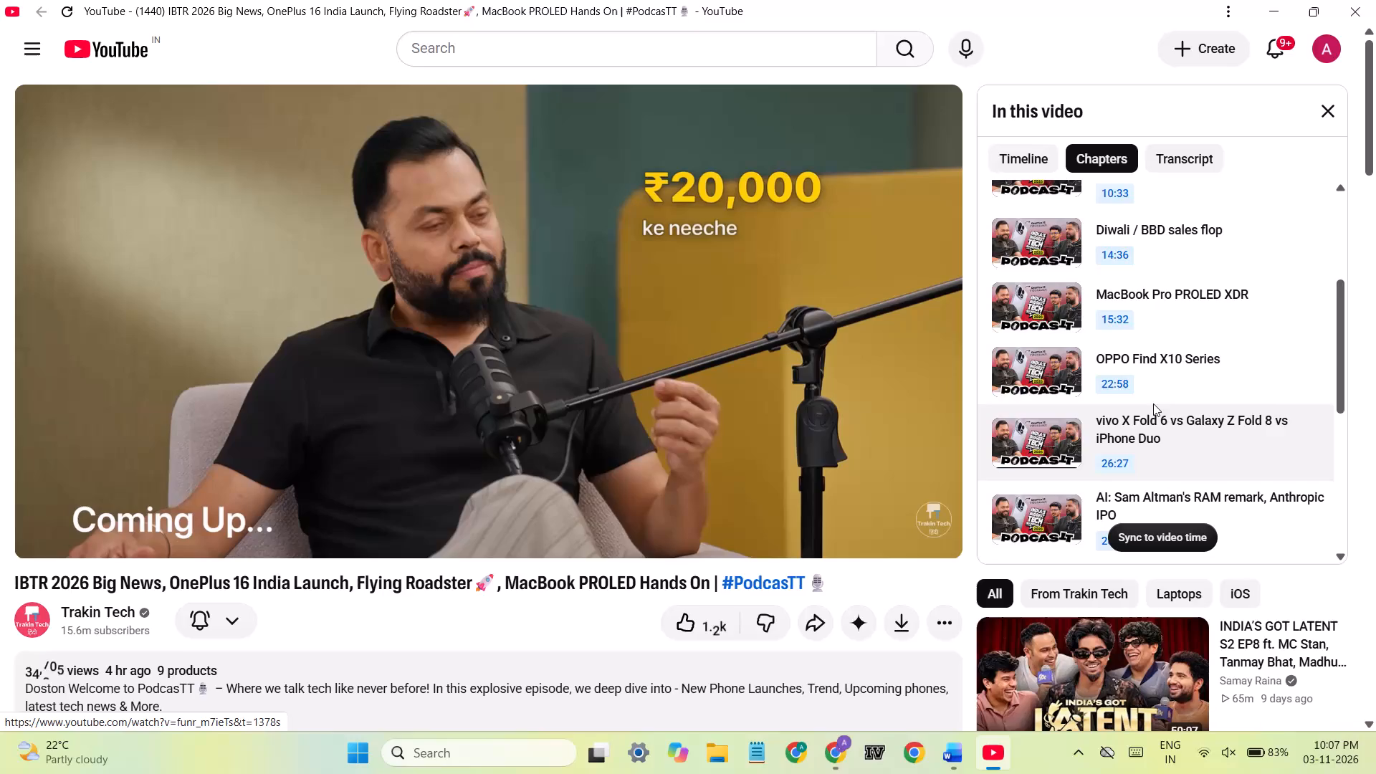
# Look through the open video's chapter list from start to end and the description area below the video.
pyautogui.scroll(-3, 1153, 403)
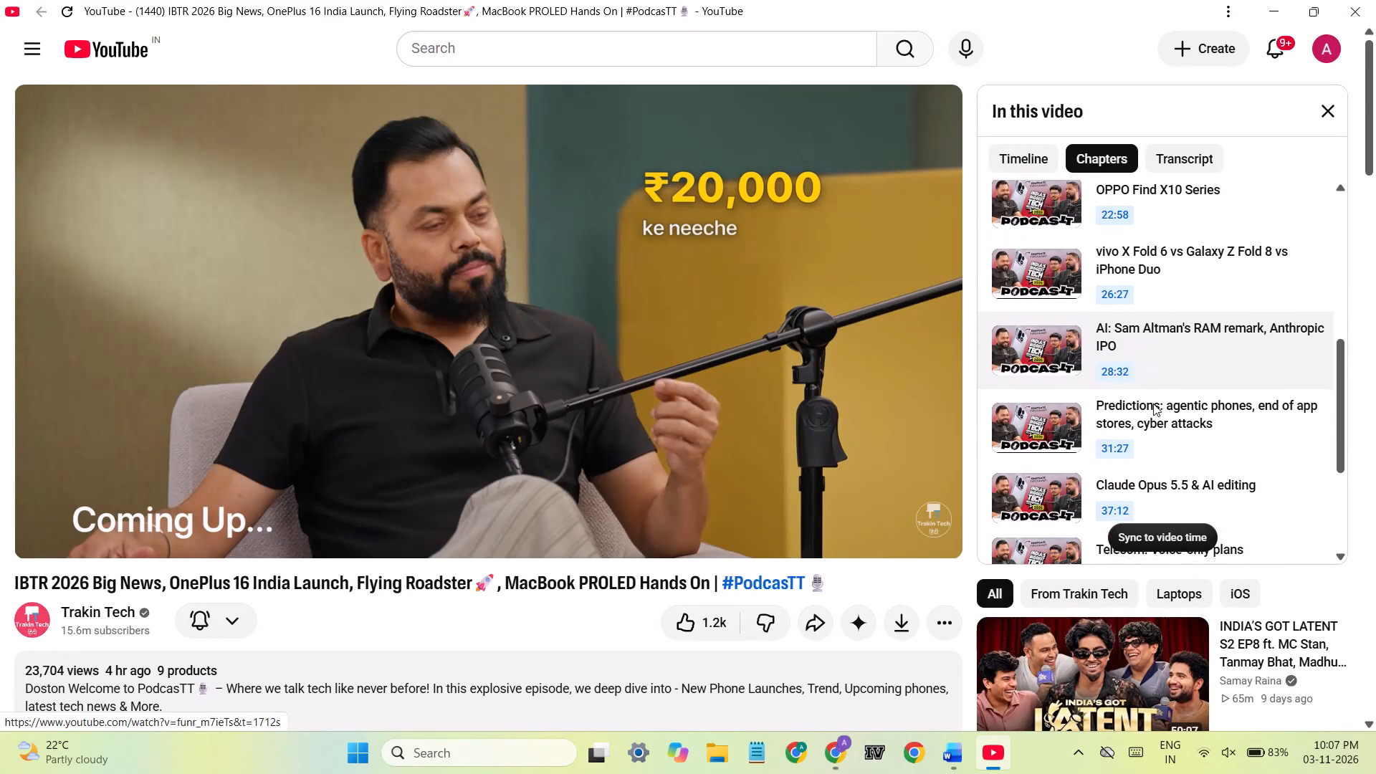
pyautogui.scroll(-4, 1153, 403)
pyautogui.scroll(1, 1153, 403)
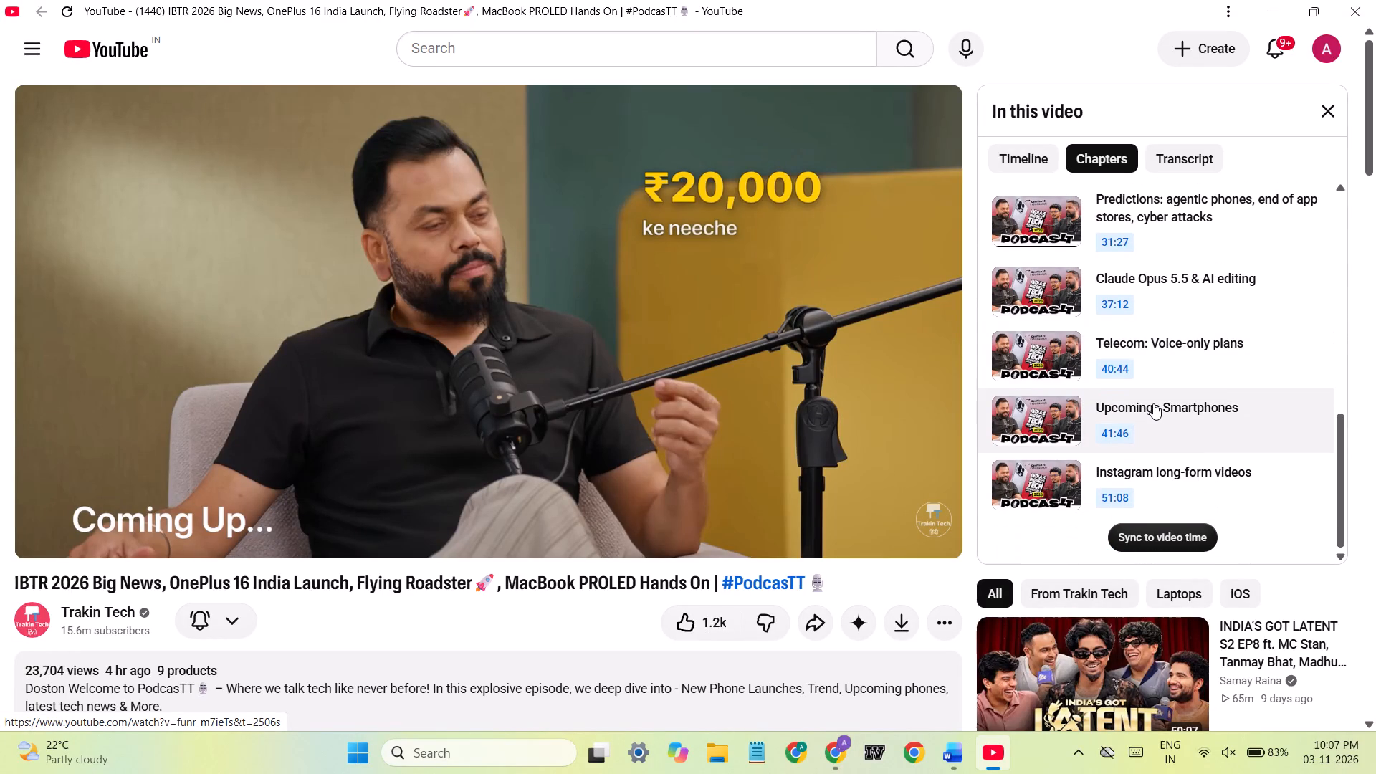
pyautogui.scroll(5, 1153, 403)
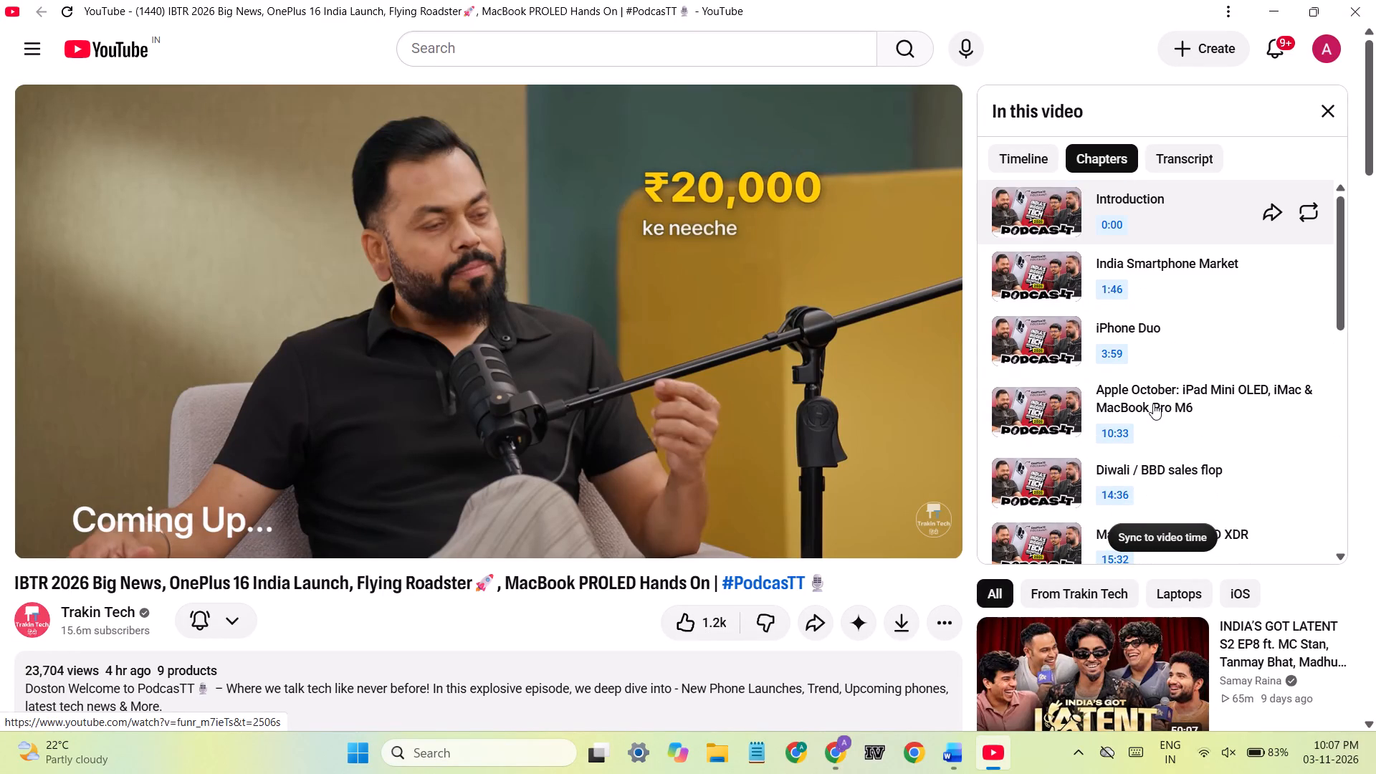
pyautogui.scroll(3, 1153, 403)
pyautogui.scroll(-1, 490, 646)
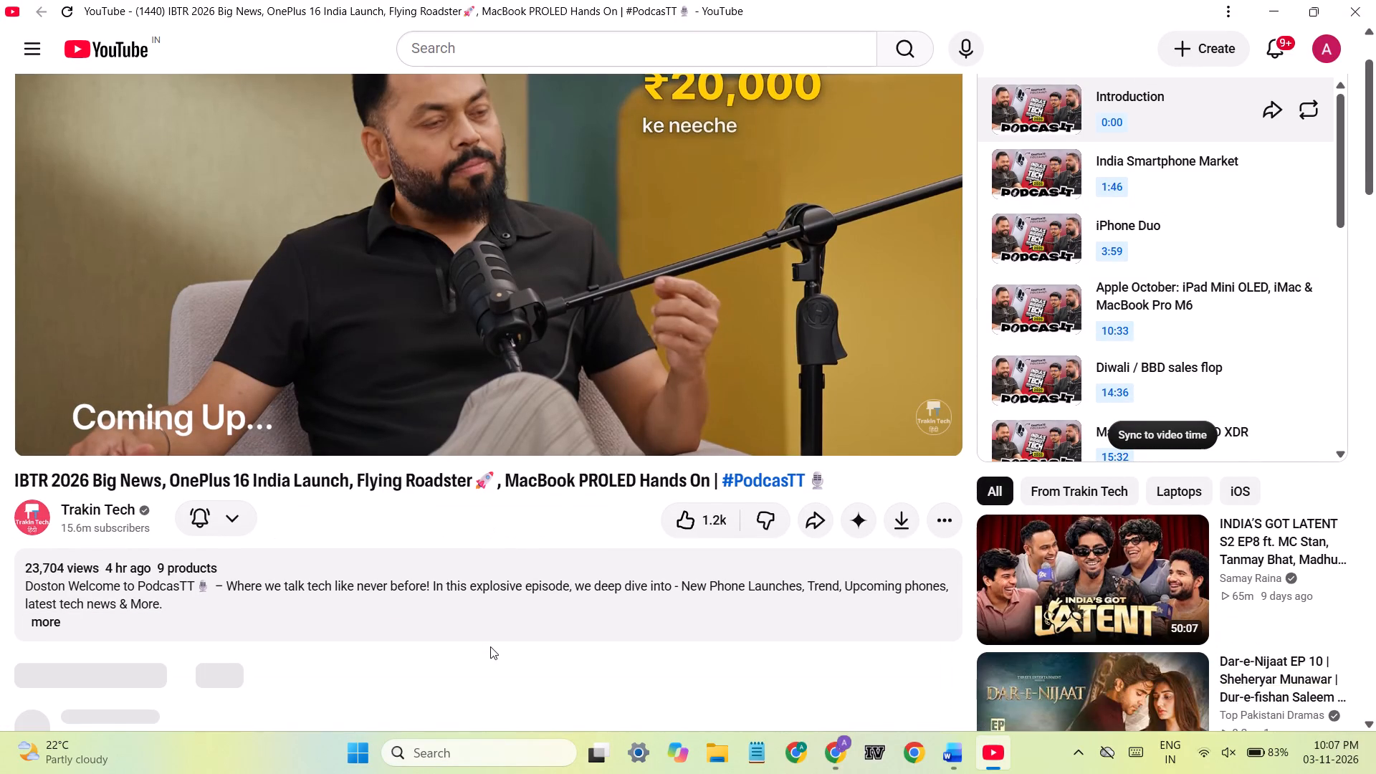
pyautogui.scroll(-1, 490, 646)
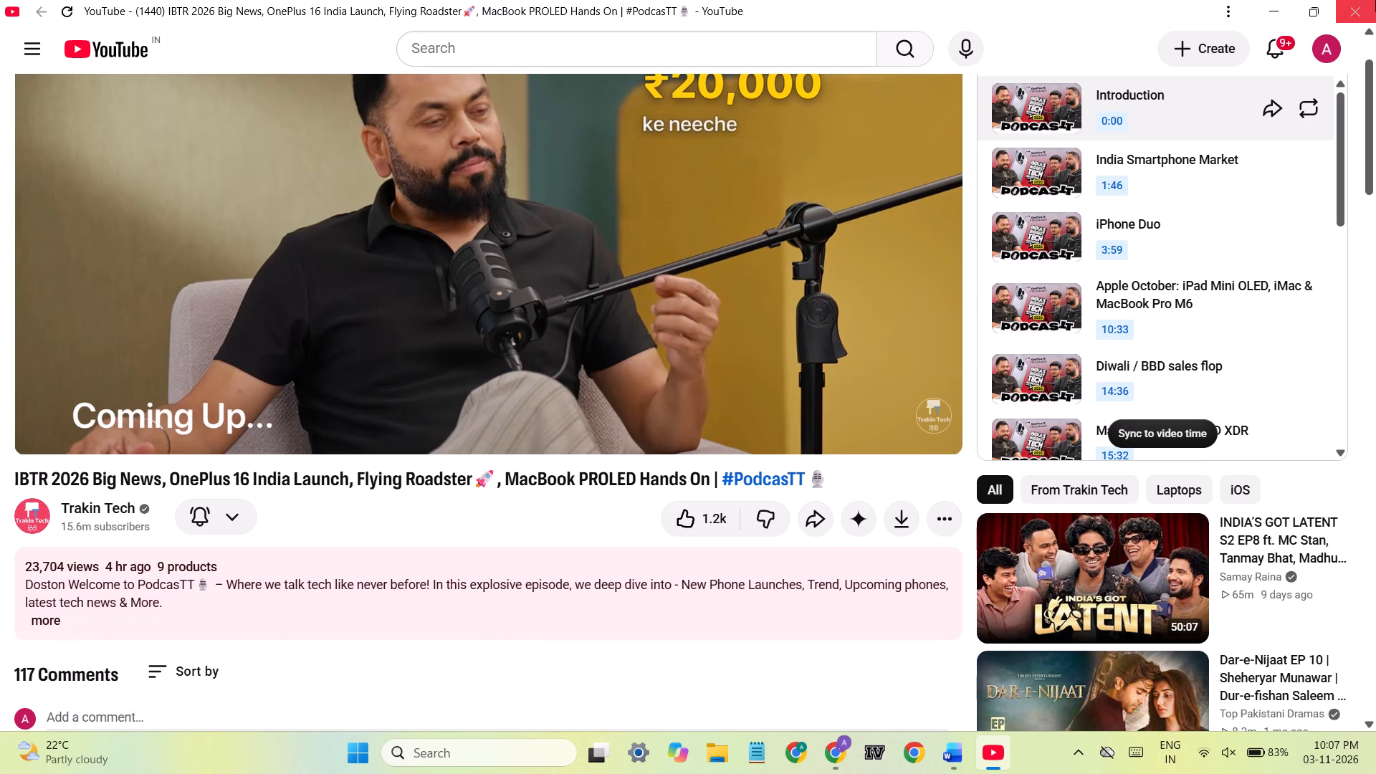
# Close the YouTube window and return to the English question paper in Word.
pyautogui.click(1375, 0)
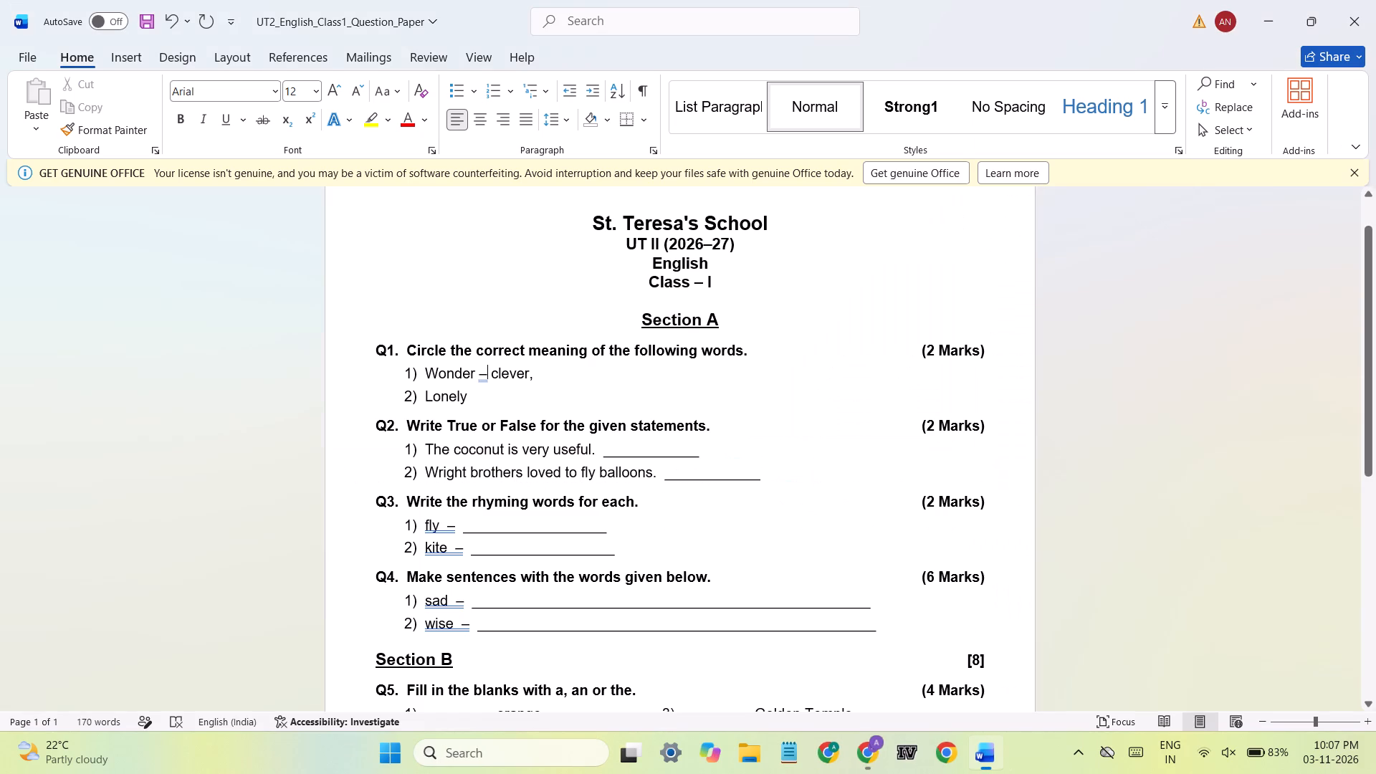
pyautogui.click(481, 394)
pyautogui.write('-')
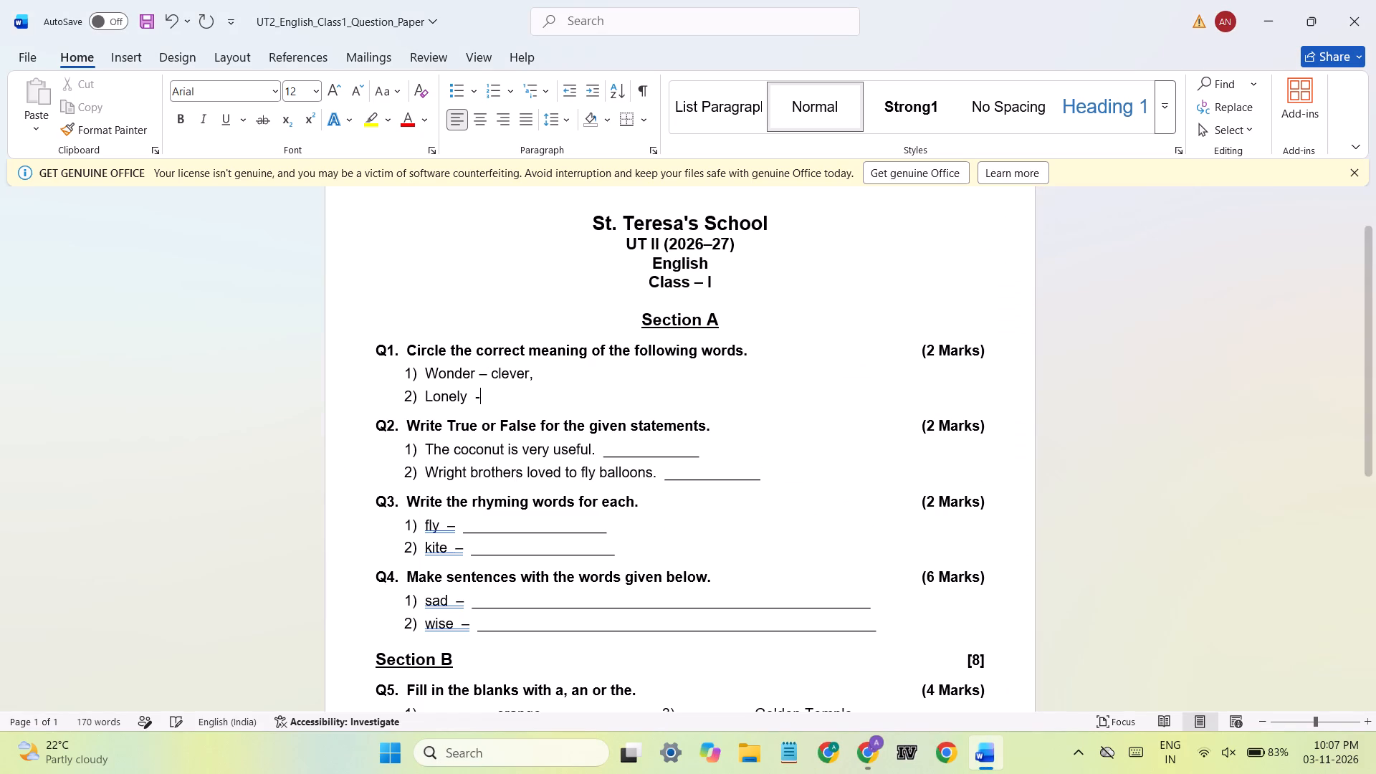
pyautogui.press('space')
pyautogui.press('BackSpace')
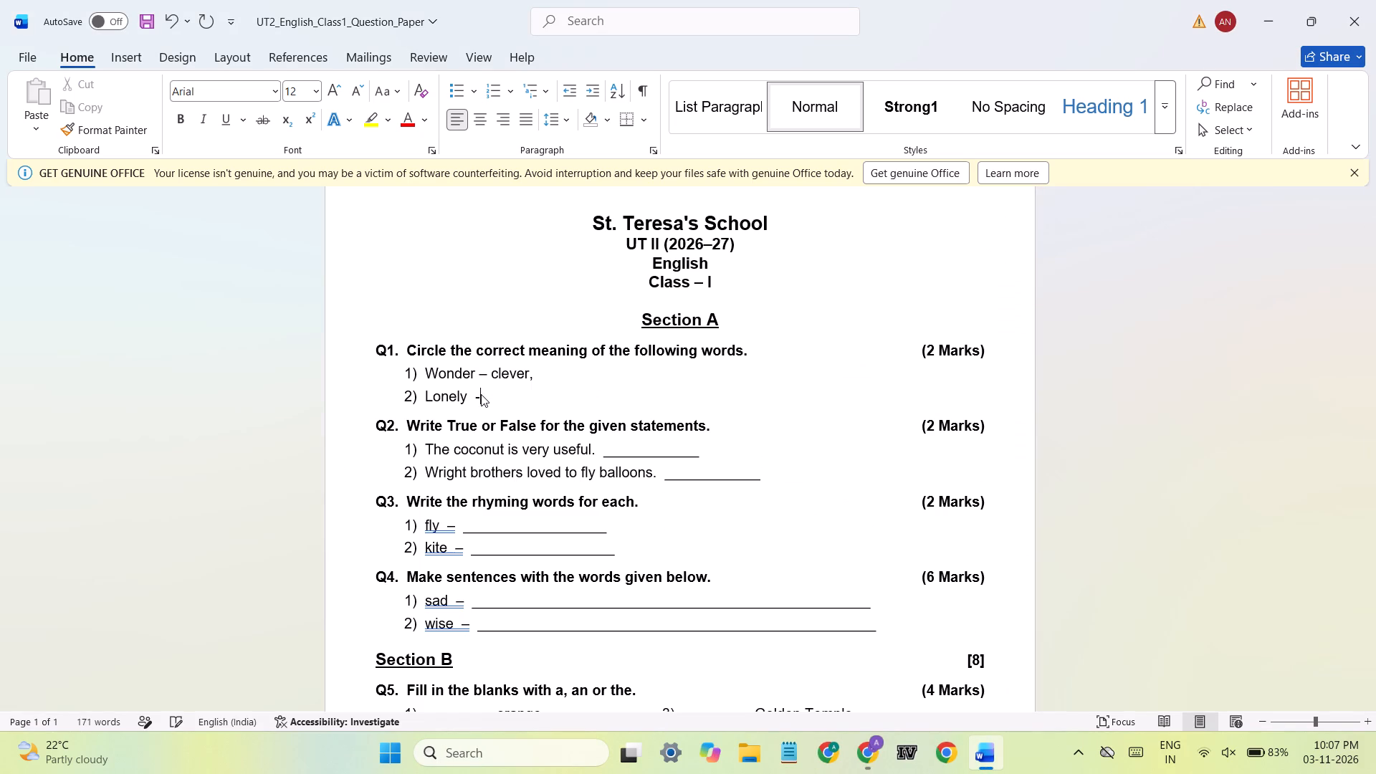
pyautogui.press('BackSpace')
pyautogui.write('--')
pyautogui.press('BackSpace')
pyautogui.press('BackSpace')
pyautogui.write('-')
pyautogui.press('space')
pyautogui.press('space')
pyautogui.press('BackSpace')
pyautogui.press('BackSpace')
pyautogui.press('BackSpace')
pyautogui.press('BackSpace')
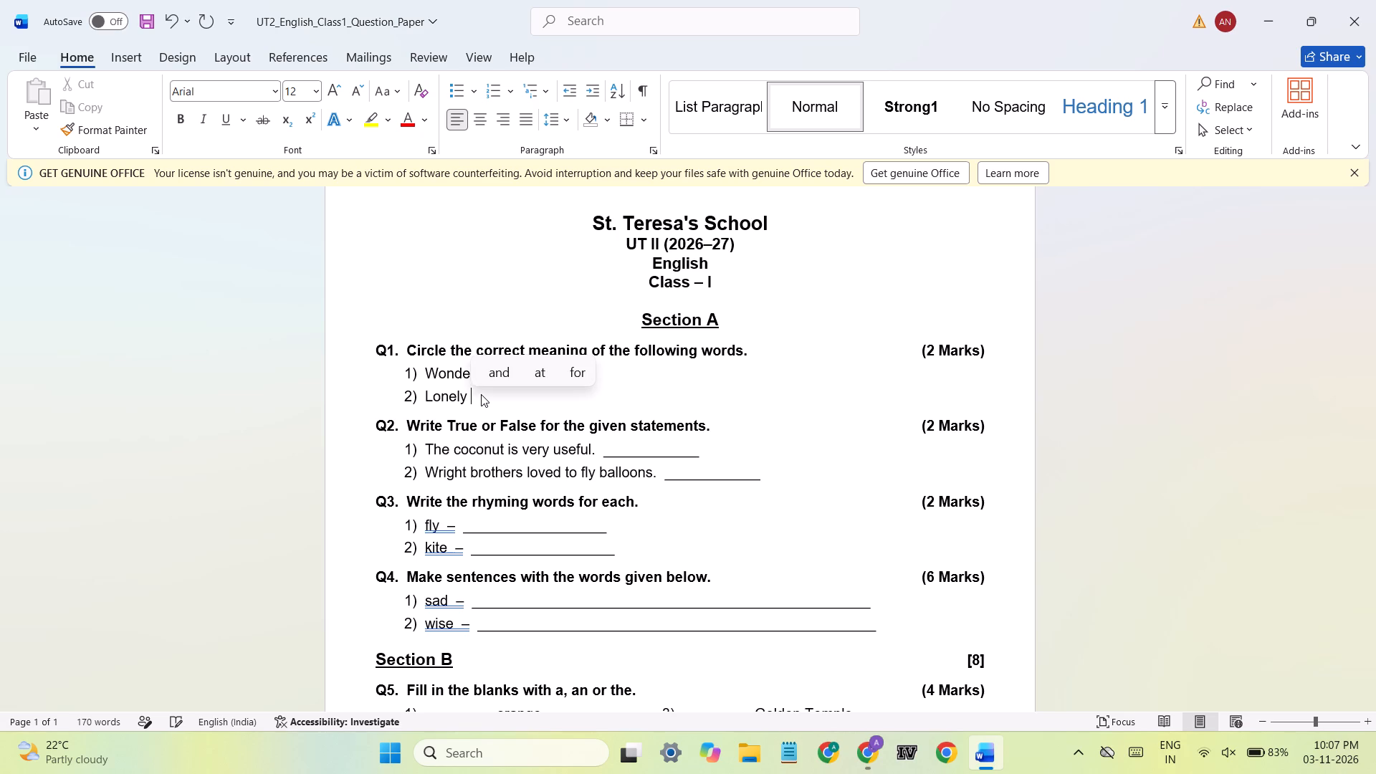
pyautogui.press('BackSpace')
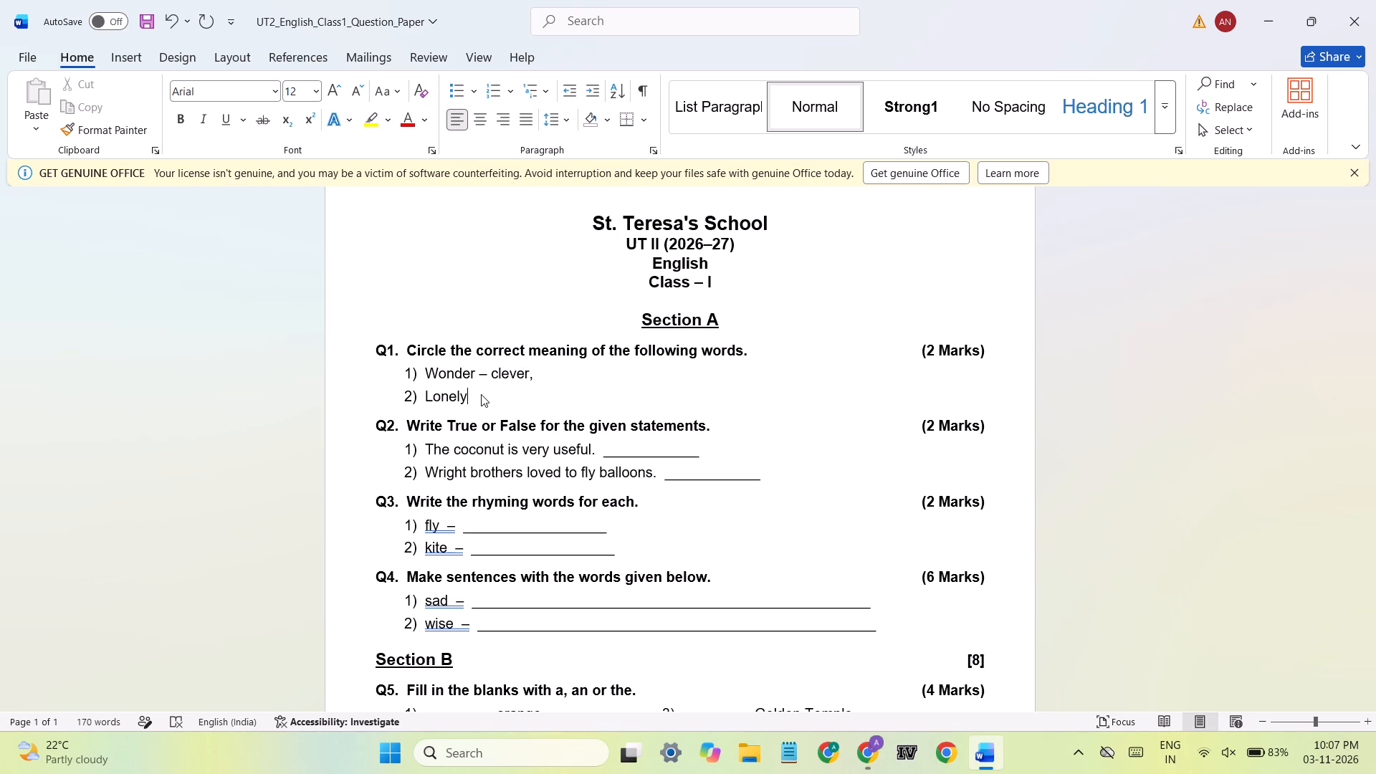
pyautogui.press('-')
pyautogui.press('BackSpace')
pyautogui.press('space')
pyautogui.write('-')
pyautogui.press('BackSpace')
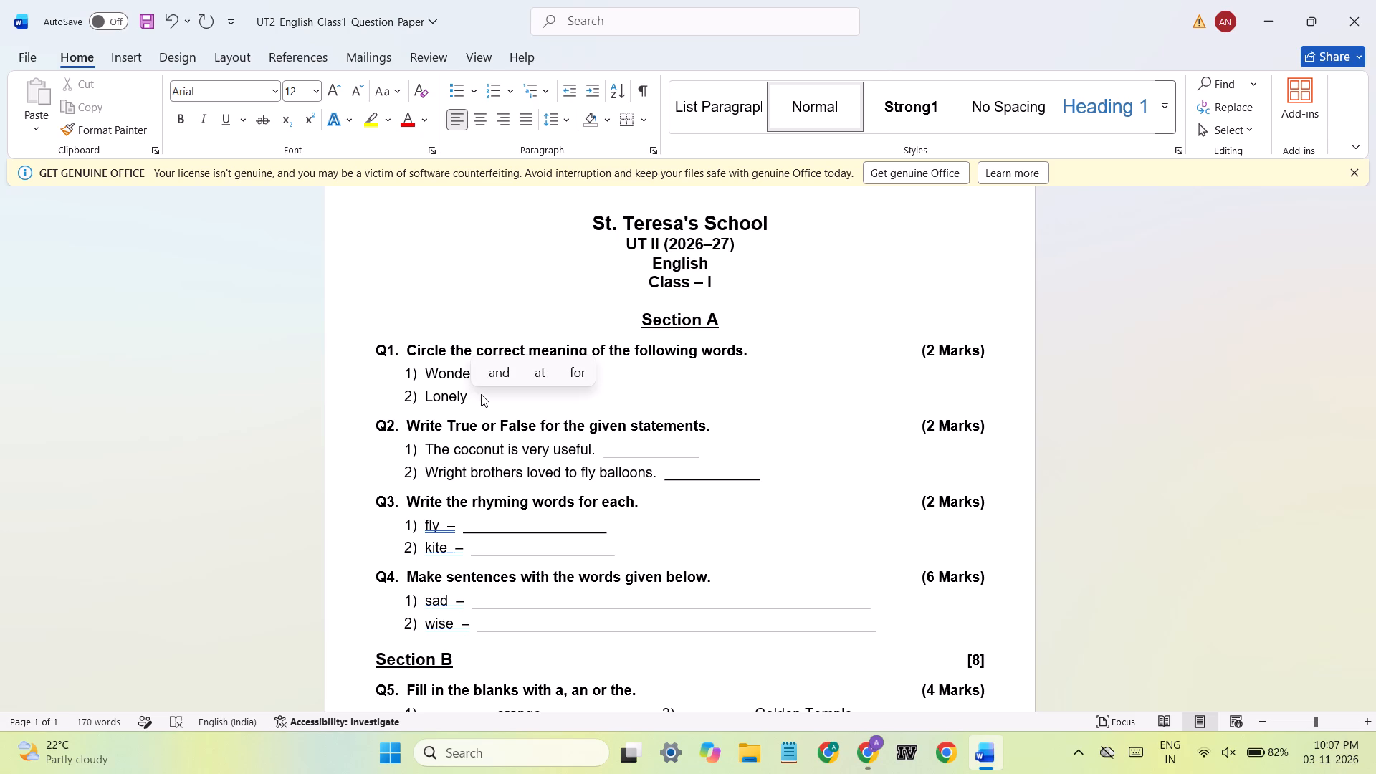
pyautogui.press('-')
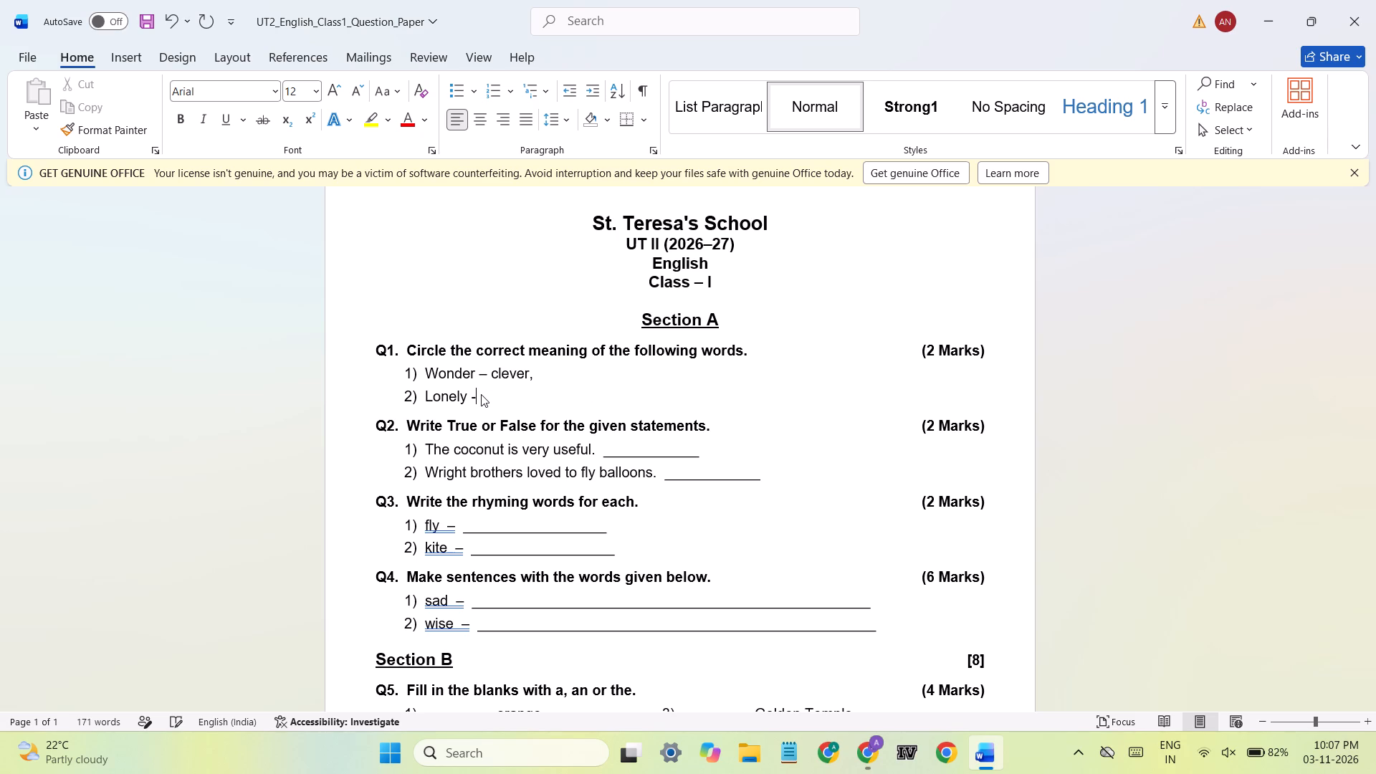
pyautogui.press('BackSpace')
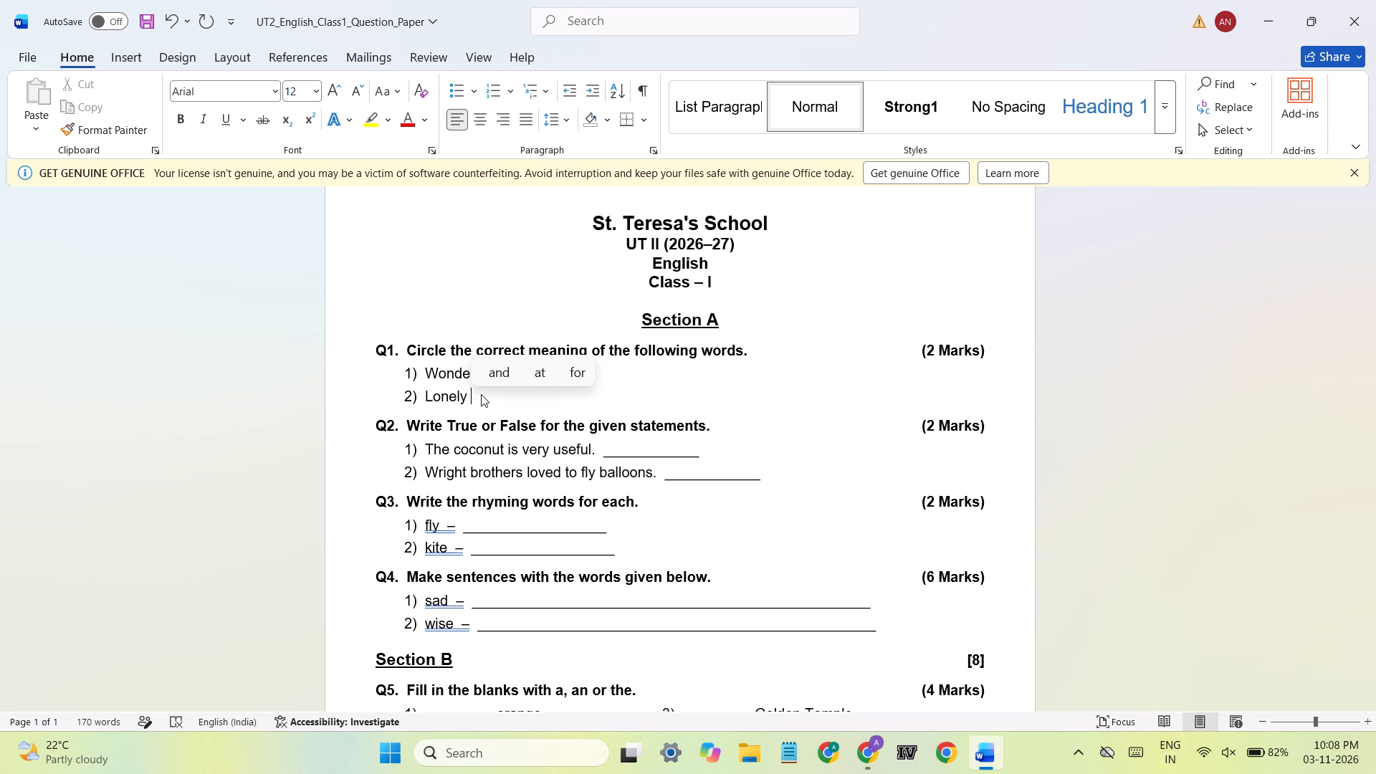
# Copy the long dash from the Wonder line in Q1 to after "Lonely" and add the options "beautiful, ugly".
pyautogui.click(460, 396)
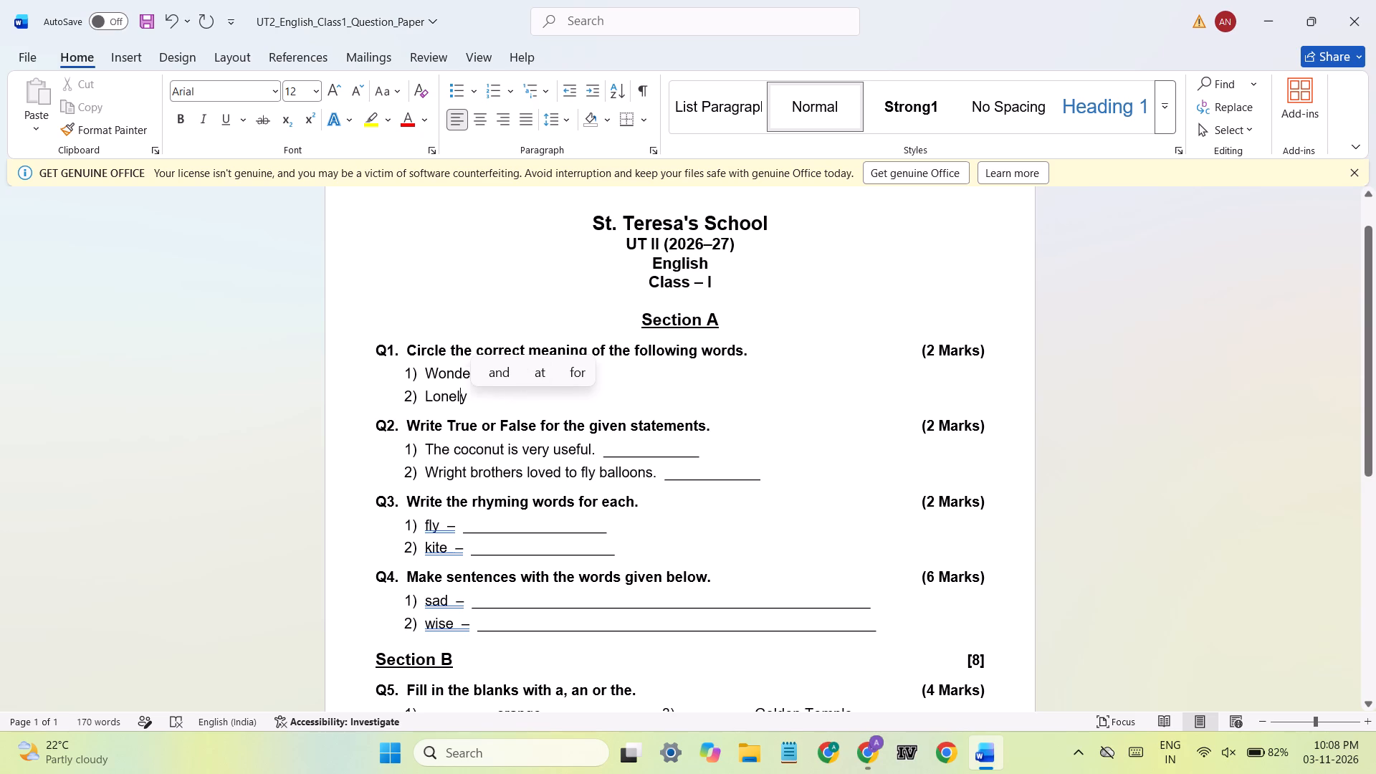
pyautogui.moveTo(487, 374); pyautogui.dragTo(484, 375)
pyautogui.moveTo(484, 375); pyautogui.dragTo(479, 376)
pyautogui.hotkey('ctrl', 'c')
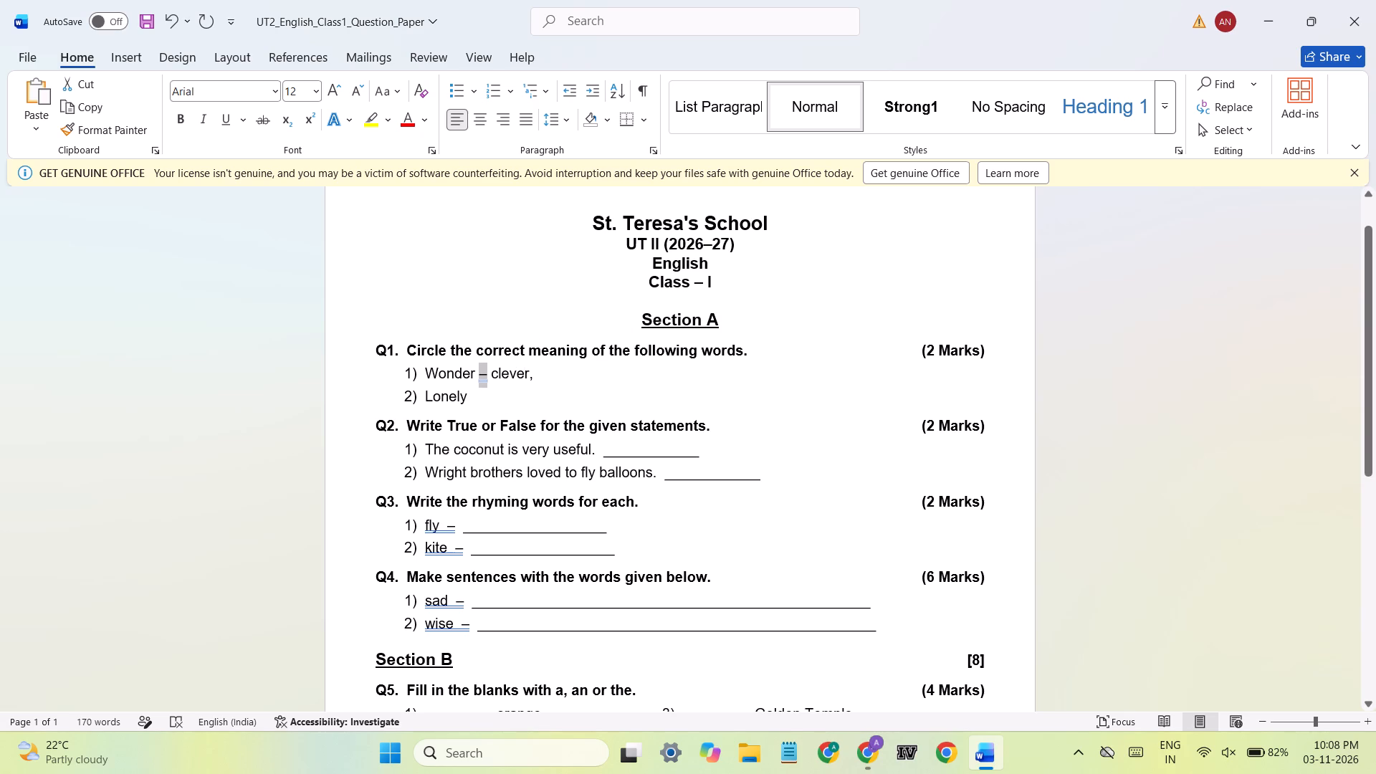
pyautogui.click(477, 395)
pyautogui.hotkey('ctrl', 'v')
pyautogui.press('space')
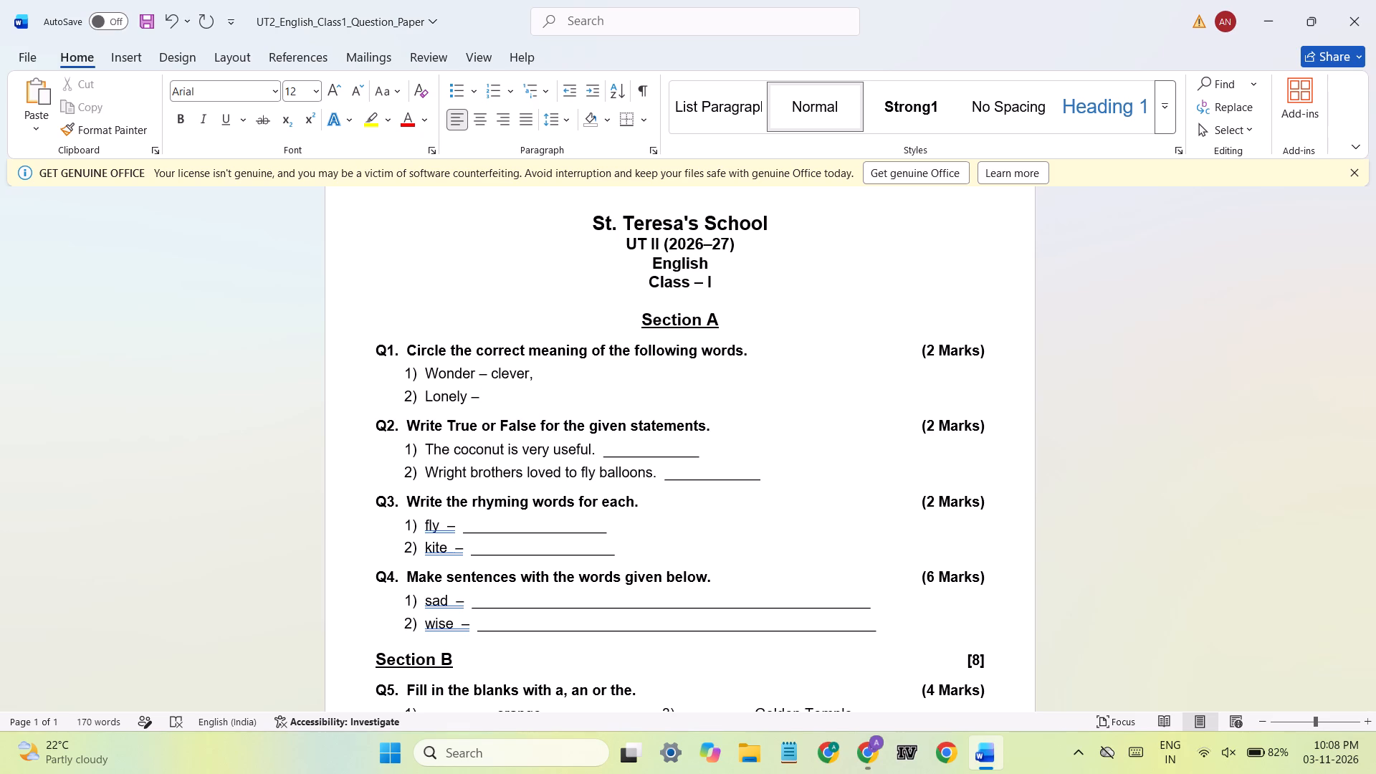
pyautogui.write('be')
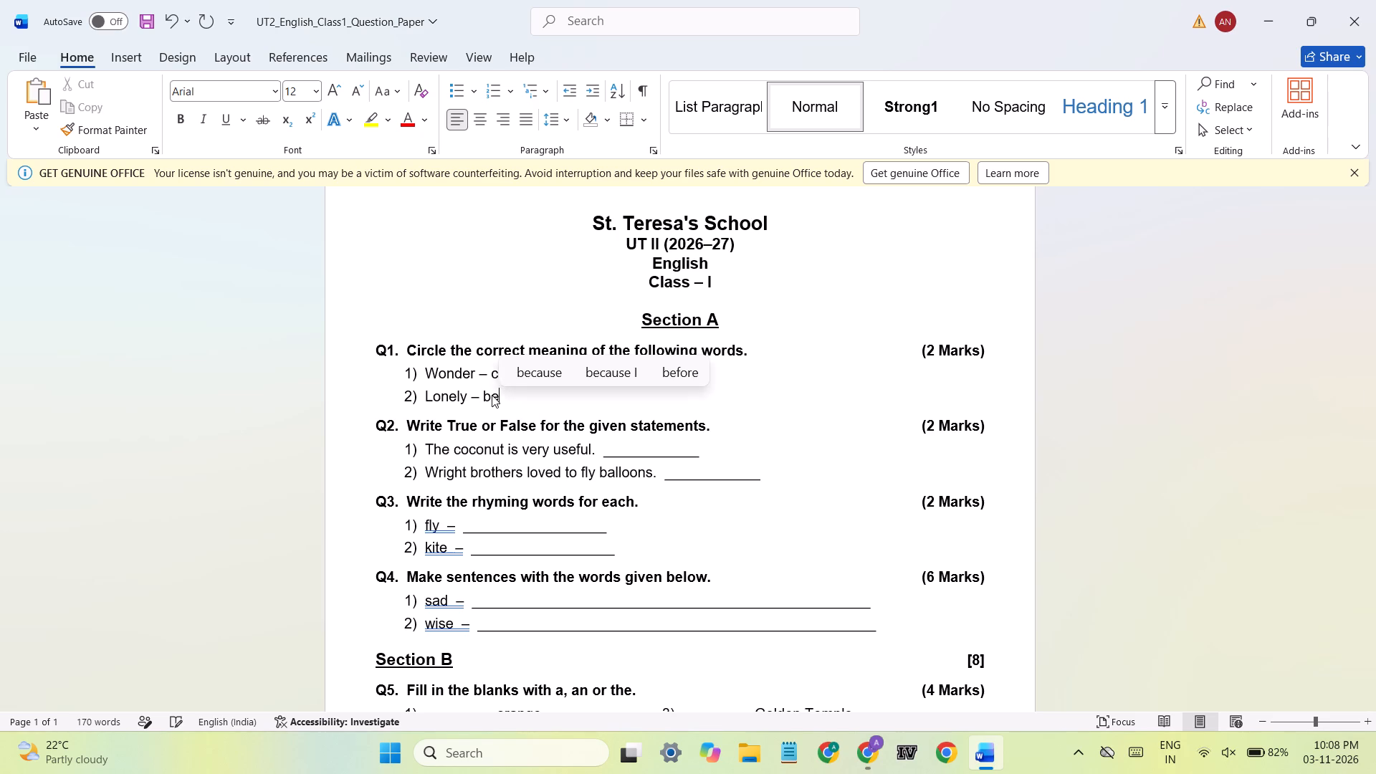
pyautogui.write('autiful')
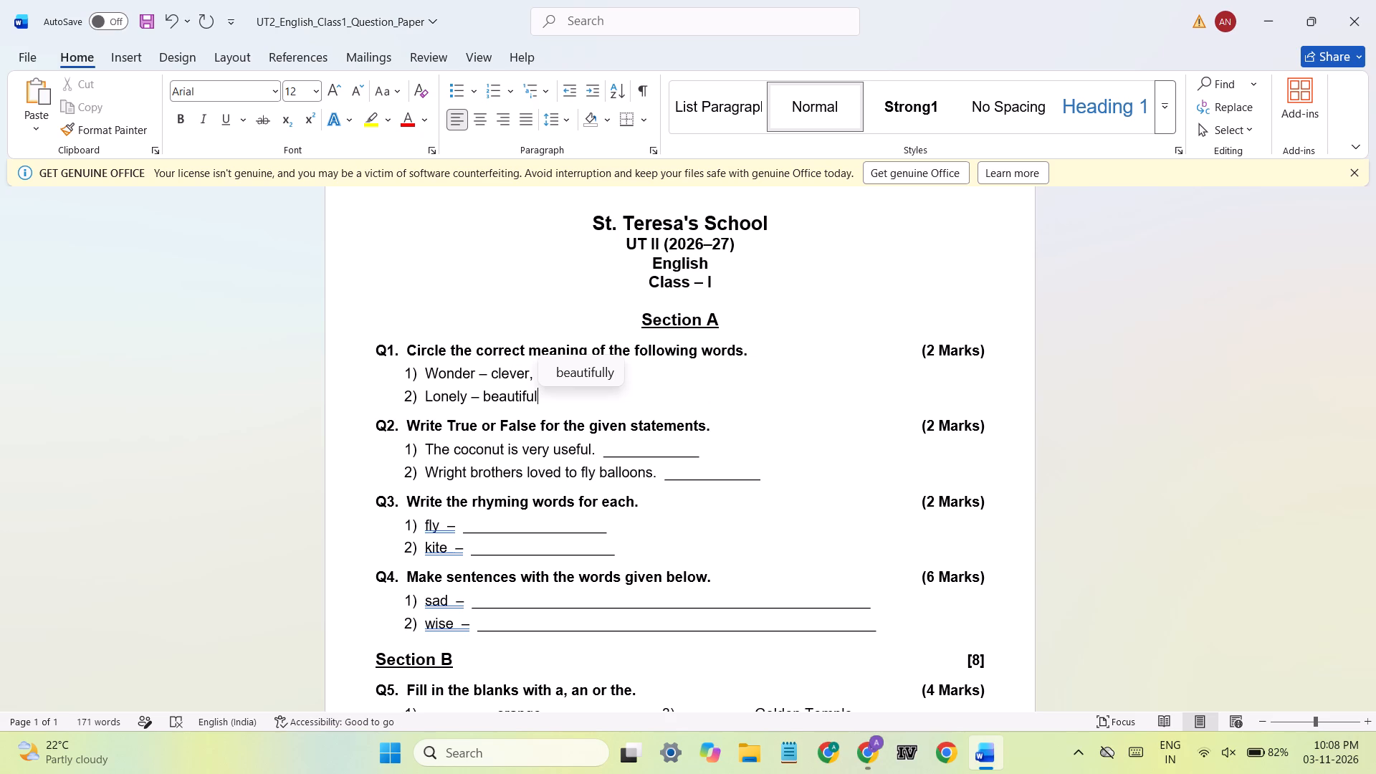
pyautogui.write(',')
pyautogui.press('space')
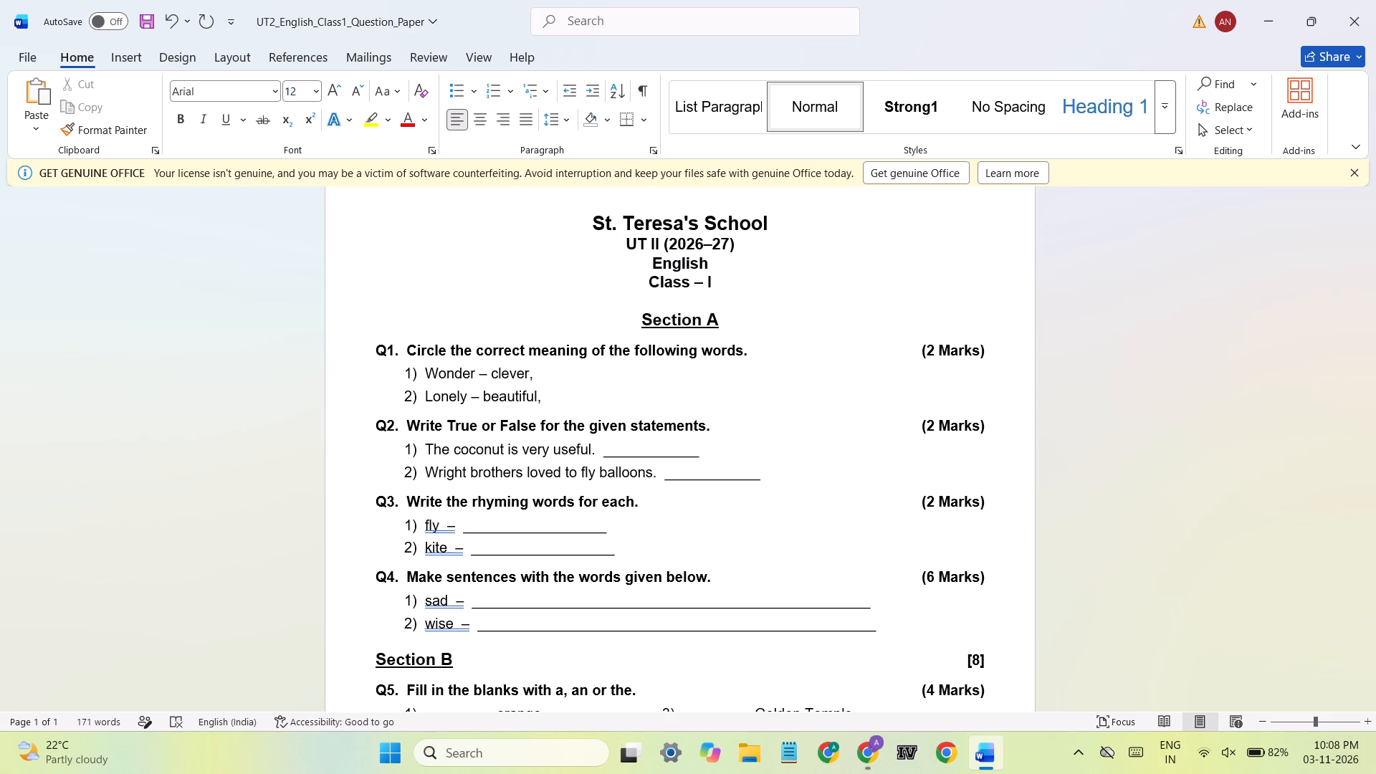
pyautogui.write('ugly')
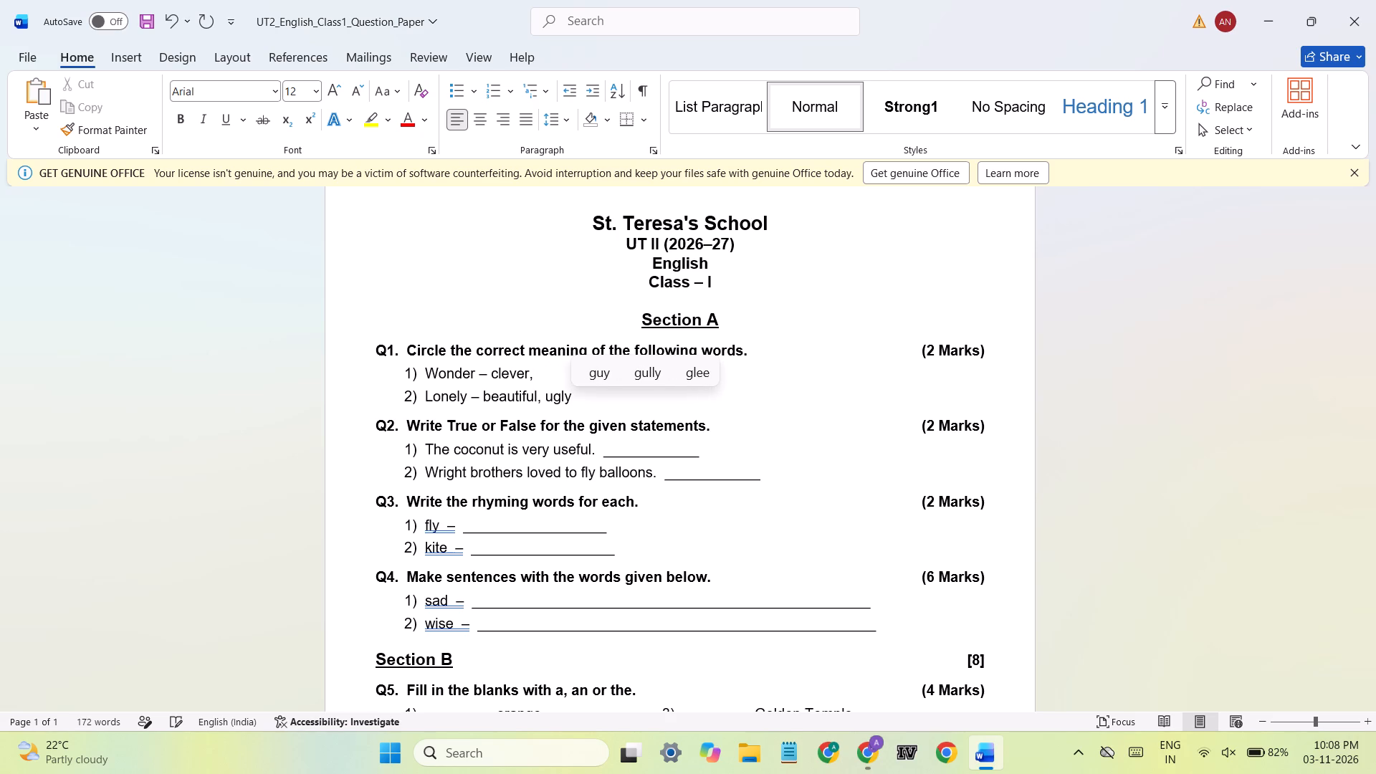
# Add the second option "think" after "clever," in the Wonder item of Q1.
pyautogui.click(537, 376)
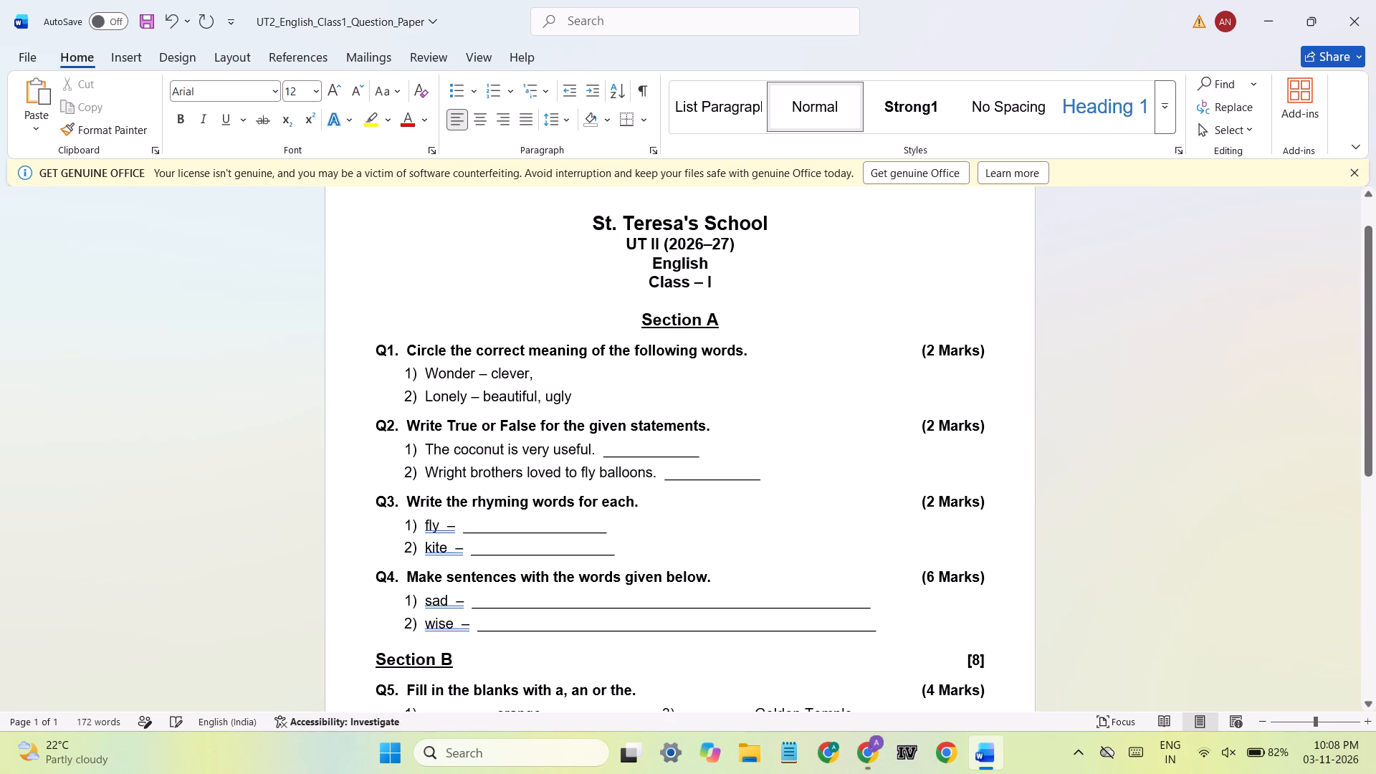
pyautogui.write('think')
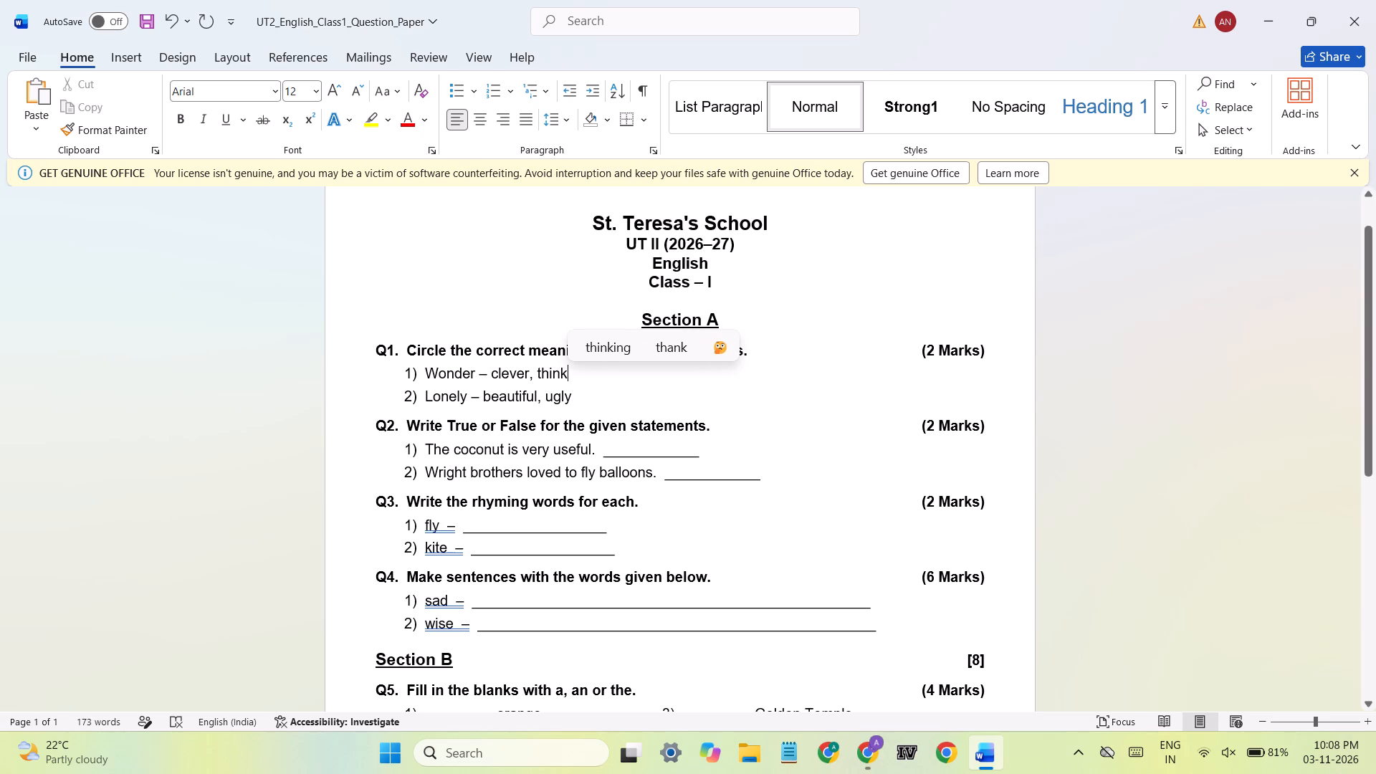
# Make the question words "Wonder" and "Lonely" in Q1 bold.
pyautogui.click(592, 405)
pyautogui.scroll(-1, 592, 405)
pyautogui.moveTo(424, 314); pyautogui.dragTo(474, 314)
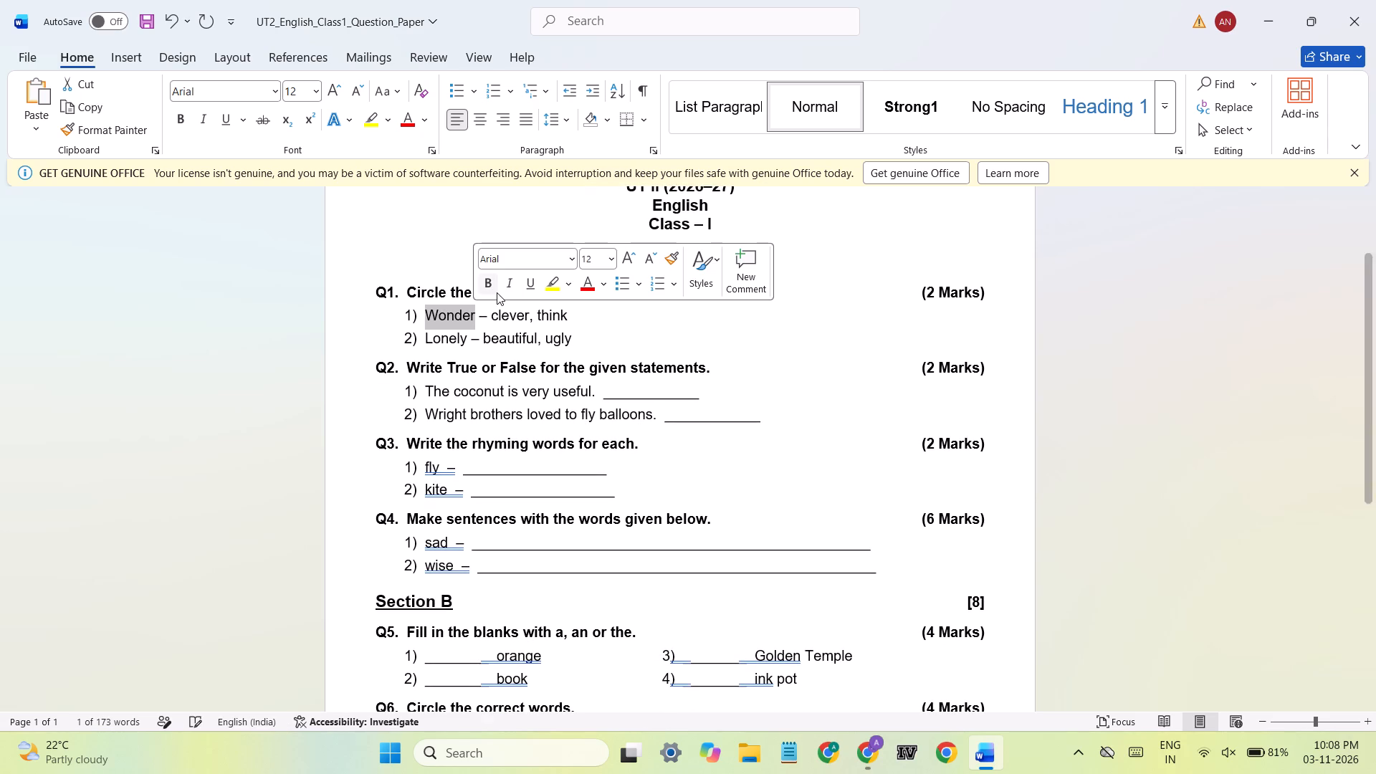
pyautogui.click(497, 292)
pyautogui.moveTo(424, 330); pyautogui.dragTo(459, 338)
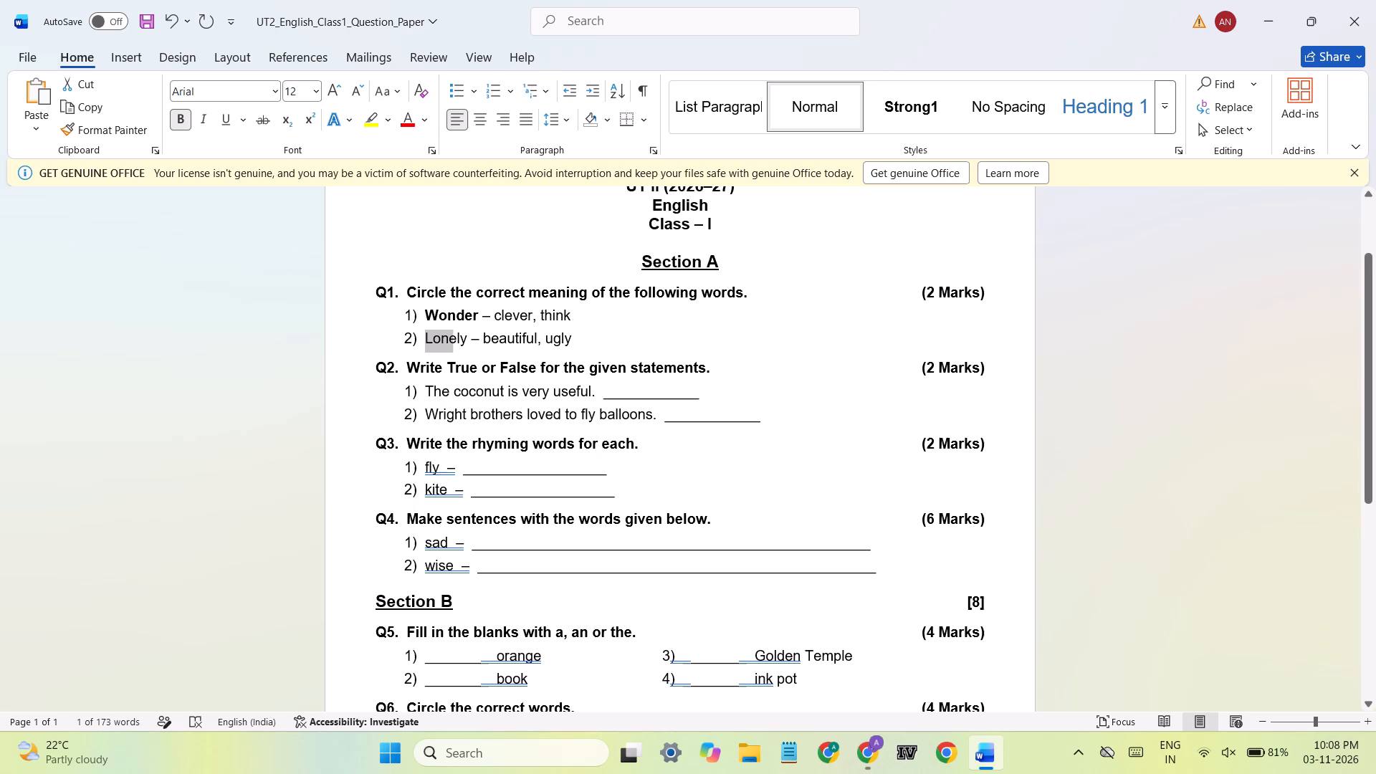
pyautogui.moveTo(459, 338); pyautogui.dragTo(469, 338)
pyautogui.click(478, 314)
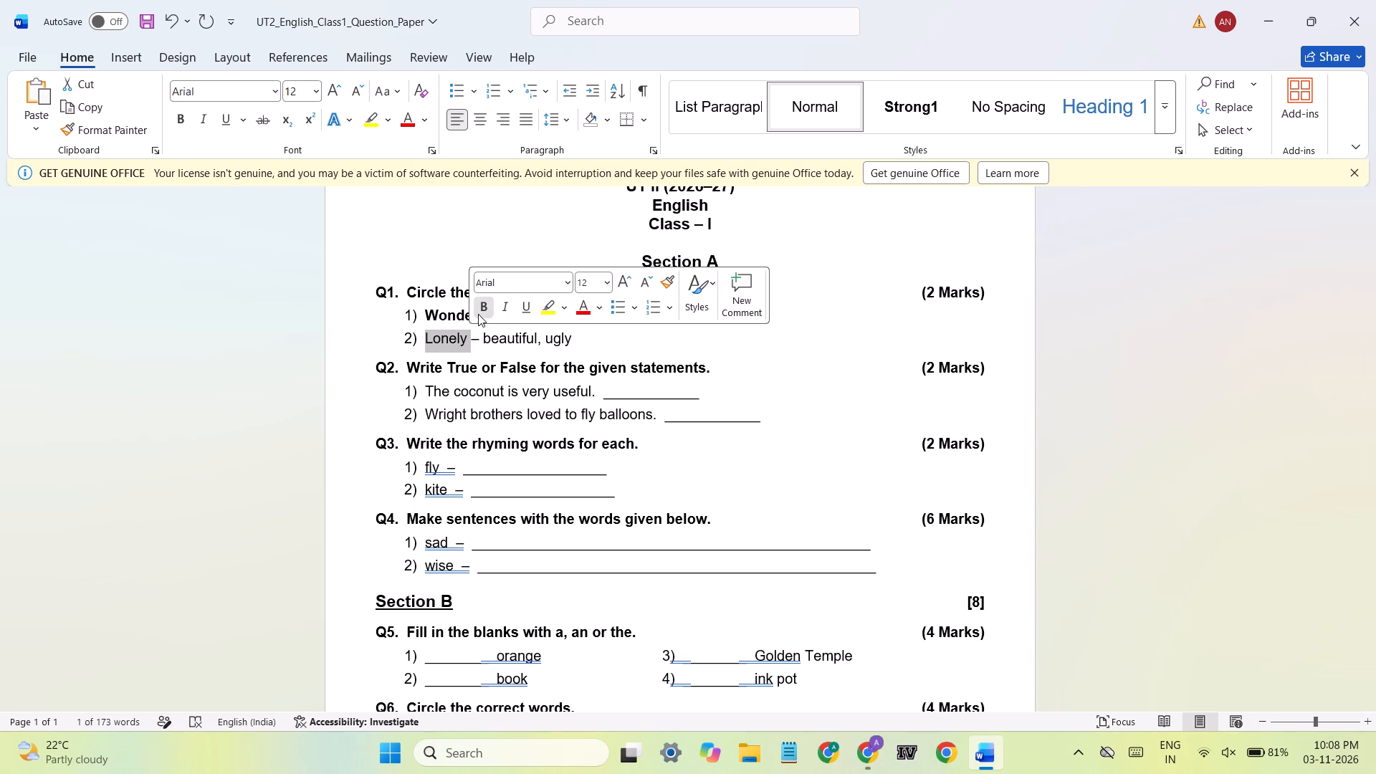
pyautogui.click(504, 342)
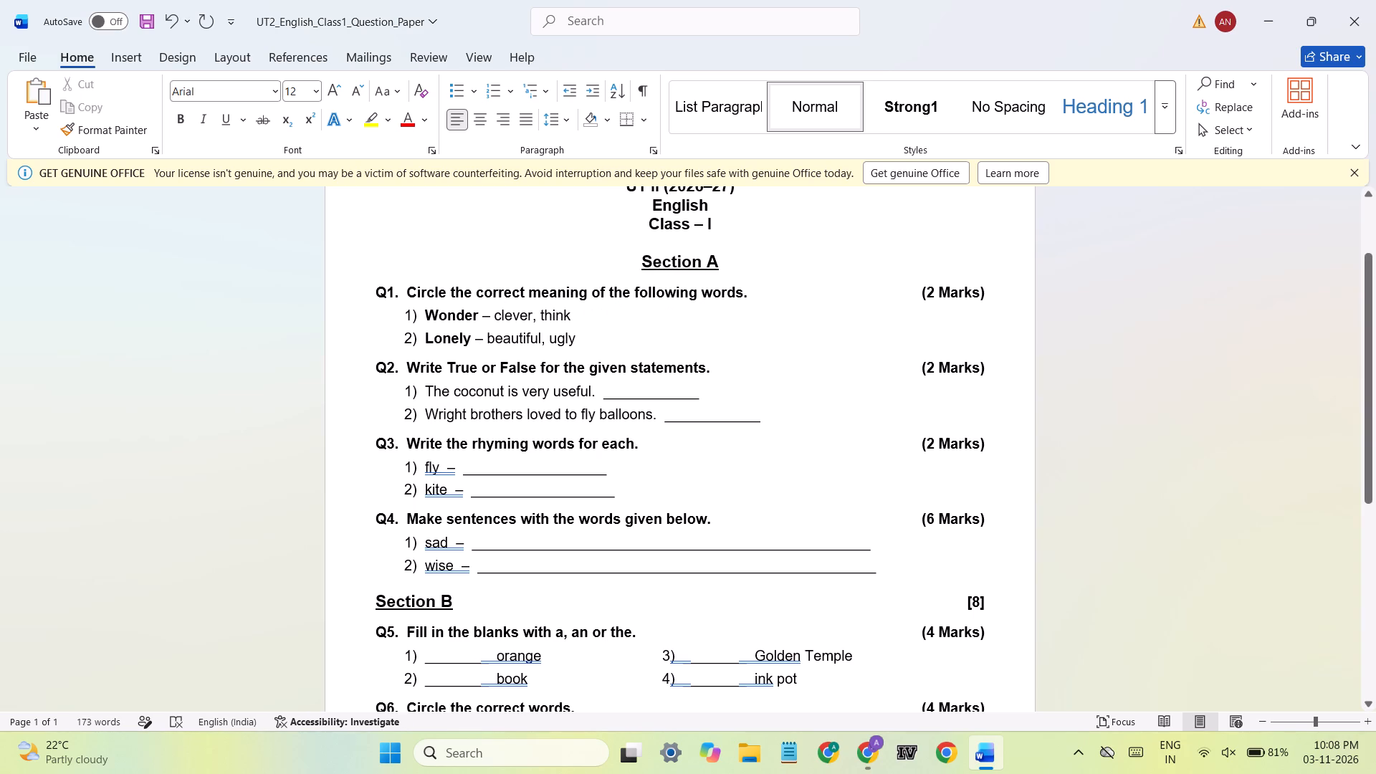
# Insert a line break after the Wonder item, after the Q1 instruction text before its marks, and after the Lonely item.
pyautogui.click(581, 309)
pyautogui.press('Return')
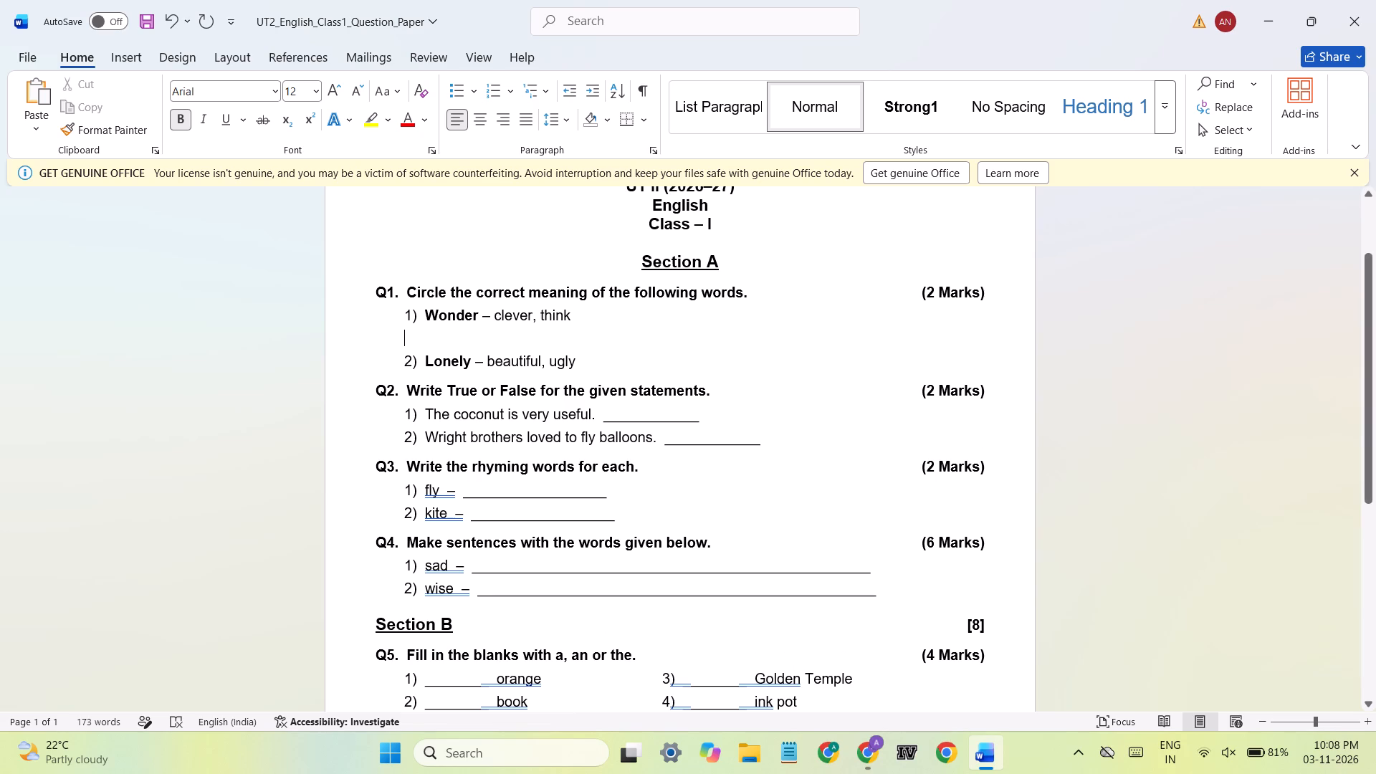
pyautogui.click(761, 286)
pyautogui.press('Return')
pyautogui.click(598, 395)
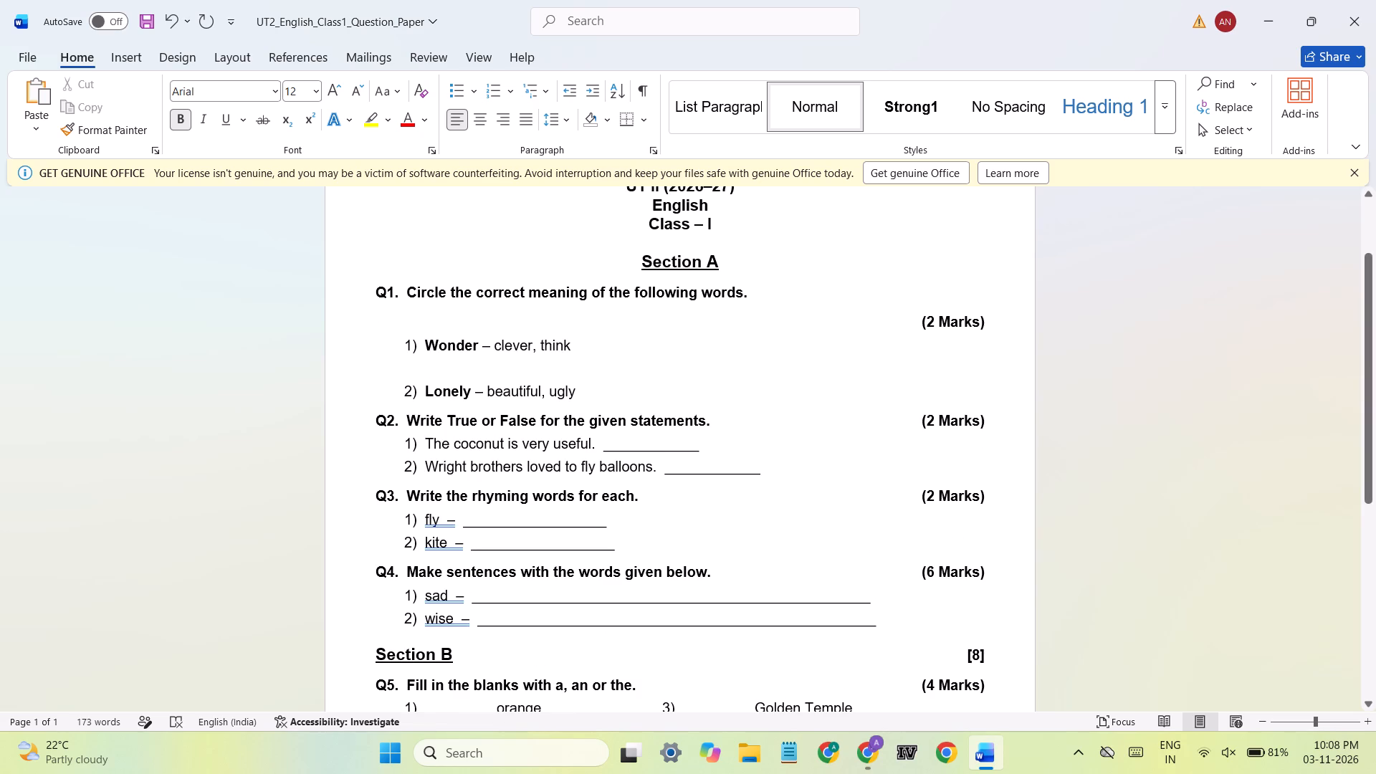
pyautogui.press('Return')
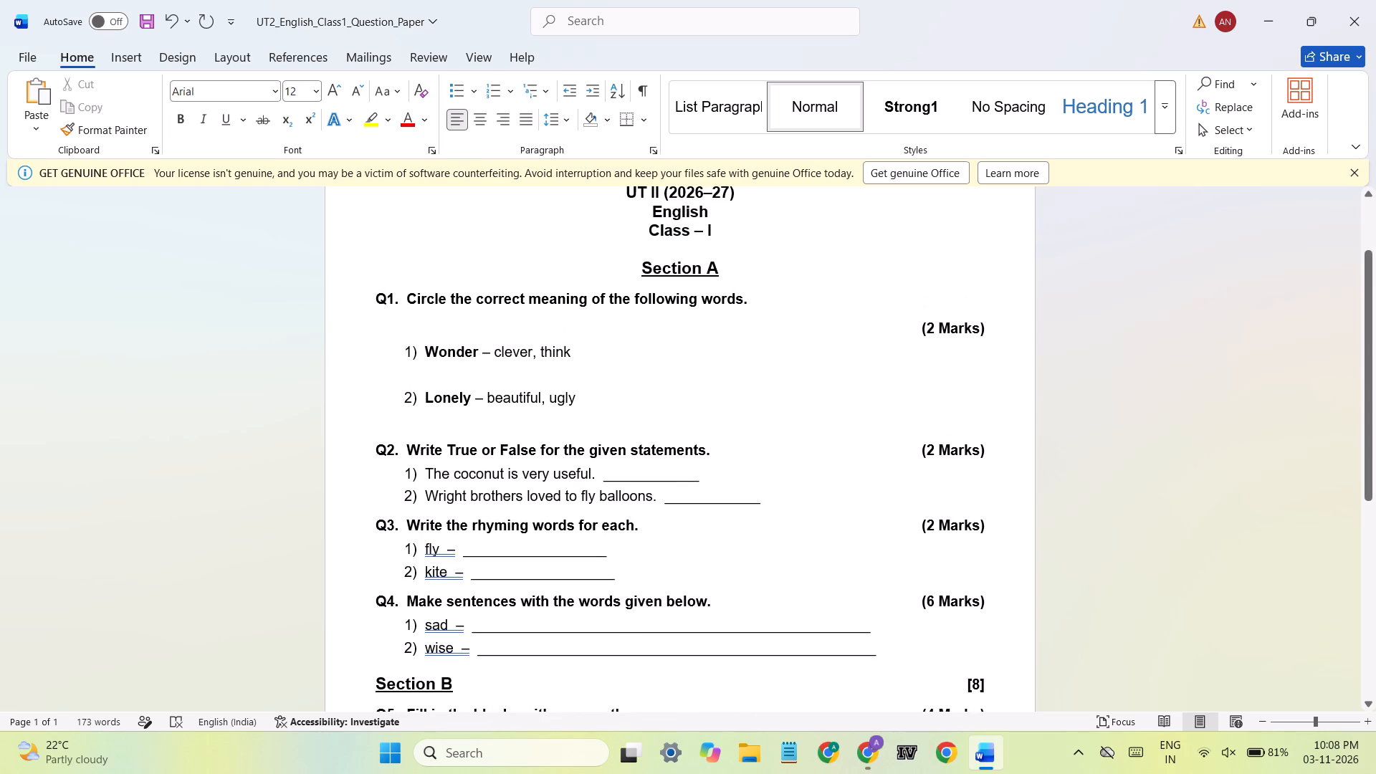
# Undo the line breaks added after the Q1 instruction text and after the Wonder and Lonely items.
pyautogui.click(580, 407)
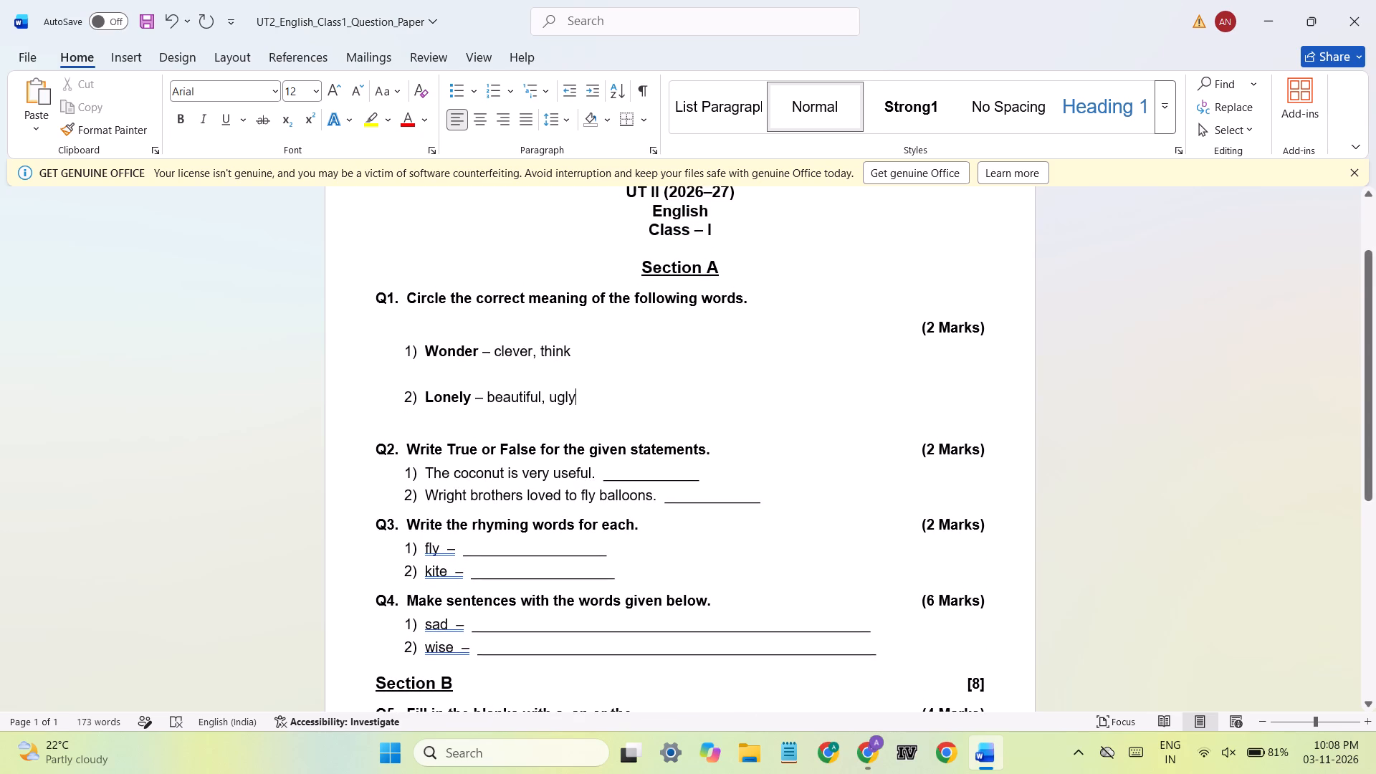
pyautogui.scroll(-1, 419, 457)
pyautogui.scroll(1, 435, 399)
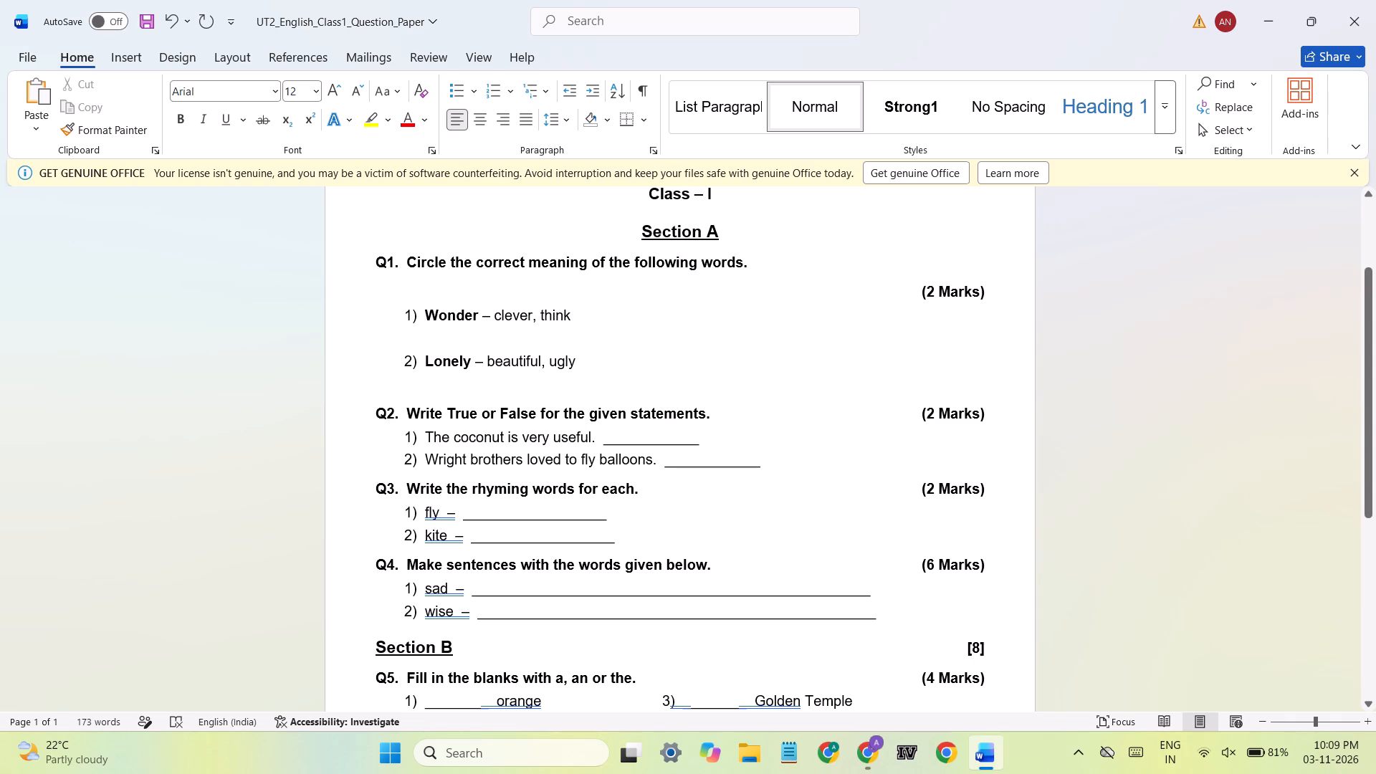
pyautogui.scroll(-1, 416, 504)
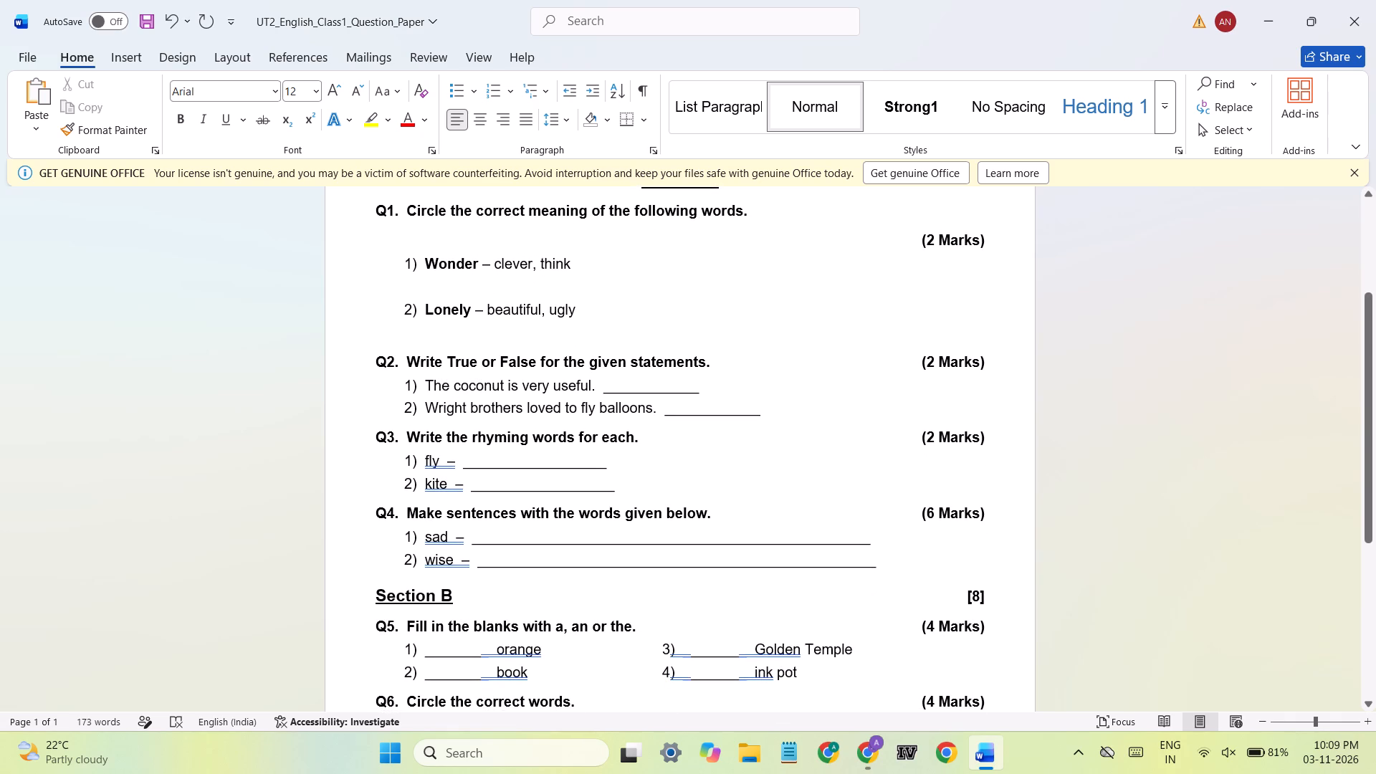
pyautogui.hotkey('ctrl', 'z')
pyautogui.hotkey('ctrl', 'z')
pyautogui.hotkey('ctrl', 'z')
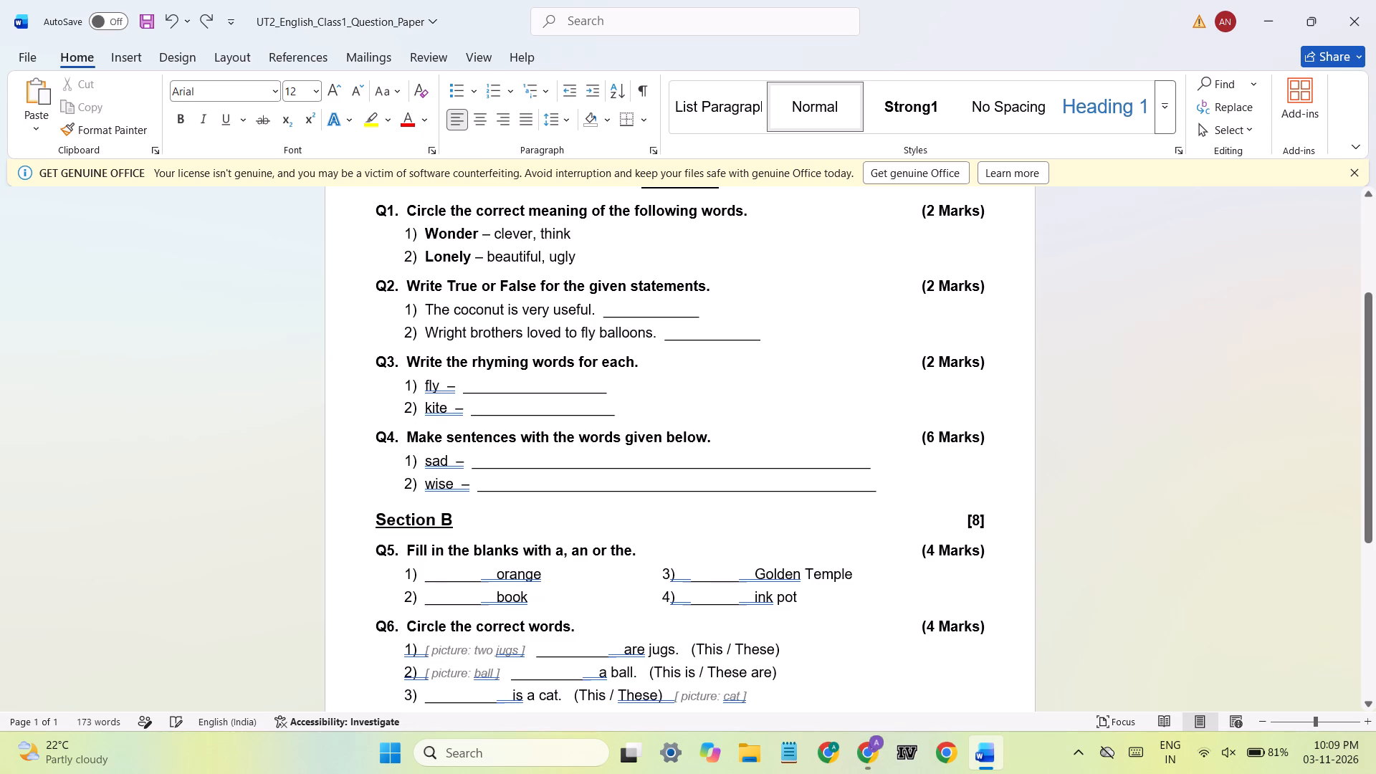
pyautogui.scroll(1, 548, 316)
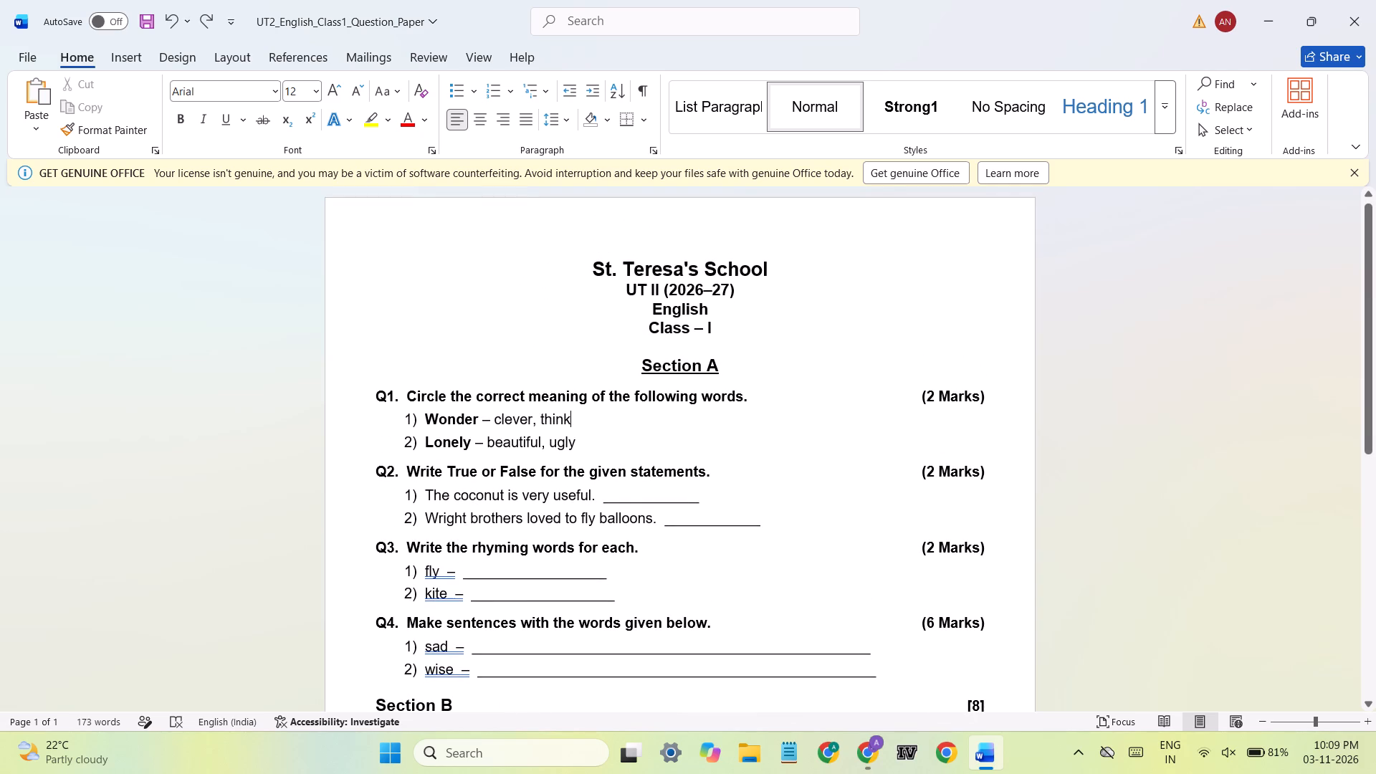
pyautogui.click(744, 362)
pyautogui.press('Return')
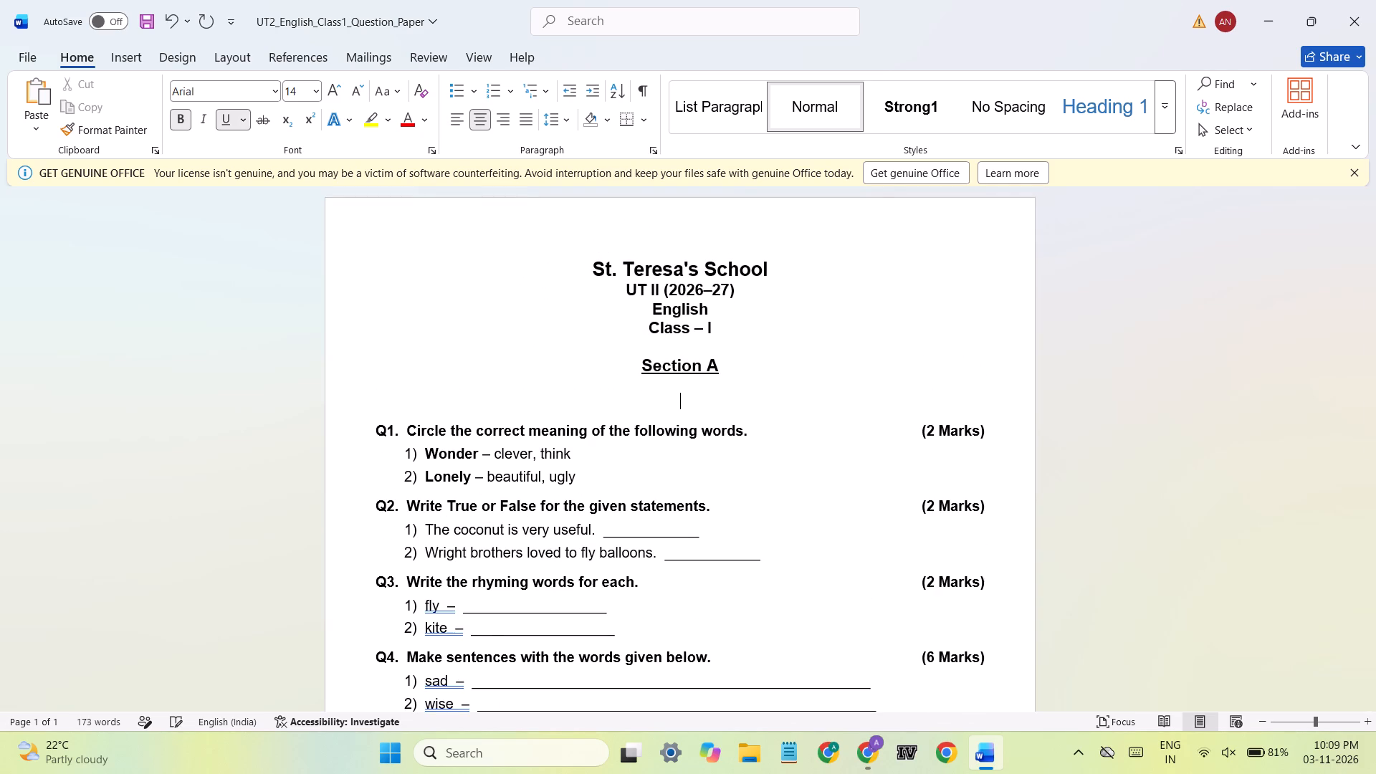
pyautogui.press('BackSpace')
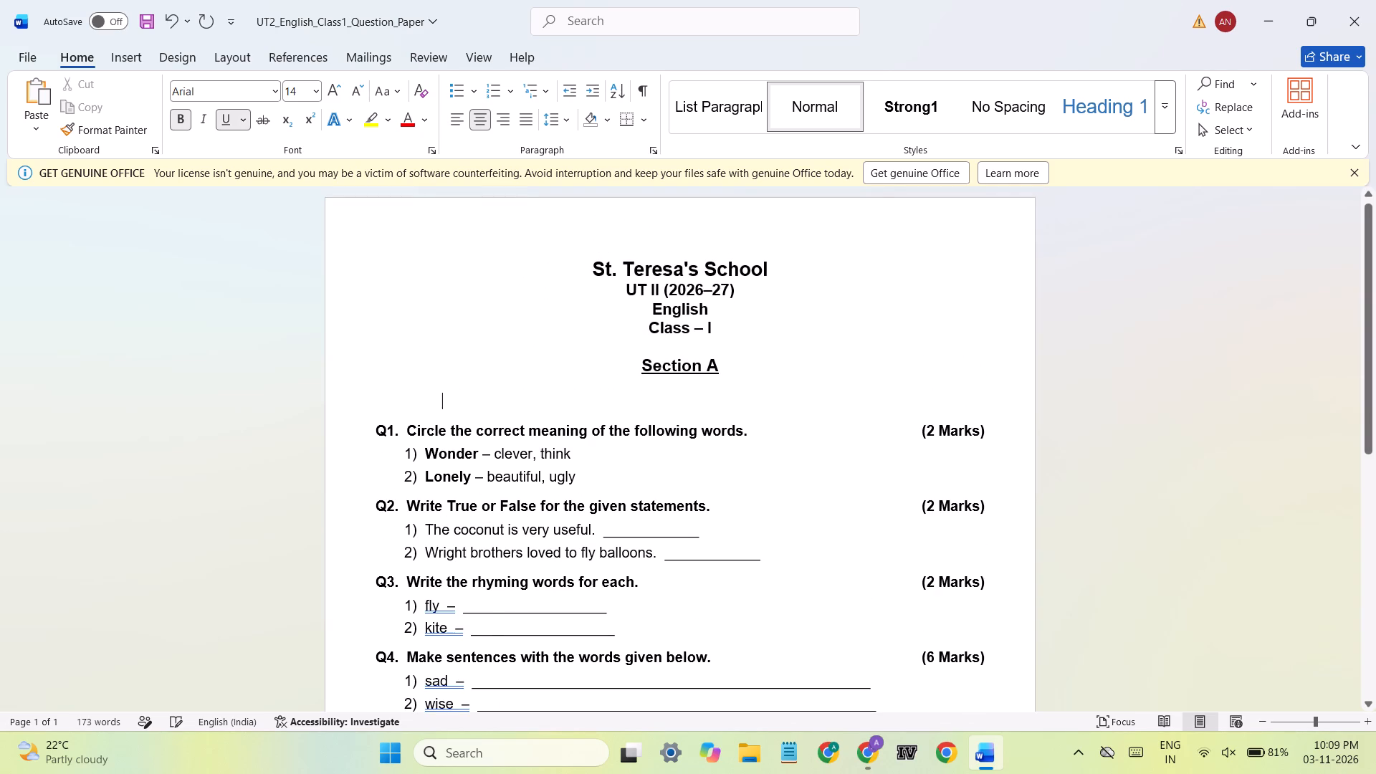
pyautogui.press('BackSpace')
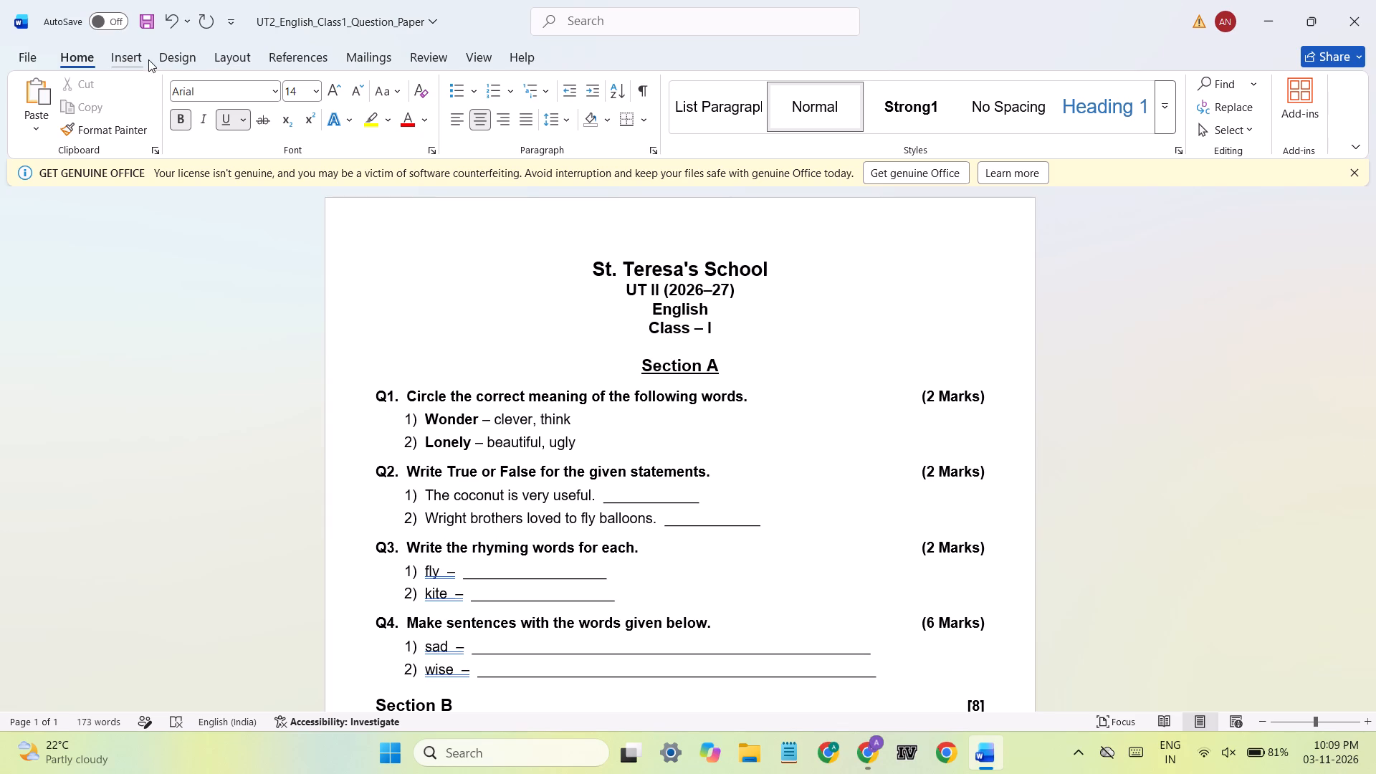
# Apply the Narrow margin preset (1.27 cm on all sides) to the question paper.
pyautogui.click(193, 54)
pyautogui.click(221, 56)
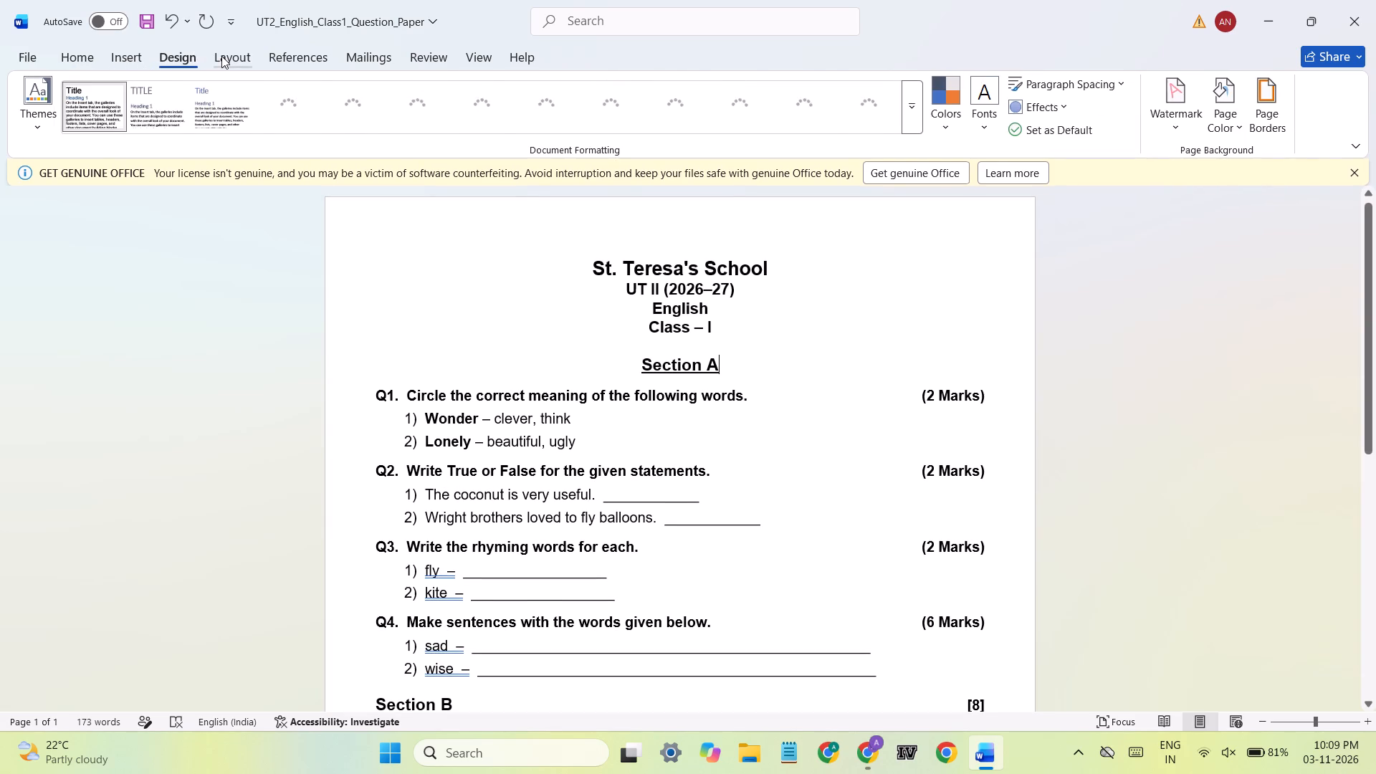
pyautogui.click(40, 111)
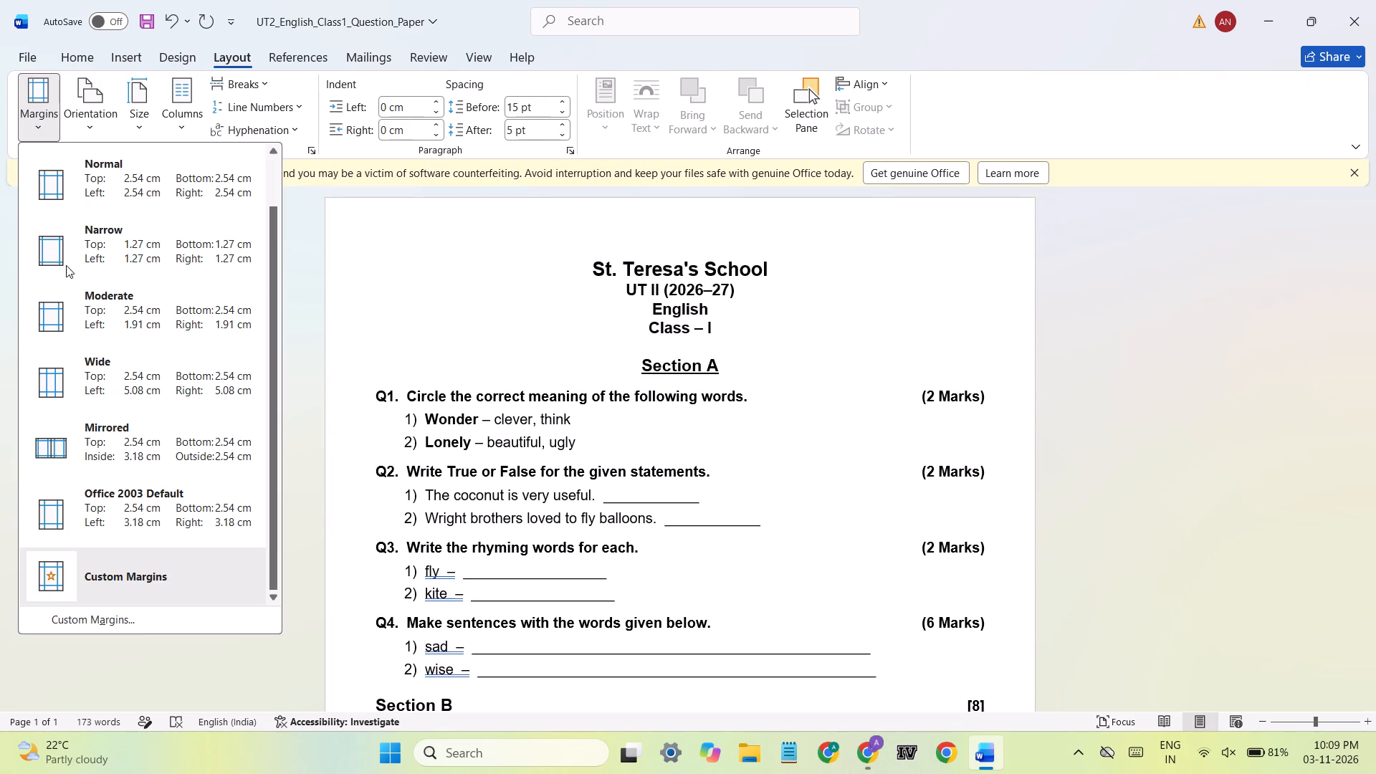
pyautogui.click(66, 265)
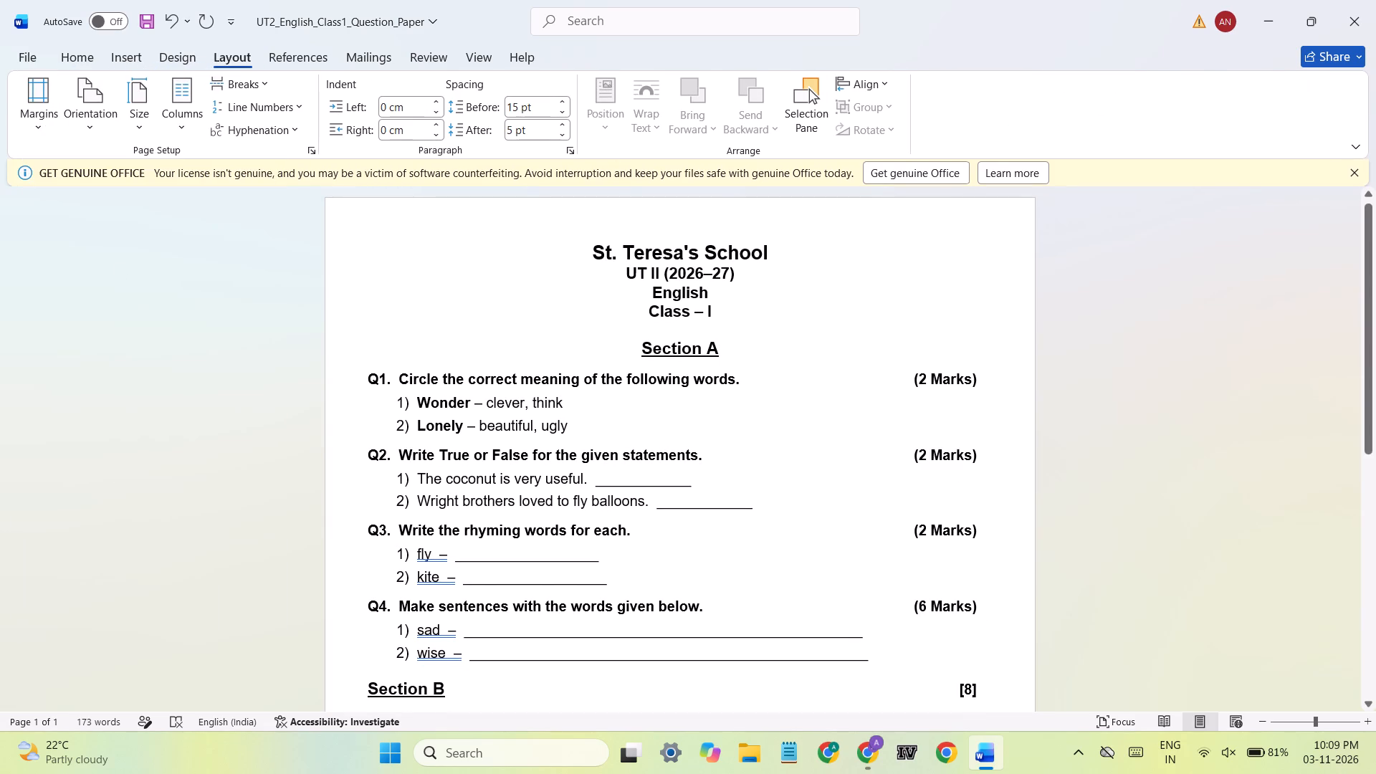
# Set the paragraph spacing before to 12 pt for all the text from Q1 through the last item of Q6.
pyautogui.moveTo(368, 375); pyautogui.dragTo(699, 345)
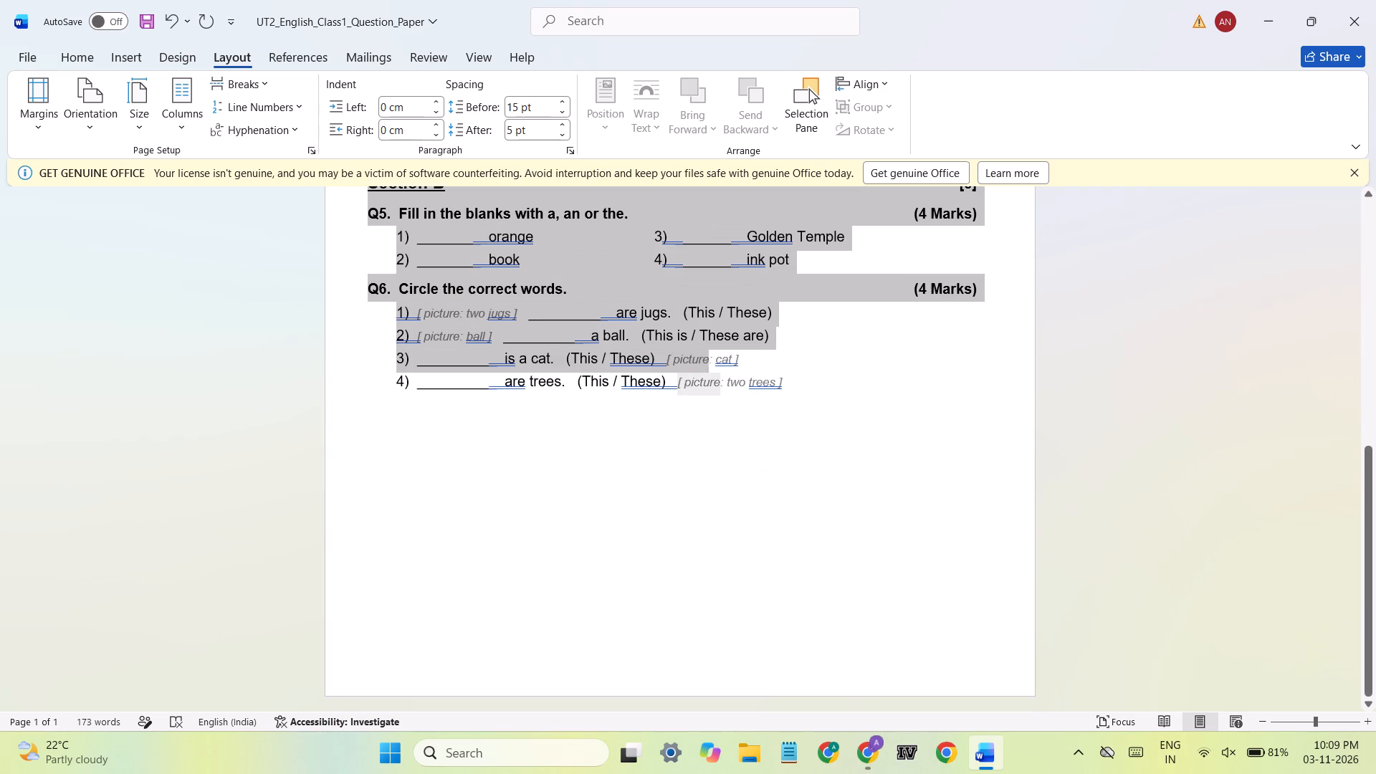
pyautogui.moveTo(699, 345); pyautogui.dragTo(885, 420)
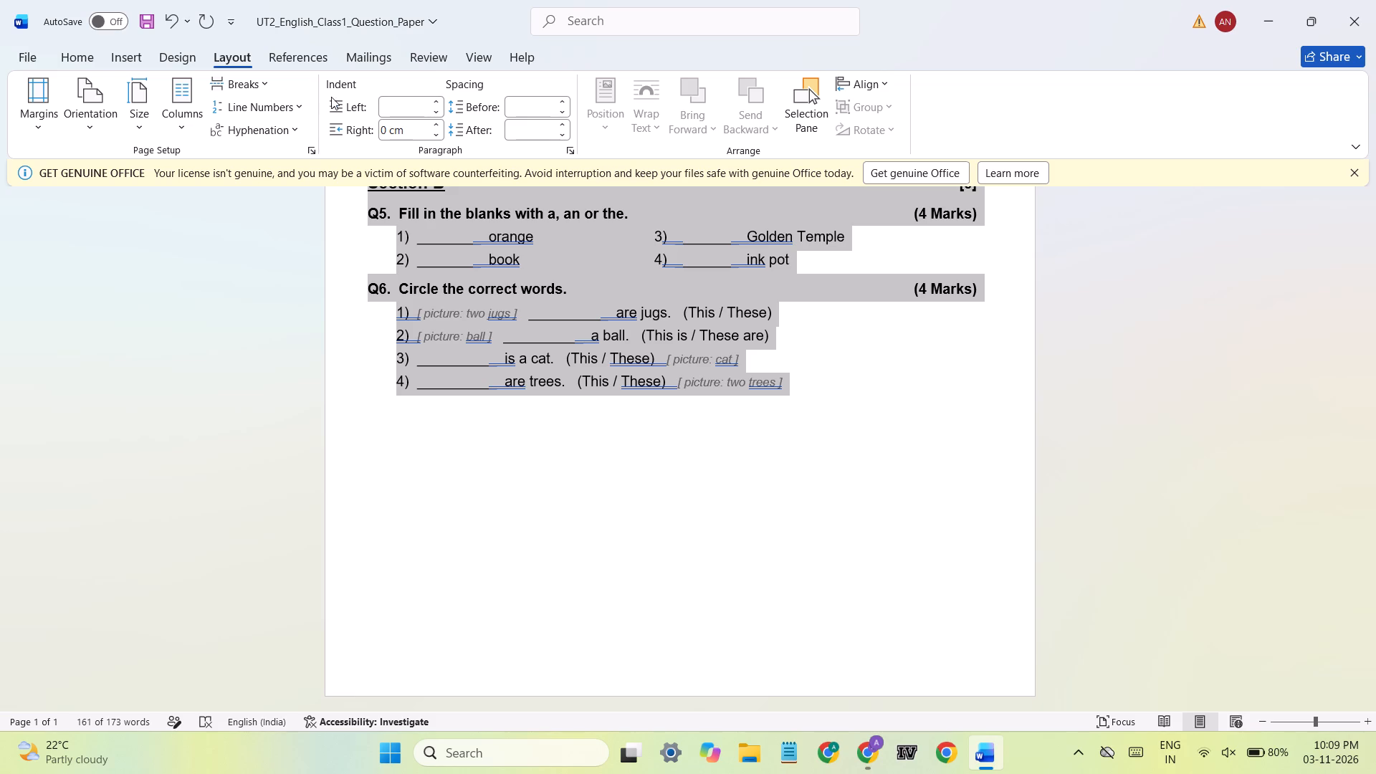
pyautogui.click(560, 100)
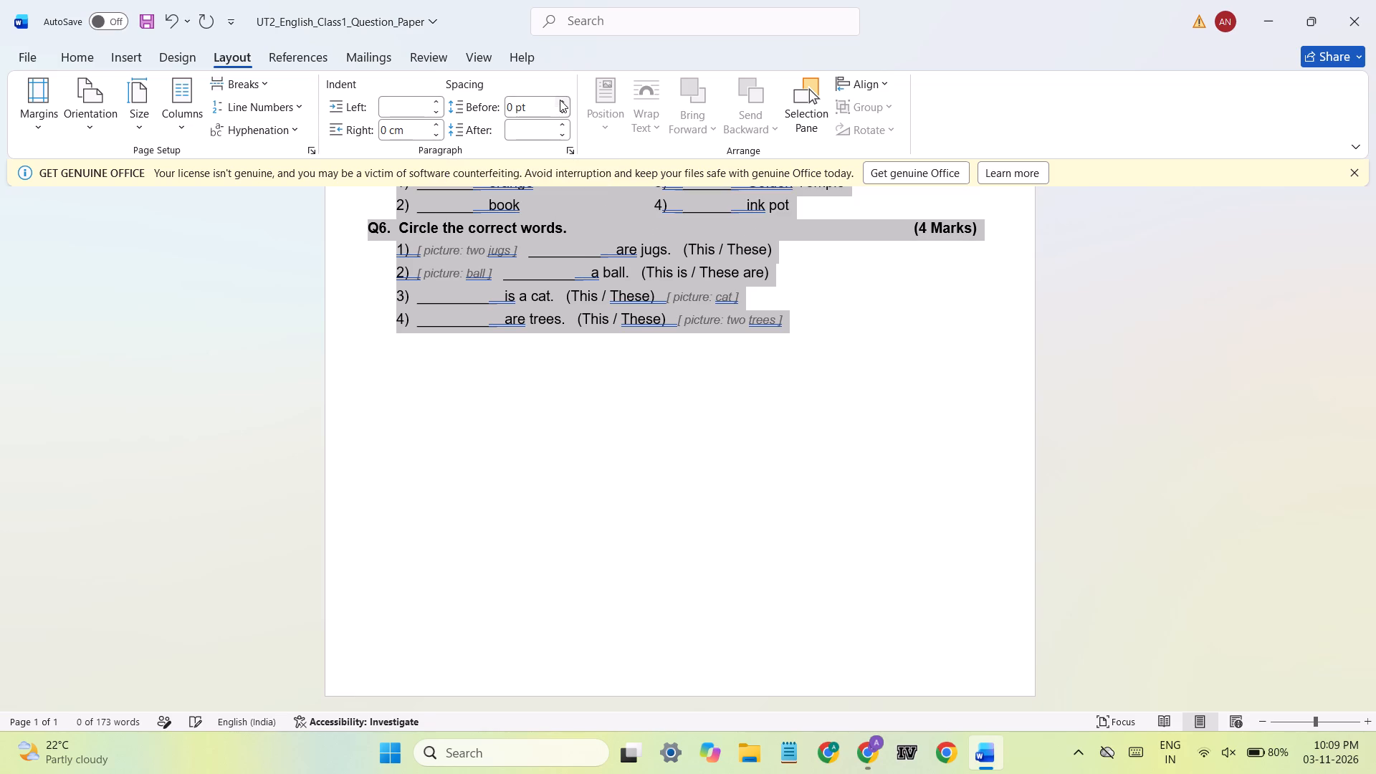
pyautogui.click(531, 105)
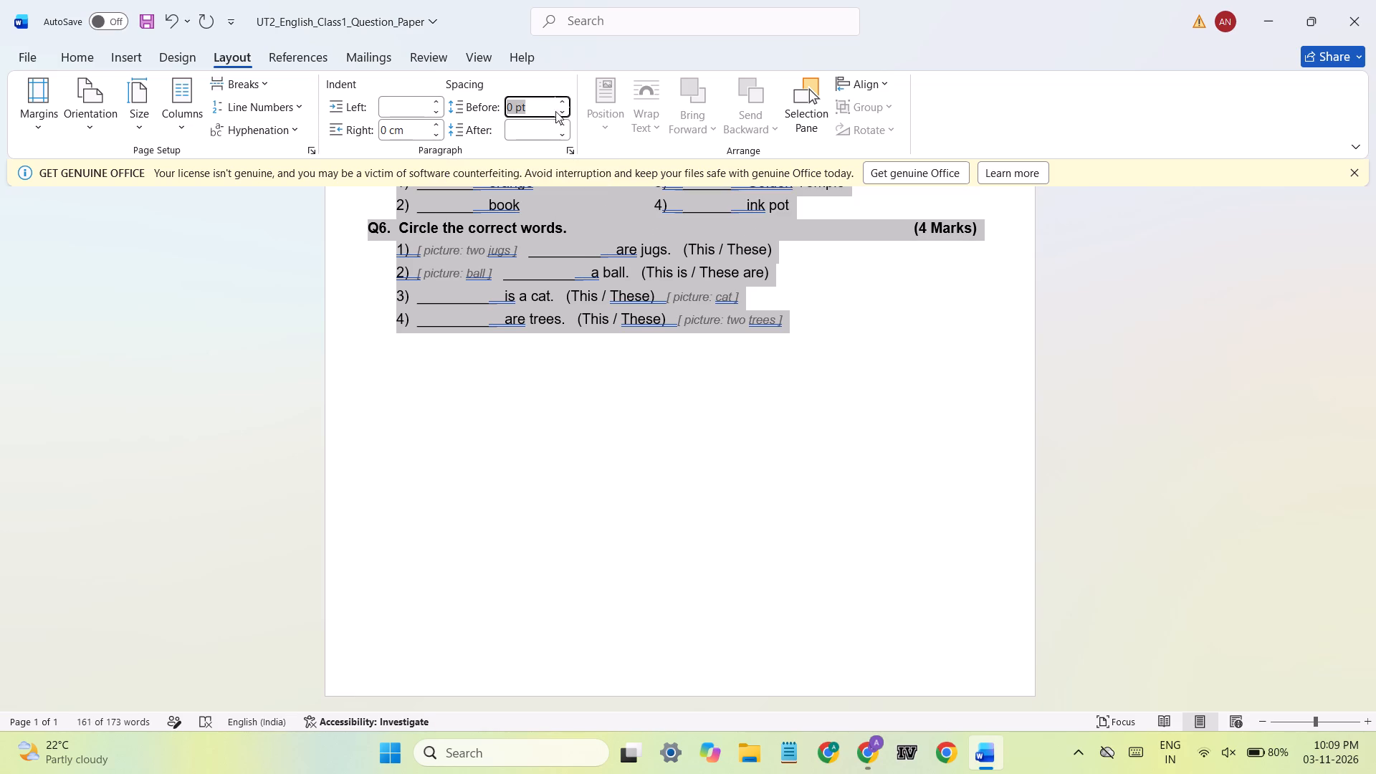
pyautogui.click(566, 114)
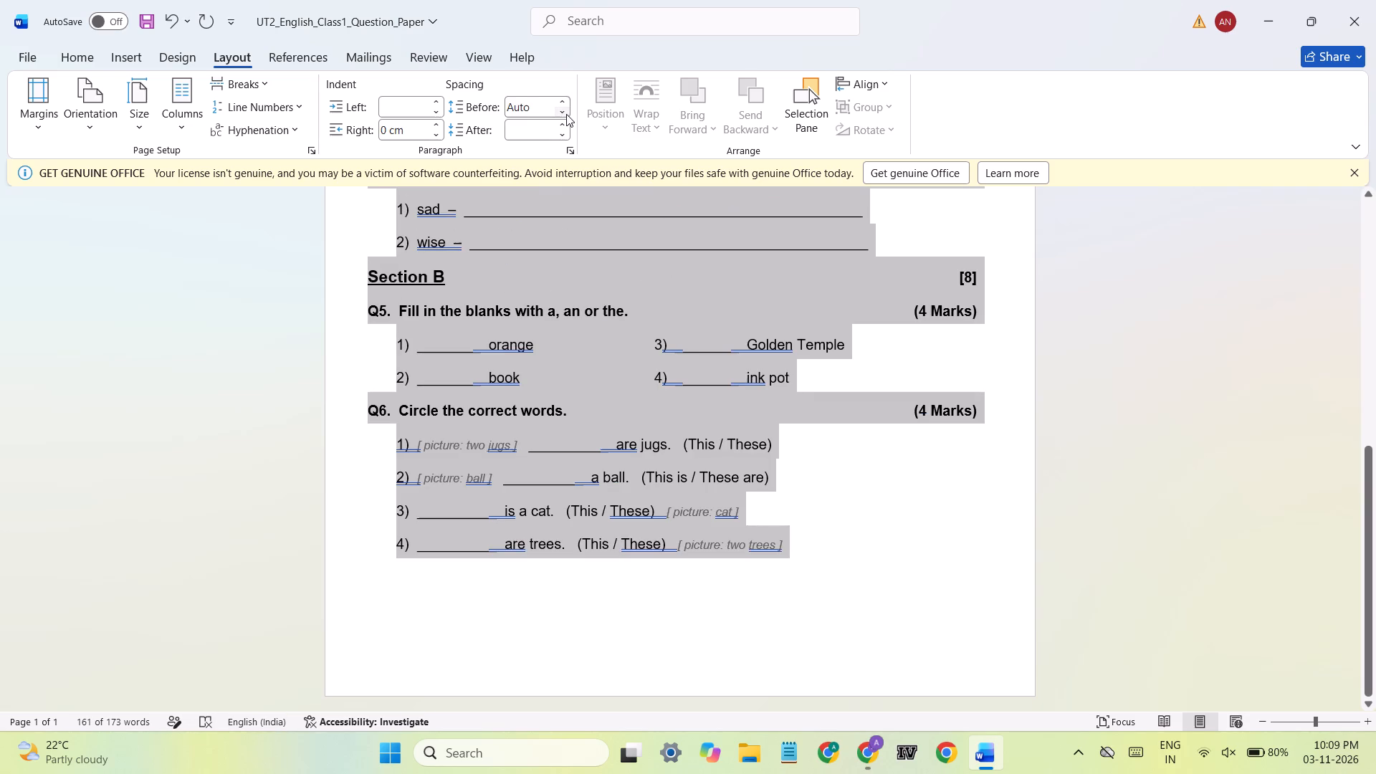
pyautogui.click(566, 114)
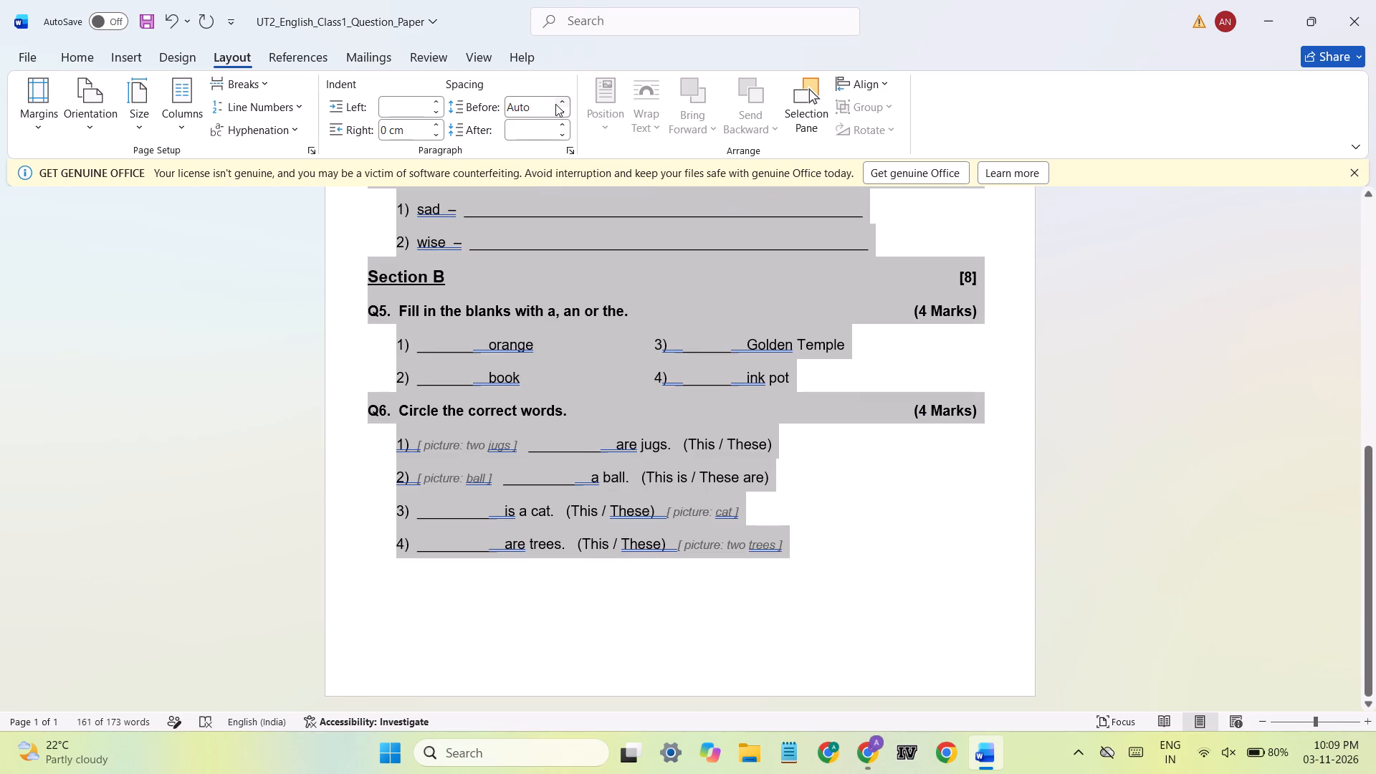
pyautogui.click(559, 102)
pyautogui.click(559, 102)
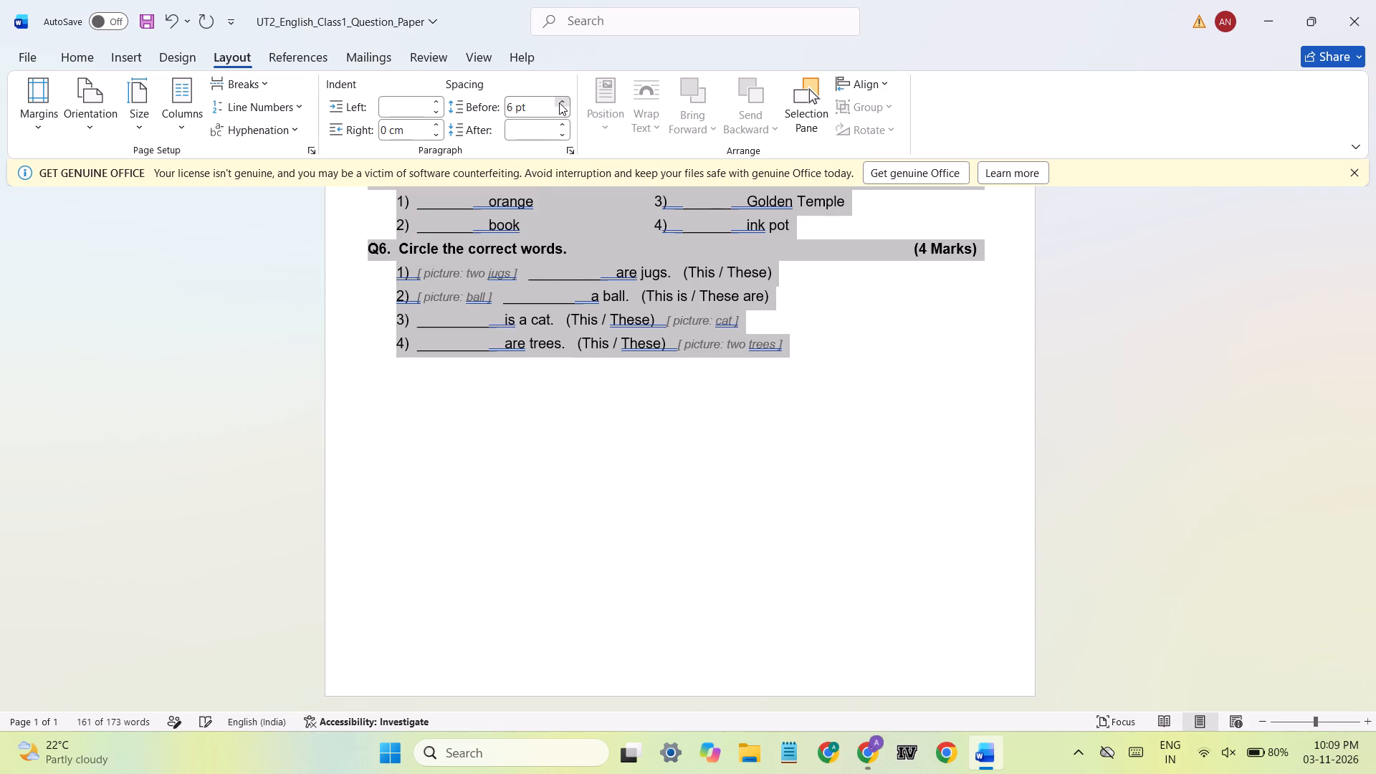
pyautogui.click(559, 102)
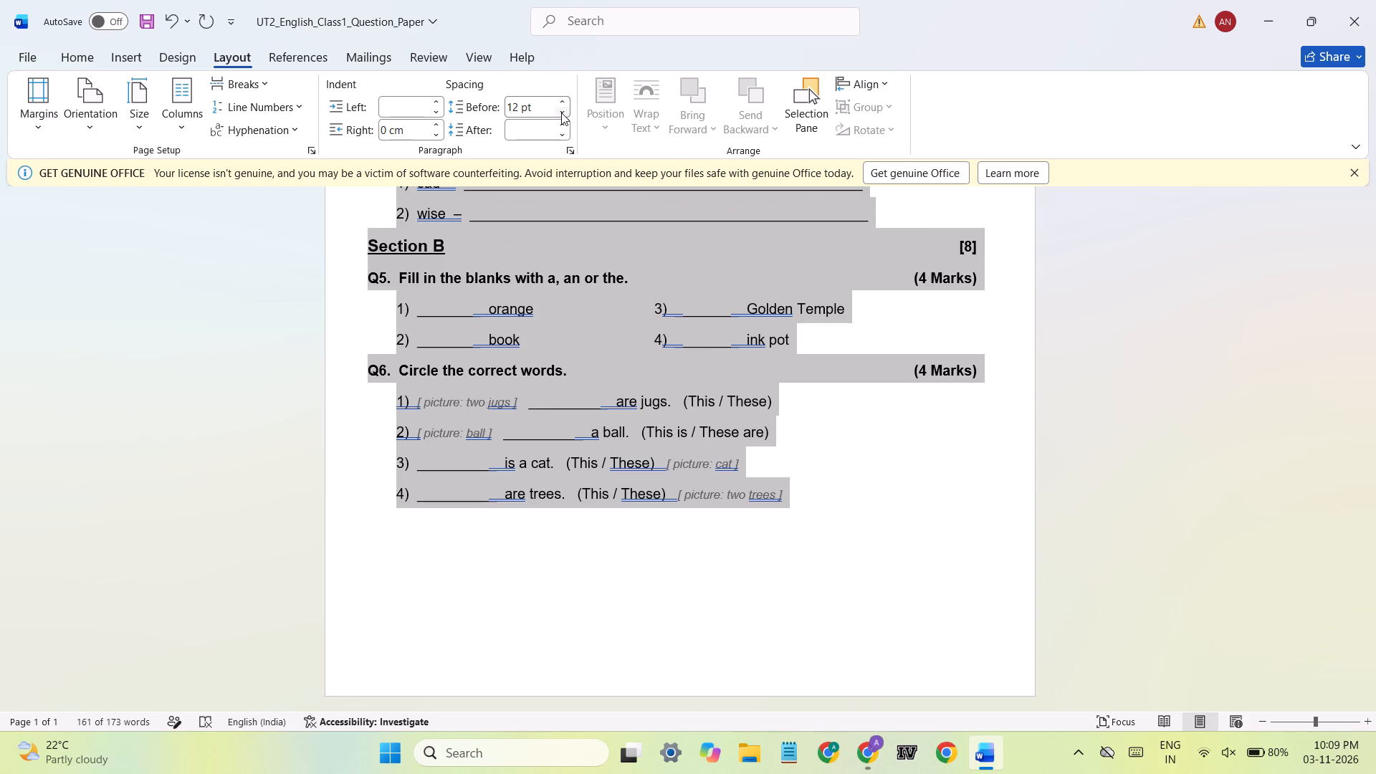
pyautogui.scroll(2, 551, 382)
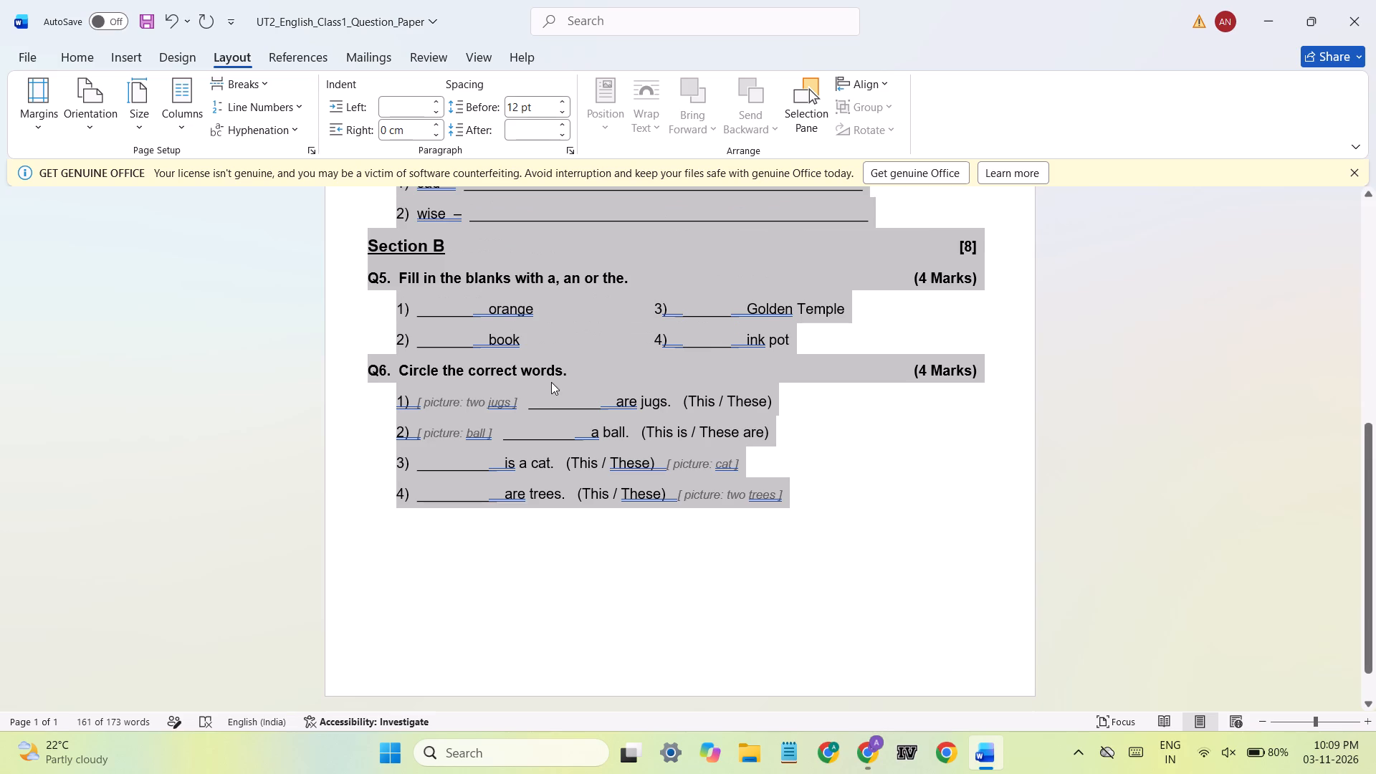
pyautogui.scroll(4, 551, 382)
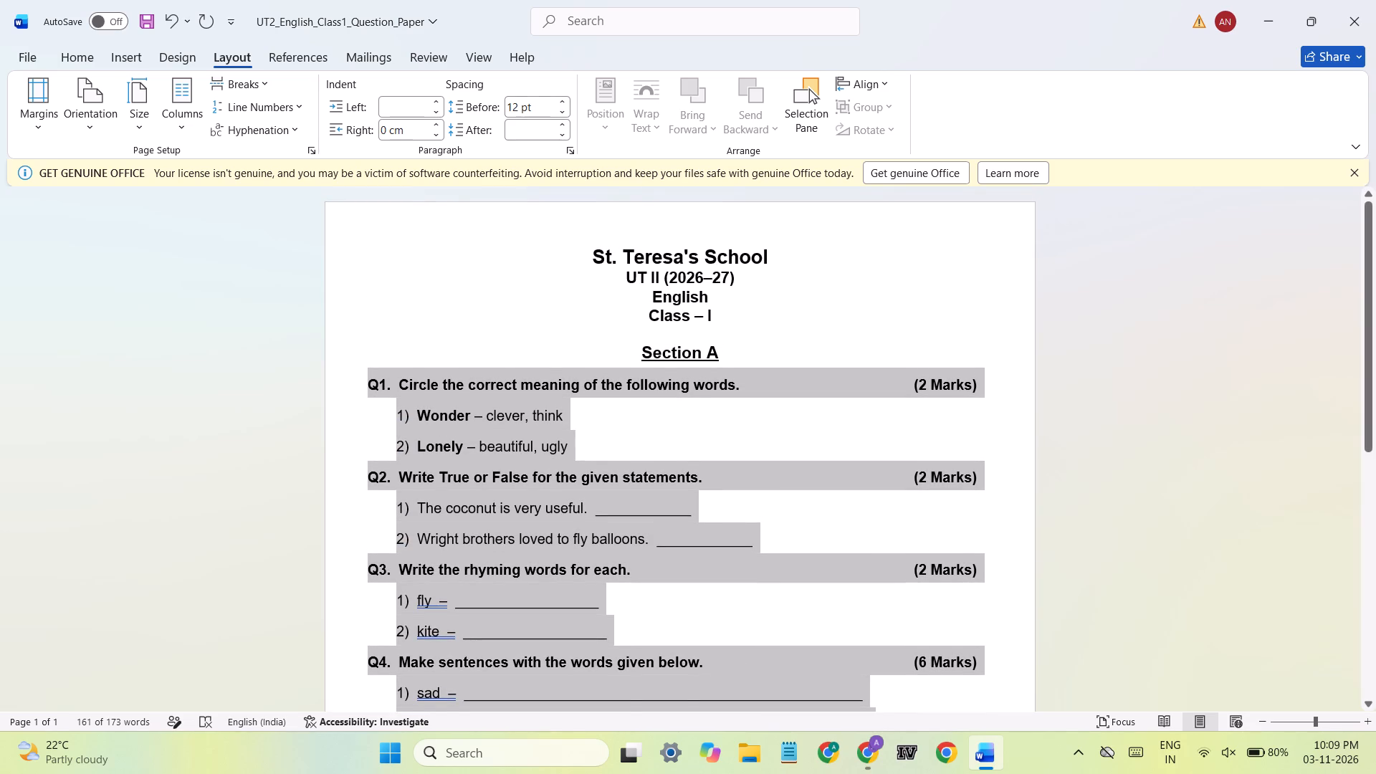
pyautogui.click(428, 327)
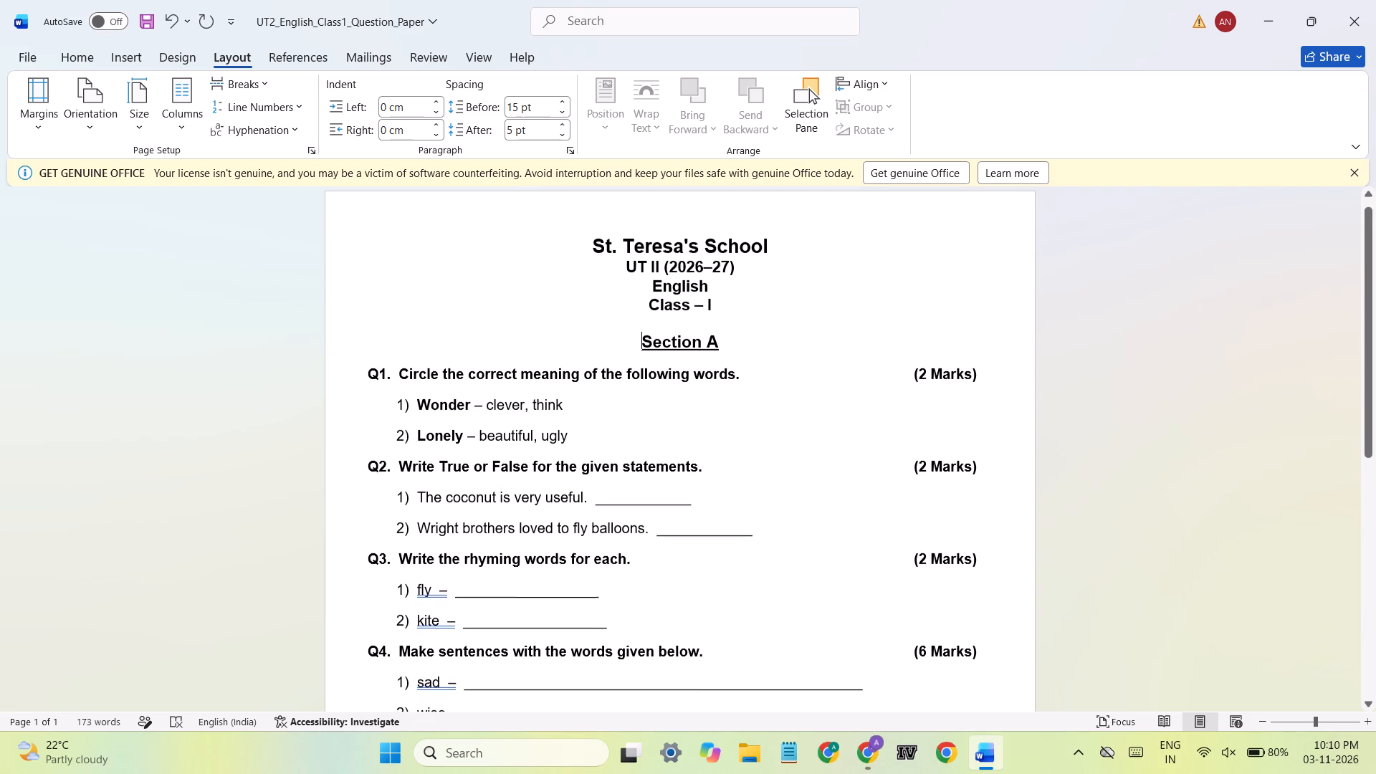
# Capitalise the first letters of the rhyming words in Q3 to read "Fly" and "Kite".
pyautogui.scroll(-1, 522, 548)
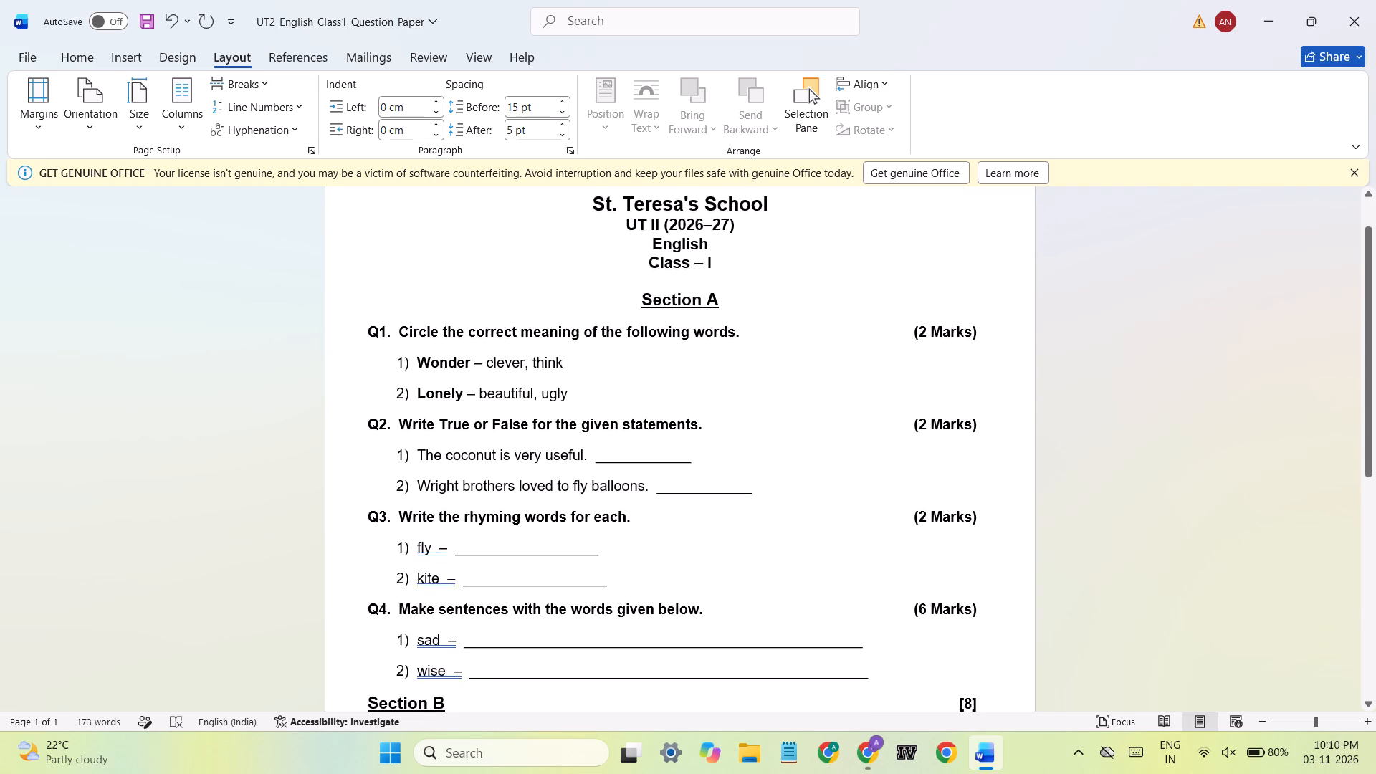
pyautogui.scroll(-1, 522, 548)
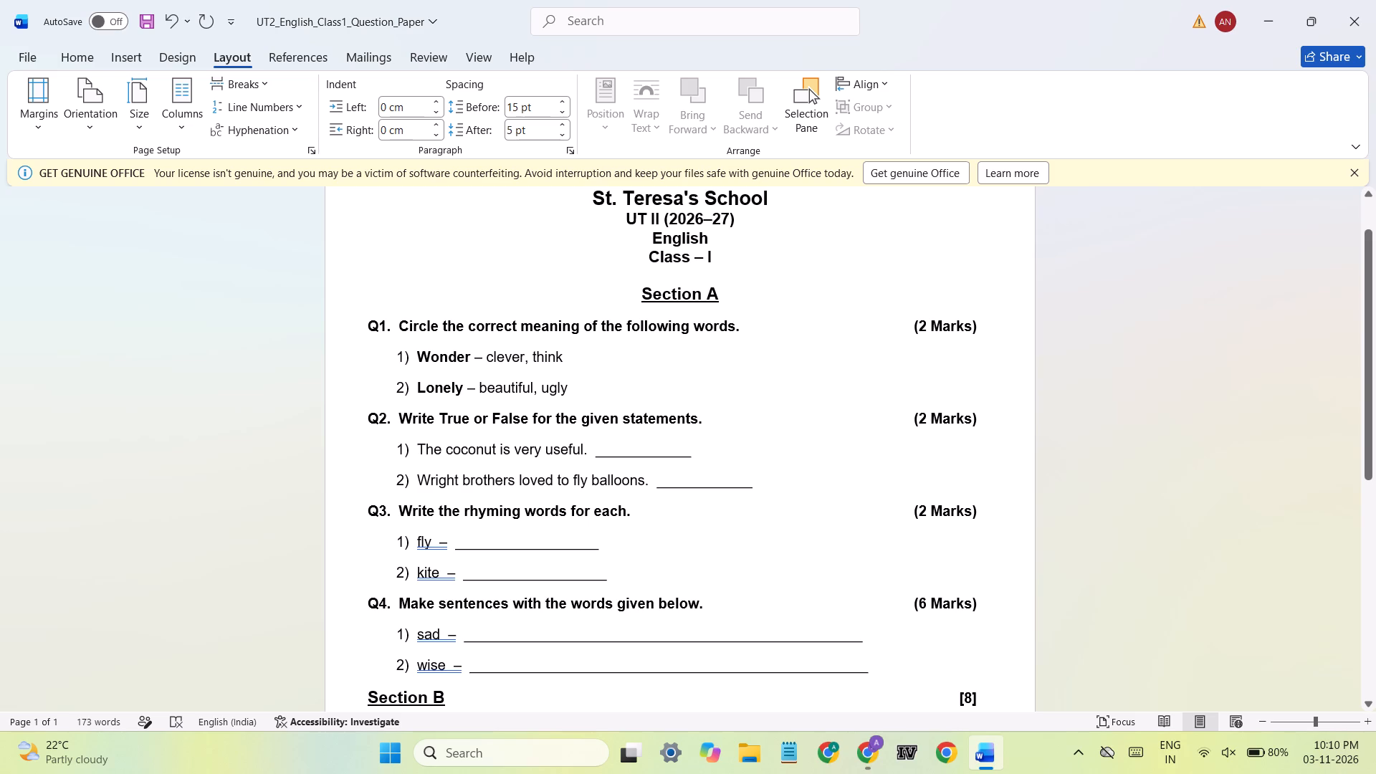
pyautogui.scroll(-2, 522, 548)
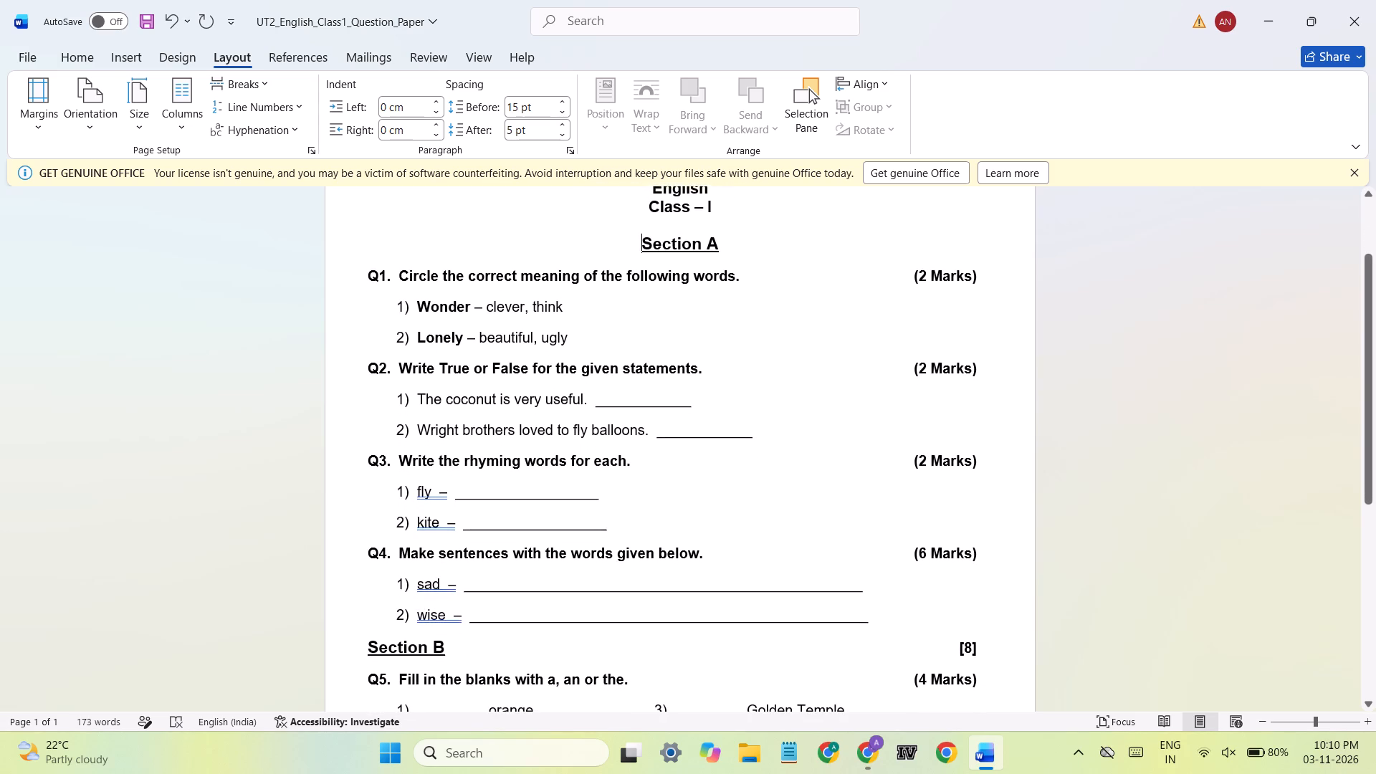
pyautogui.scroll(-1, 550, 469)
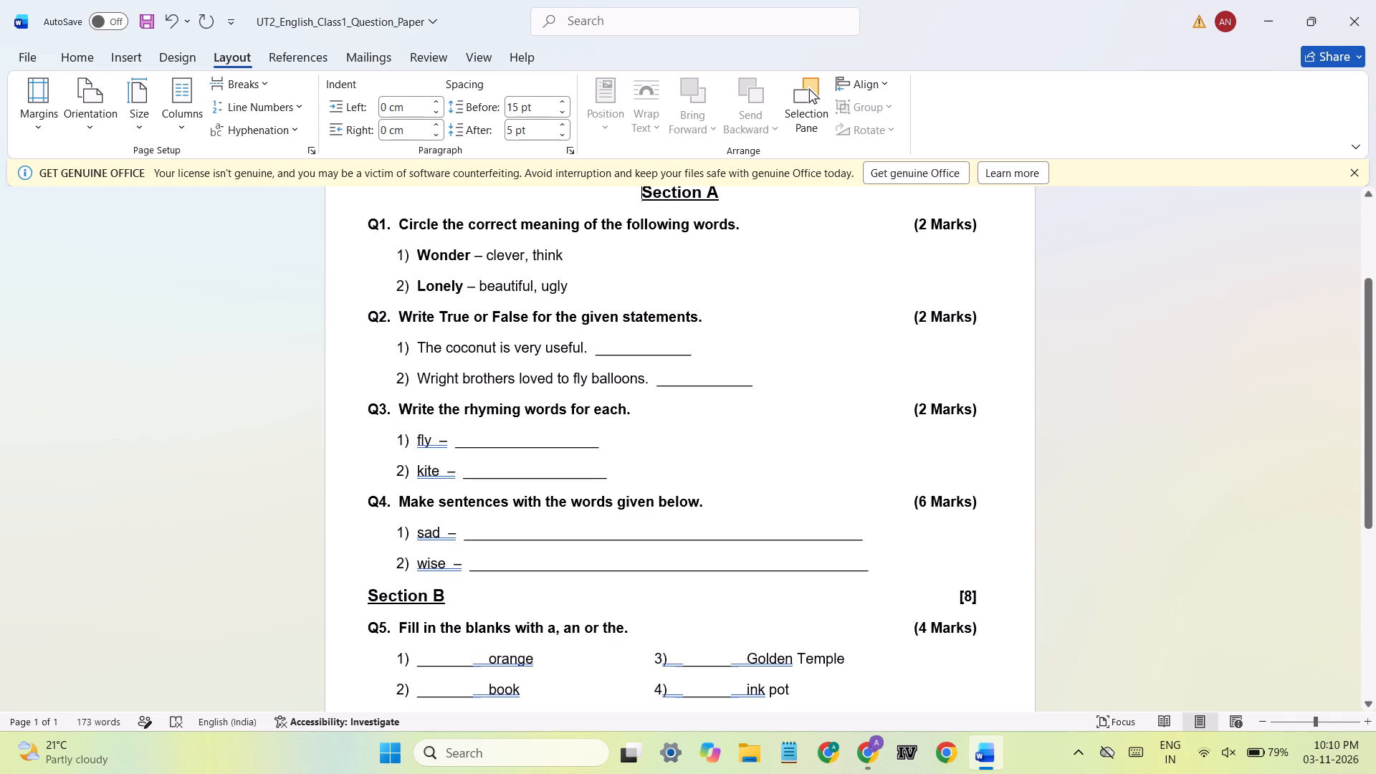
pyautogui.scroll(-1, 550, 469)
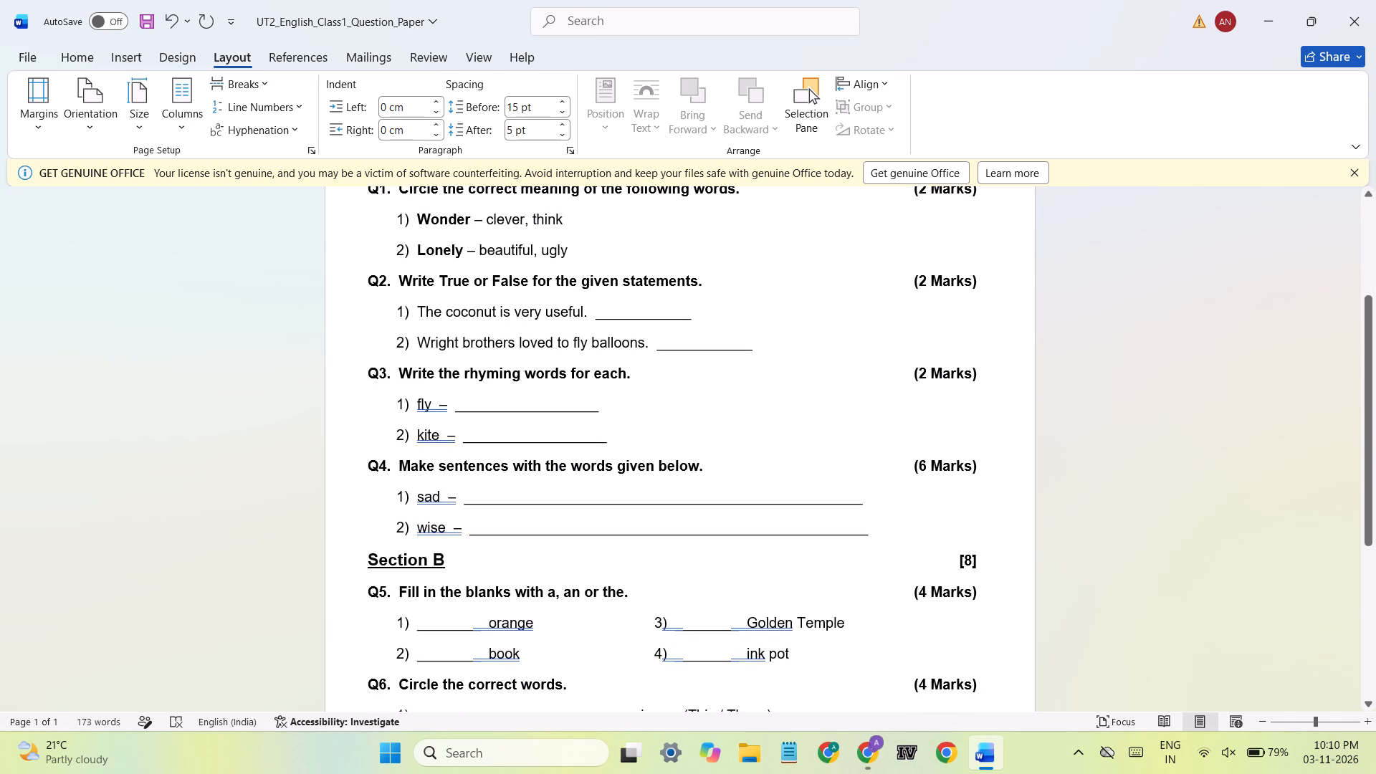
pyautogui.click(421, 406)
pyautogui.press('BackSpace')
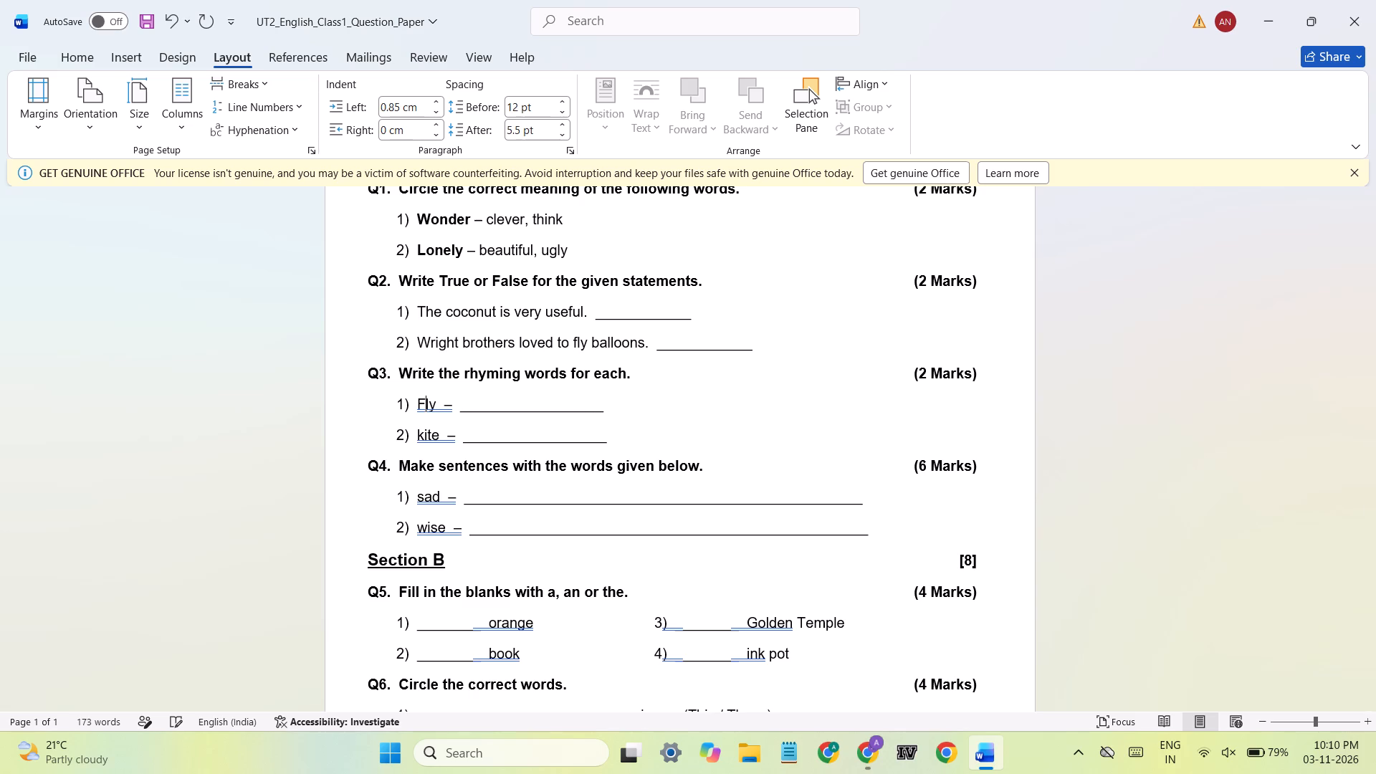
pyautogui.click(422, 439)
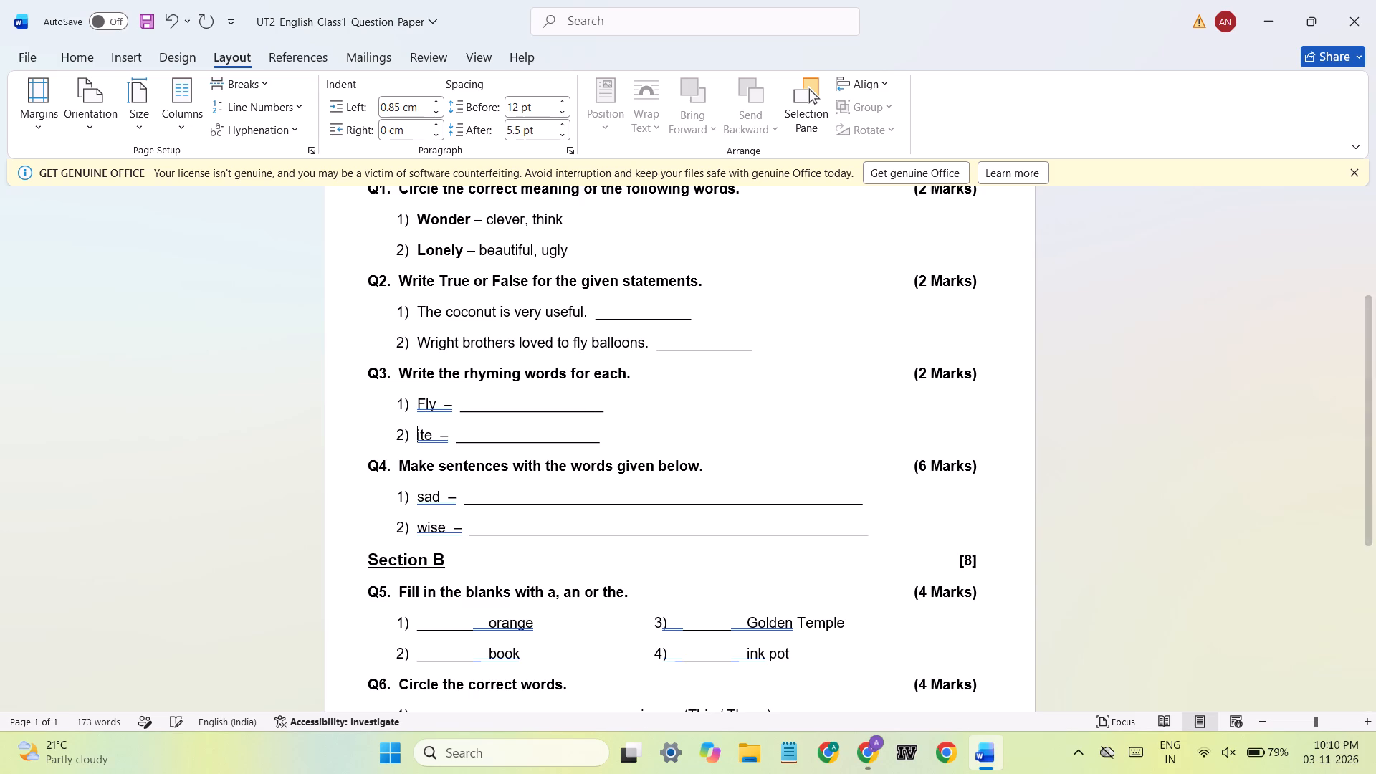
pyautogui.scroll(1, 492, 365)
pyautogui.hscroll(1, 492, 365)
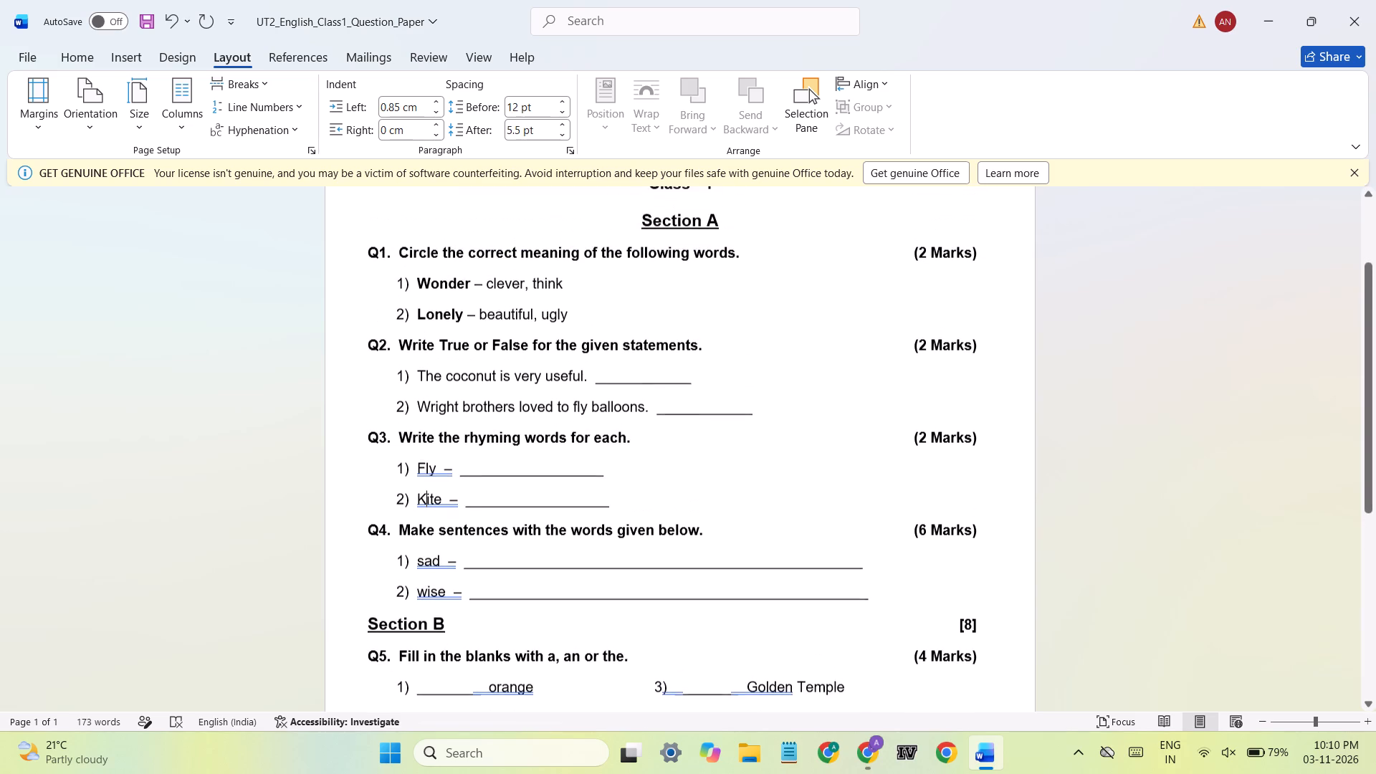
pyautogui.hscroll(3, 492, 365)
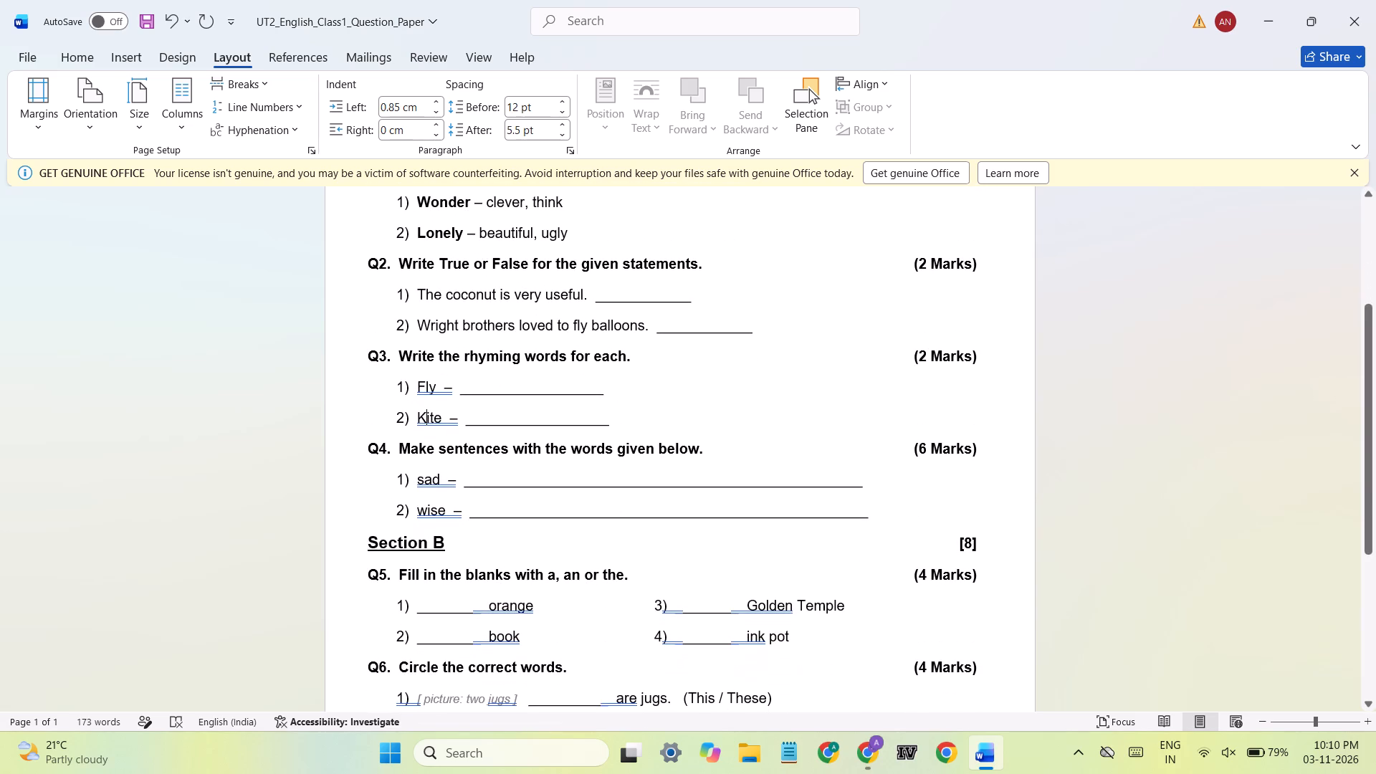
pyautogui.click(423, 460)
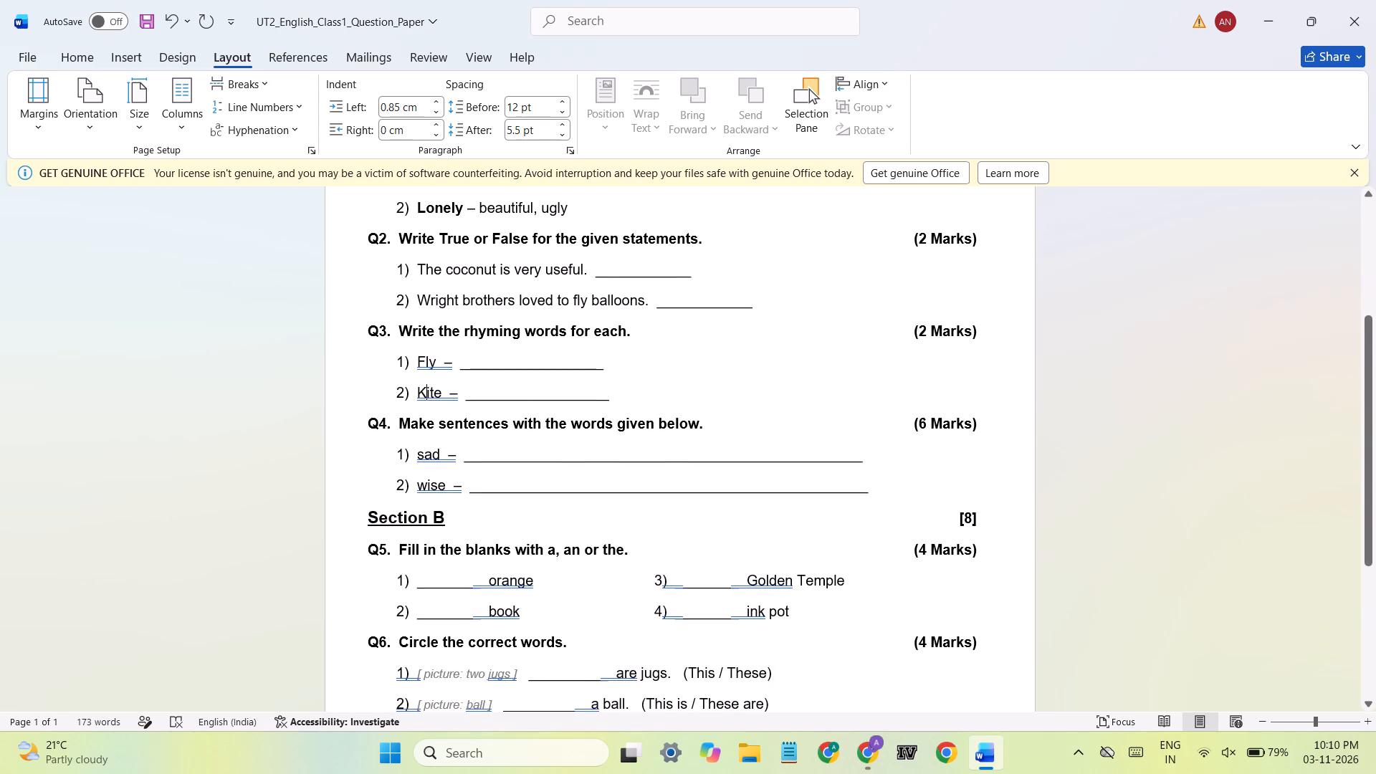
pyautogui.press('BackSpace')
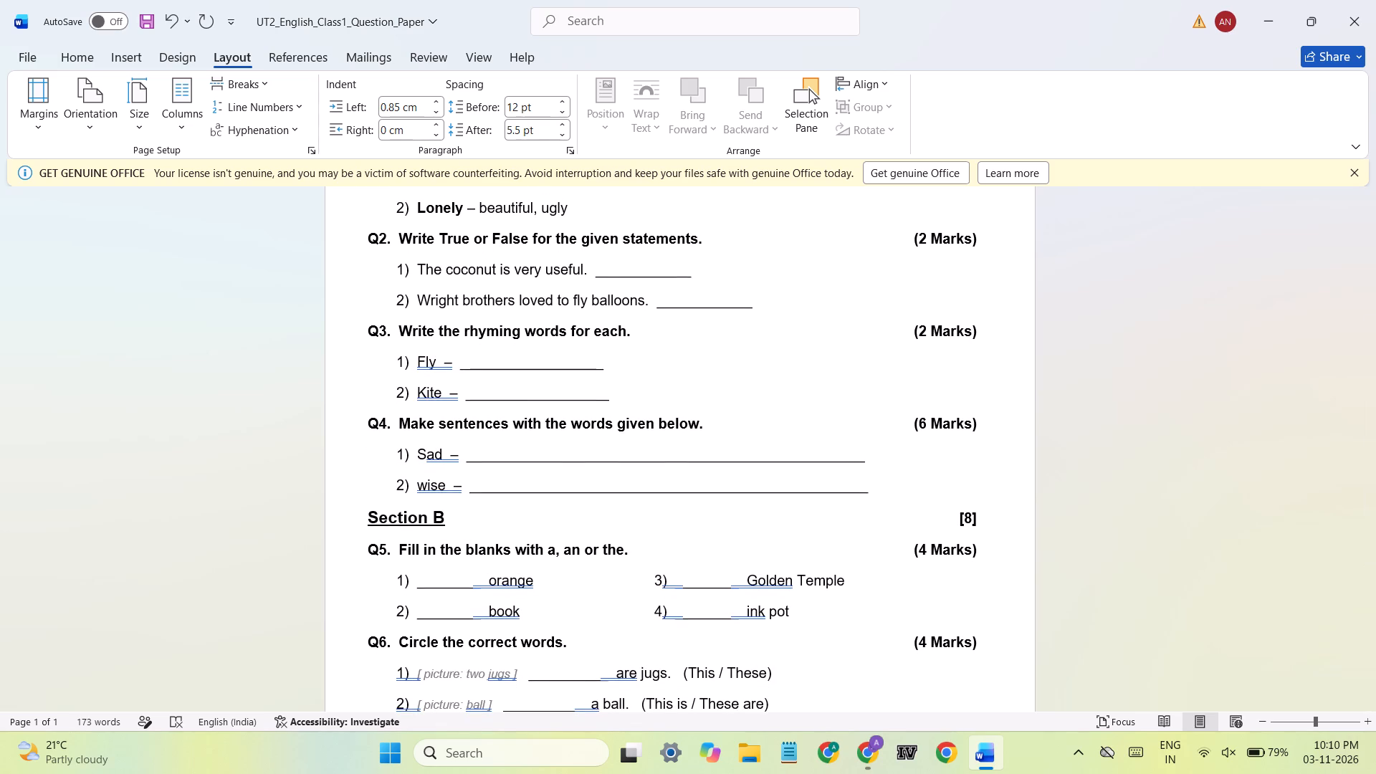
pyautogui.click(429, 489)
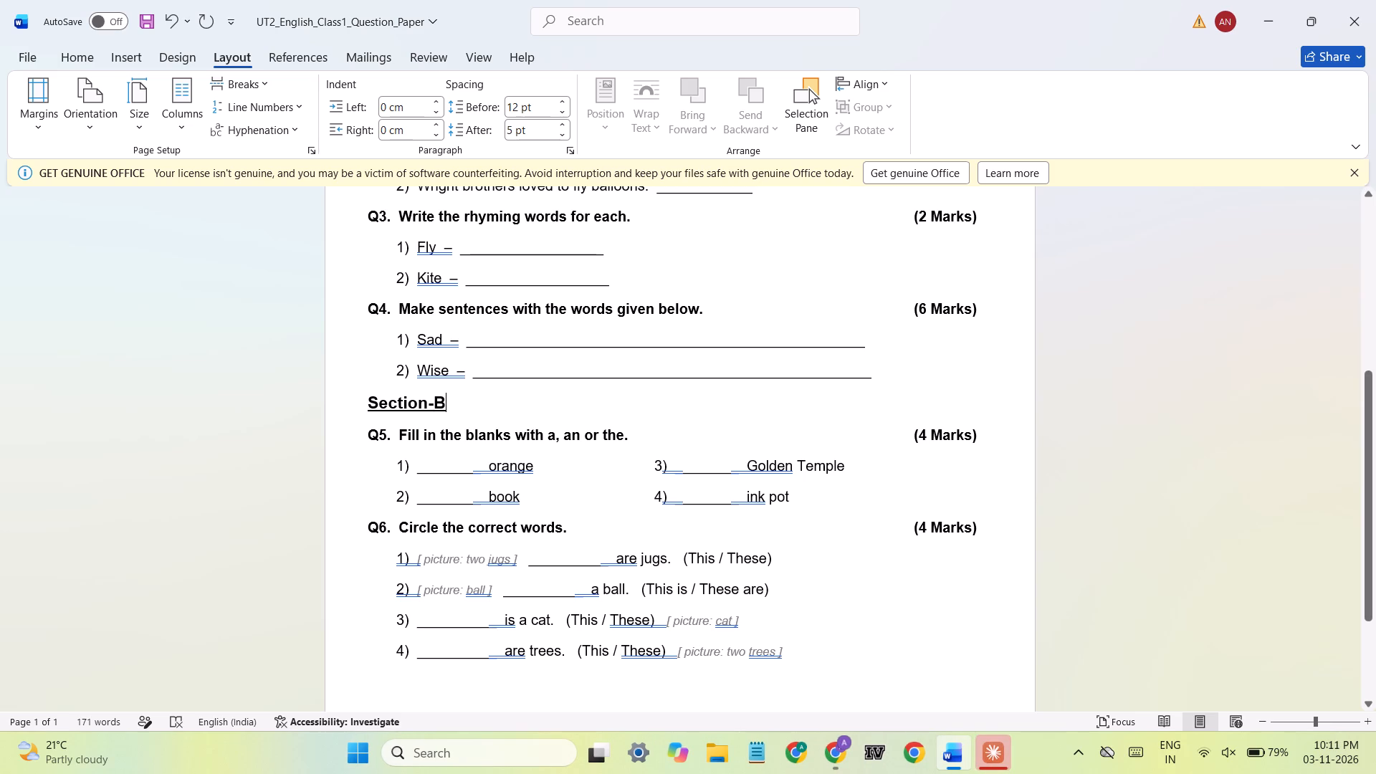
# Centre the "Section-B" heading on the page.
pyautogui.moveTo(366, 408); pyautogui.dragTo(447, 405)
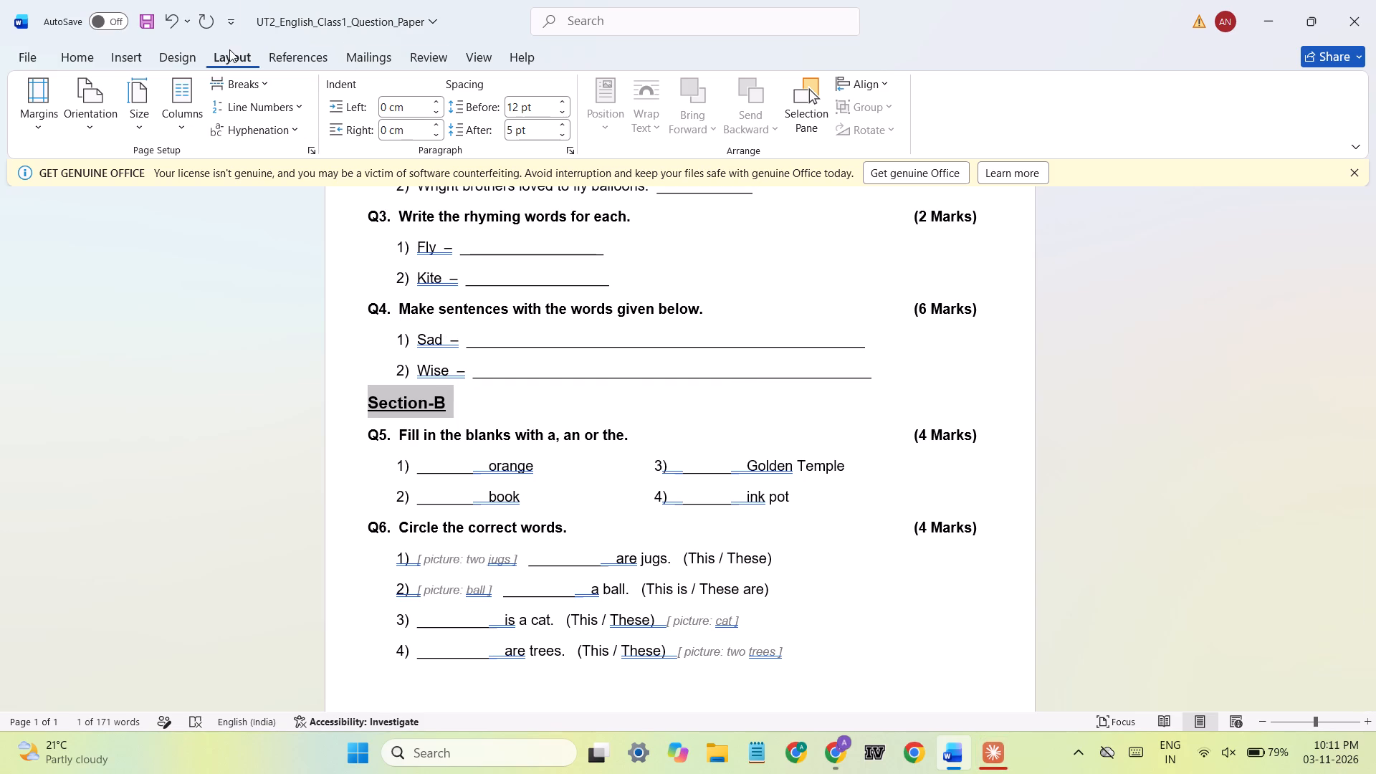
pyautogui.click(64, 47)
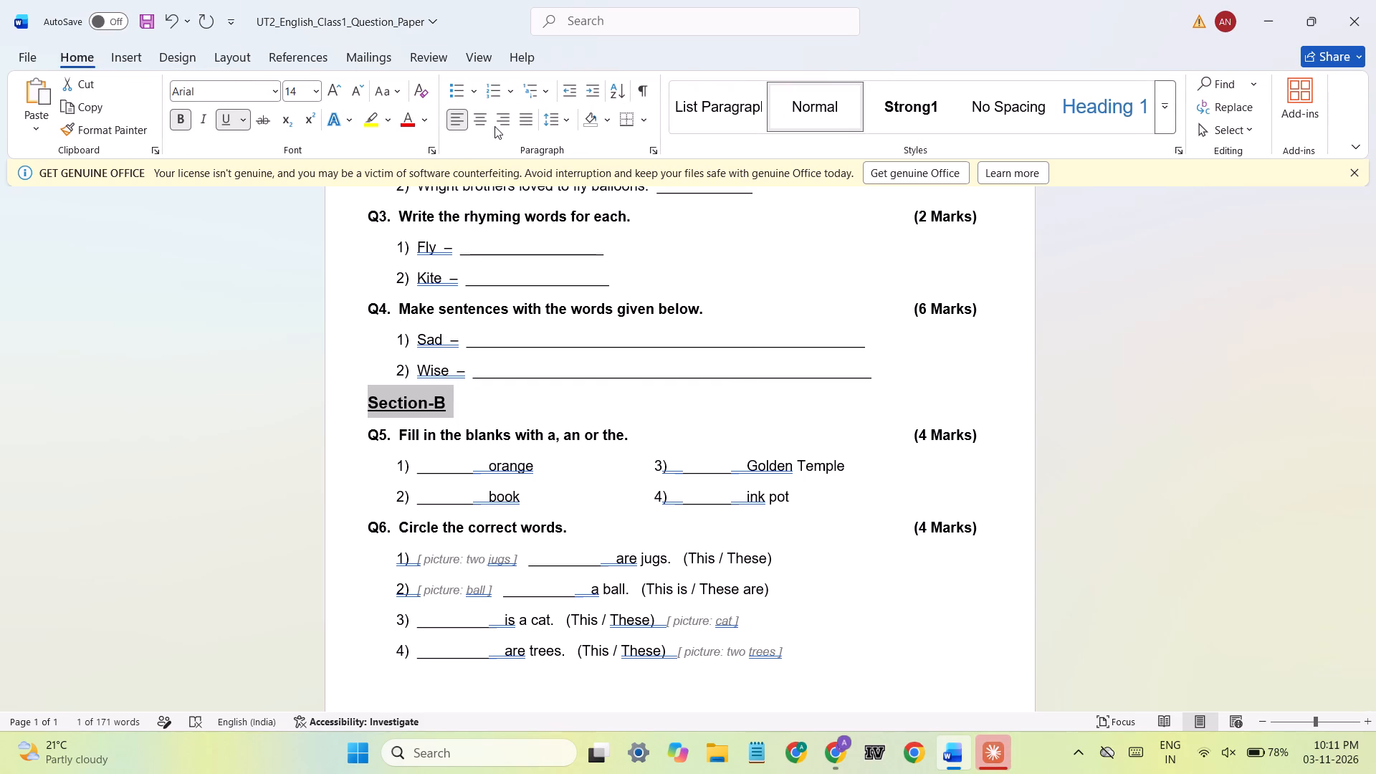
pyautogui.click(484, 126)
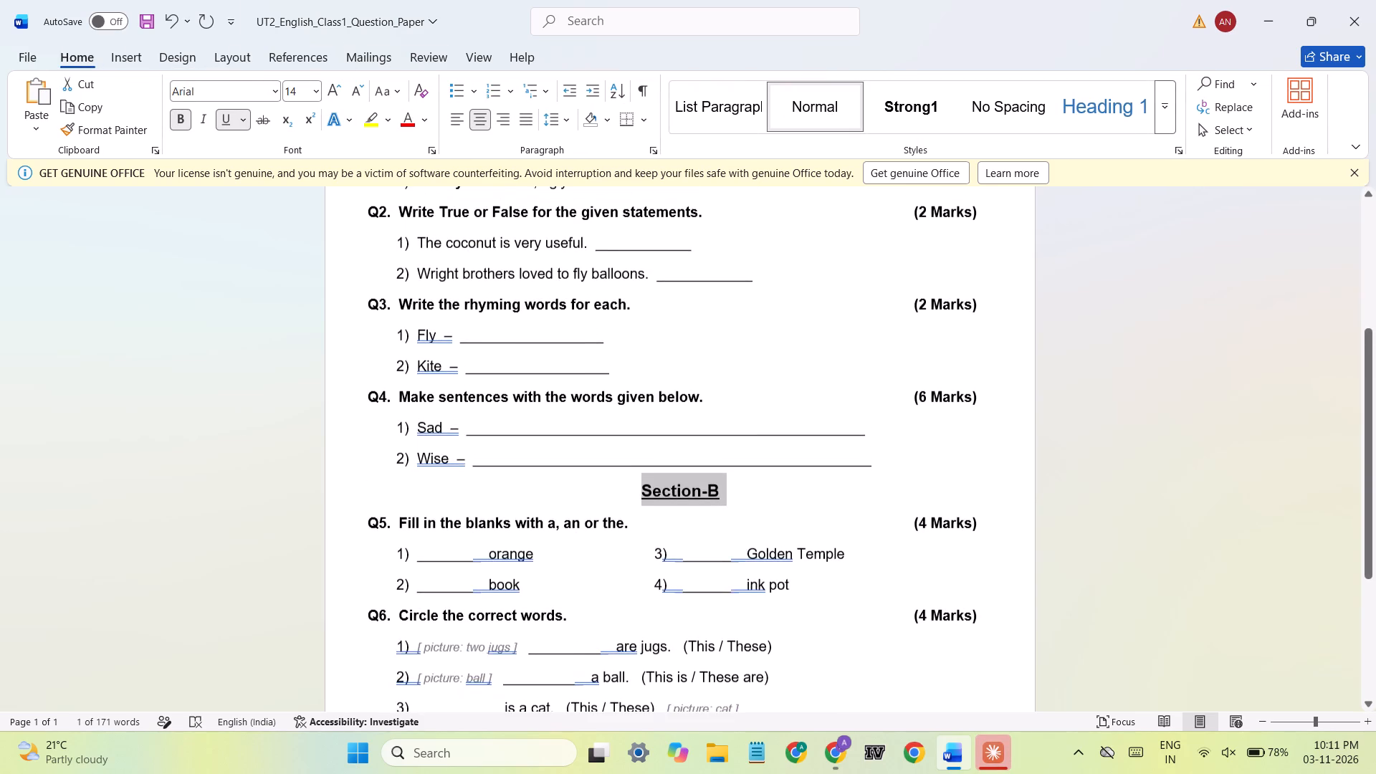
# Insert a blank line after the "Wise" item of Q4, above the Section-B heading.
pyautogui.click(885, 365)
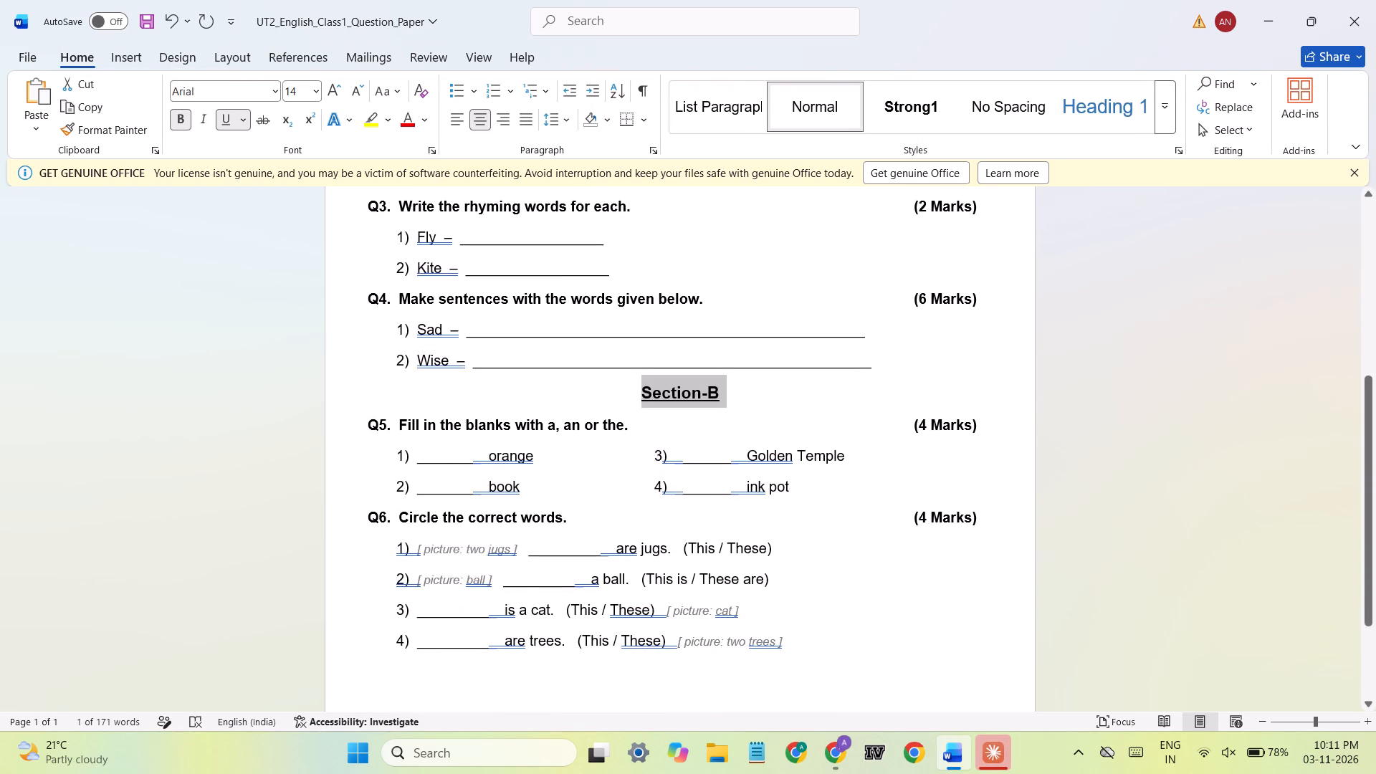
pyautogui.press('Return')
# Review the question paper's layout from Q4 down to the end of Q6 and back up to the school title.
pyautogui.scroll(-1, 743, 425)
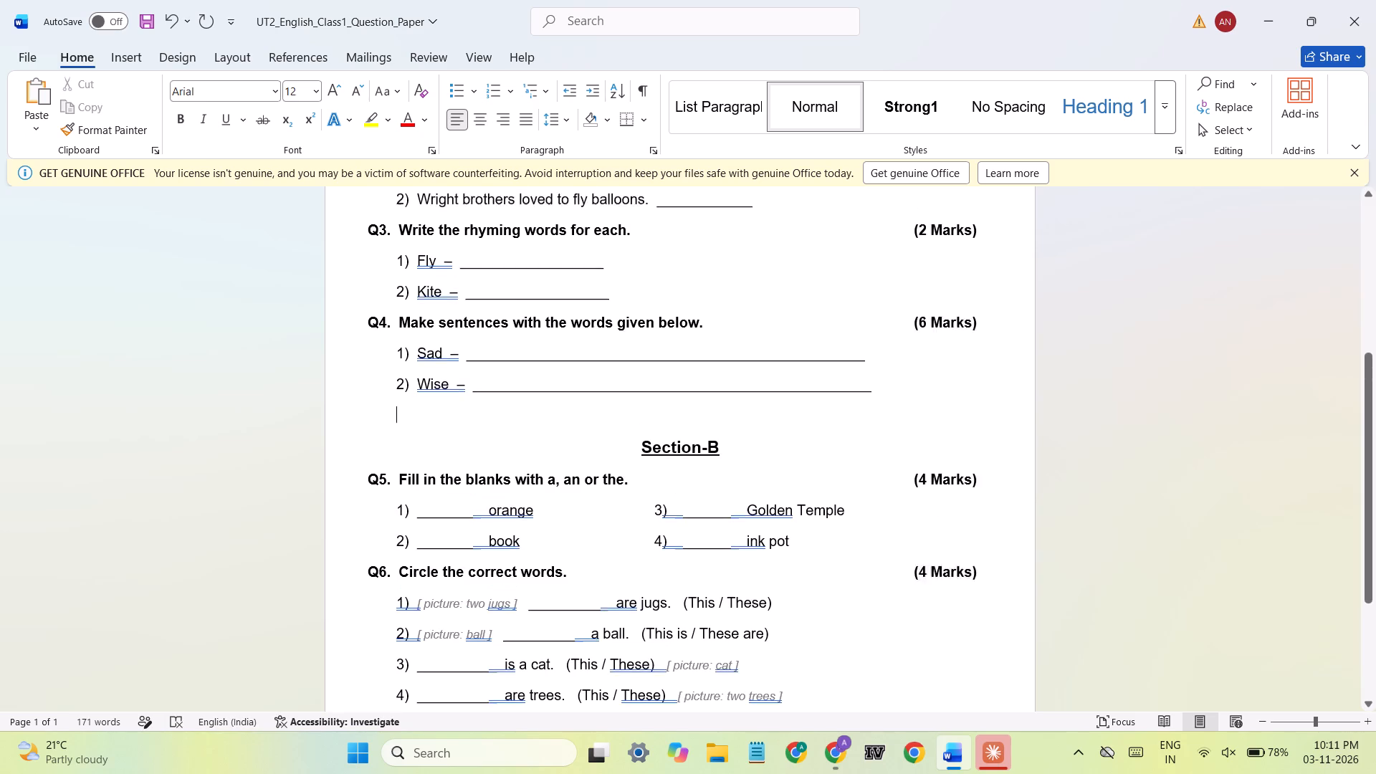
pyautogui.scroll(-1, 743, 425)
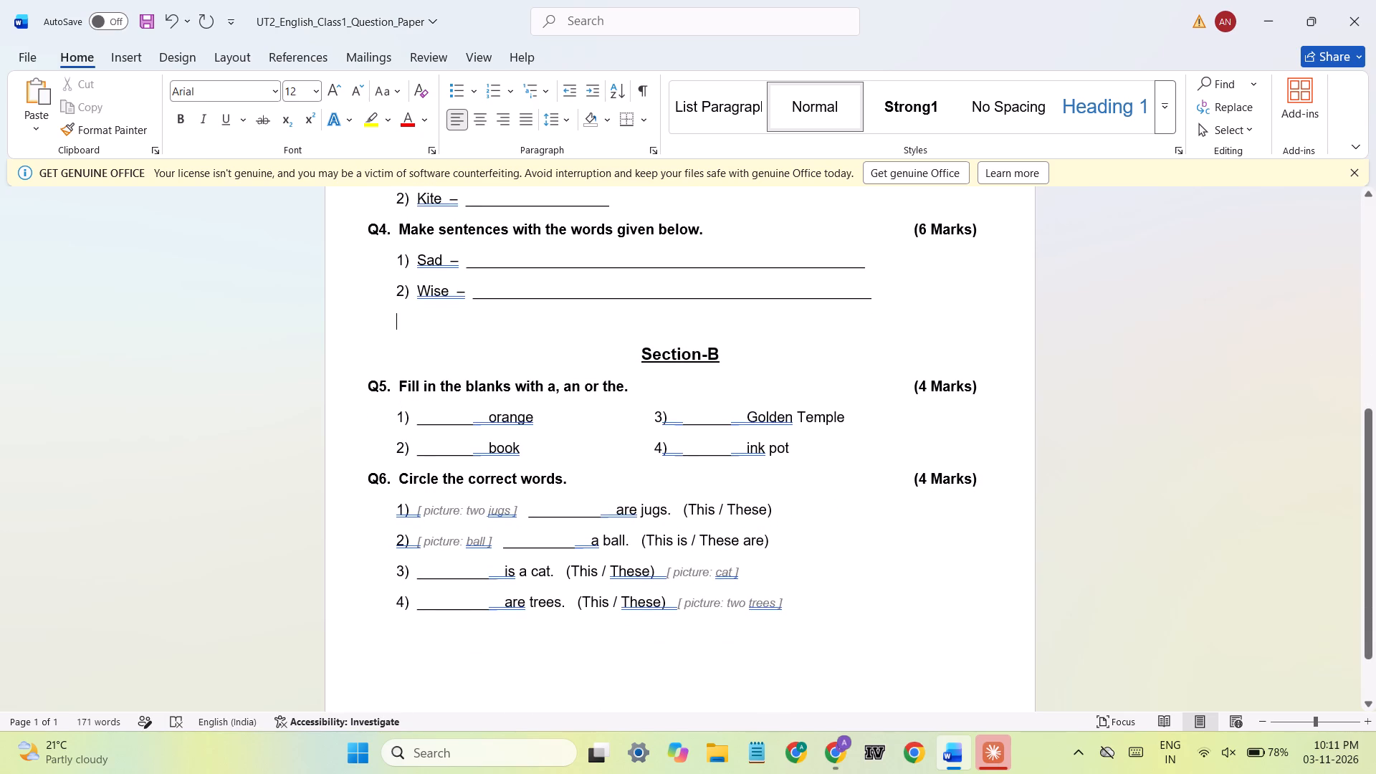
pyautogui.hscroll(3, 458, 416)
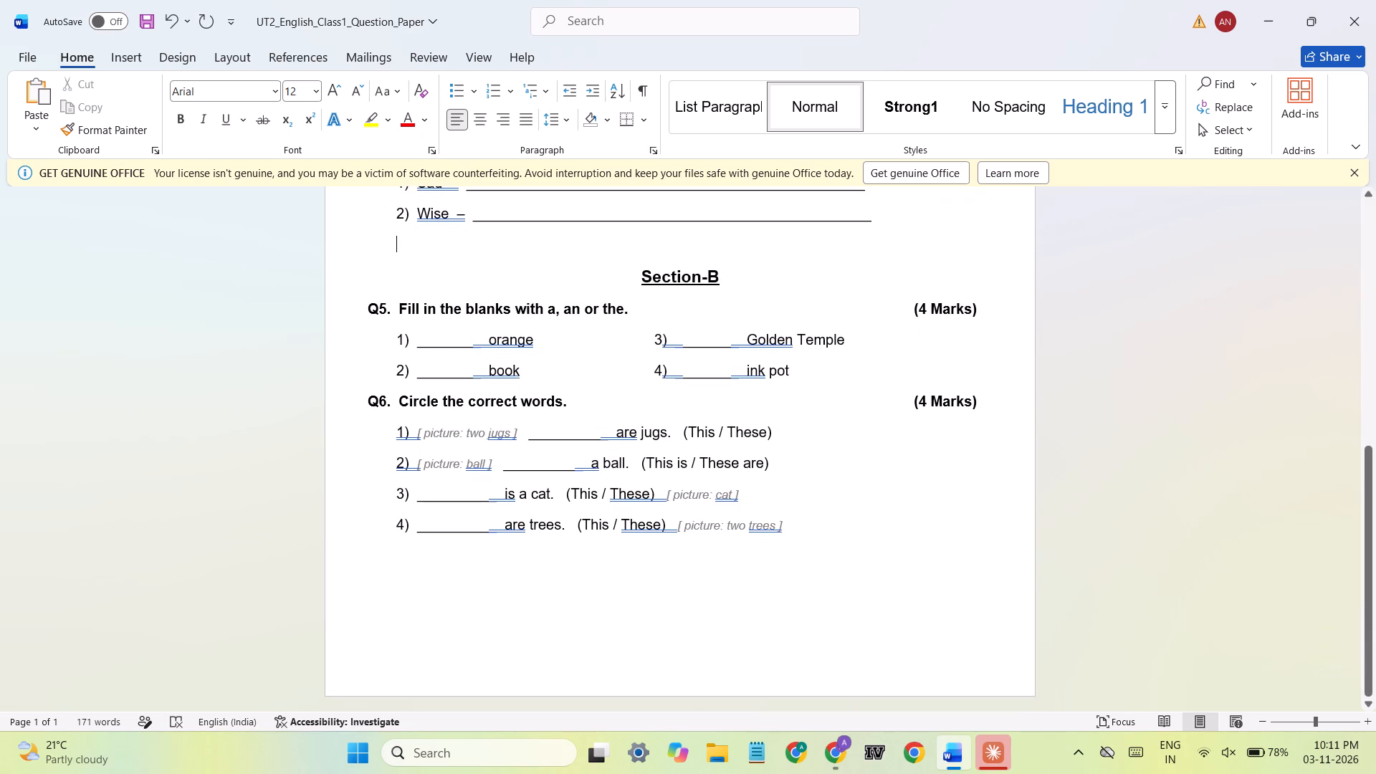
pyautogui.hscroll(2, 458, 416)
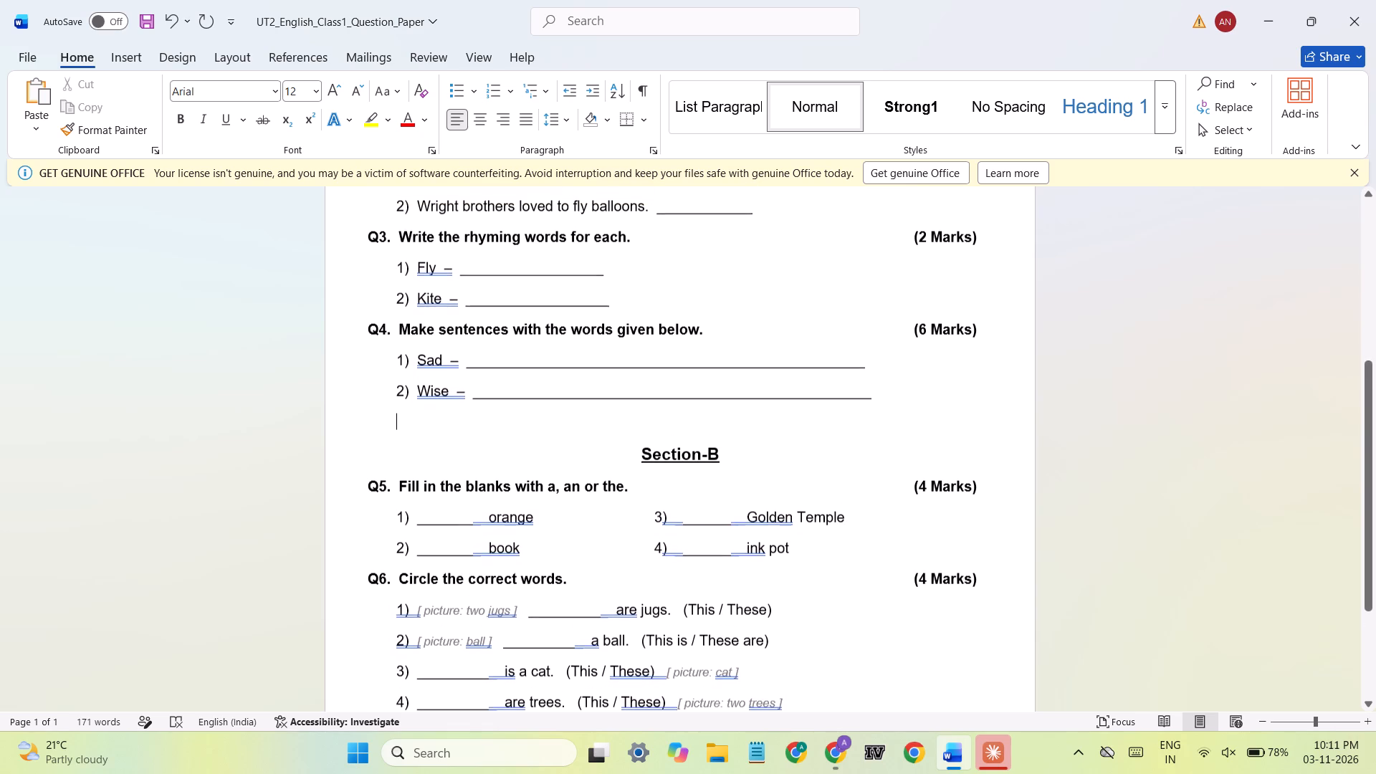
pyautogui.scroll(2, 728, 442)
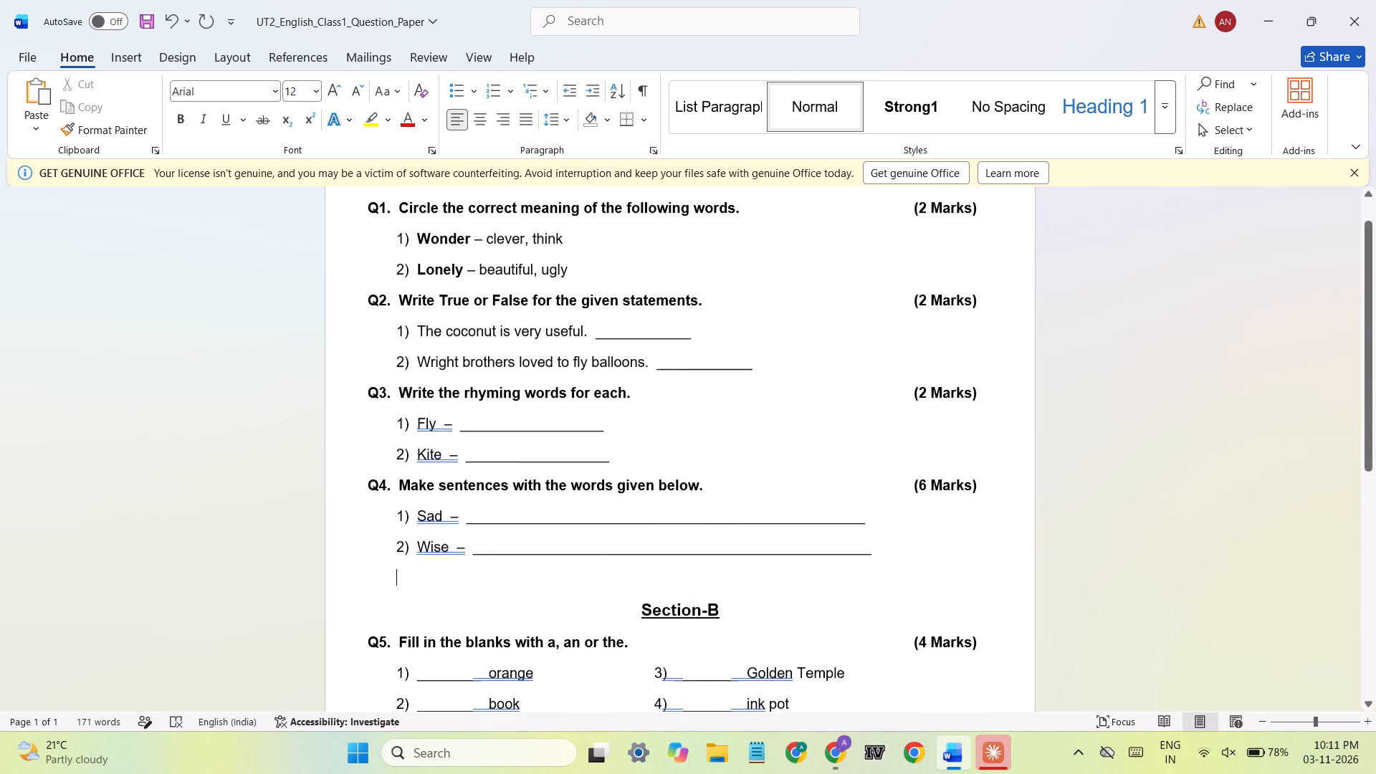
pyautogui.scroll(2, 728, 442)
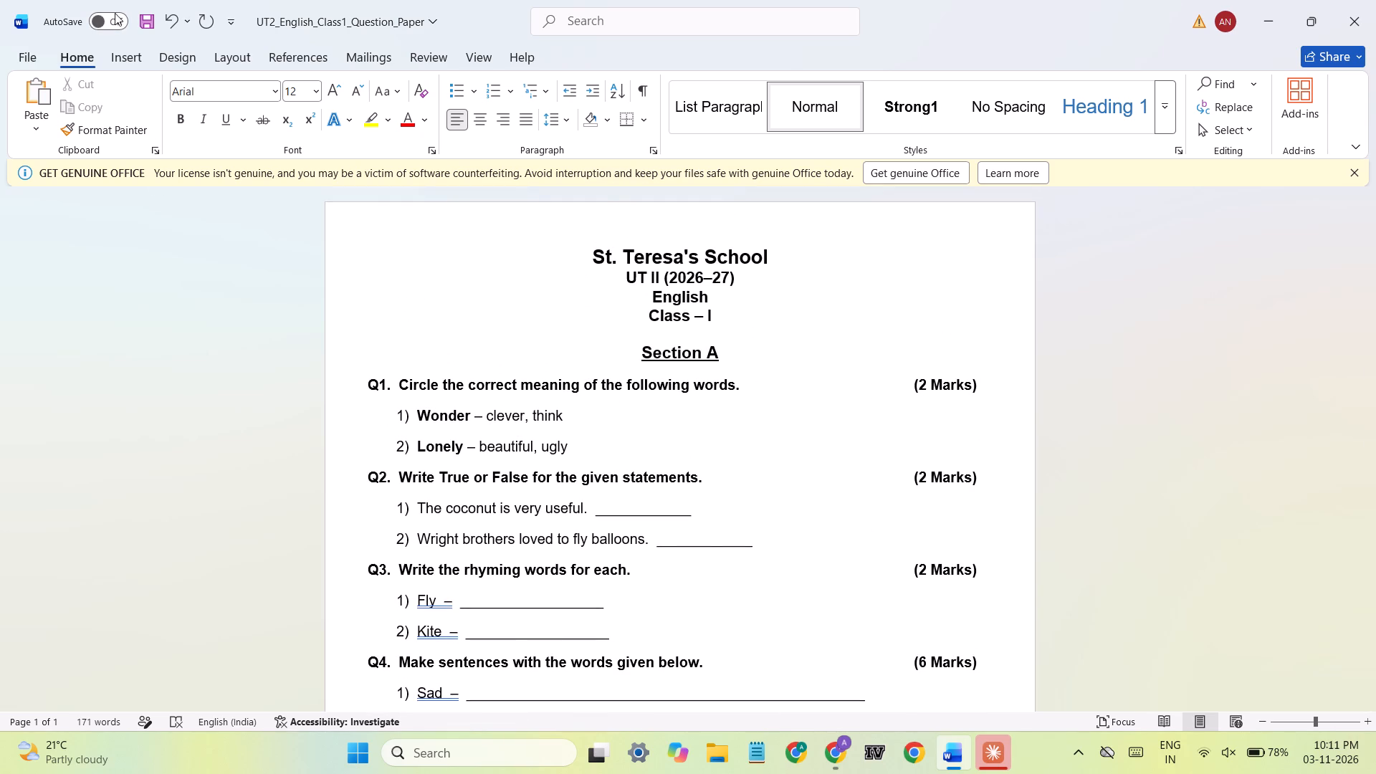
# Save the question paper.
pyautogui.click(138, 24)
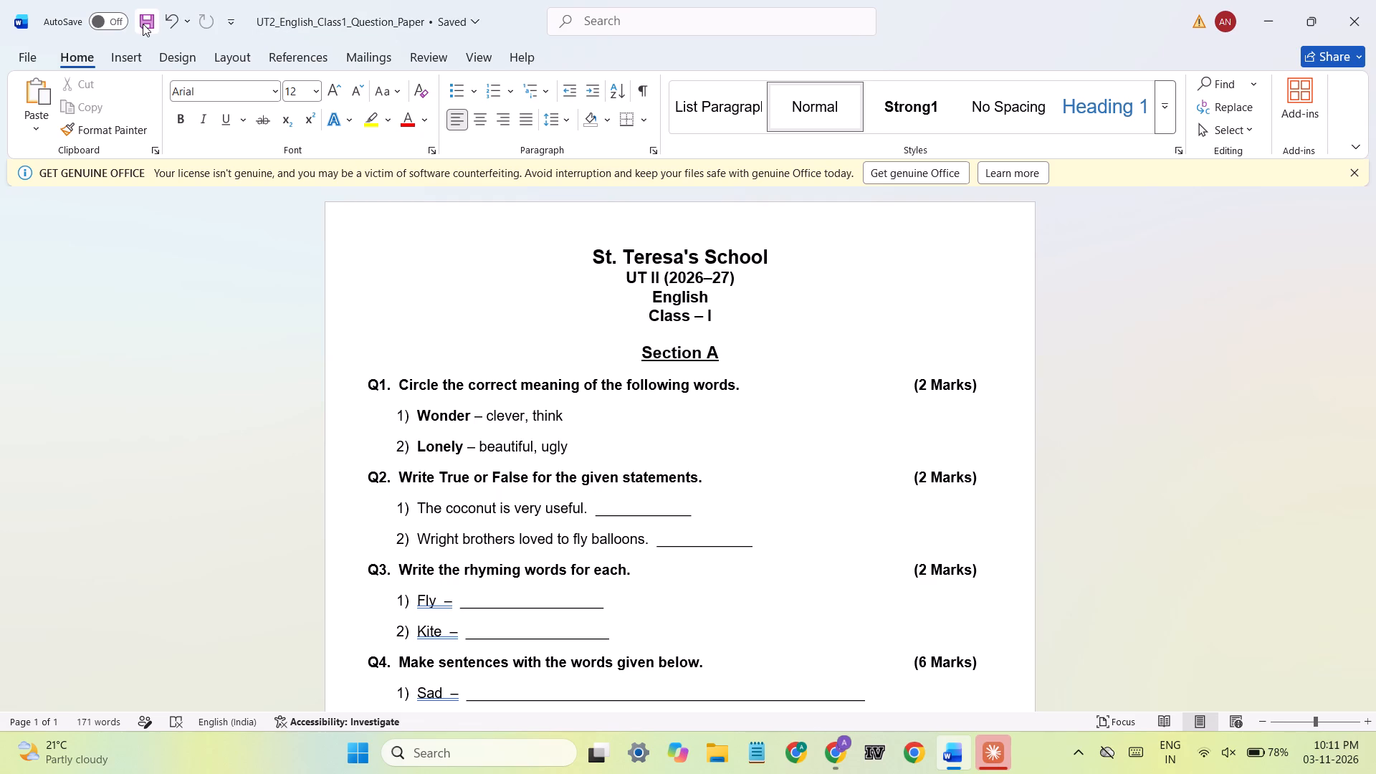
pyautogui.click(143, 24)
pyautogui.click(143, 24)
pyautogui.click(143, 24)
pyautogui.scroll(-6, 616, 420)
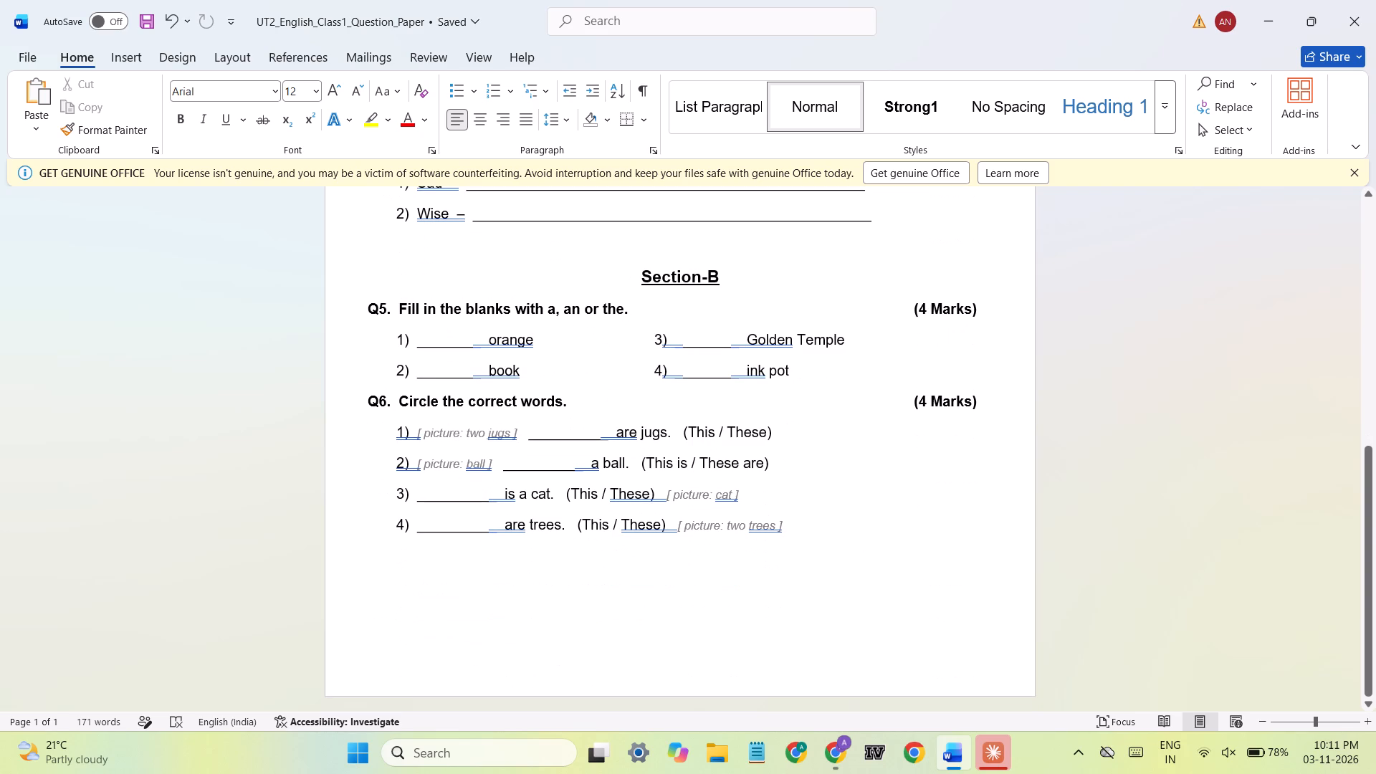
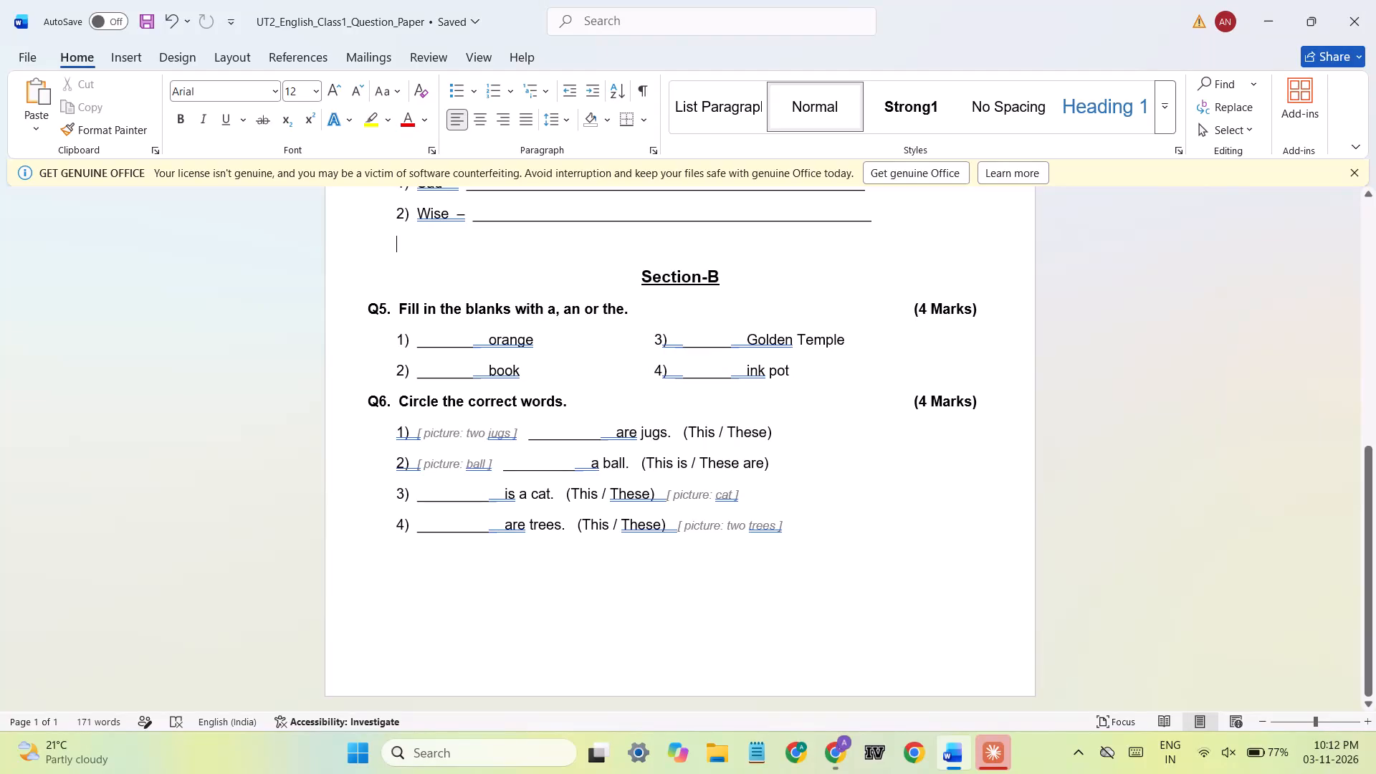
# Open the English_Term1_ClassI document from the recent files as a reference for the question paper's formatting.
pyautogui.click(27, 61)
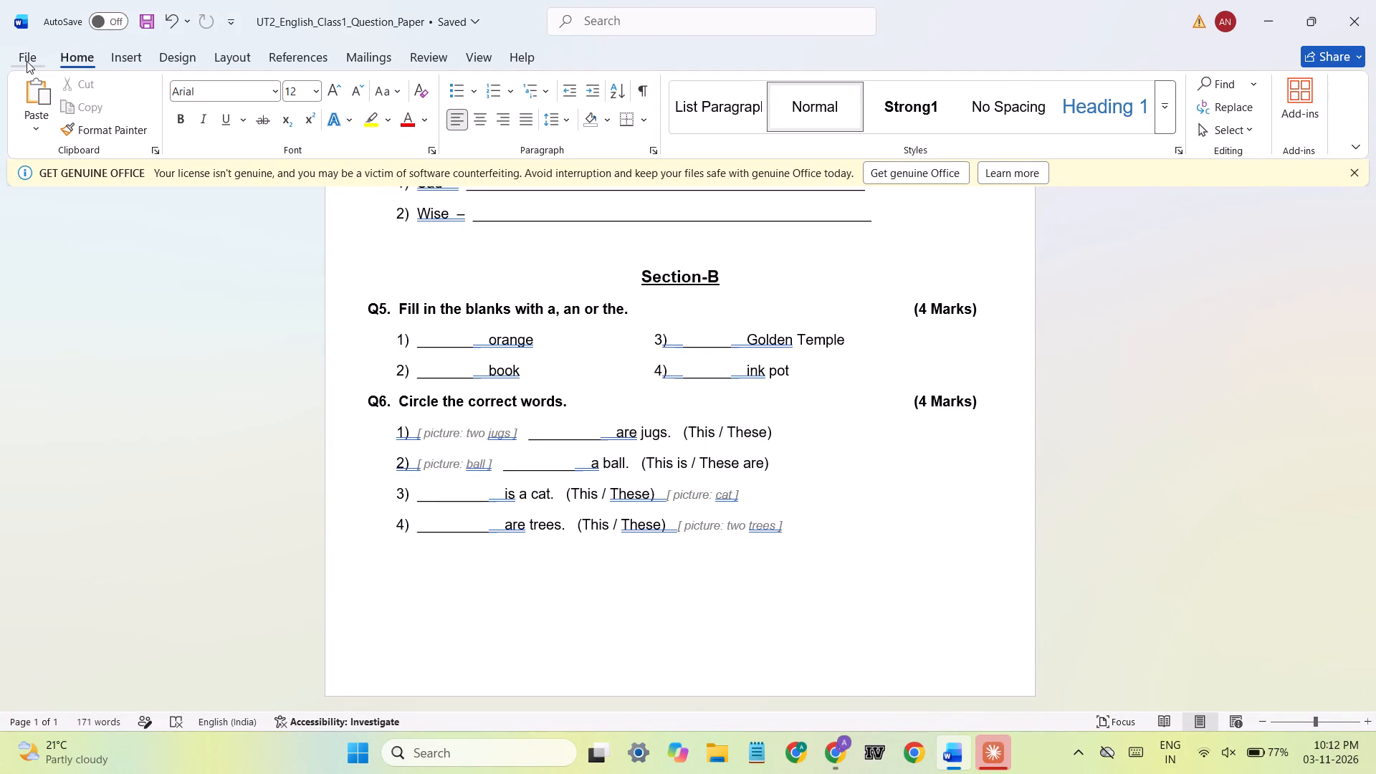
pyautogui.scroll(-1, 372, 530)
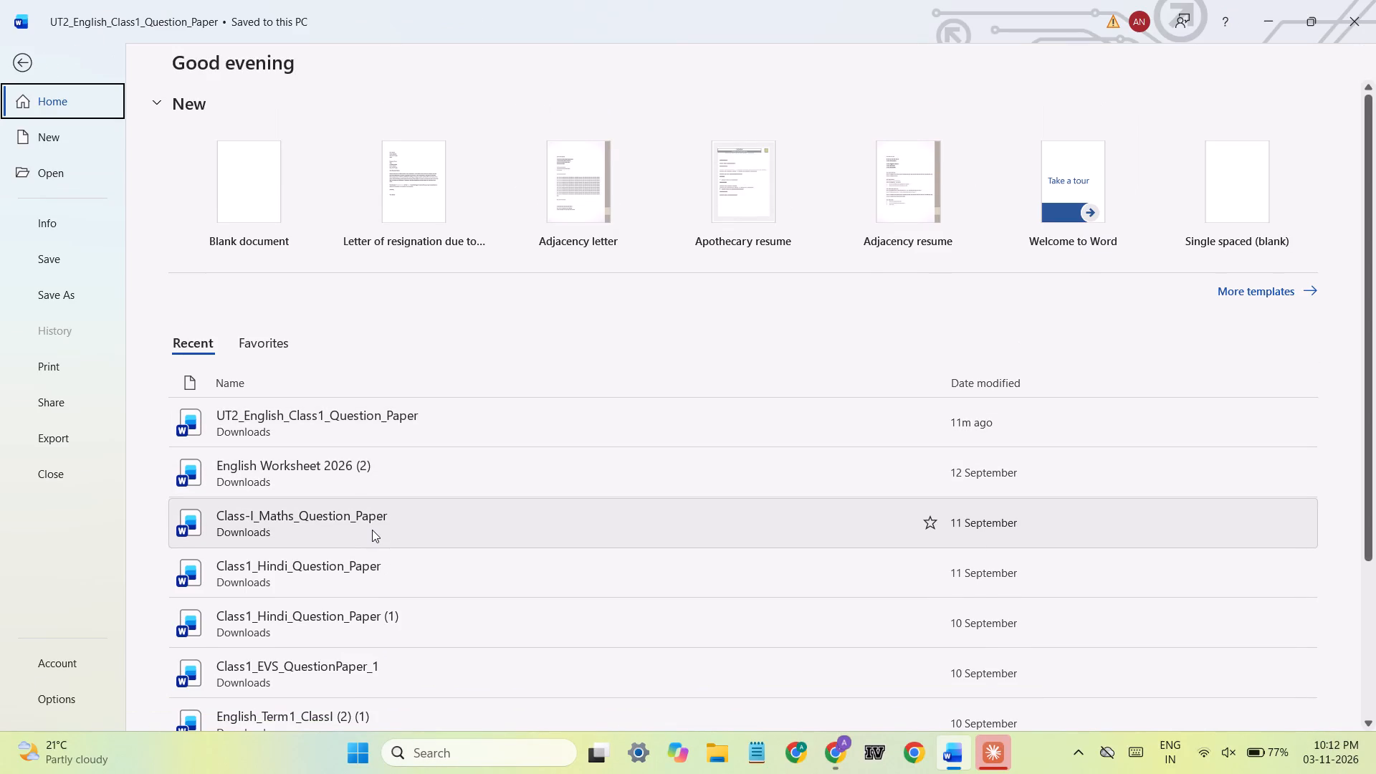
pyautogui.scroll(-1, 372, 530)
pyautogui.scroll(-1, 382, 669)
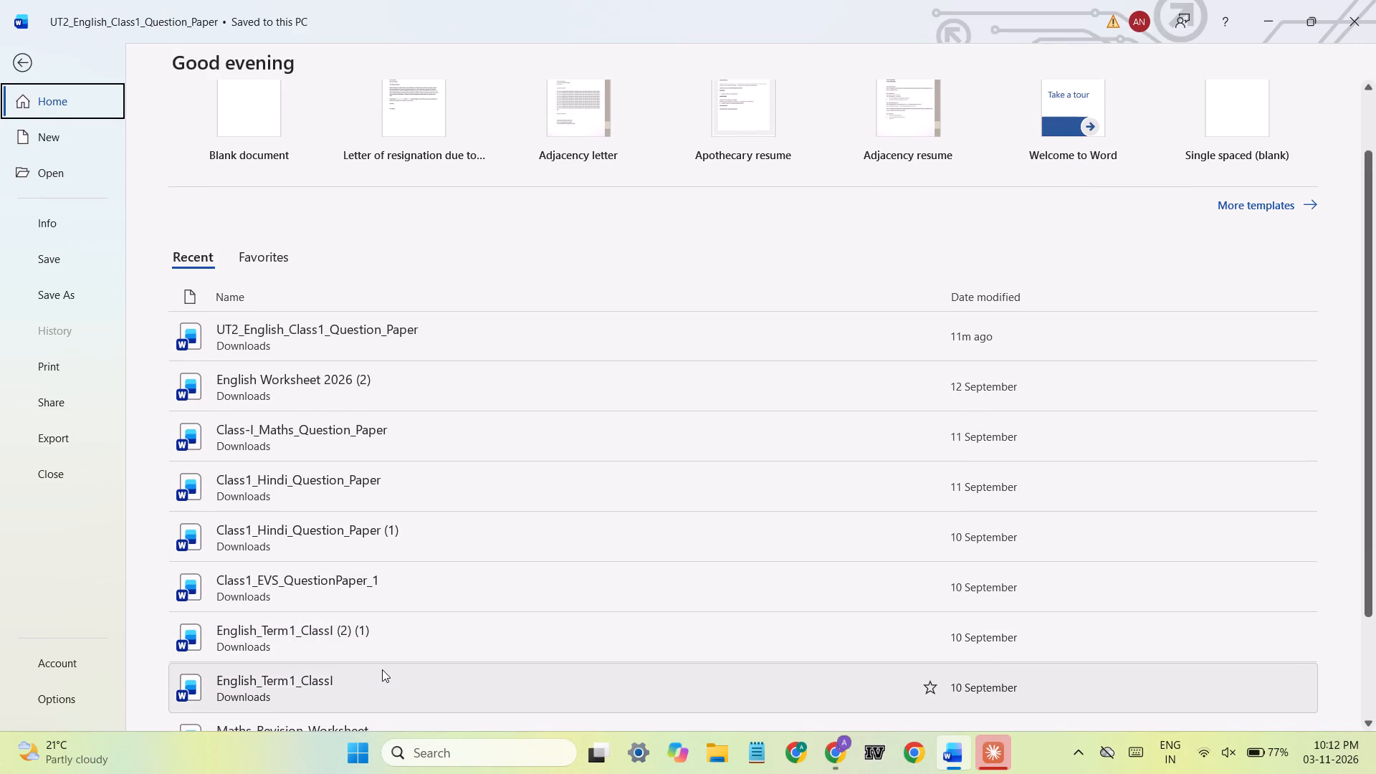
pyautogui.scroll(-1, 382, 669)
pyautogui.click(364, 694)
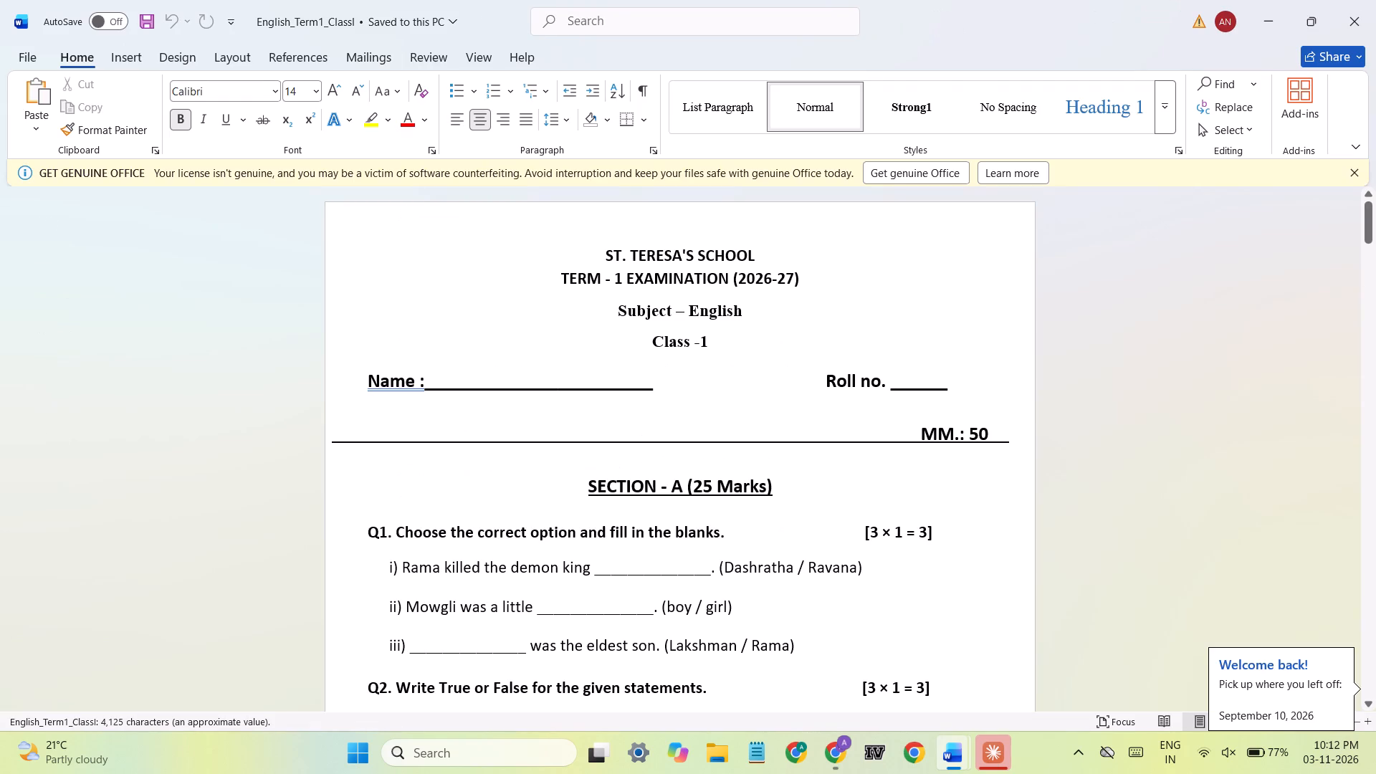
# Examine the Term 1 English paper's text size, section headings and question layout from Section A down to Q13.
pyautogui.scroll(-1, 752, 459)
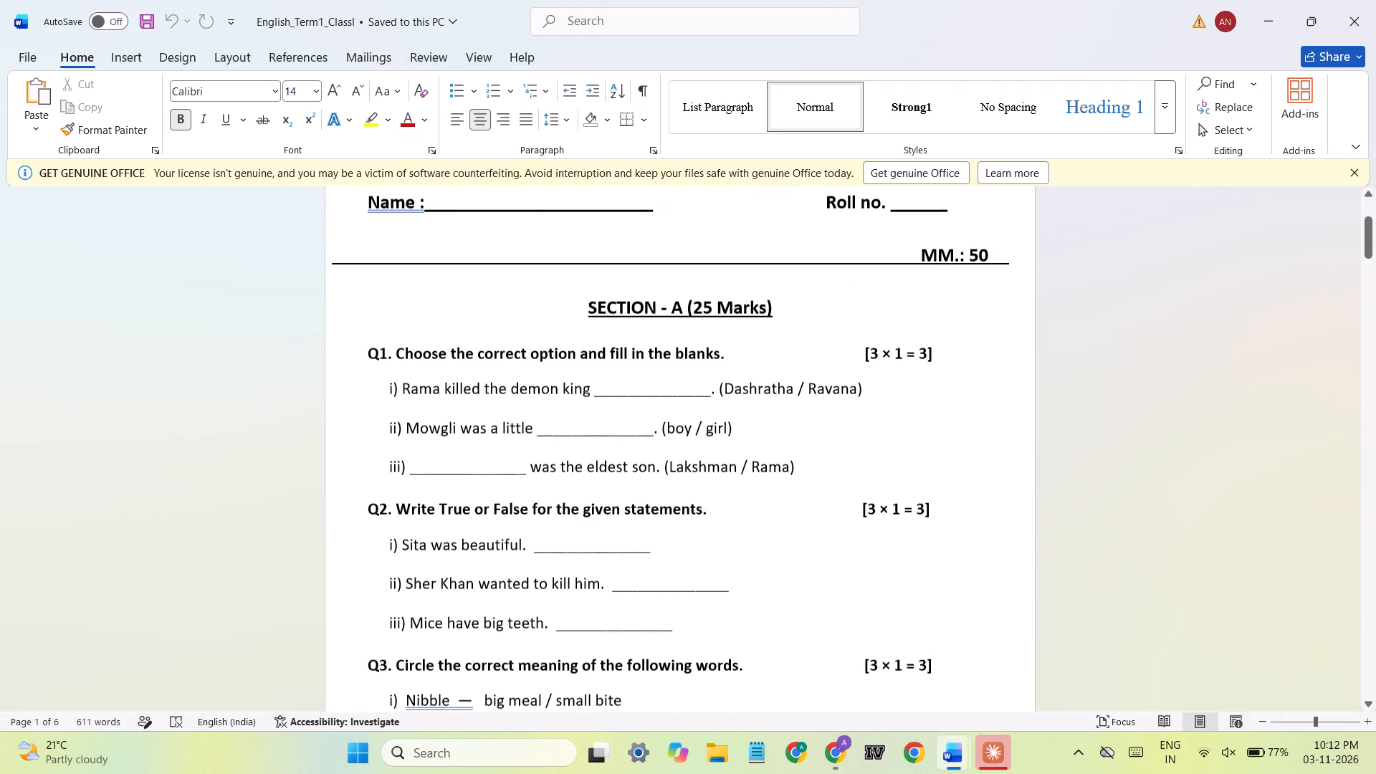
pyautogui.scroll(-1, 752, 459)
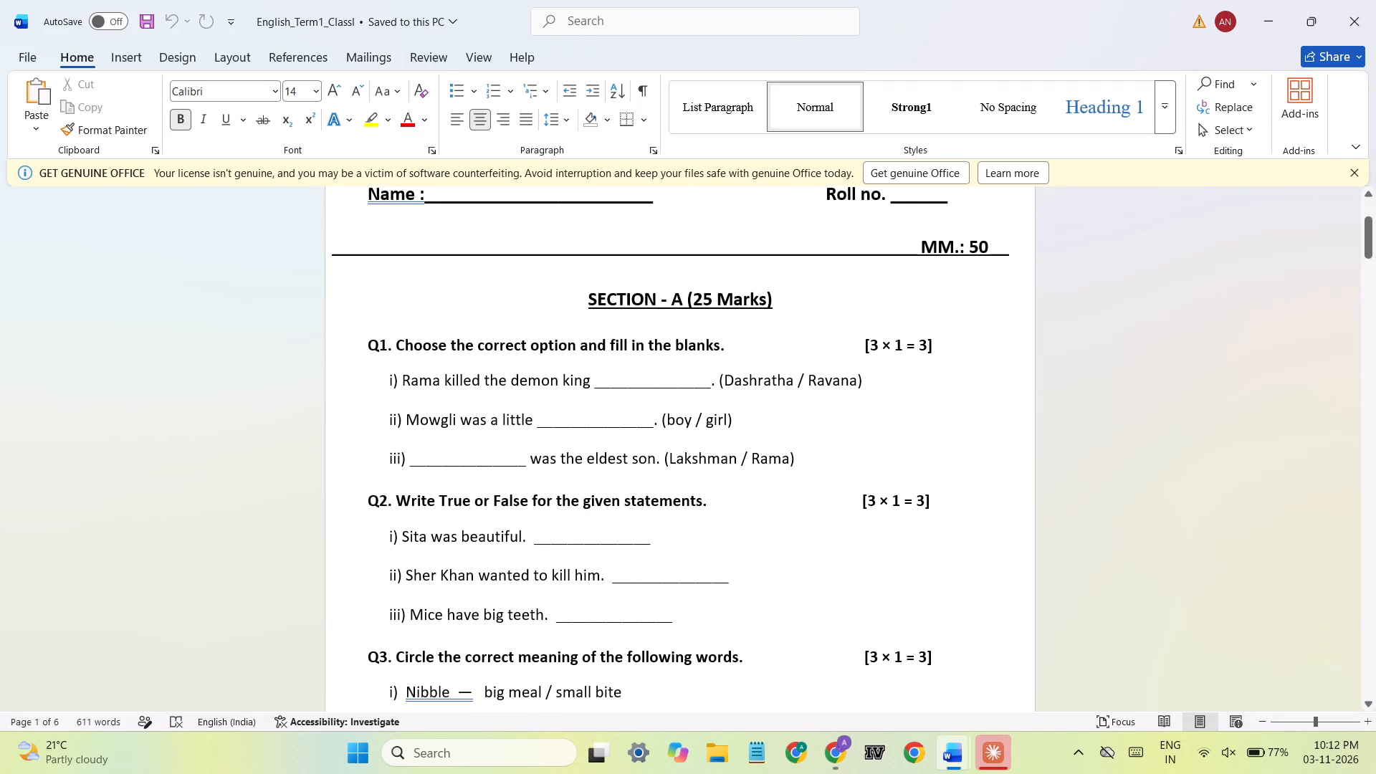
pyautogui.scroll(-3, 767, 340)
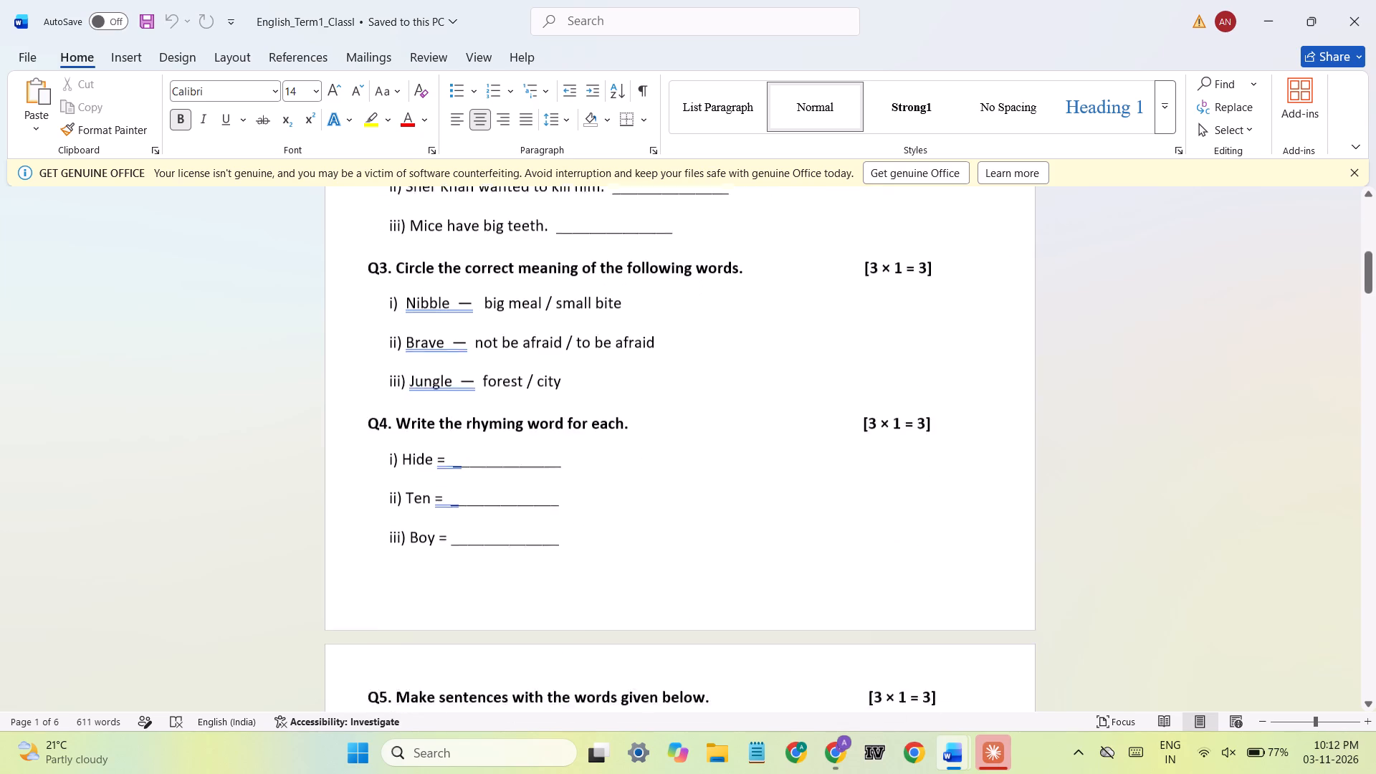
pyautogui.scroll(-6, 767, 383)
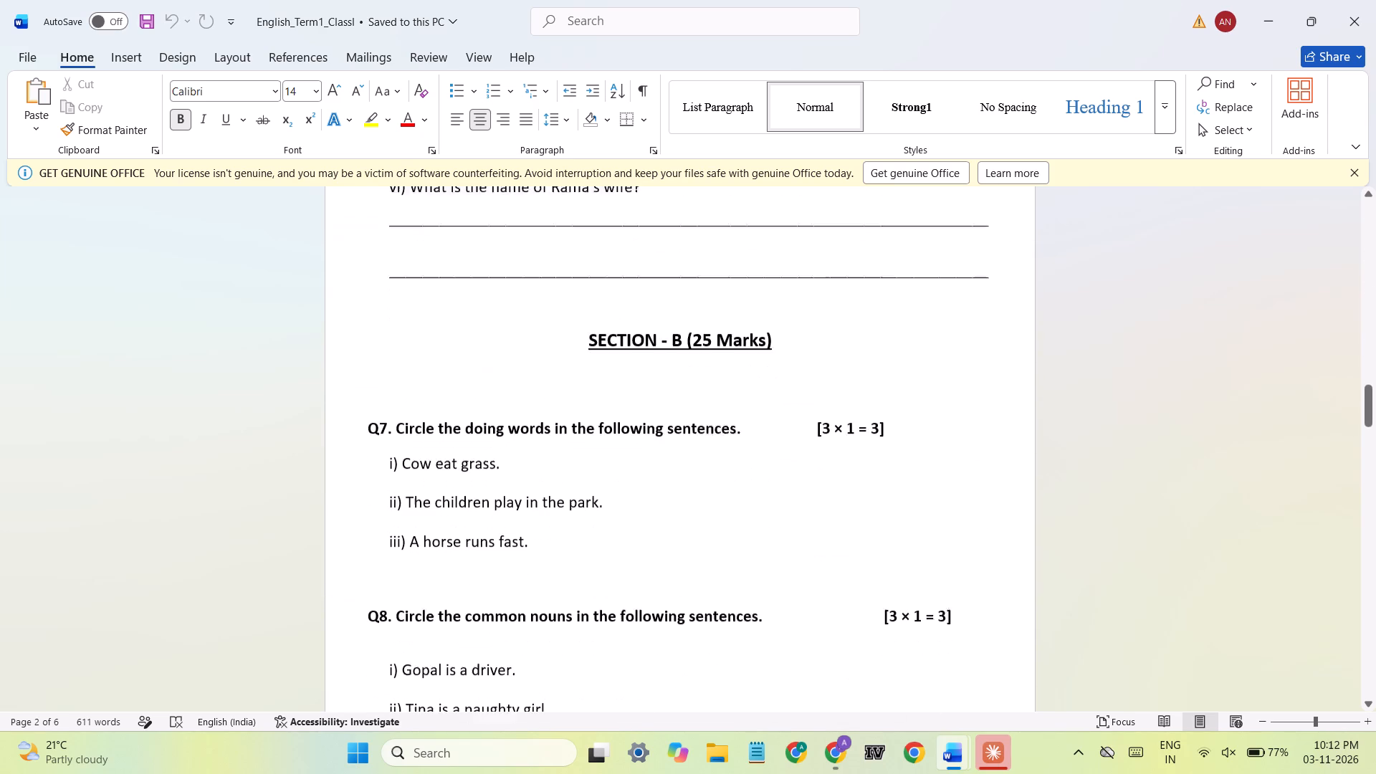
pyautogui.scroll(-1, 767, 383)
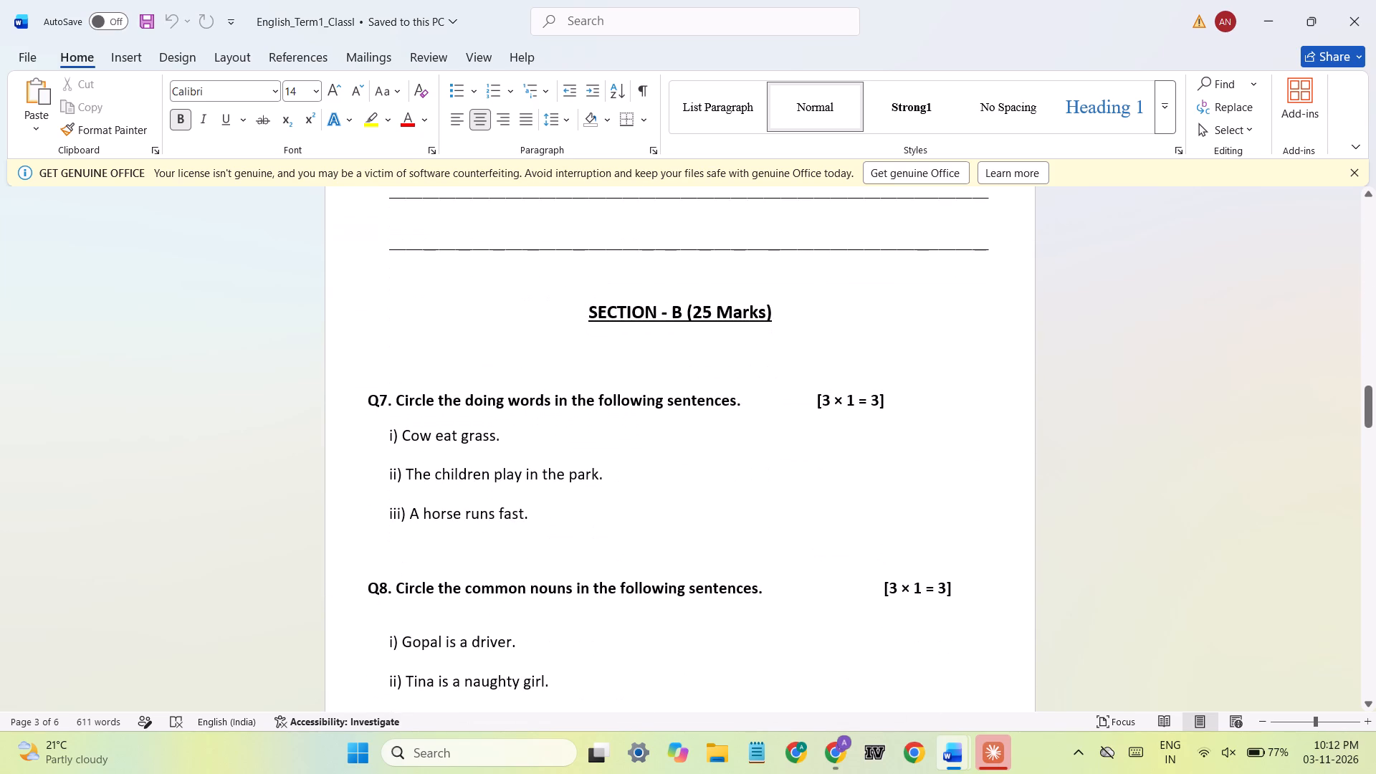
pyautogui.scroll(-3, 767, 383)
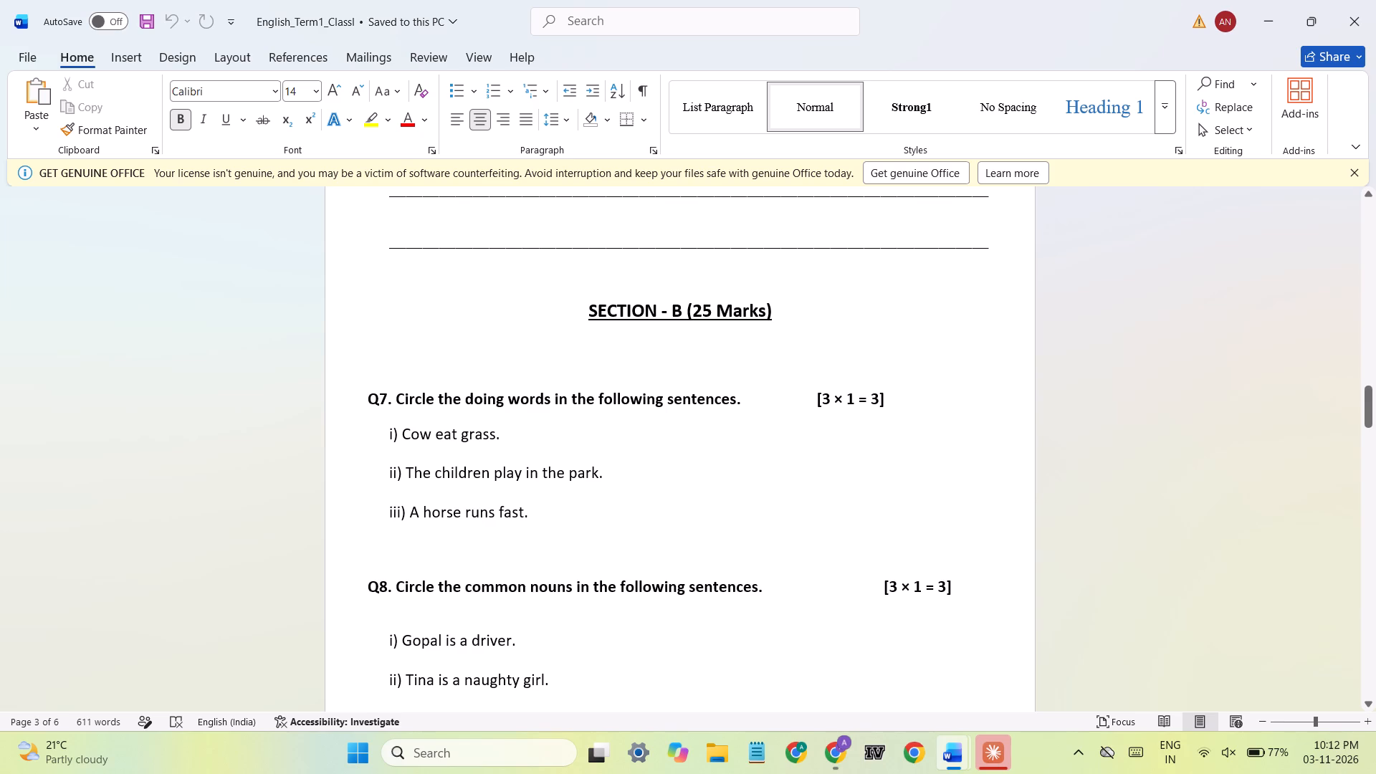
pyautogui.scroll(-2, 767, 383)
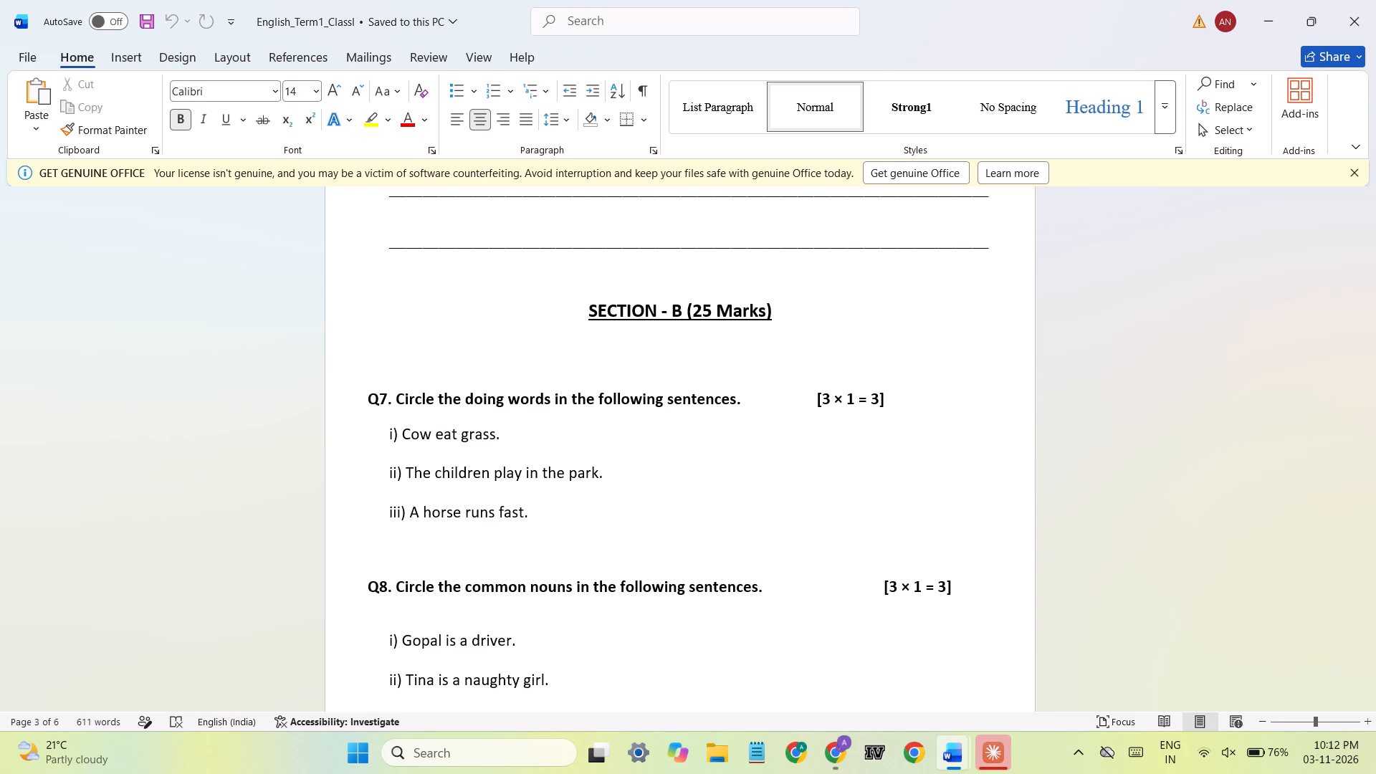
pyautogui.scroll(-2, 767, 383)
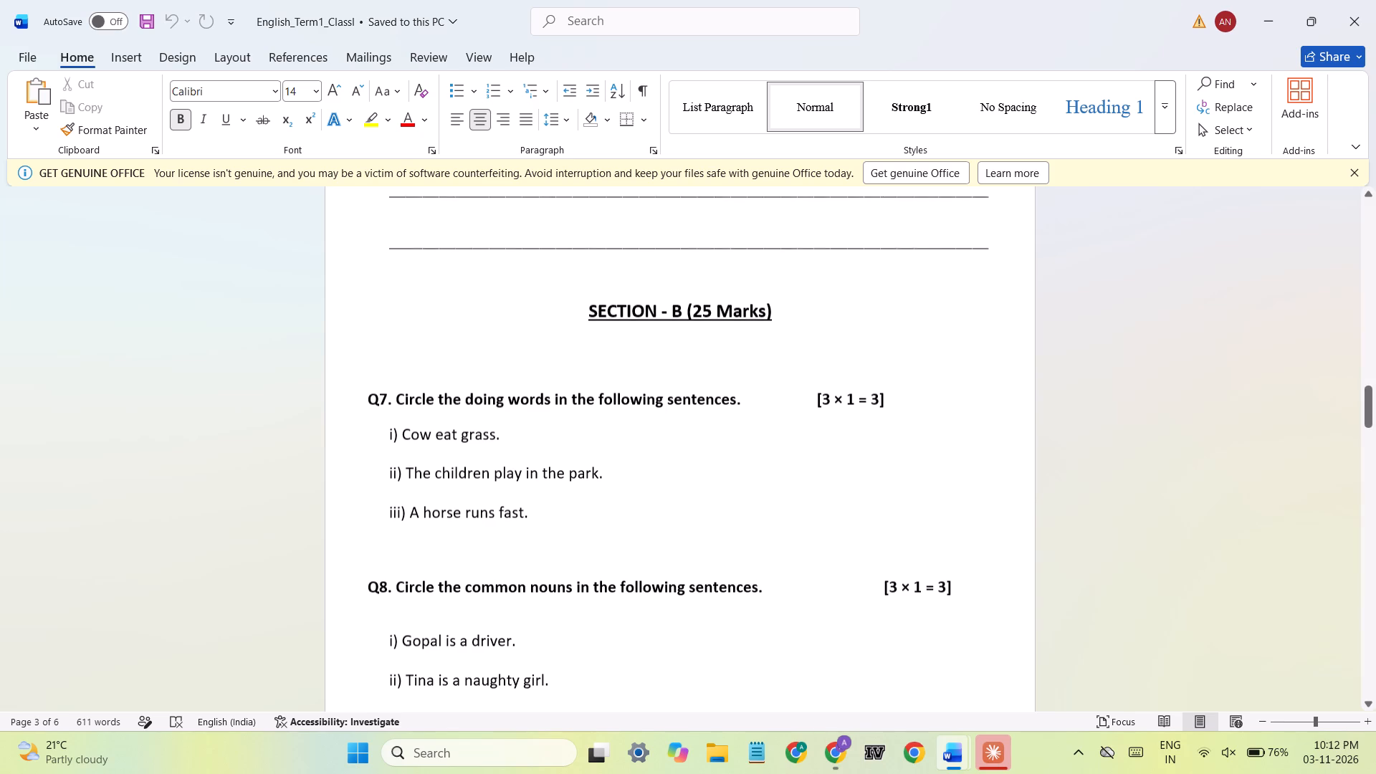
pyautogui.scroll(-8, 767, 383)
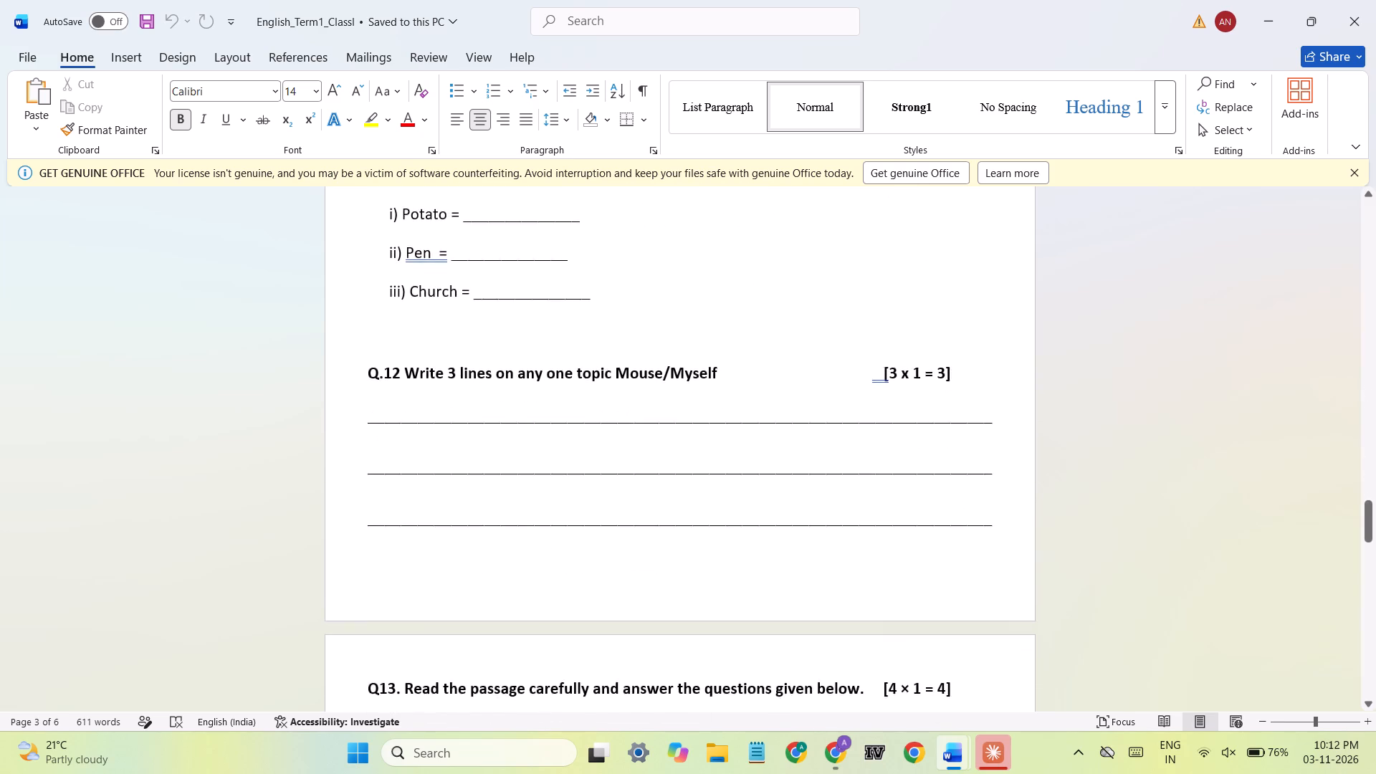
pyautogui.scroll(-1, 767, 383)
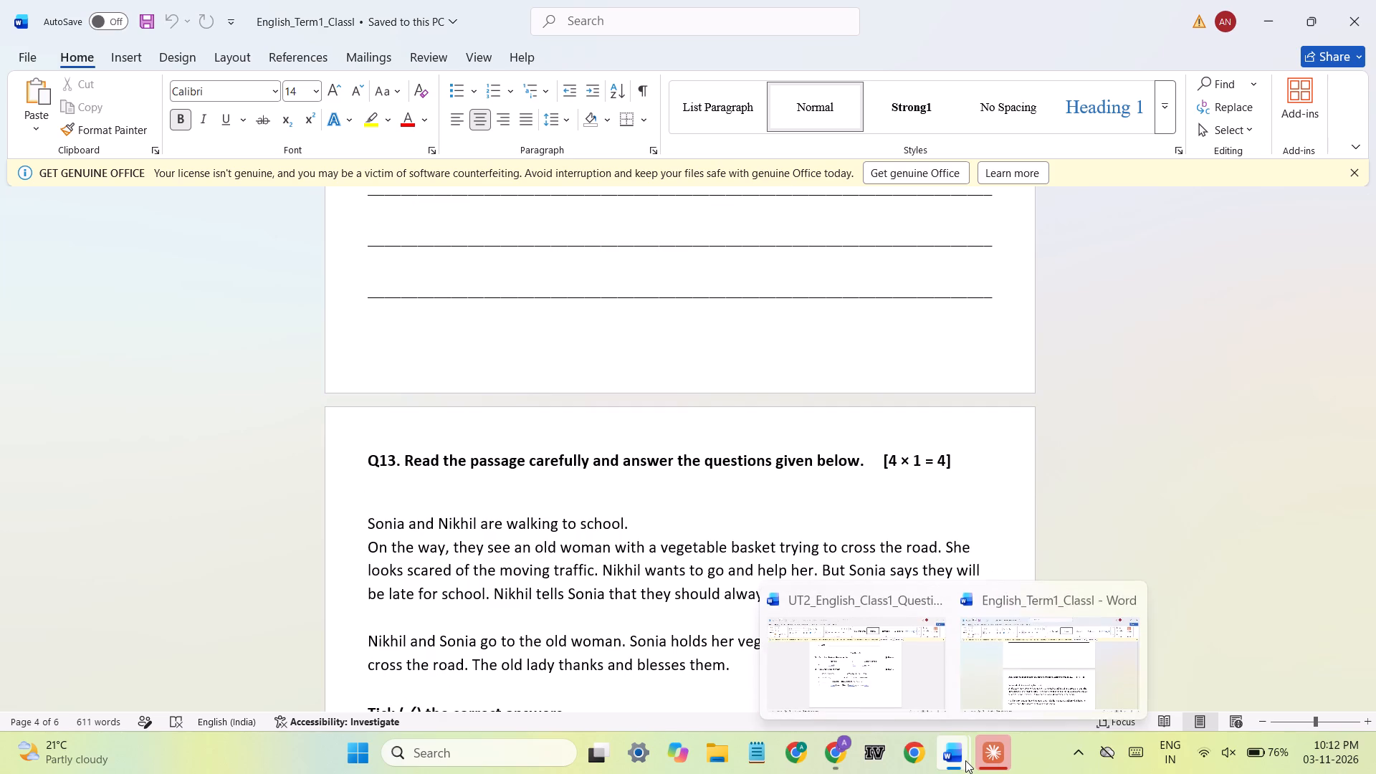
# Return to UT2_English_Class1_Question_Paper and set all text from Q1 through the last item of Q6 to font size 14.
pyautogui.click(1003, 679)
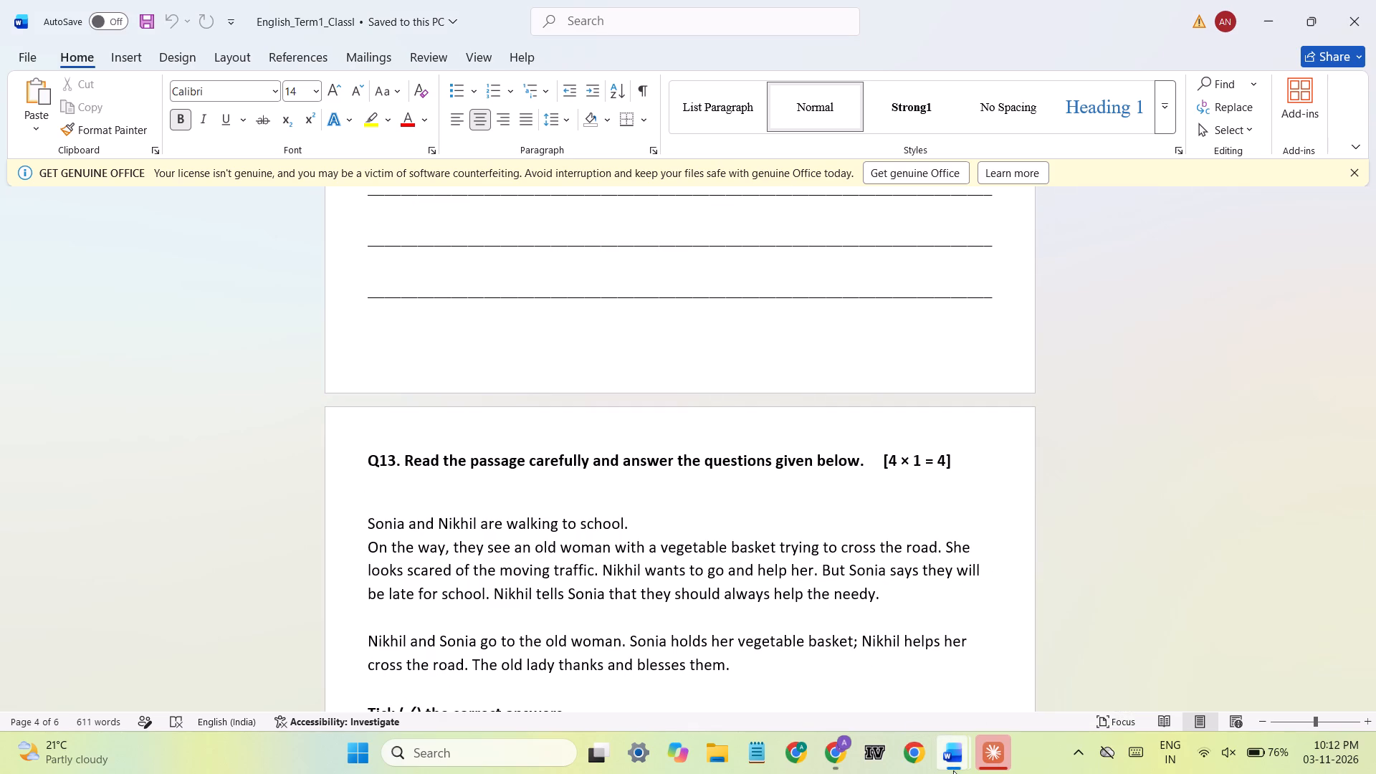
pyautogui.click(872, 668)
pyautogui.scroll(7, 872, 668)
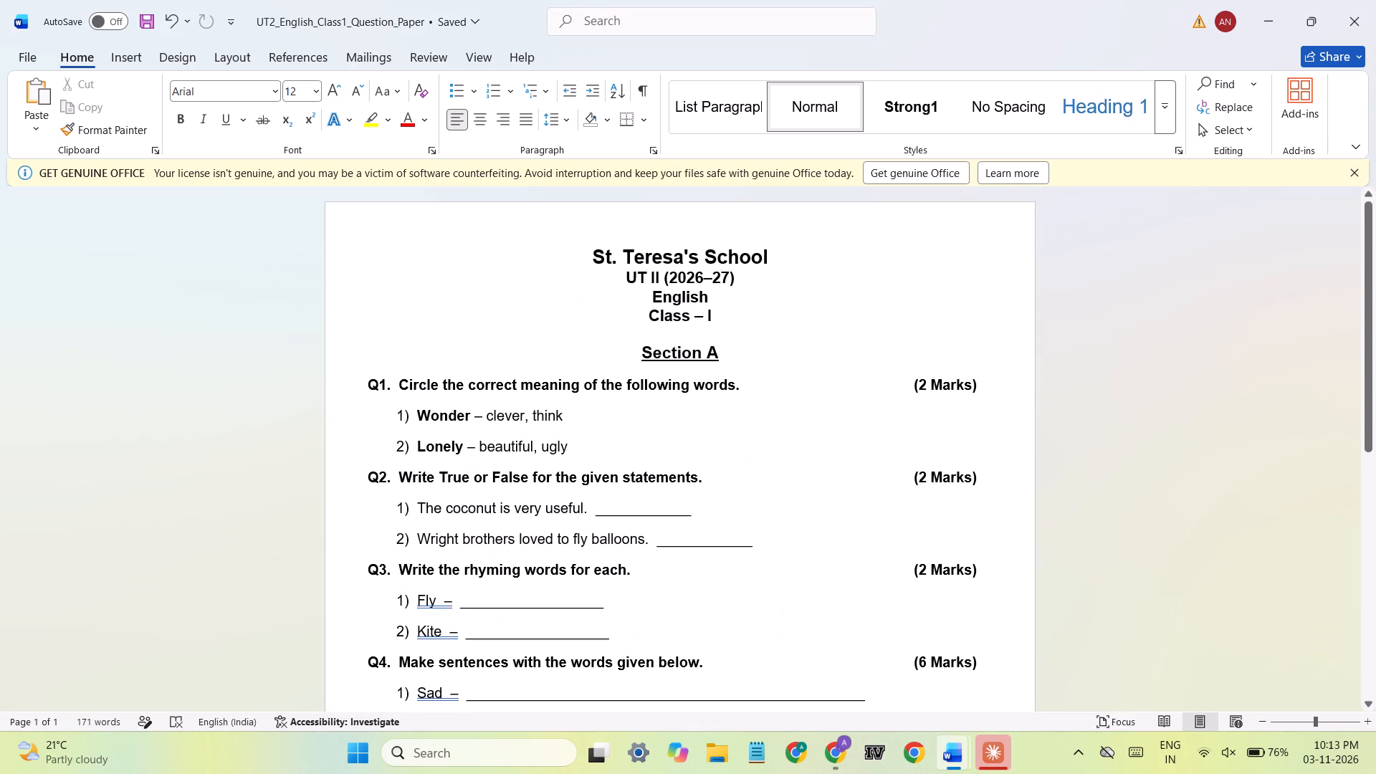
pyautogui.scroll(1, 872, 668)
pyautogui.moveTo(369, 381); pyautogui.dragTo(1029, 559)
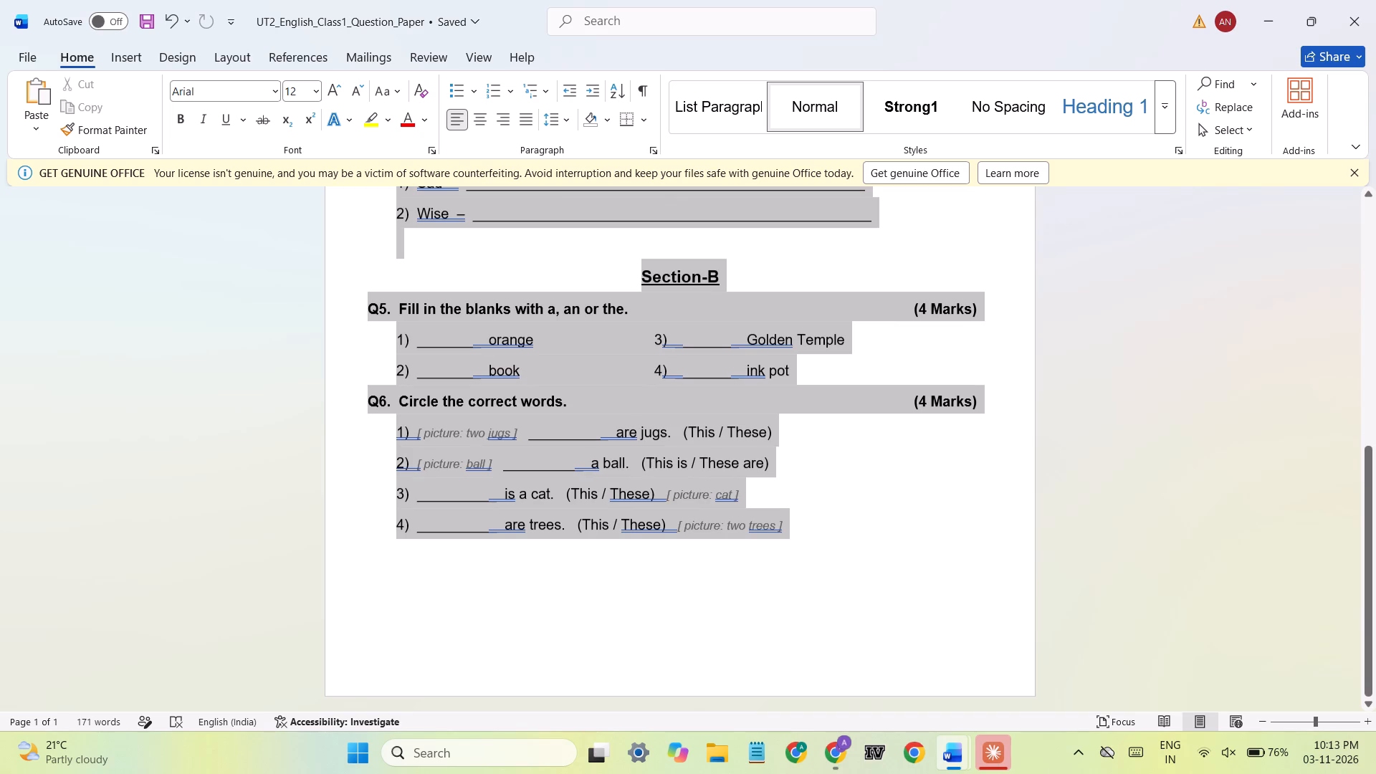
pyautogui.moveTo(1029, 559); pyautogui.dragTo(1012, 555)
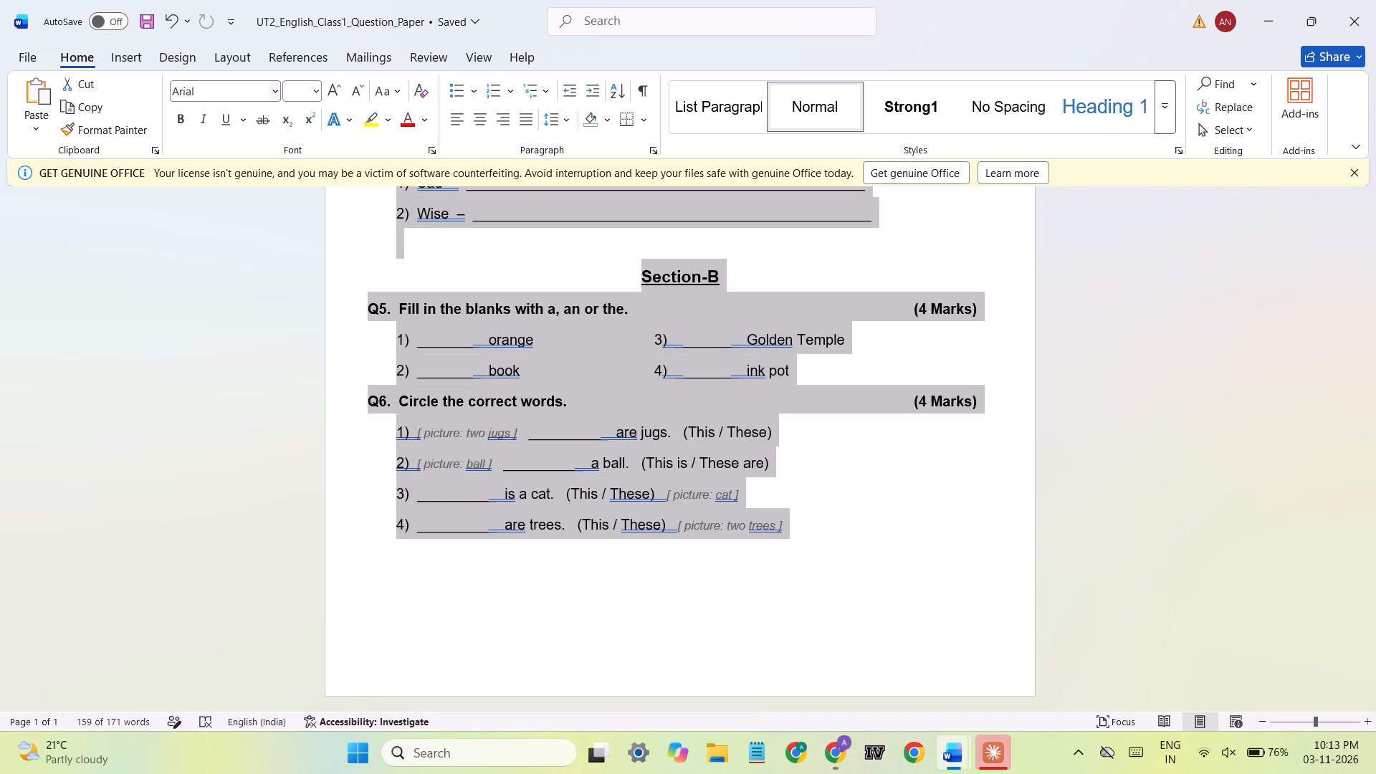
pyautogui.click(312, 97)
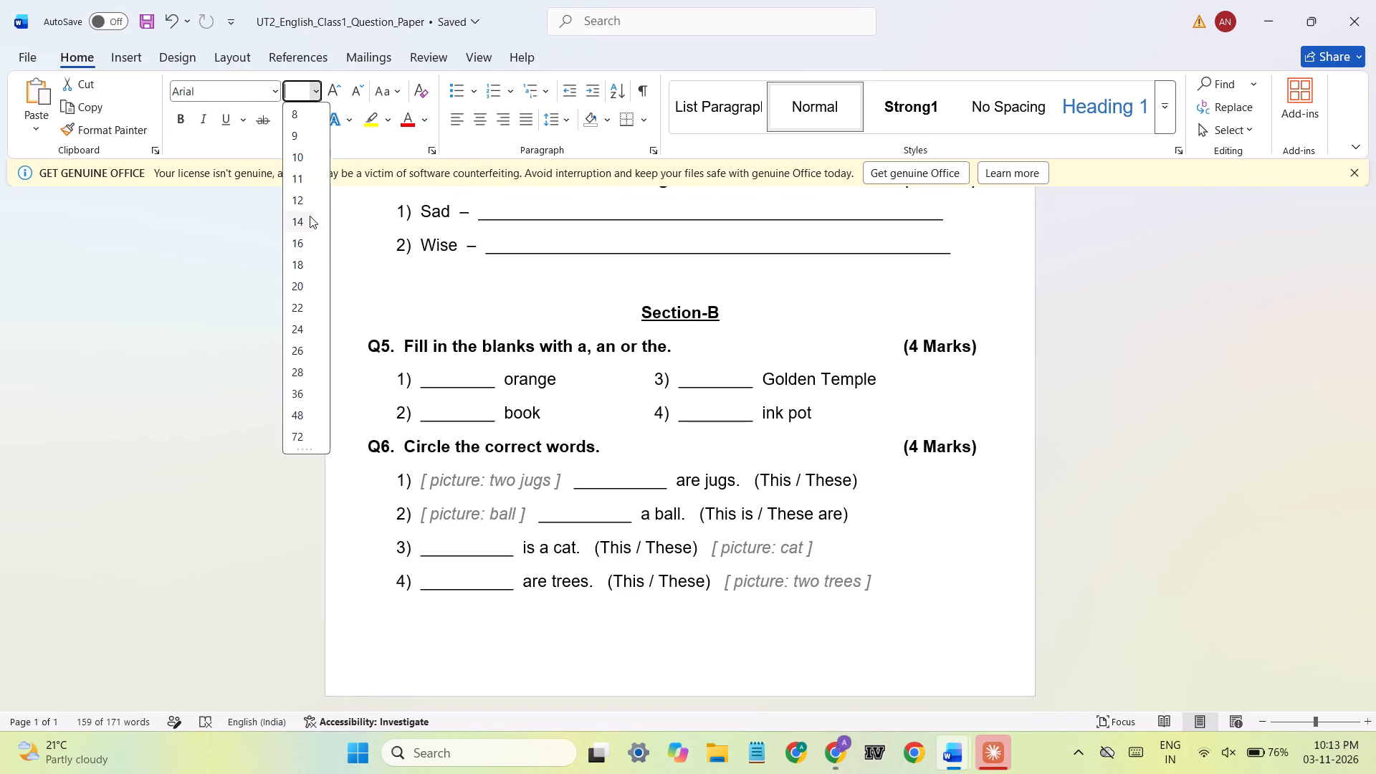
pyautogui.click(310, 216)
pyautogui.scroll(4, 621, 381)
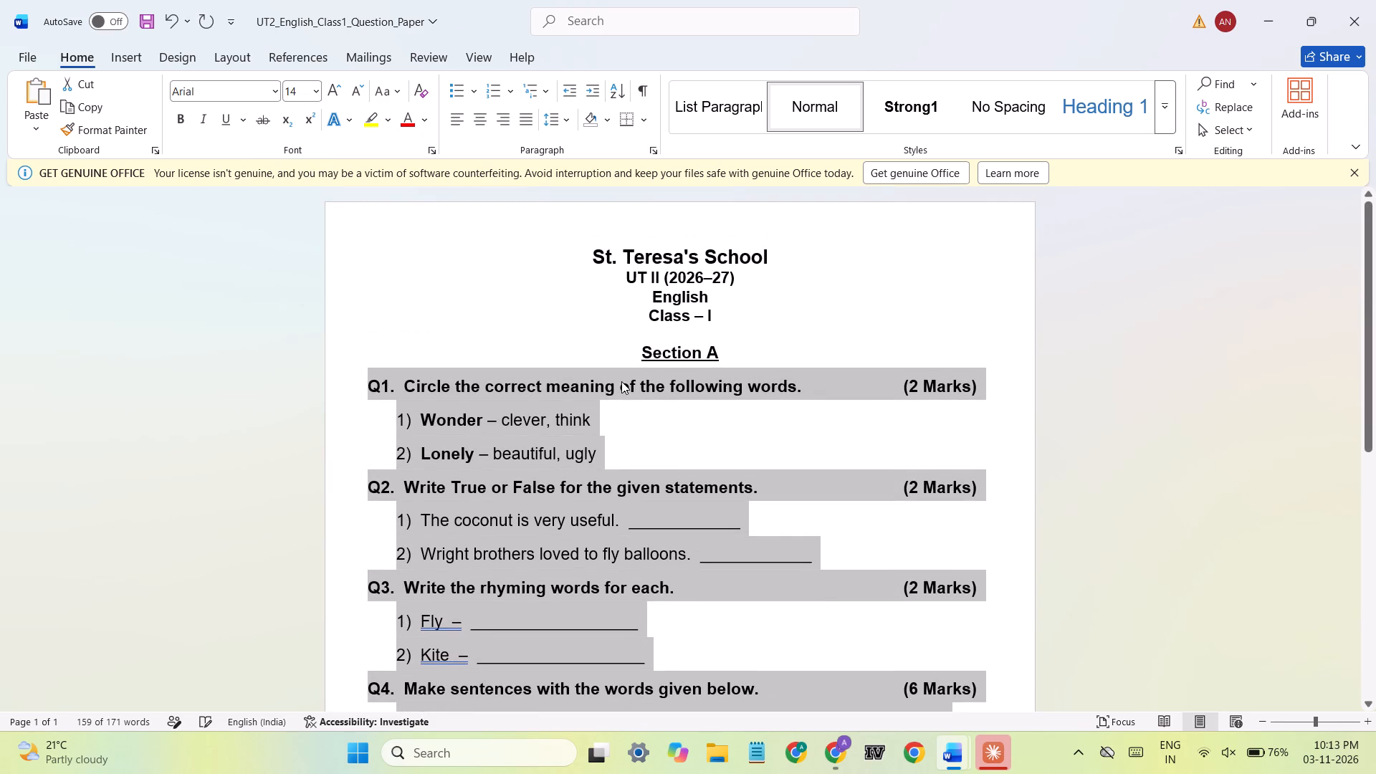
pyautogui.scroll(1, 621, 381)
pyautogui.click(649, 470)
# Set the "UT II (2026–27)", "English" and "Class – I" lines under the school name to font size 14.
pyautogui.scroll(-1, 573, 530)
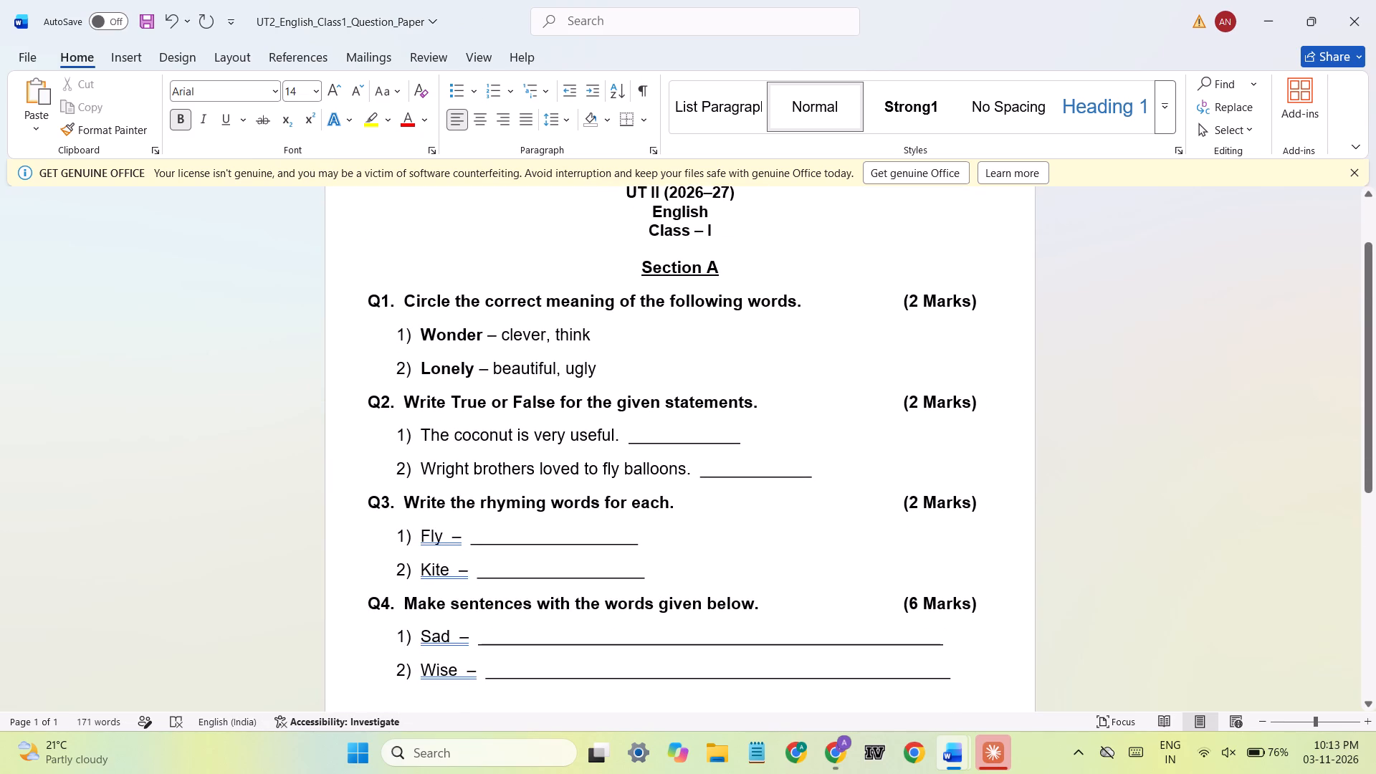
pyautogui.scroll(1, 364, 288)
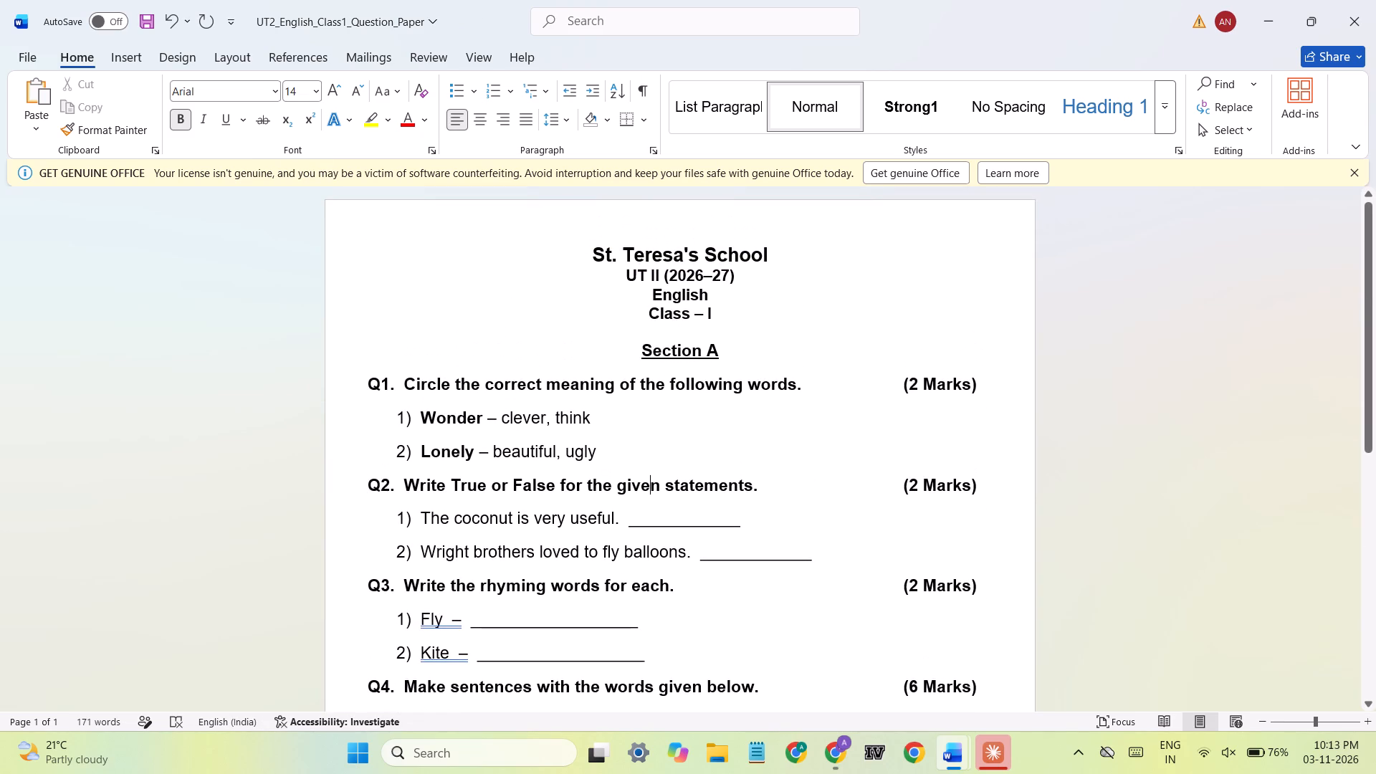
pyautogui.click(580, 242)
pyautogui.moveTo(622, 270); pyautogui.dragTo(770, 328)
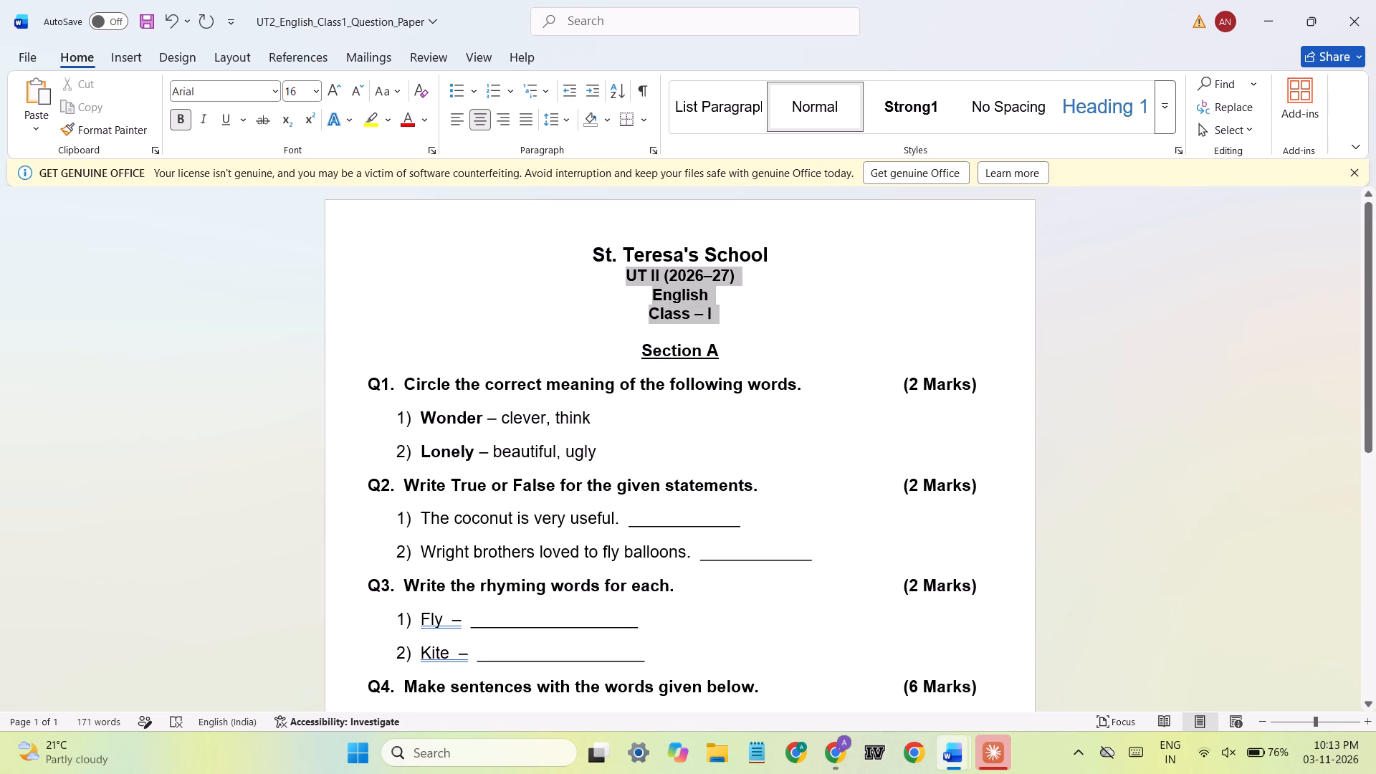
pyautogui.moveTo(770, 328); pyautogui.dragTo(770, 310)
pyautogui.click(317, 93)
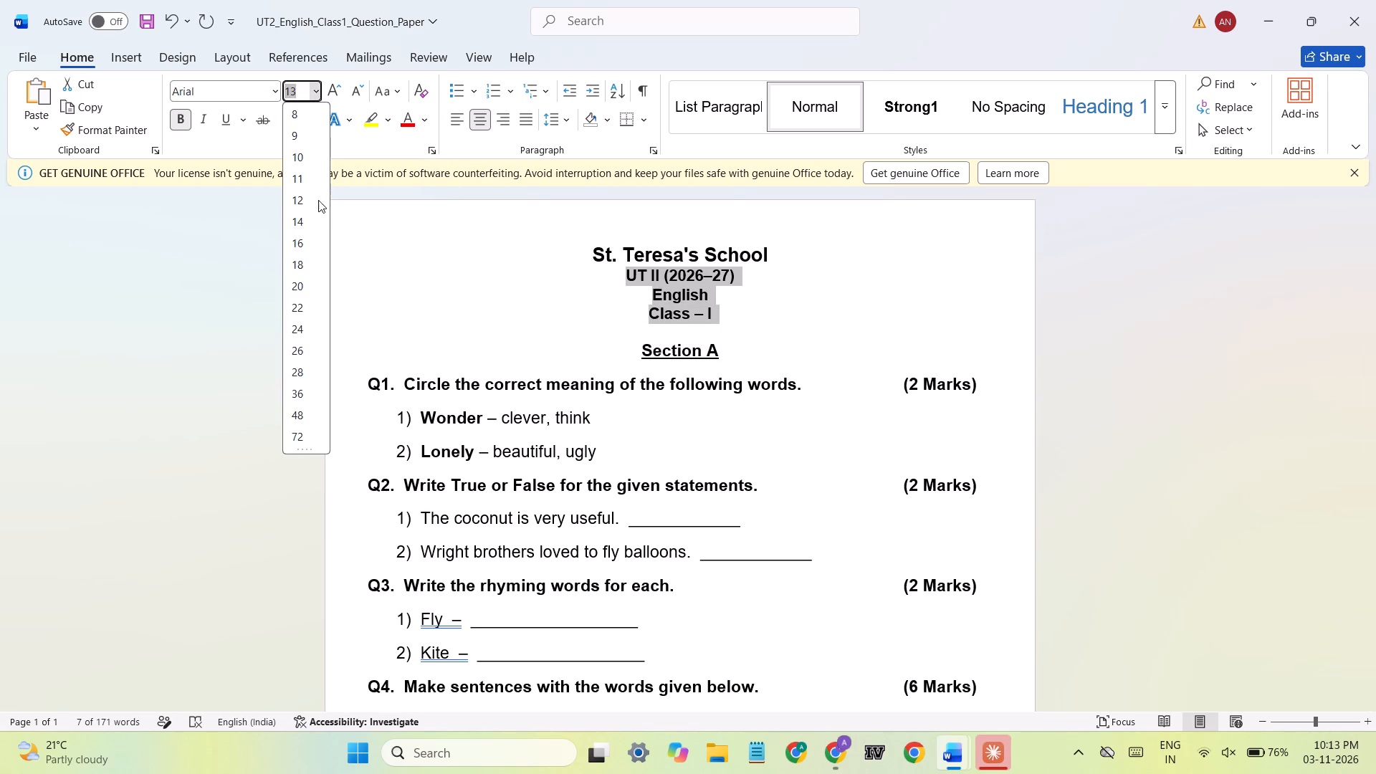
pyautogui.click(310, 225)
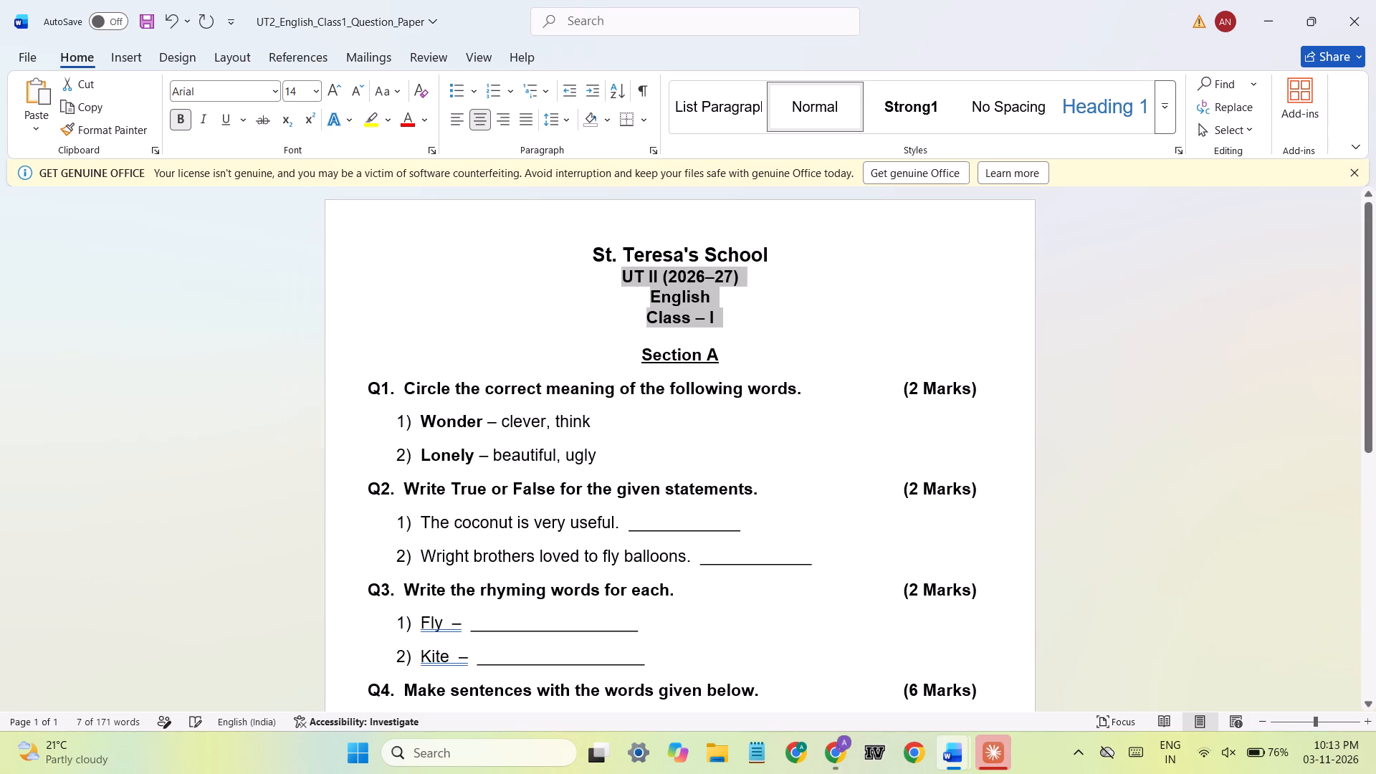
pyautogui.click(594, 259)
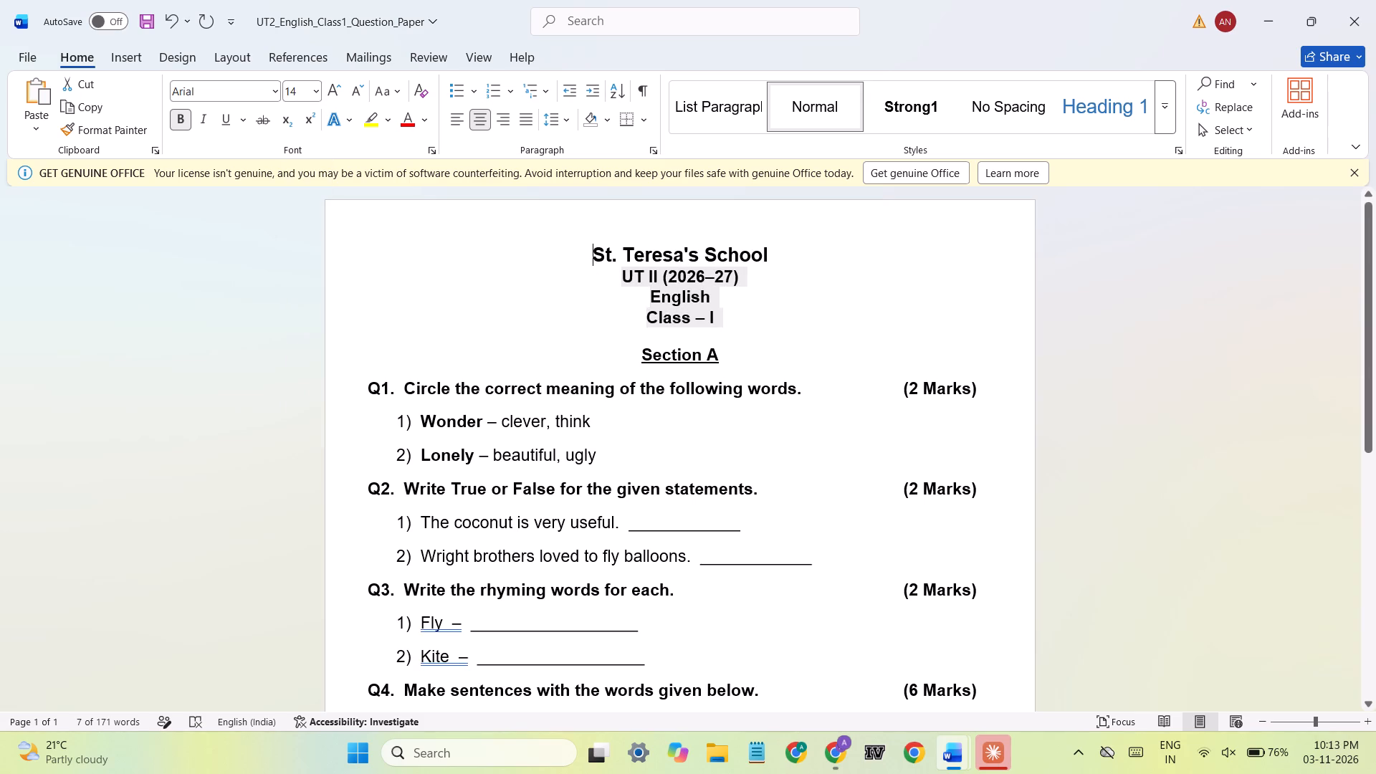
pyautogui.click(358, 416)
# Delete the extra space between the blank and the word in Q5 items 1 ("orange") and 2 ("book").
pyautogui.scroll(-1, 358, 416)
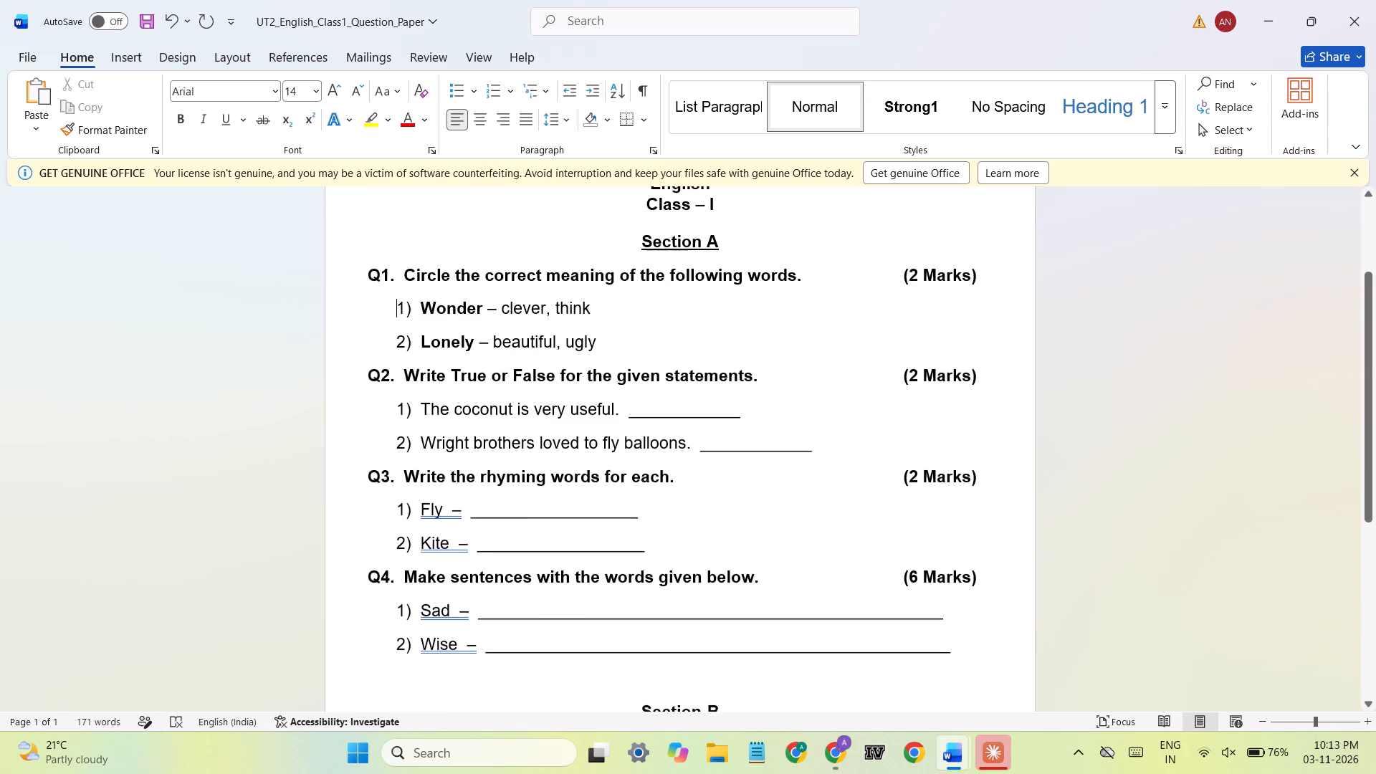
pyautogui.scroll(-1, 358, 416)
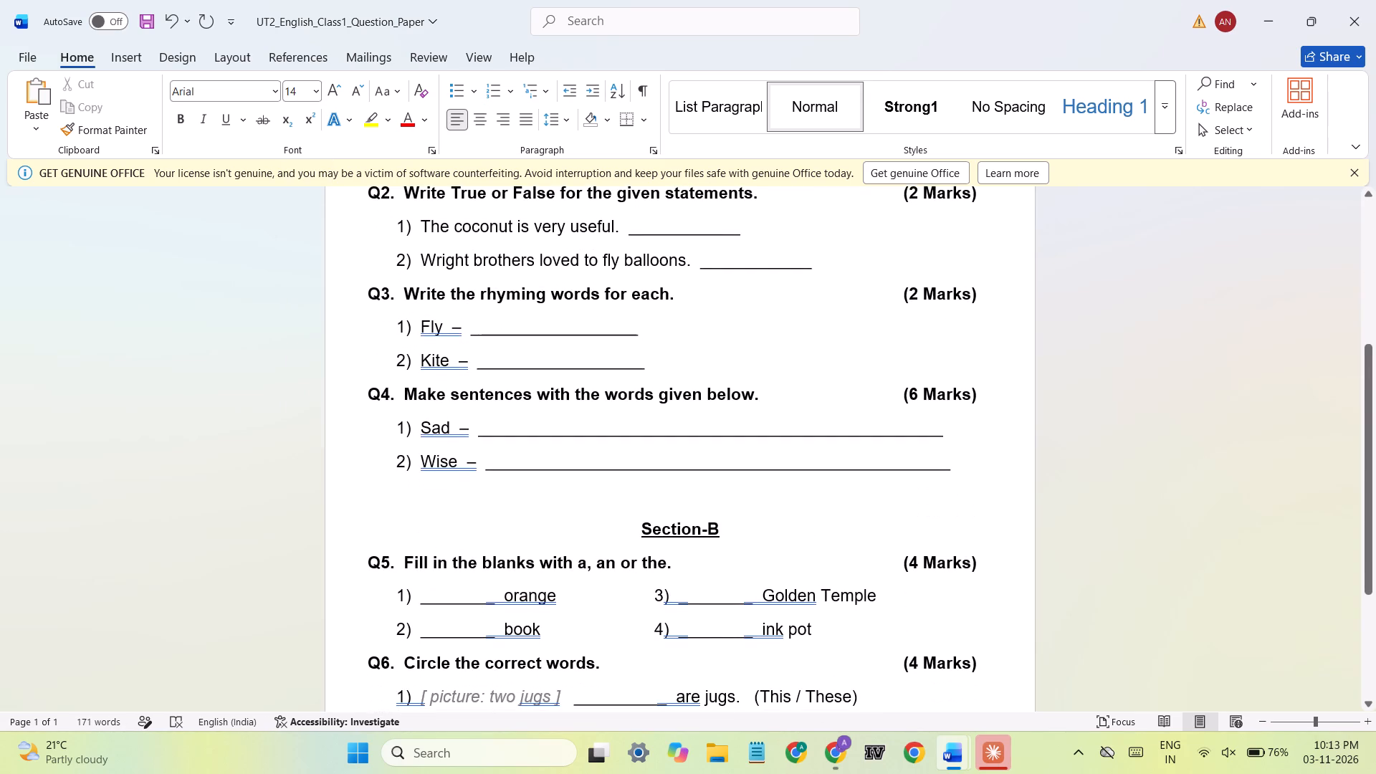
pyautogui.scroll(-1, 358, 416)
pyautogui.scroll(-1, 630, 441)
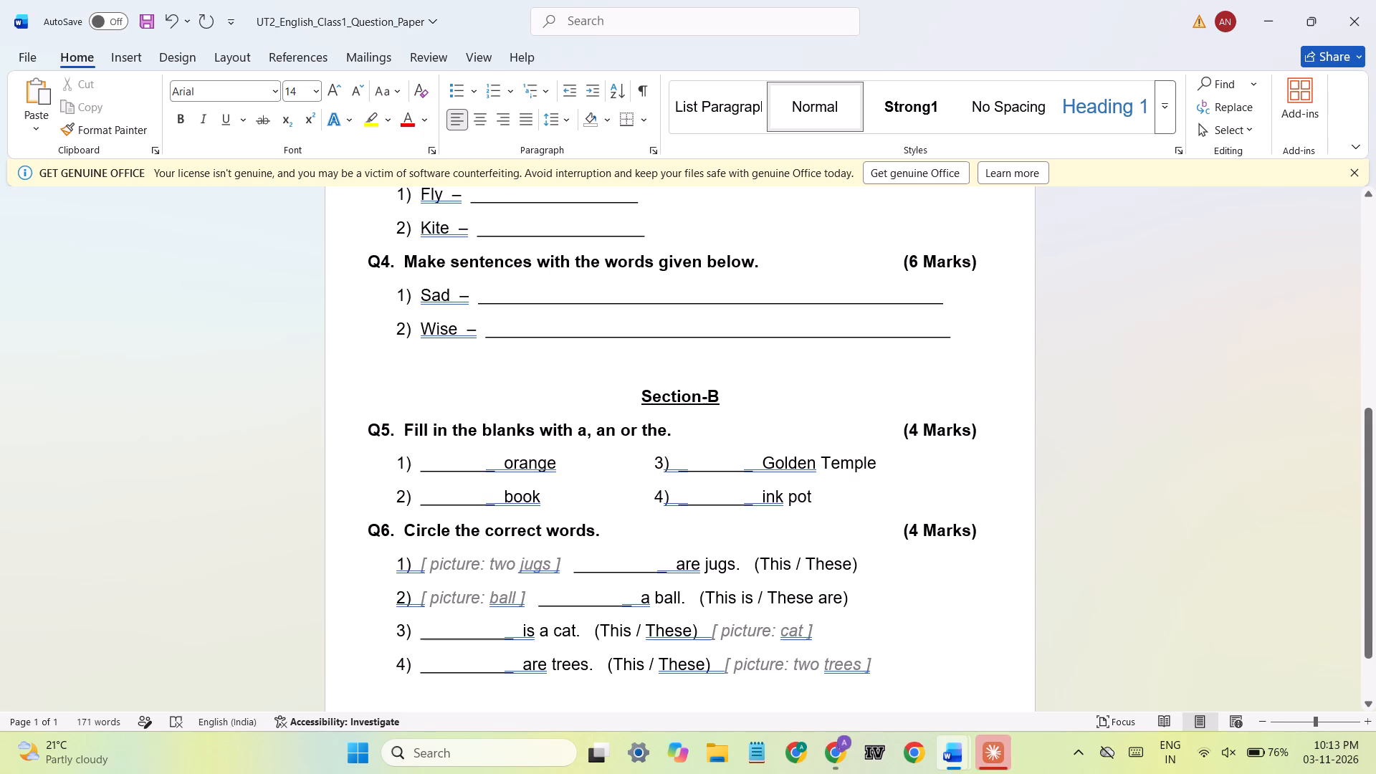
pyautogui.click(505, 454)
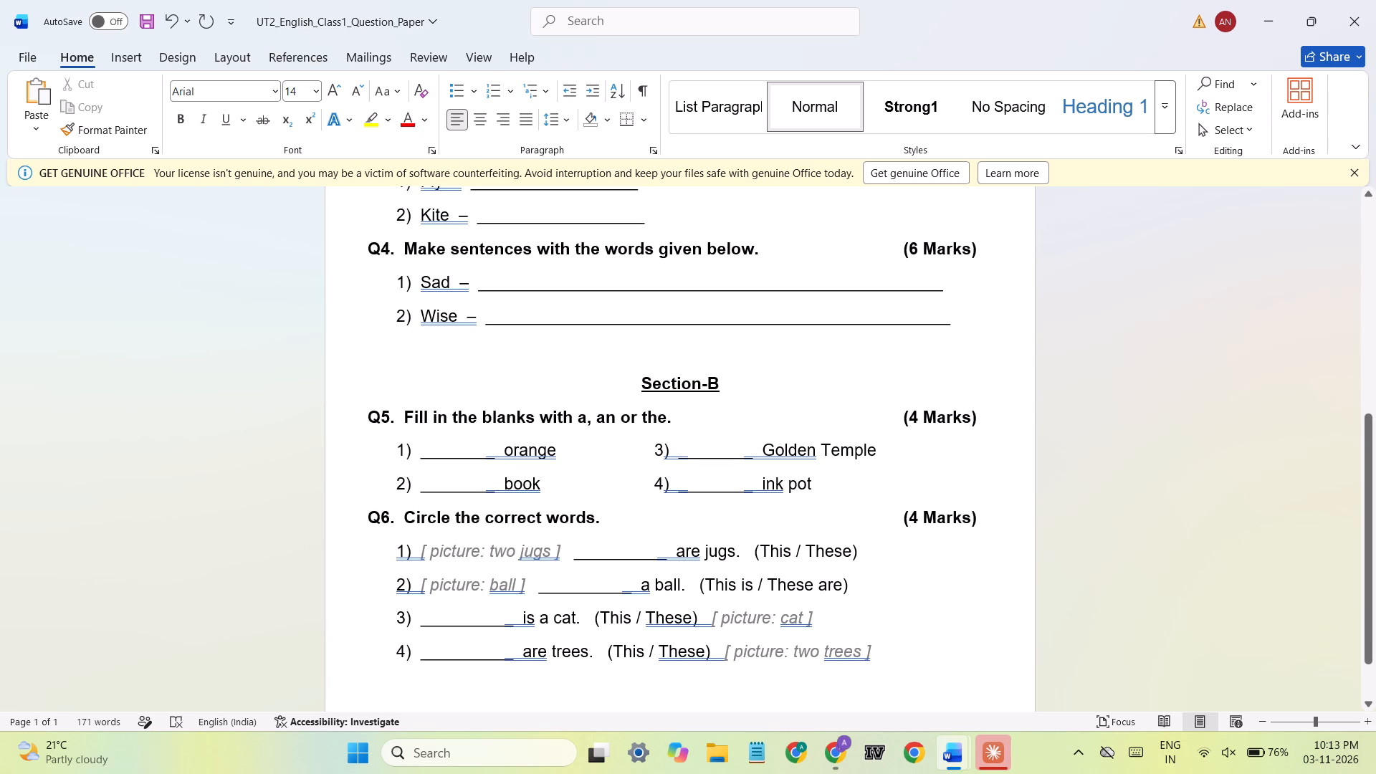
pyautogui.press('BackSpace')
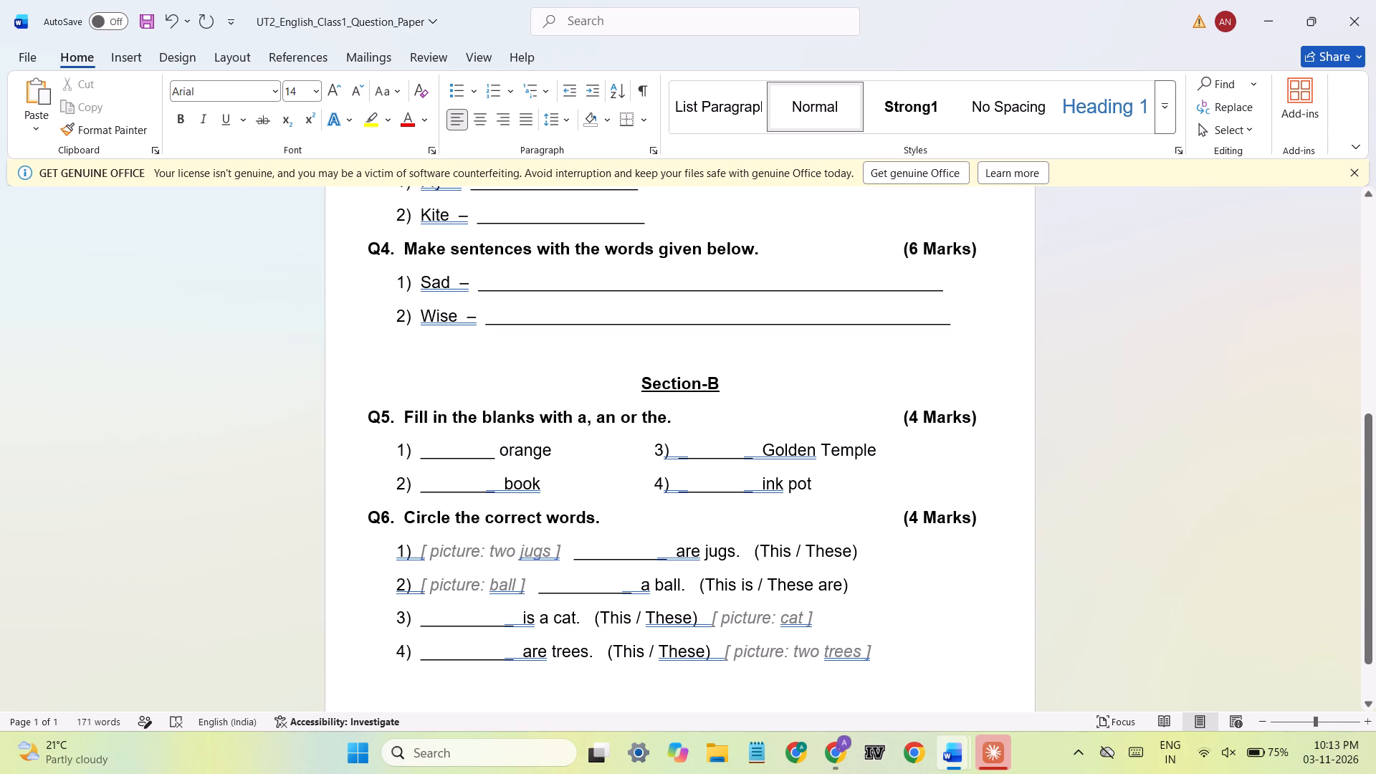
pyautogui.click(502, 484)
pyautogui.press('BackSpace')
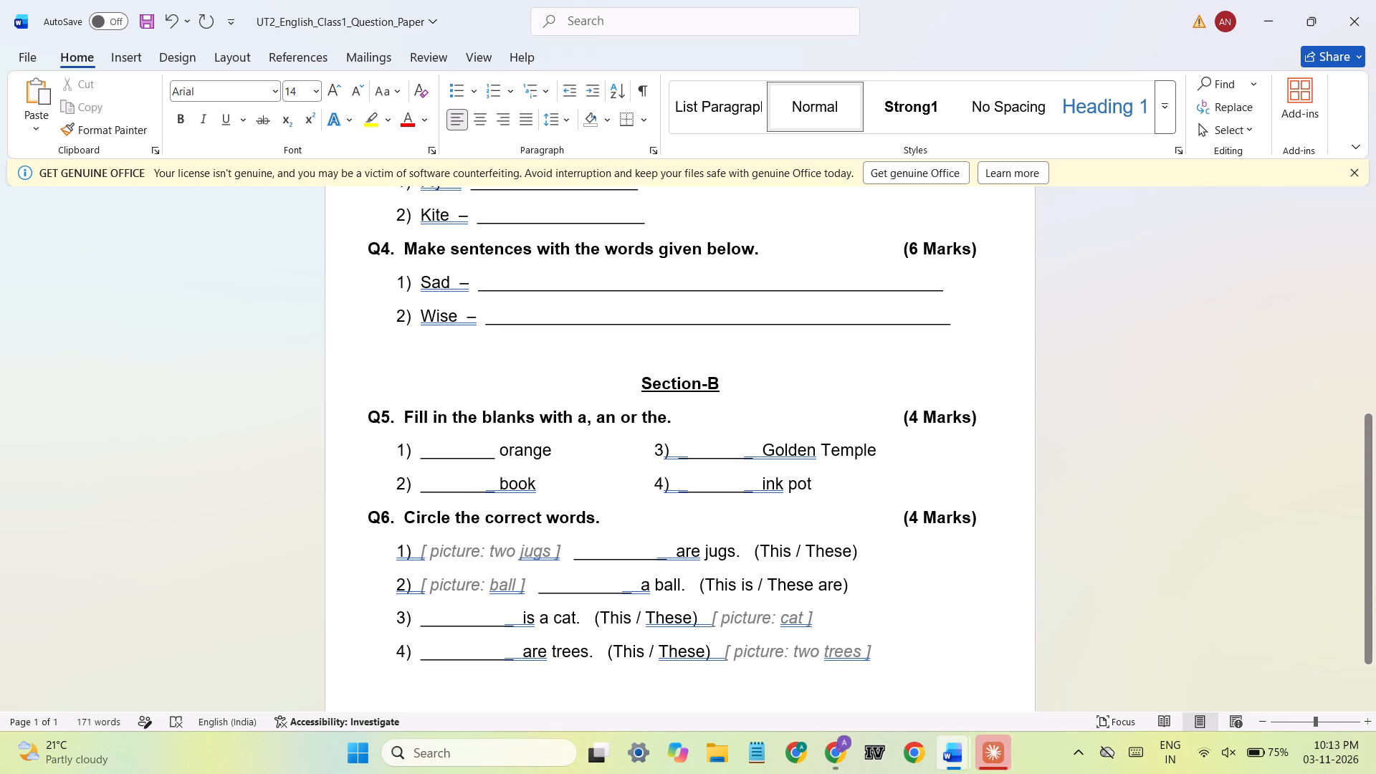
# Delete the extra spaces before and after the blanks in Q5 items 3 ("Golden Temple") and 4 ("ink pot").
pyautogui.click(760, 452)
pyautogui.press('BackSpace')
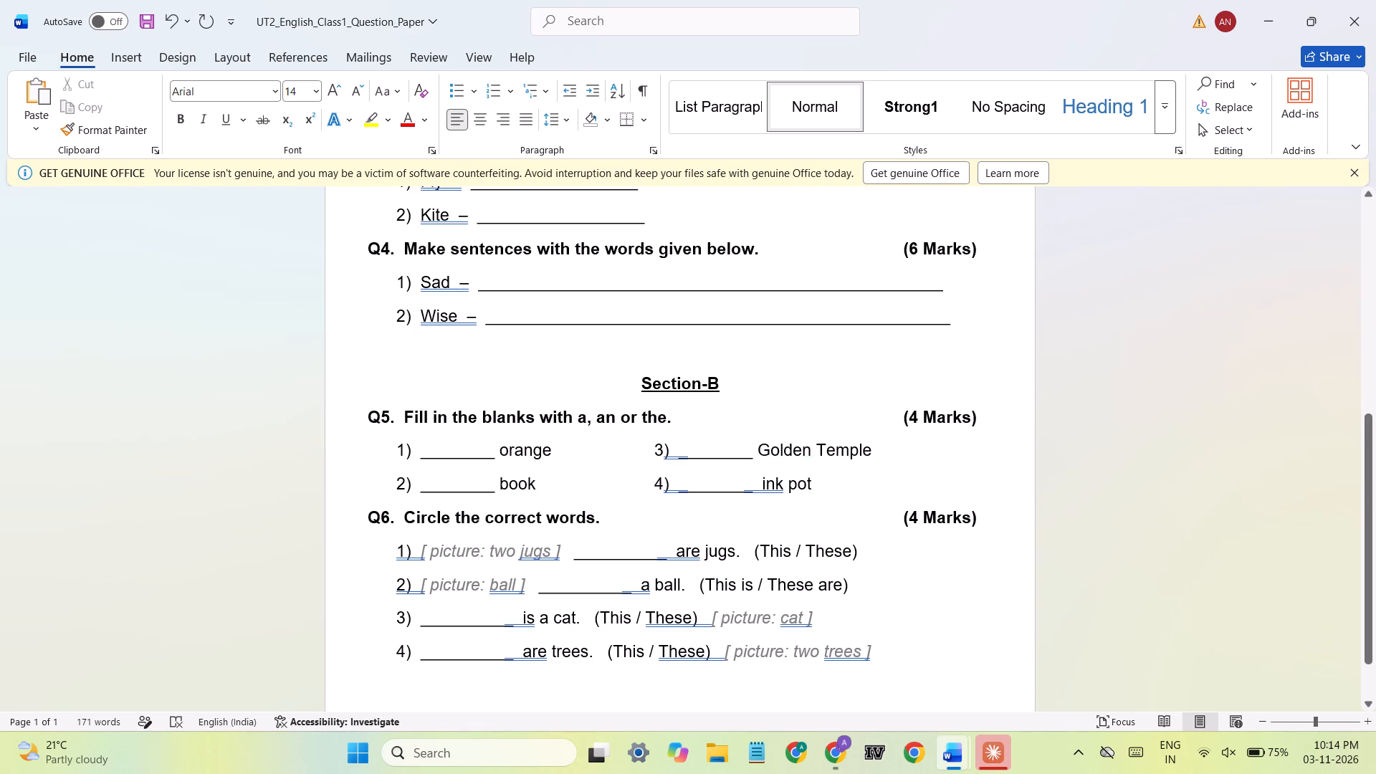
pyautogui.click(760, 489)
pyautogui.press('BackSpace')
pyautogui.click(678, 485)
pyautogui.press('BackSpace')
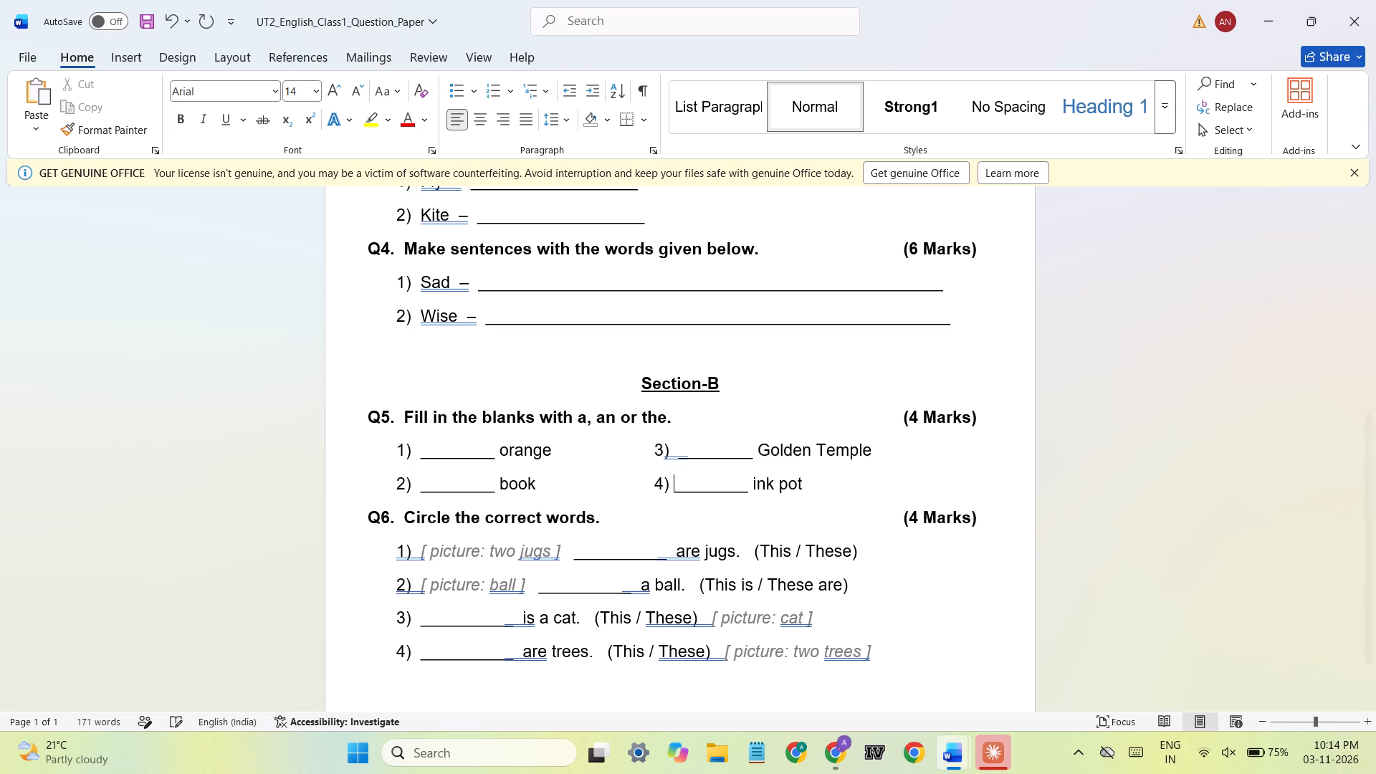
pyautogui.click(677, 459)
pyautogui.press('BackSpace')
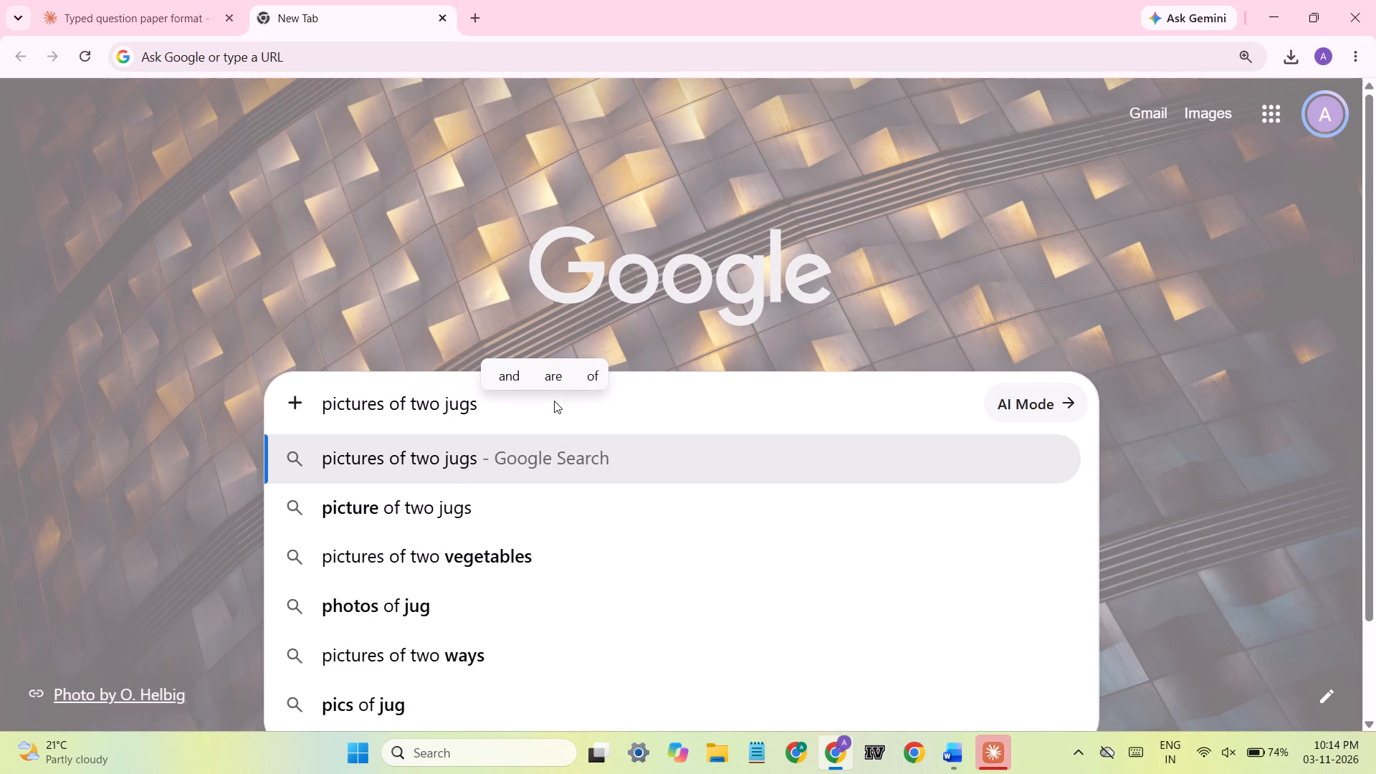
pyautogui.press('Return')
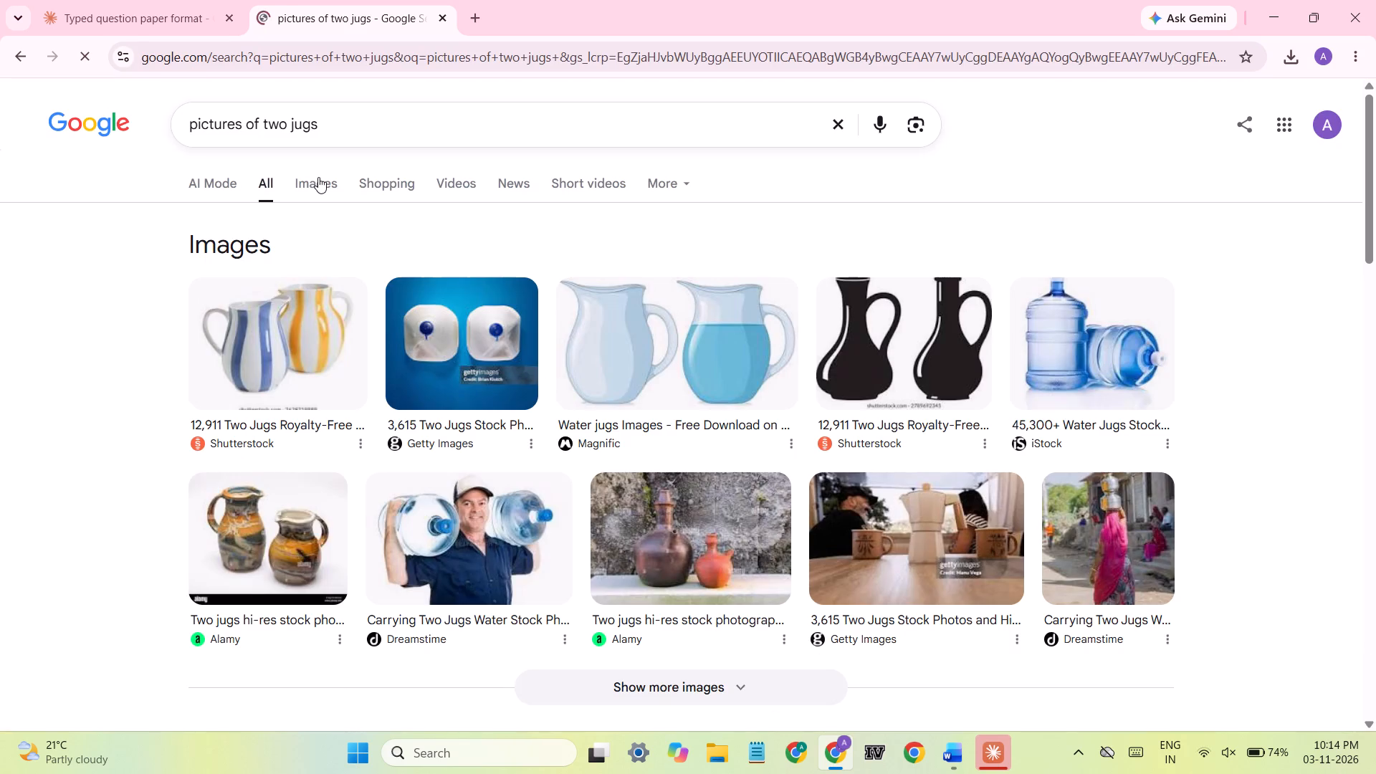
pyautogui.click(317, 176)
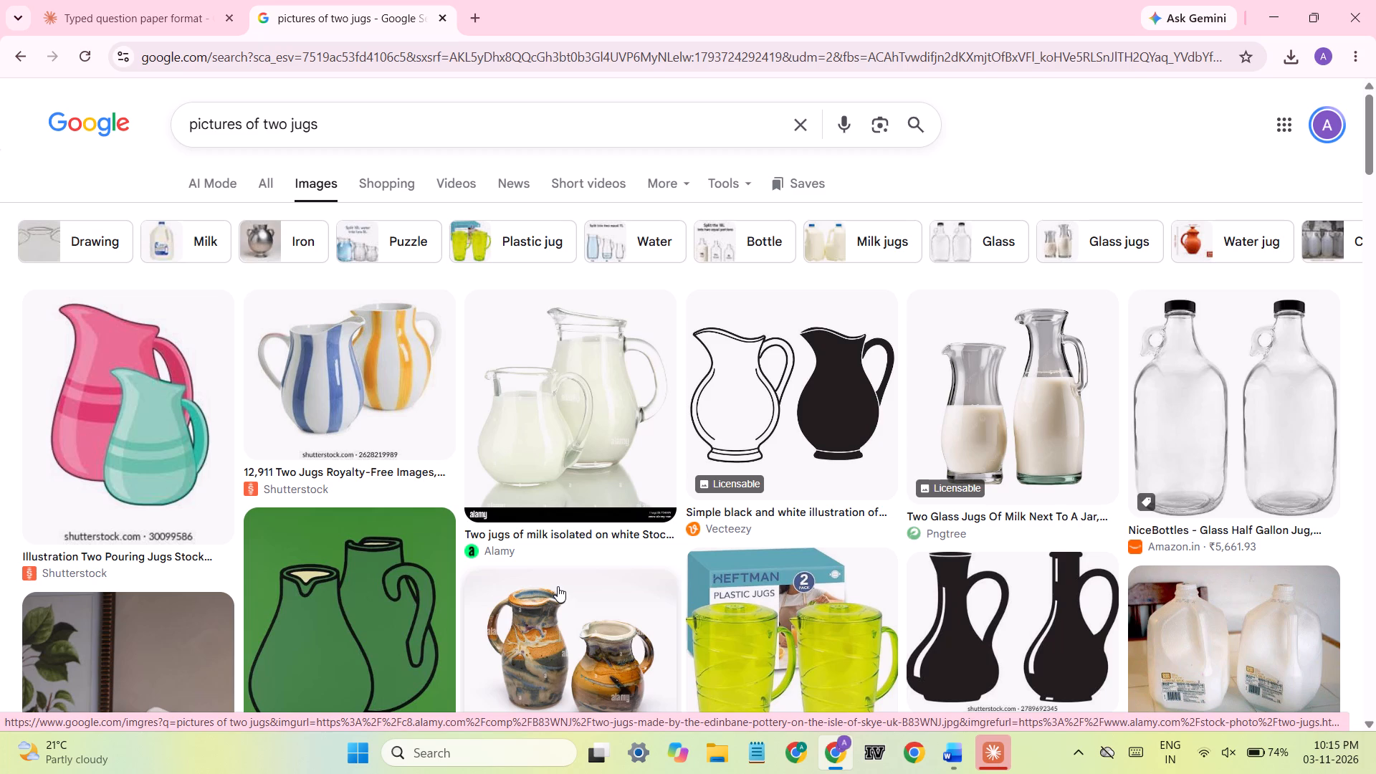
# Extend the image search to "pictures of two jugs for these example".
pyautogui.click(378, 125)
pyautogui.press('space')
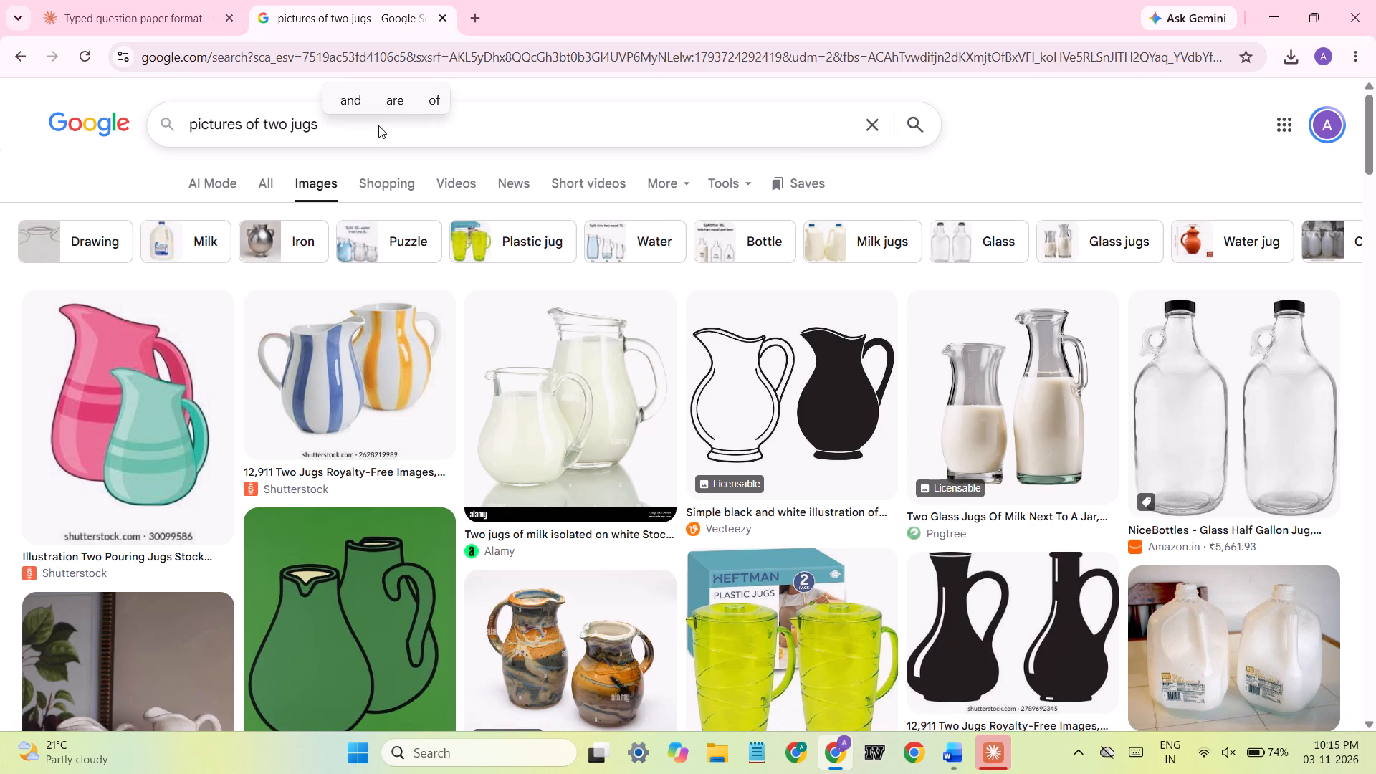
pyautogui.write('for these')
pyautogui.press('space')
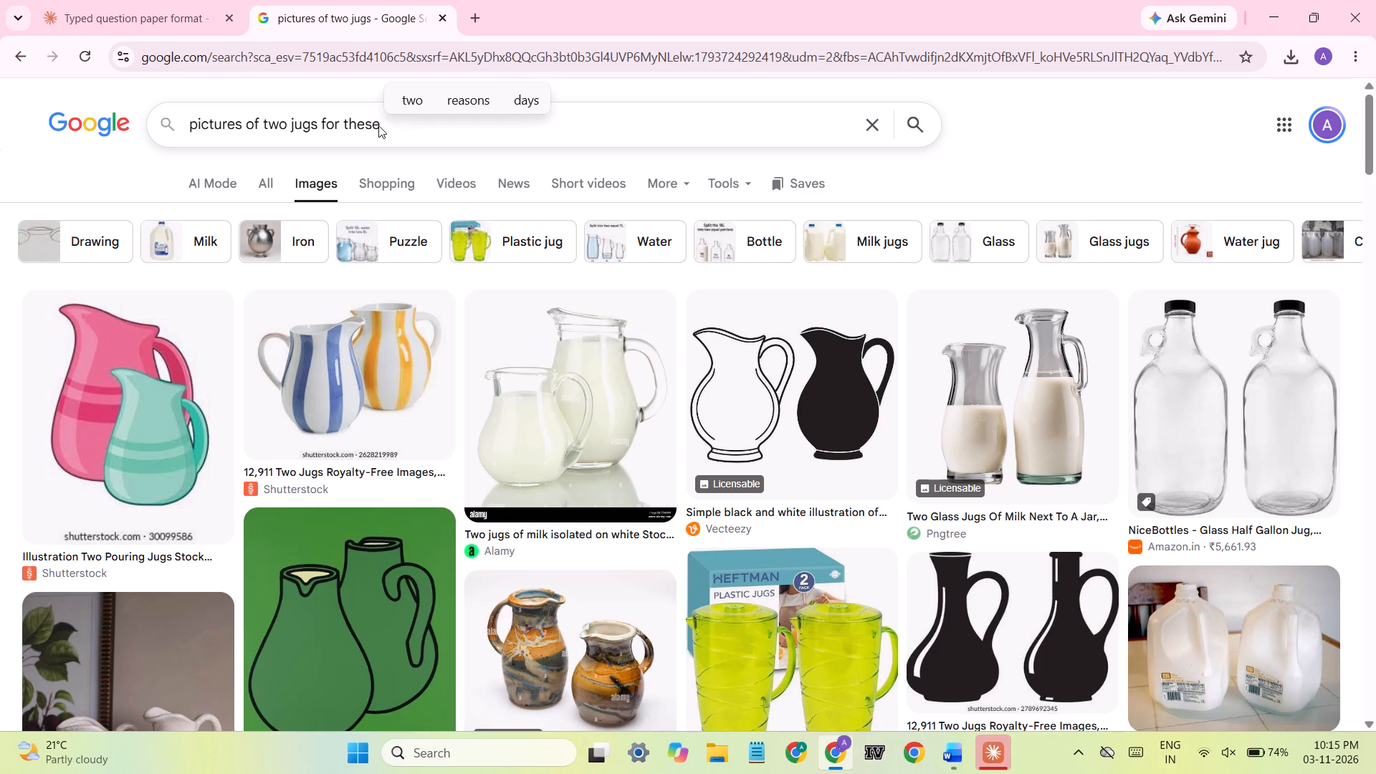
pyautogui.write('ez')
pyautogui.press('BackSpace')
pyautogui.write('xam')
pyautogui.write('pl')
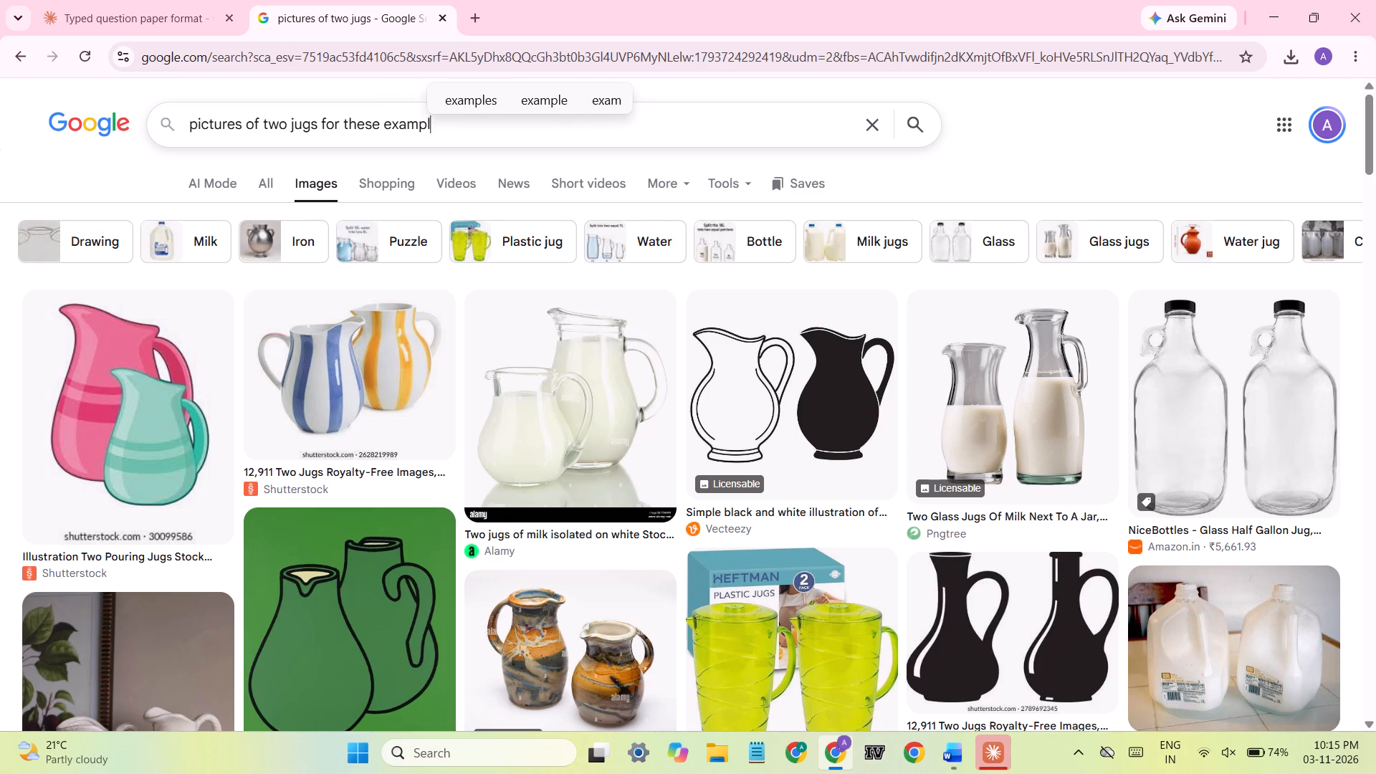
pyautogui.press('e')
pyautogui.press('Return')
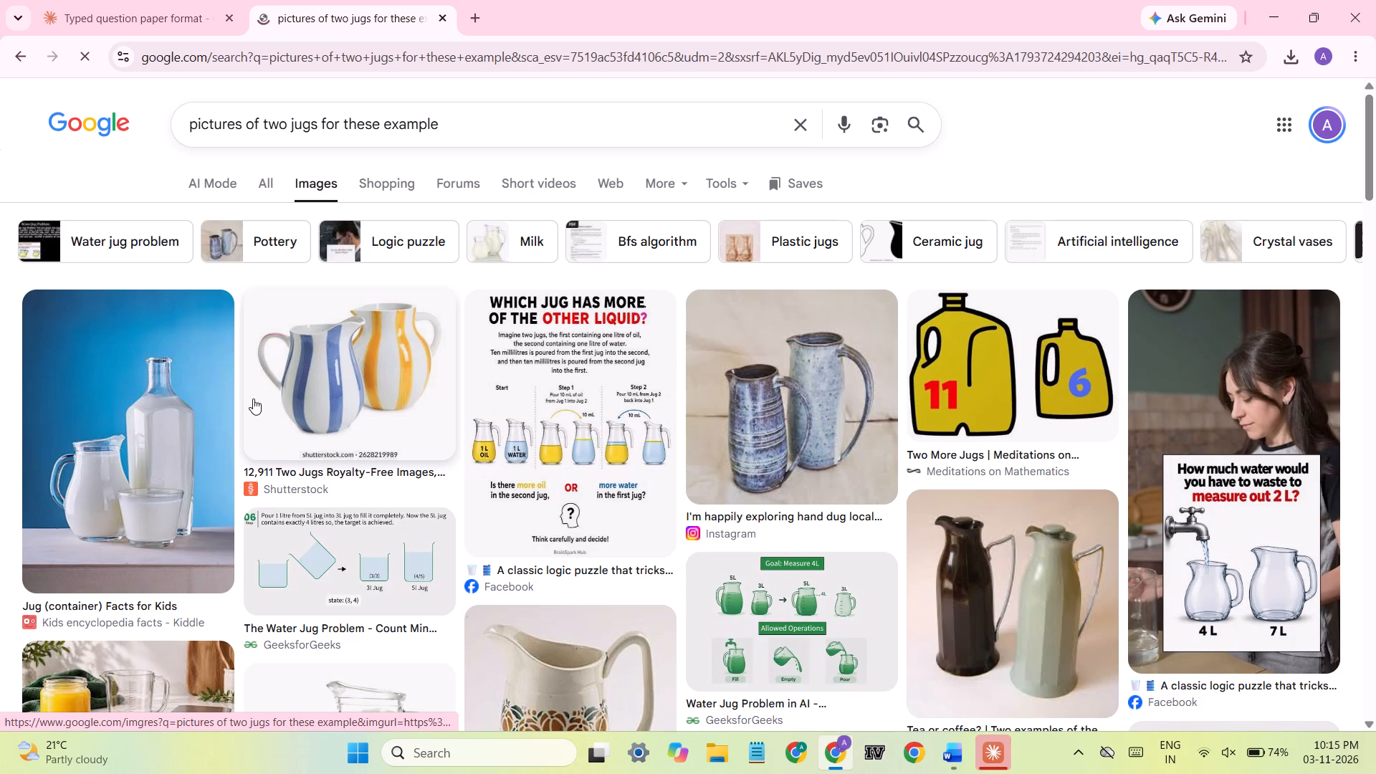
# Look through the image results for a simple picture of two jugs suitable for Q6 item 1.
pyautogui.scroll(-2, 542, 406)
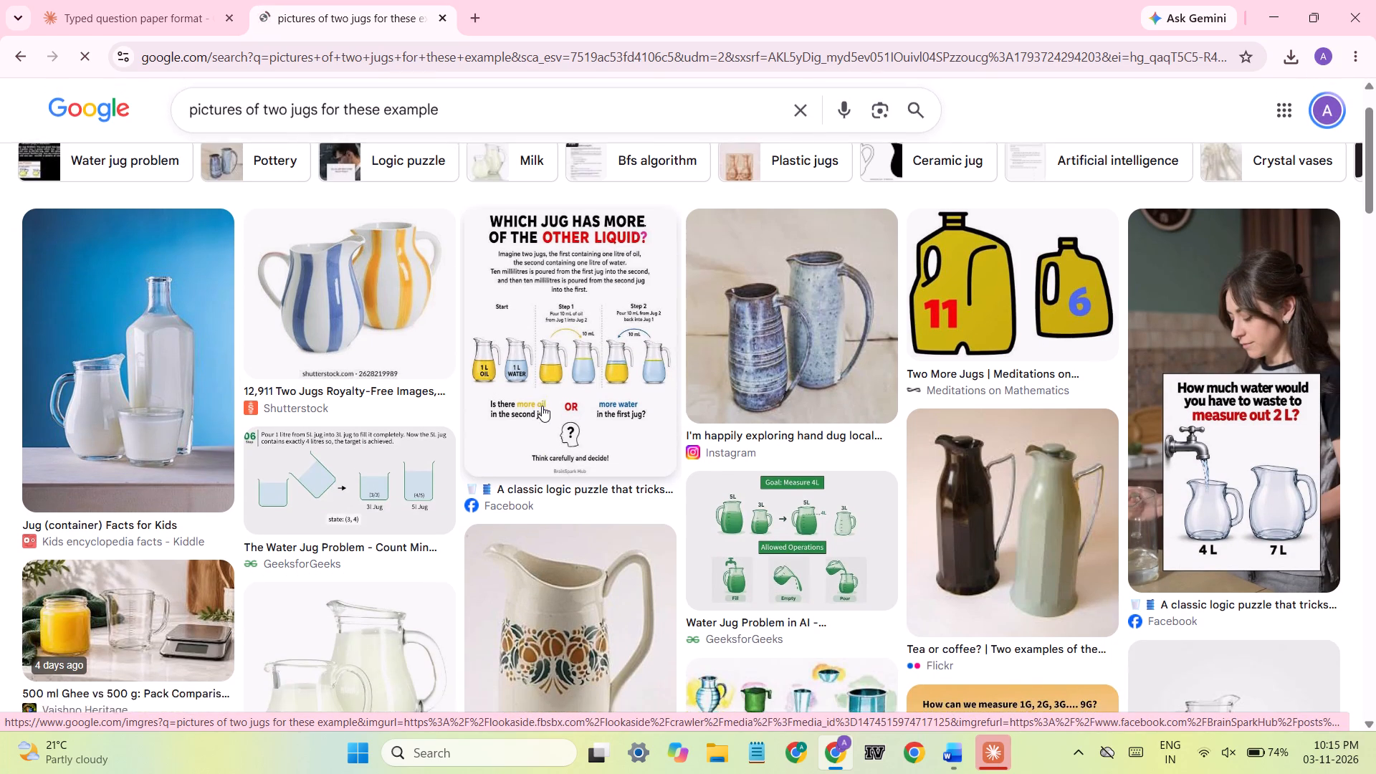
pyautogui.scroll(-2, 542, 406)
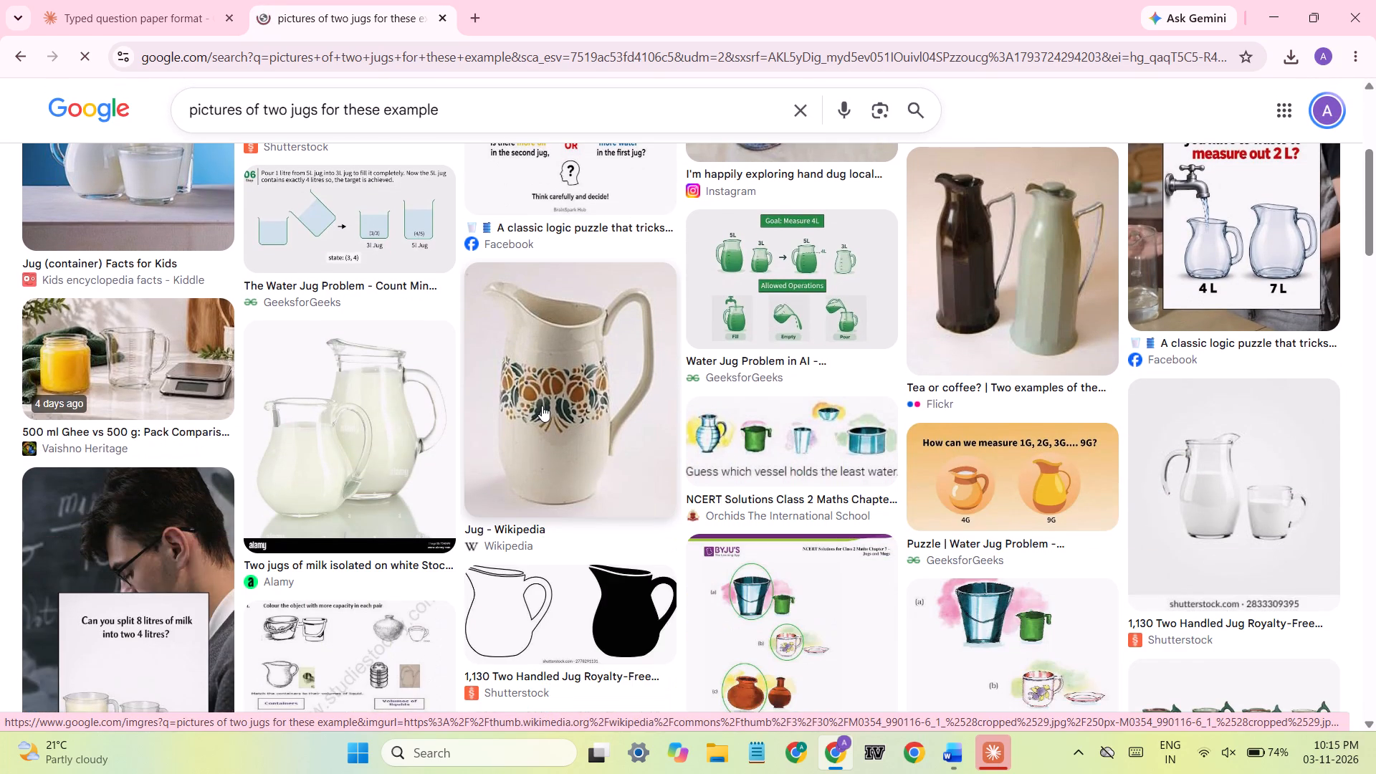
pyautogui.scroll(-2, 542, 406)
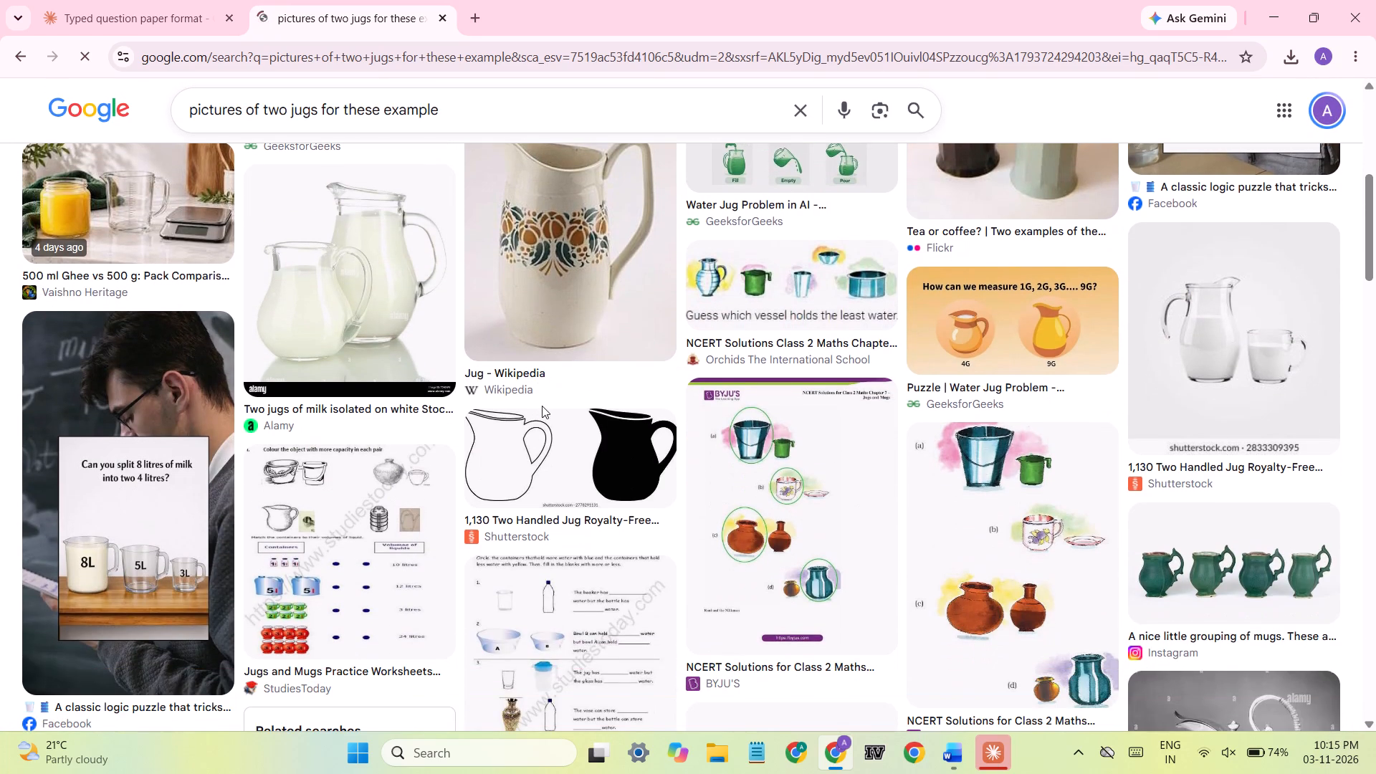
pyautogui.scroll(-2, 542, 406)
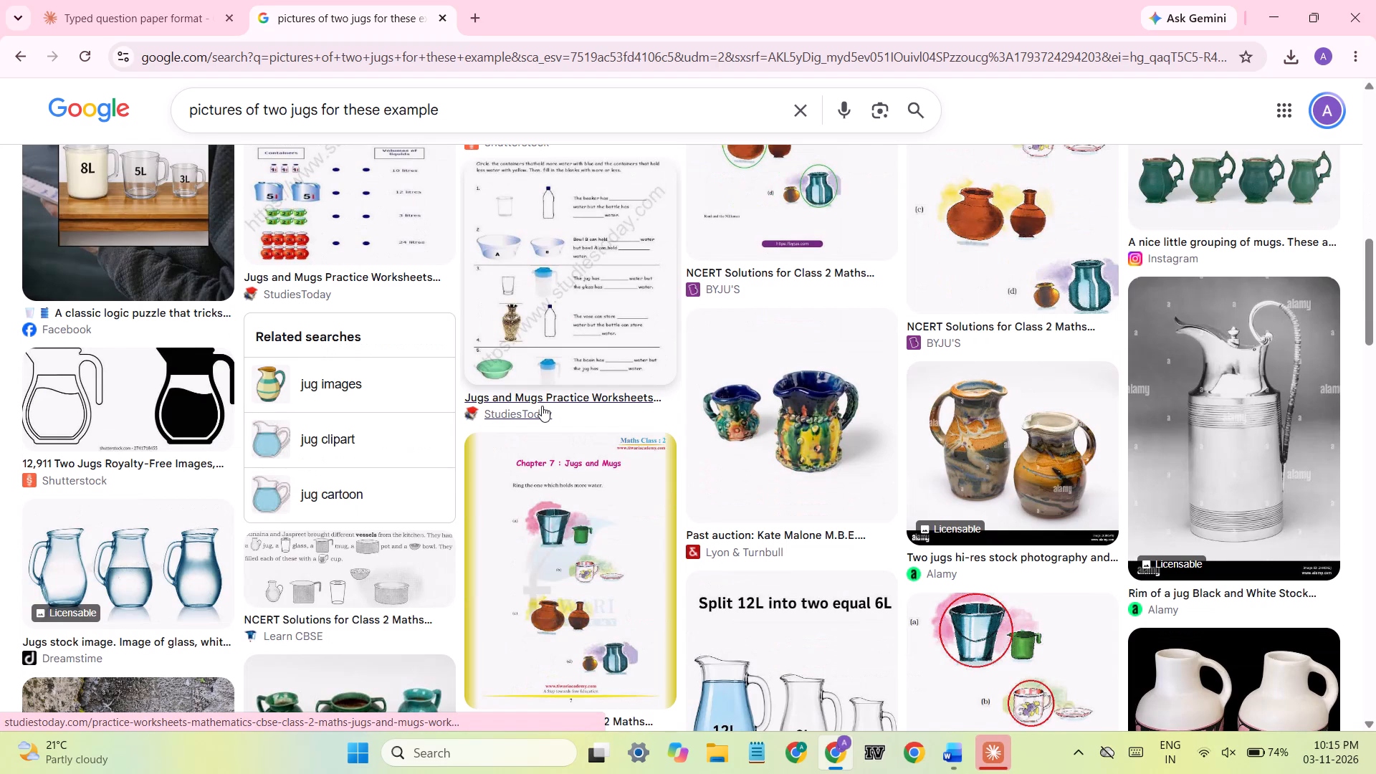
pyautogui.scroll(-6, 542, 406)
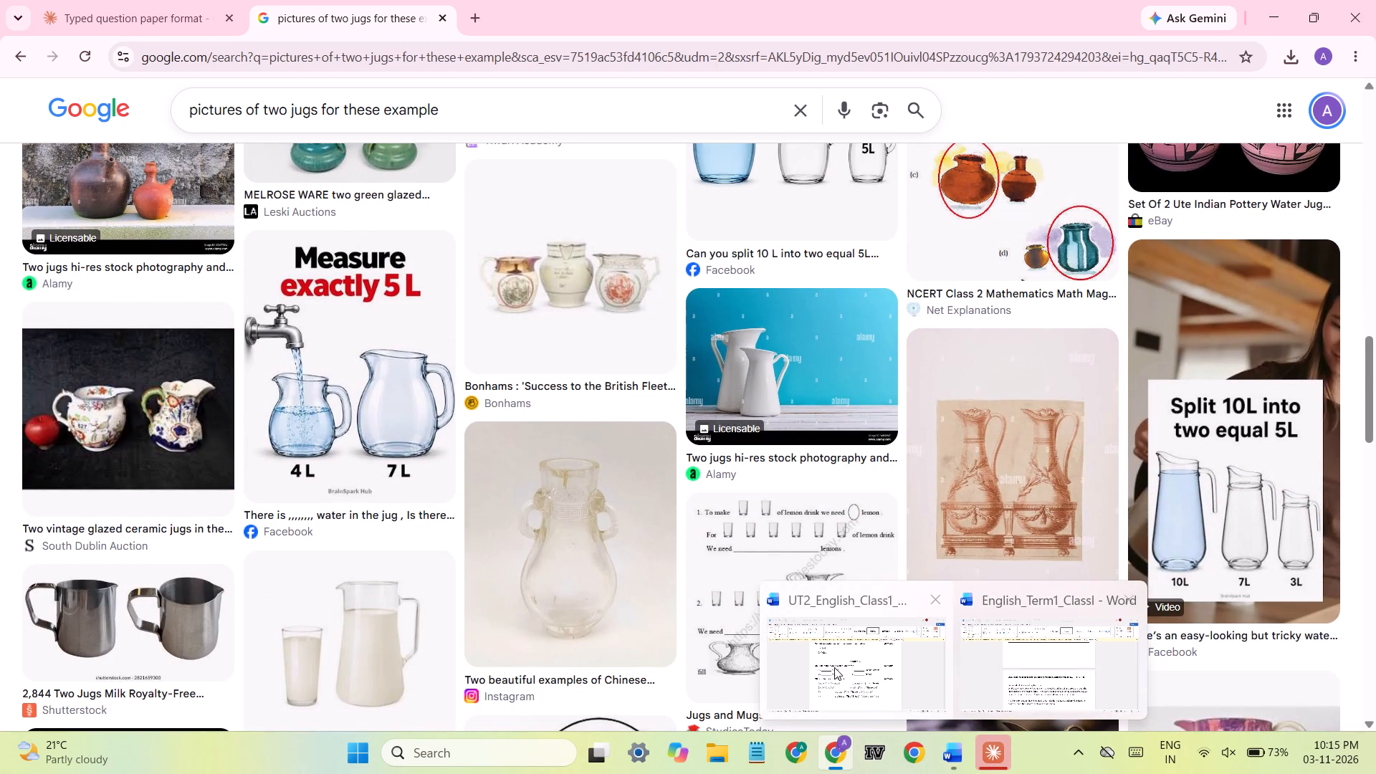
# Switch to Word and compare the UT2 paper's opening page with the Term 1 English paper's pictures and question layout.
pyautogui.click(833, 667)
pyautogui.scroll(9, 833, 667)
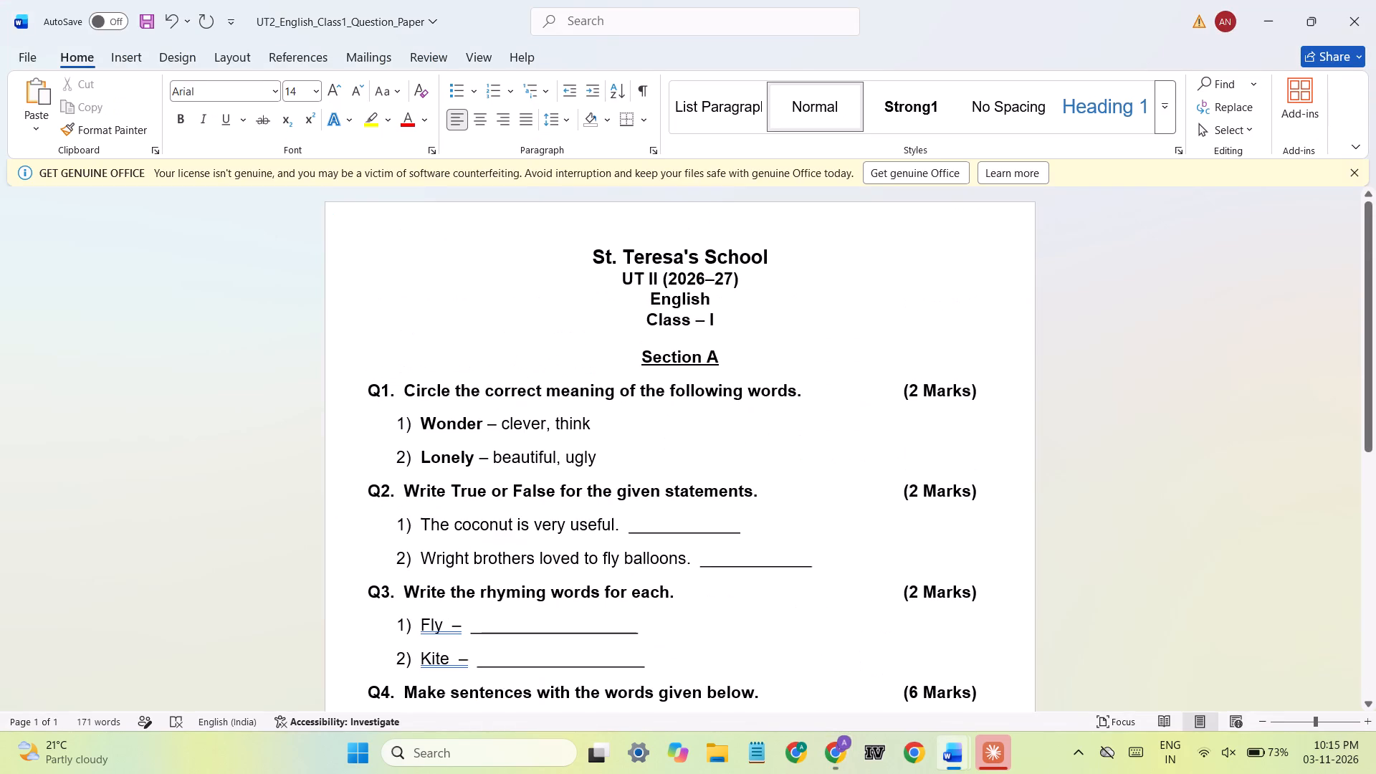
pyautogui.scroll(1, 833, 667)
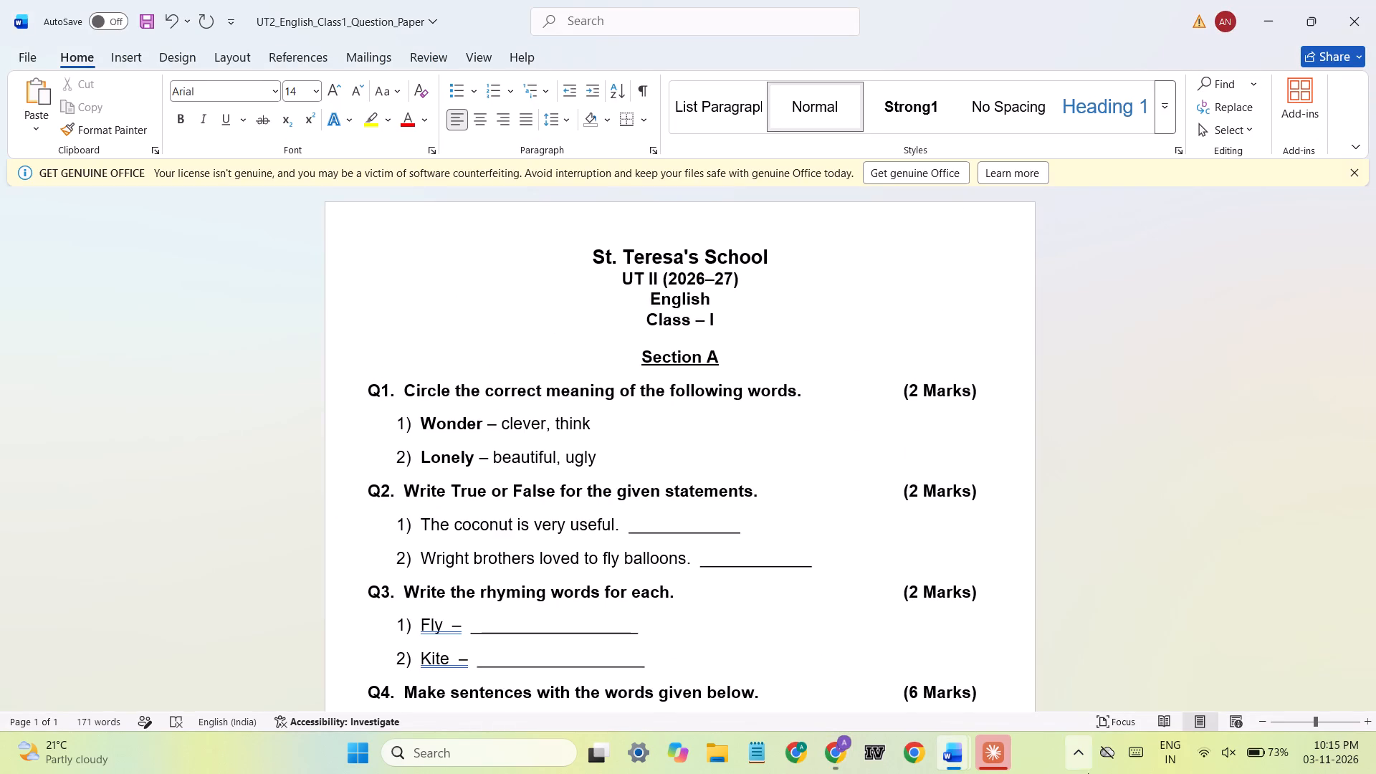
pyautogui.click(1009, 653)
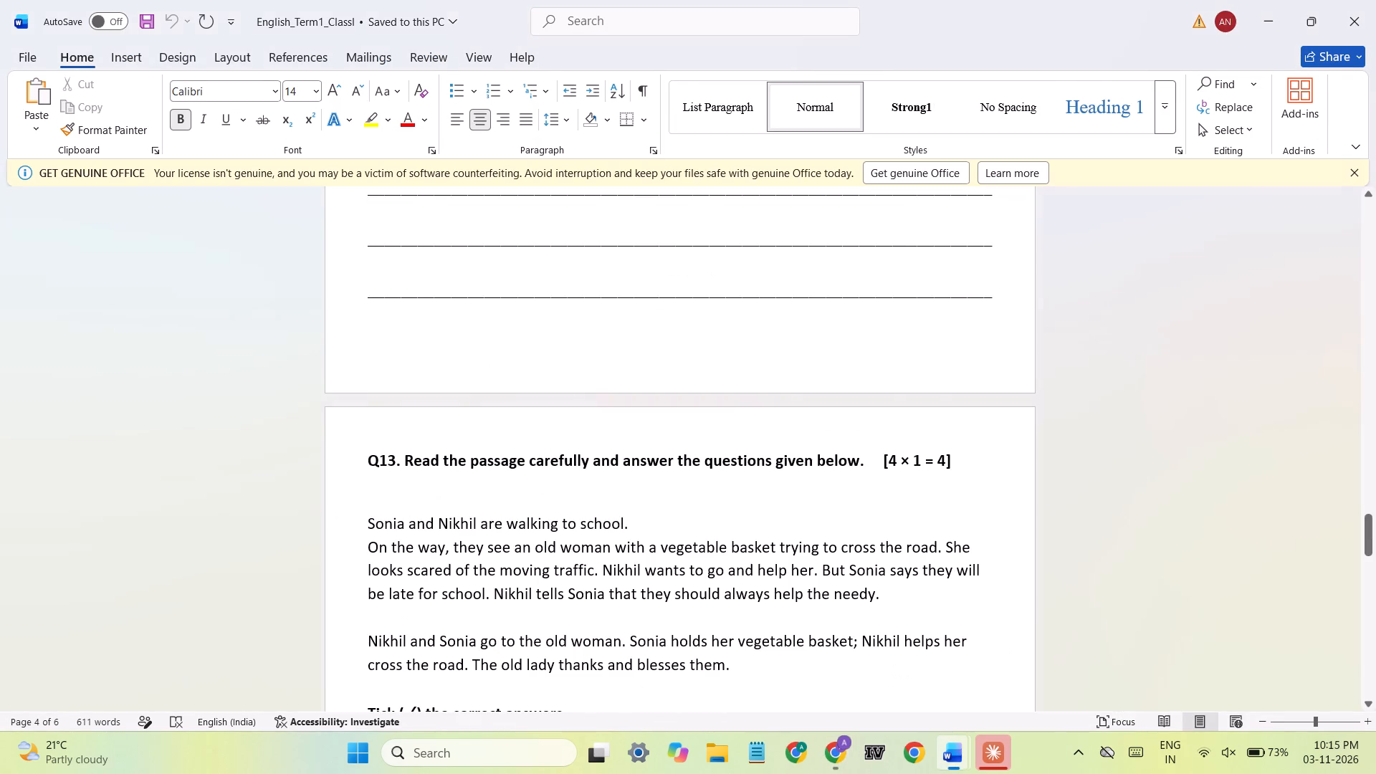
pyautogui.scroll(6, 736, 500)
pyautogui.scroll(-11, 736, 500)
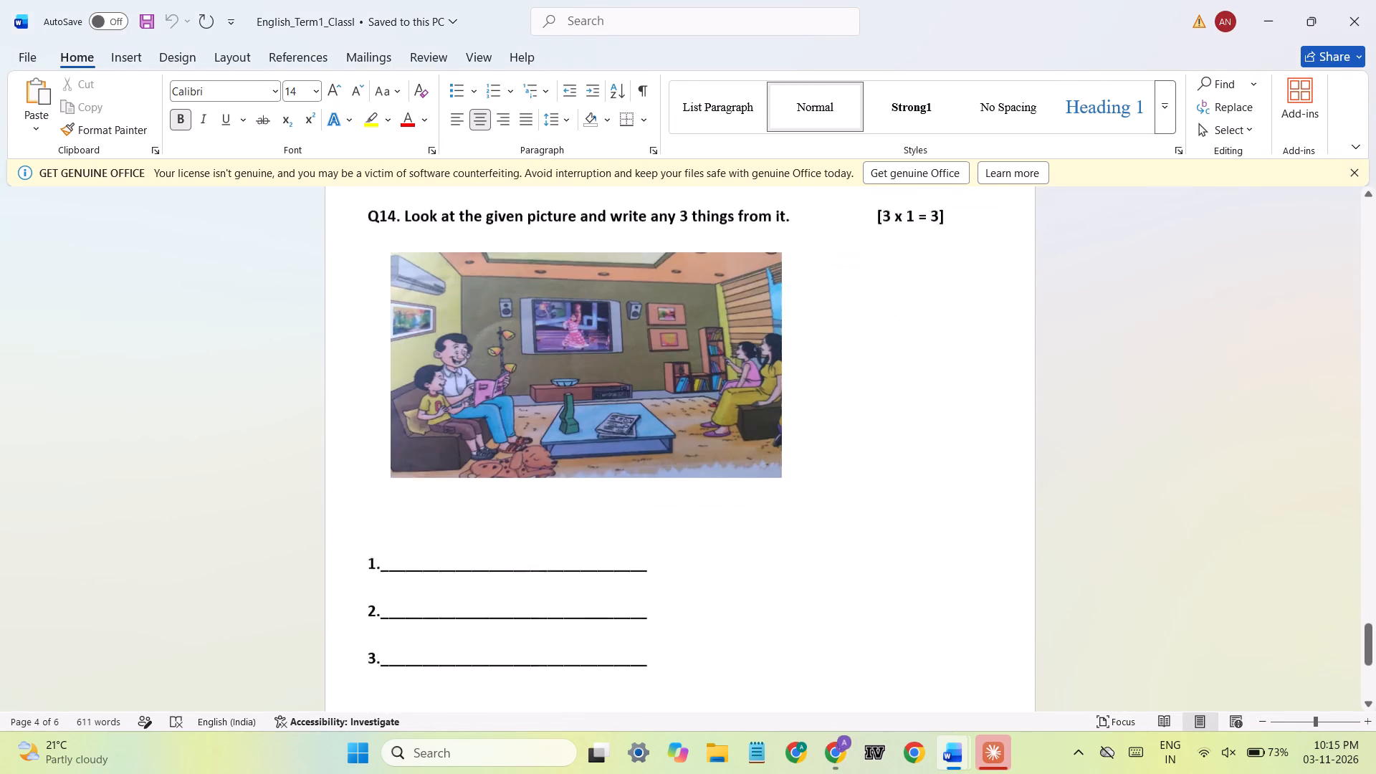
pyautogui.scroll(9, 736, 500)
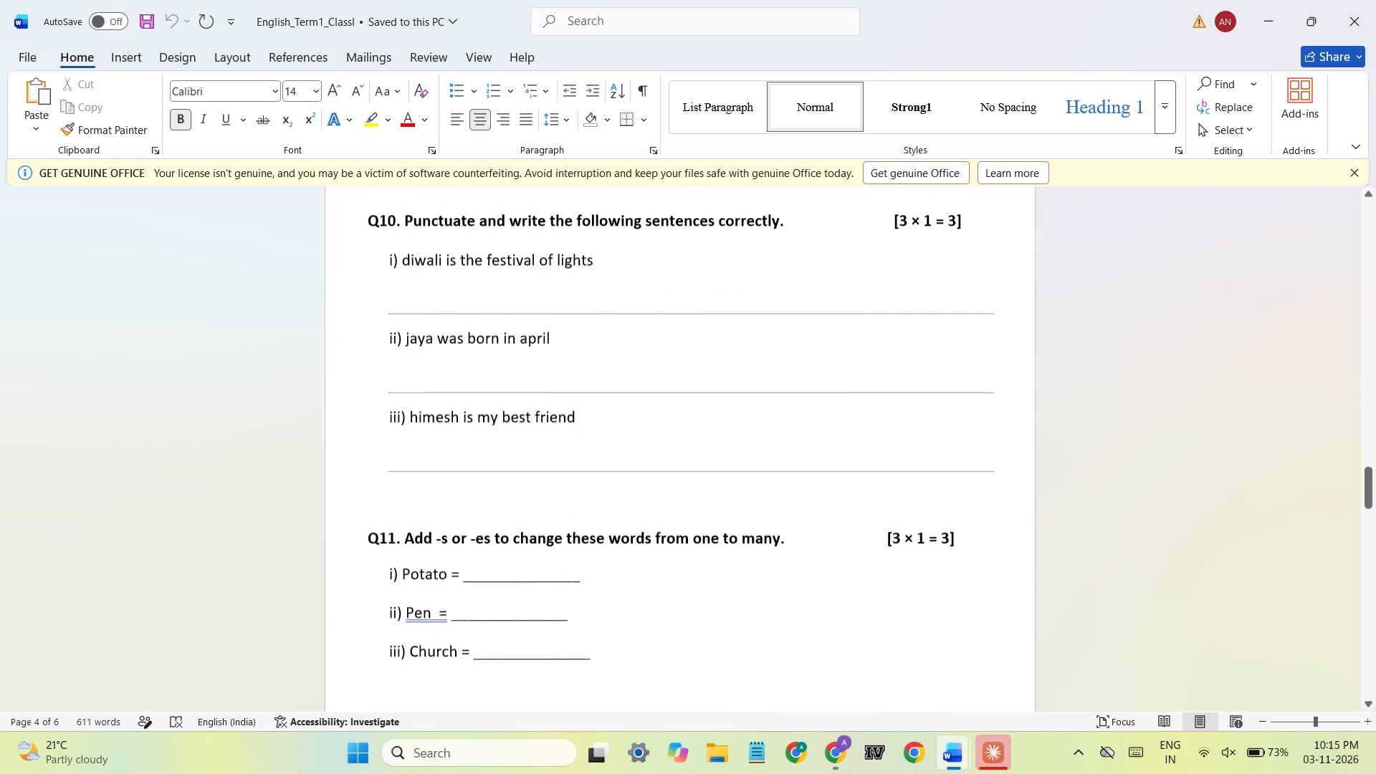
pyautogui.scroll(7, 736, 500)
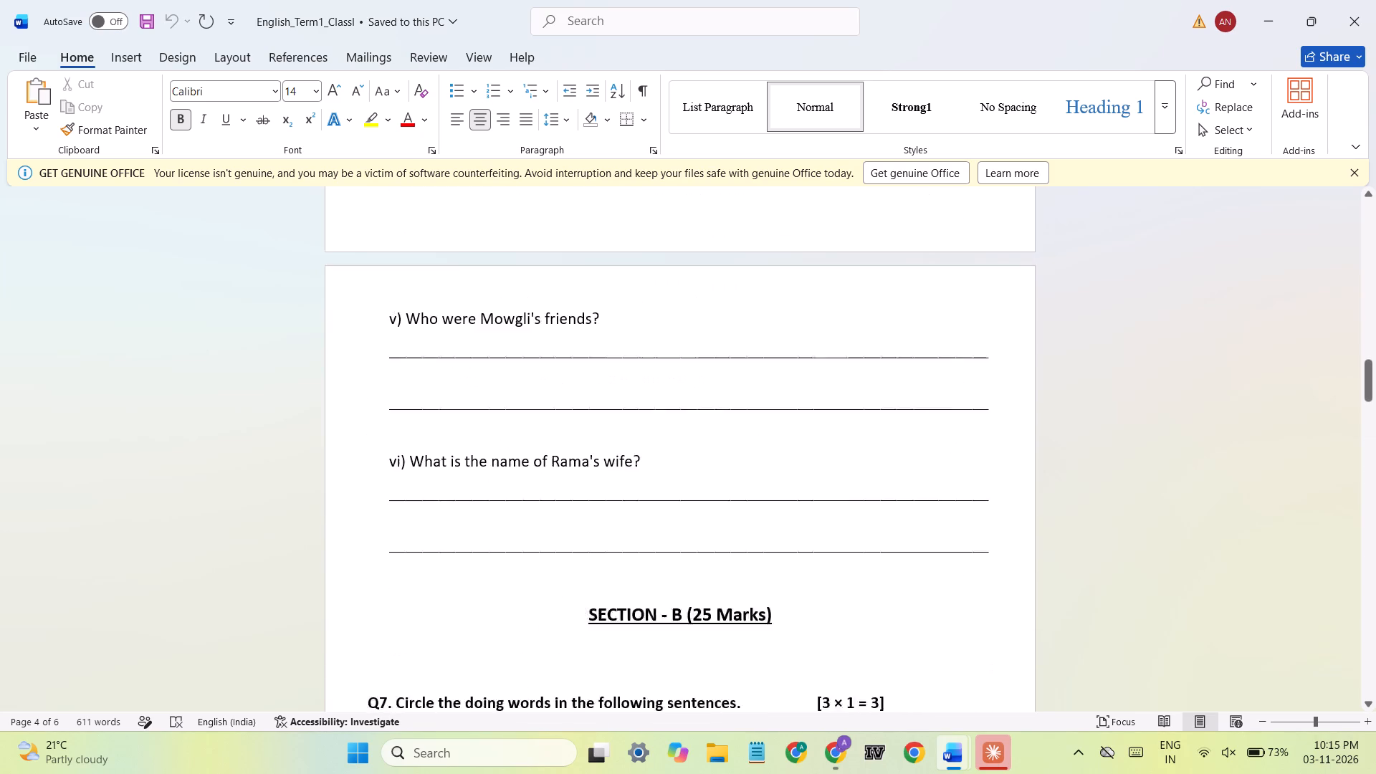
pyautogui.scroll(6, 736, 500)
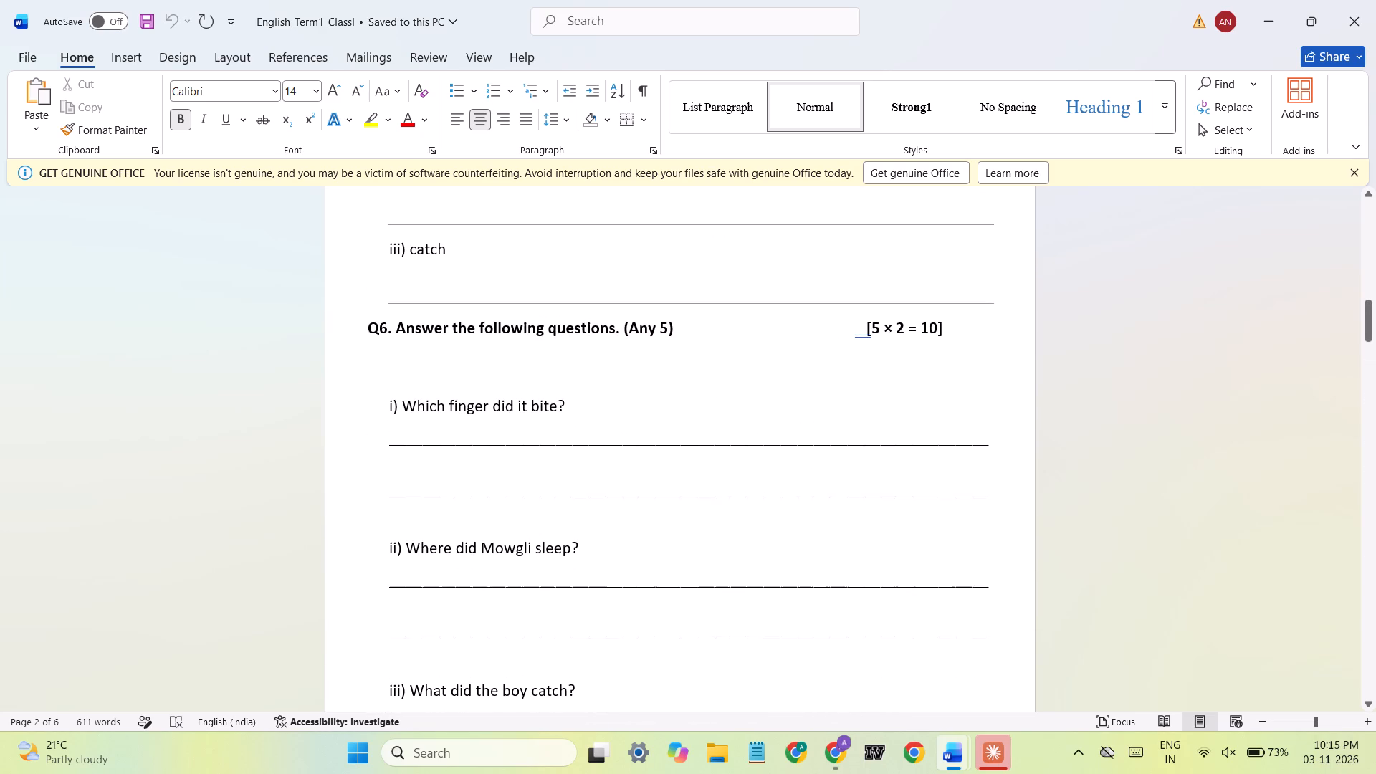
pyautogui.click(861, 646)
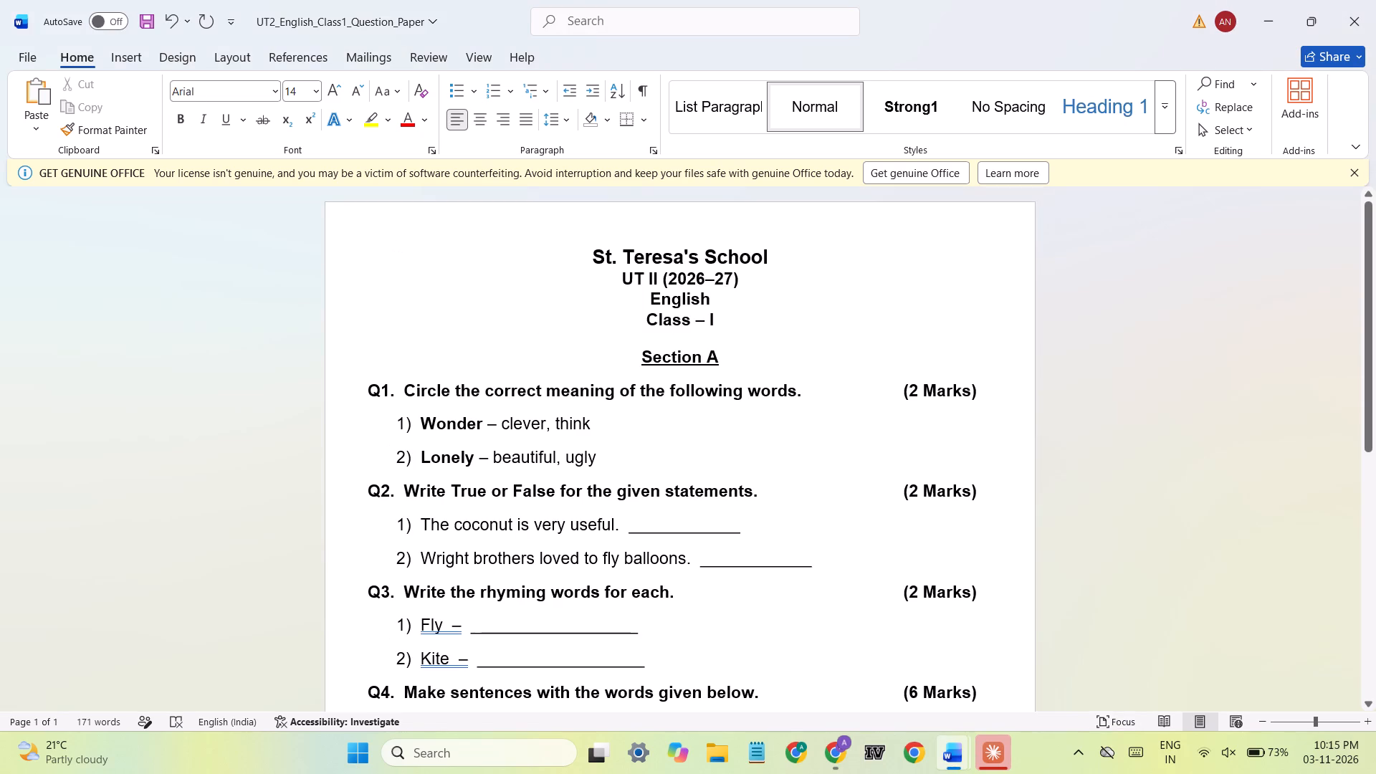
# Switch to Chrome and look through the rest of the two-jugs image results for a simple picture suitable for Q6.
pyautogui.click(828, 750)
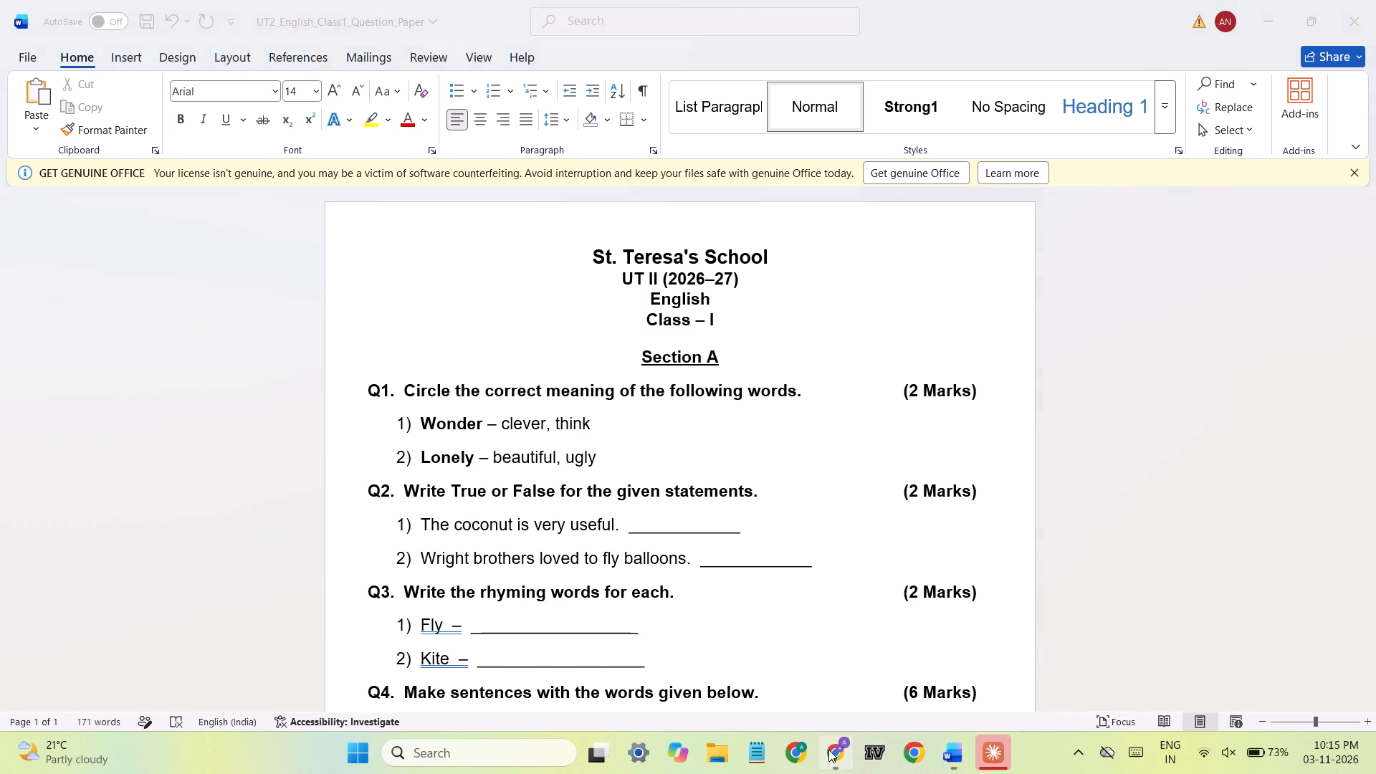
pyautogui.scroll(-1, 649, 510)
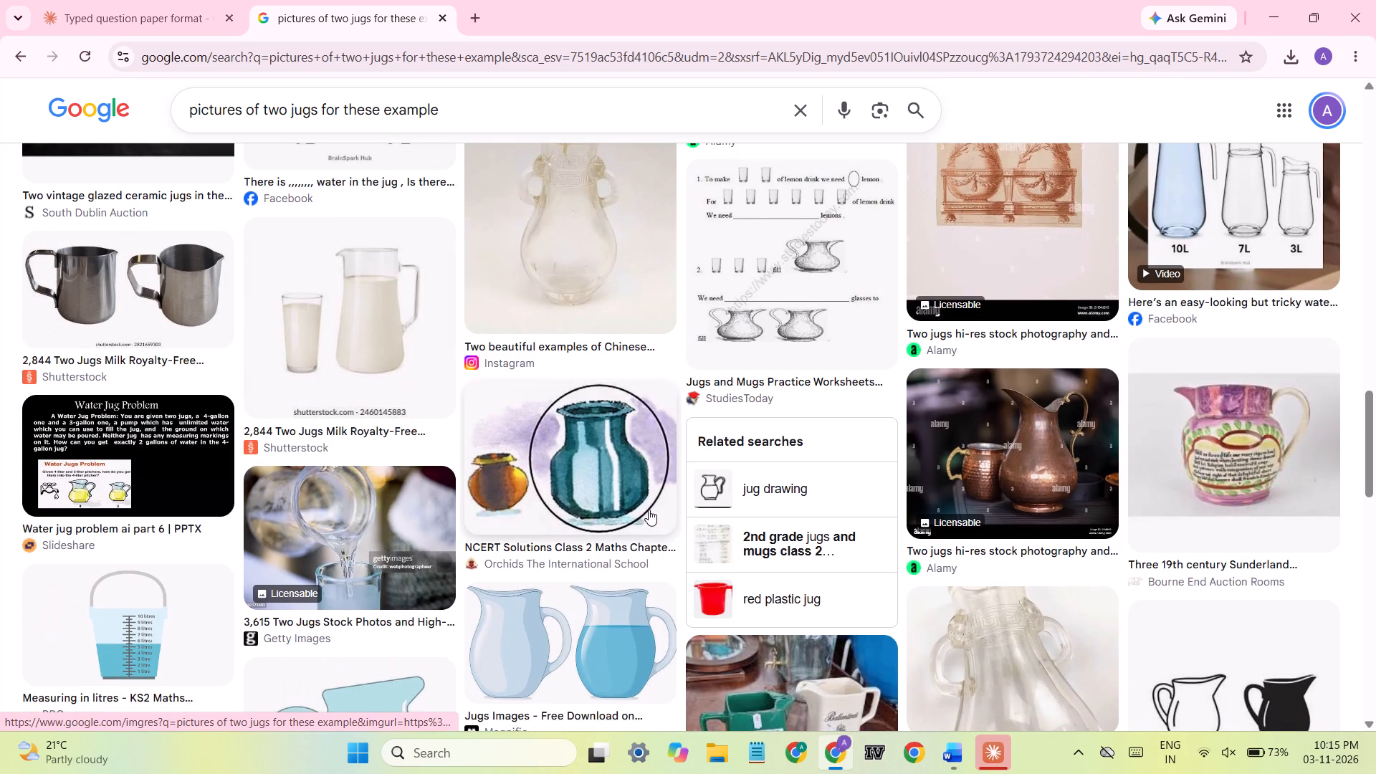
pyautogui.scroll(-2, 649, 510)
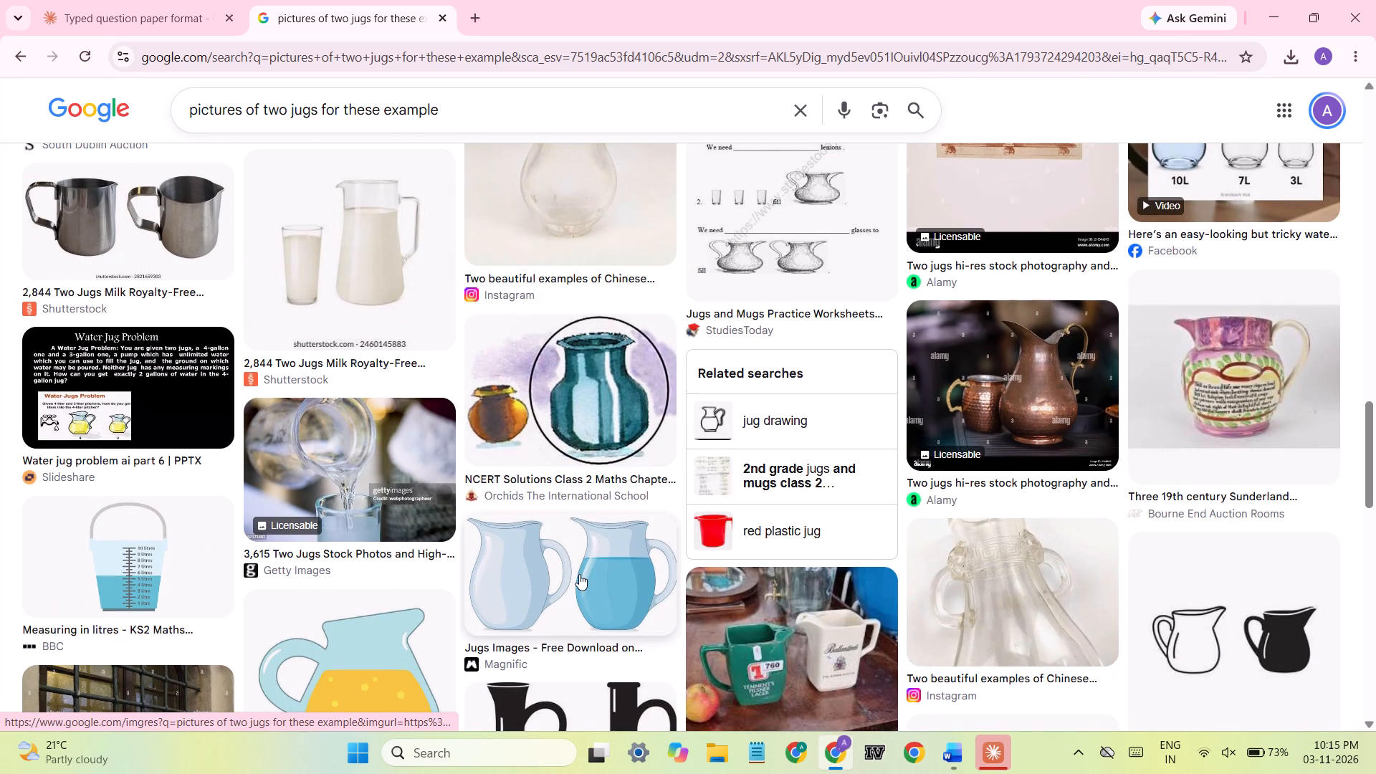
pyautogui.scroll(-2, 854, 580)
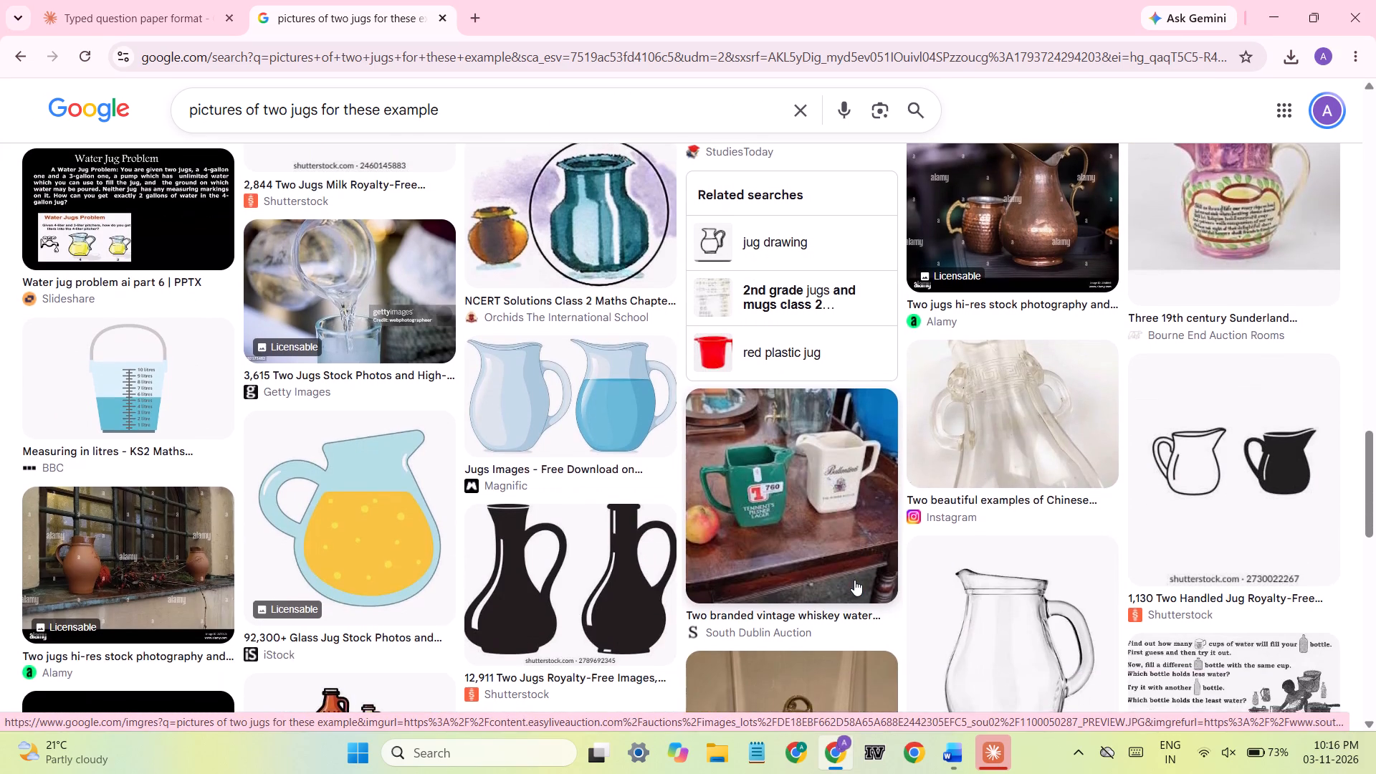
pyautogui.scroll(-1, 854, 580)
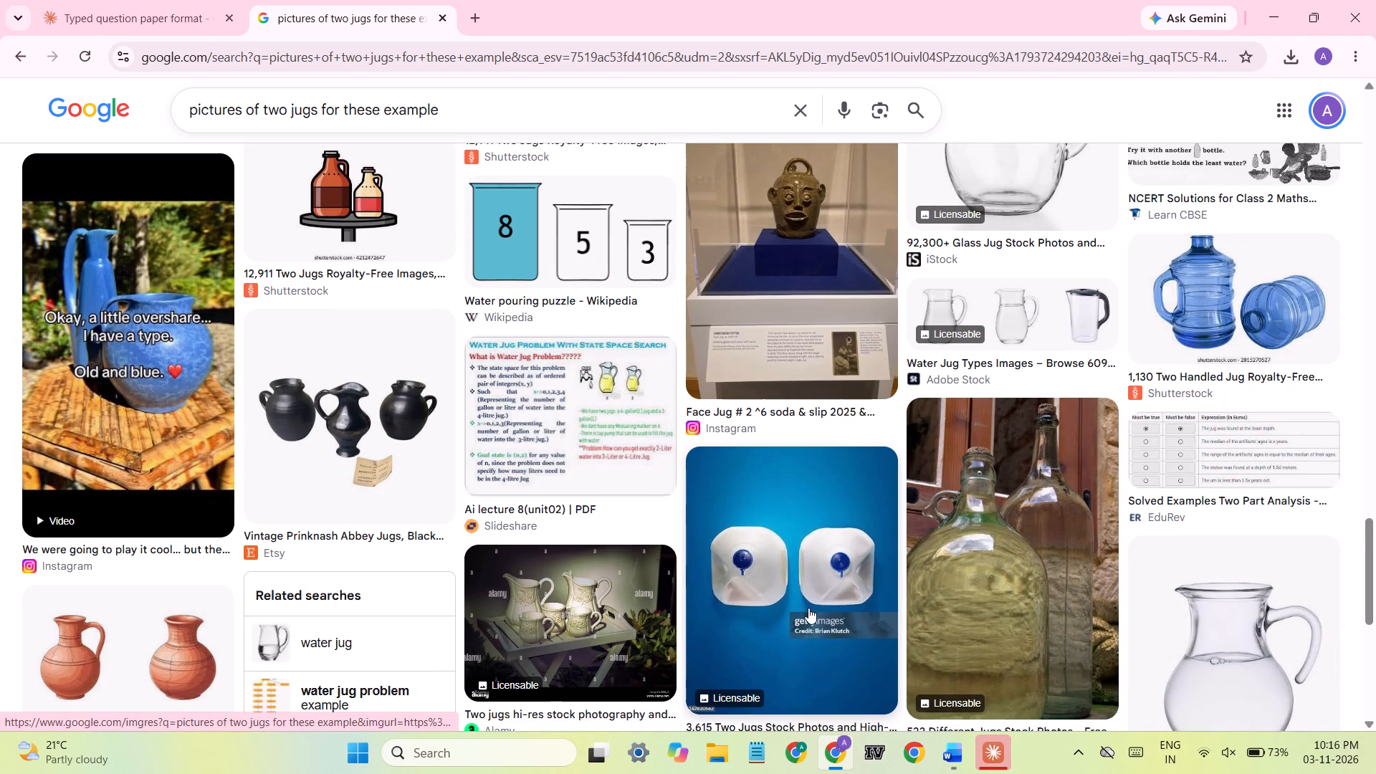
pyautogui.scroll(-2, 808, 608)
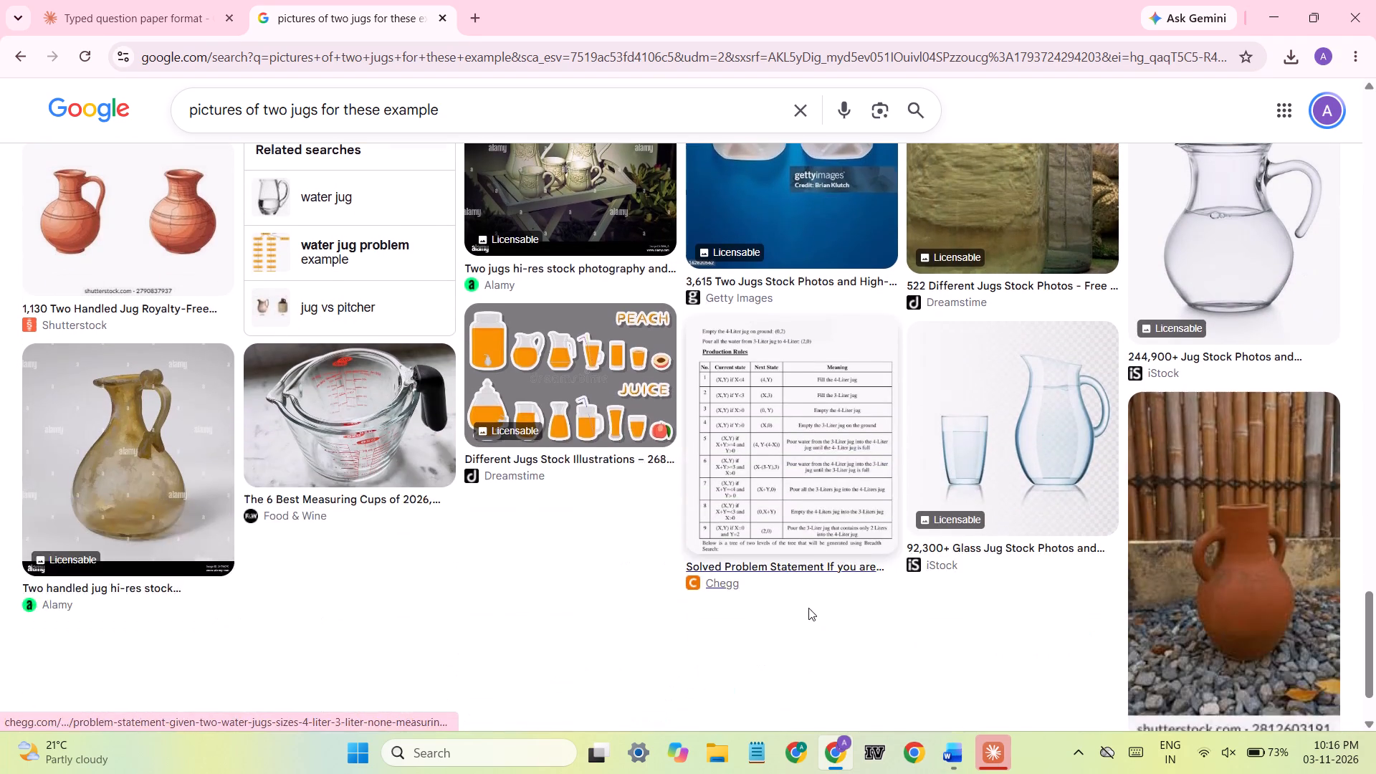
pyautogui.scroll(-5, 808, 608)
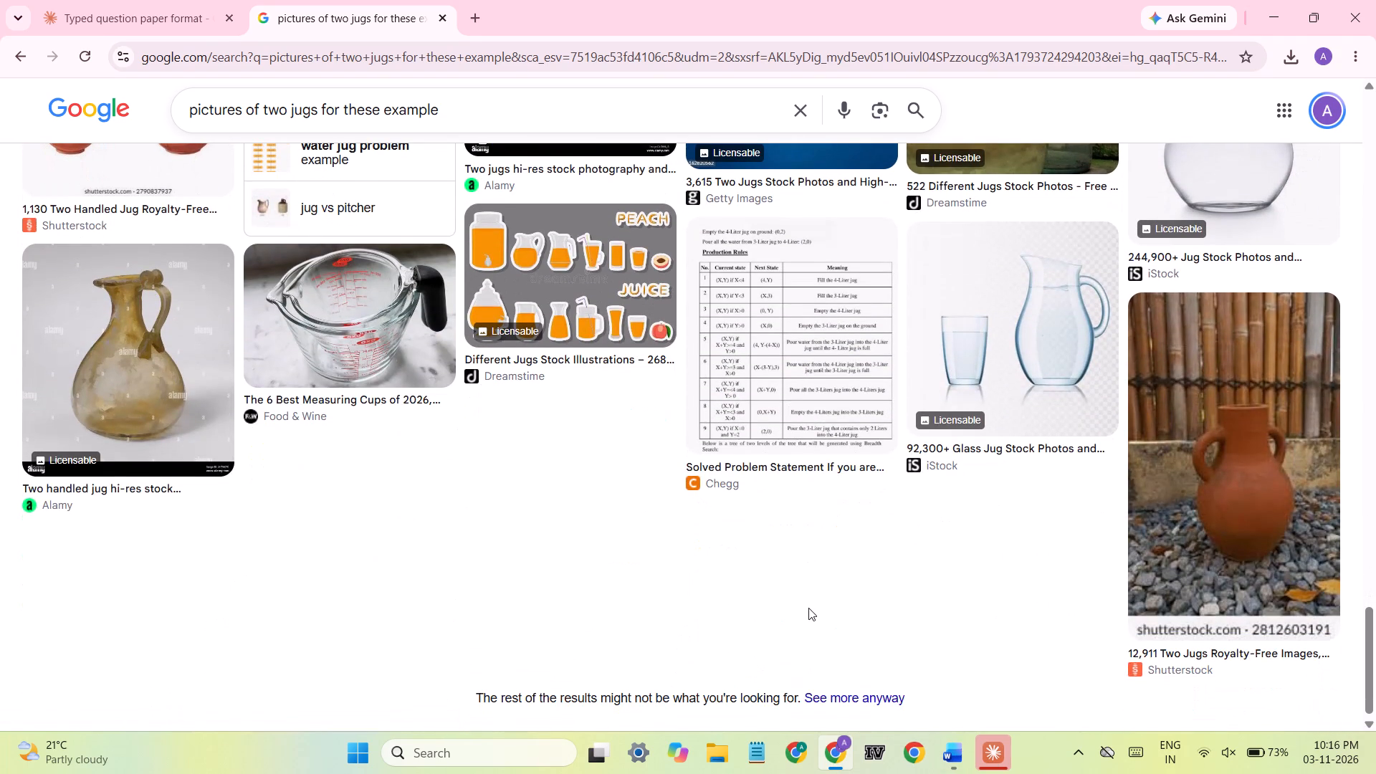
pyautogui.scroll(9, 808, 608)
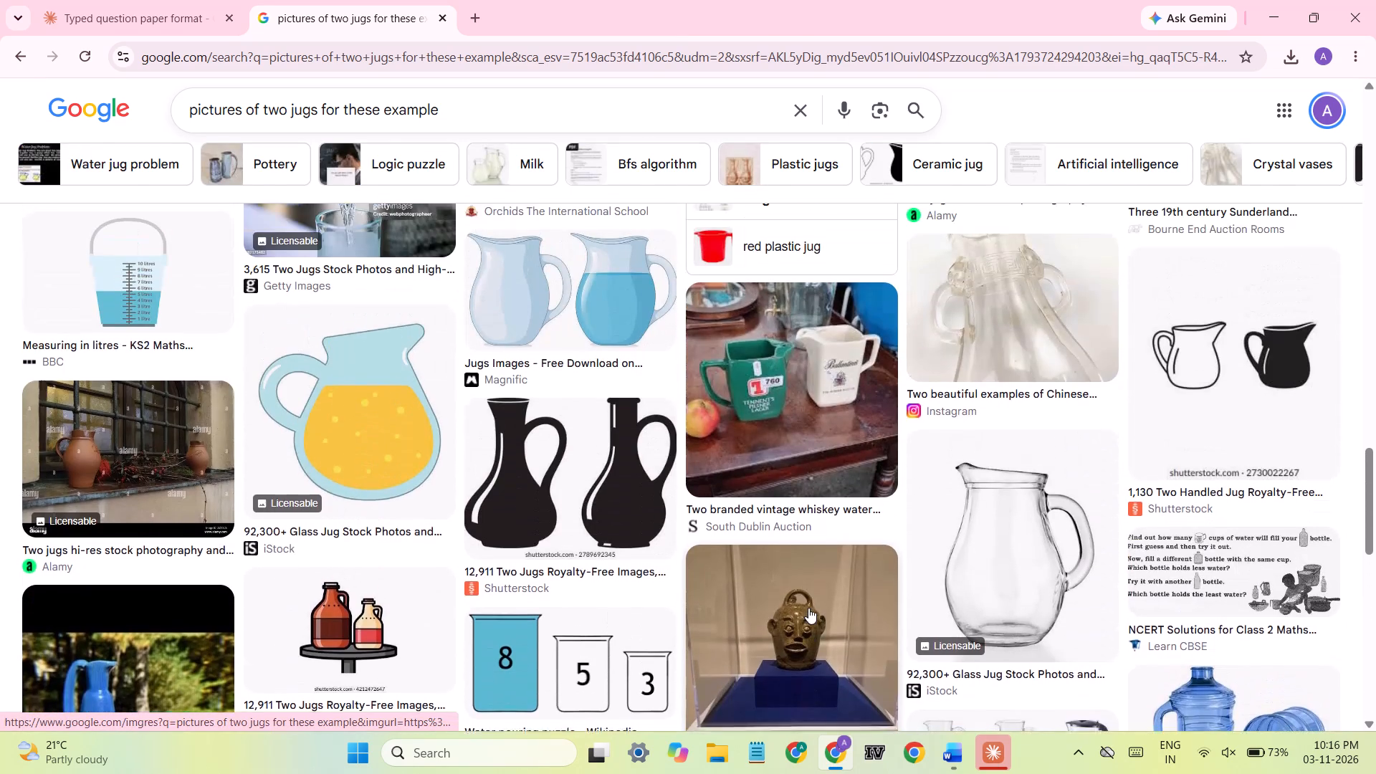
pyautogui.scroll(1, 808, 608)
pyautogui.scroll(1, 601, 457)
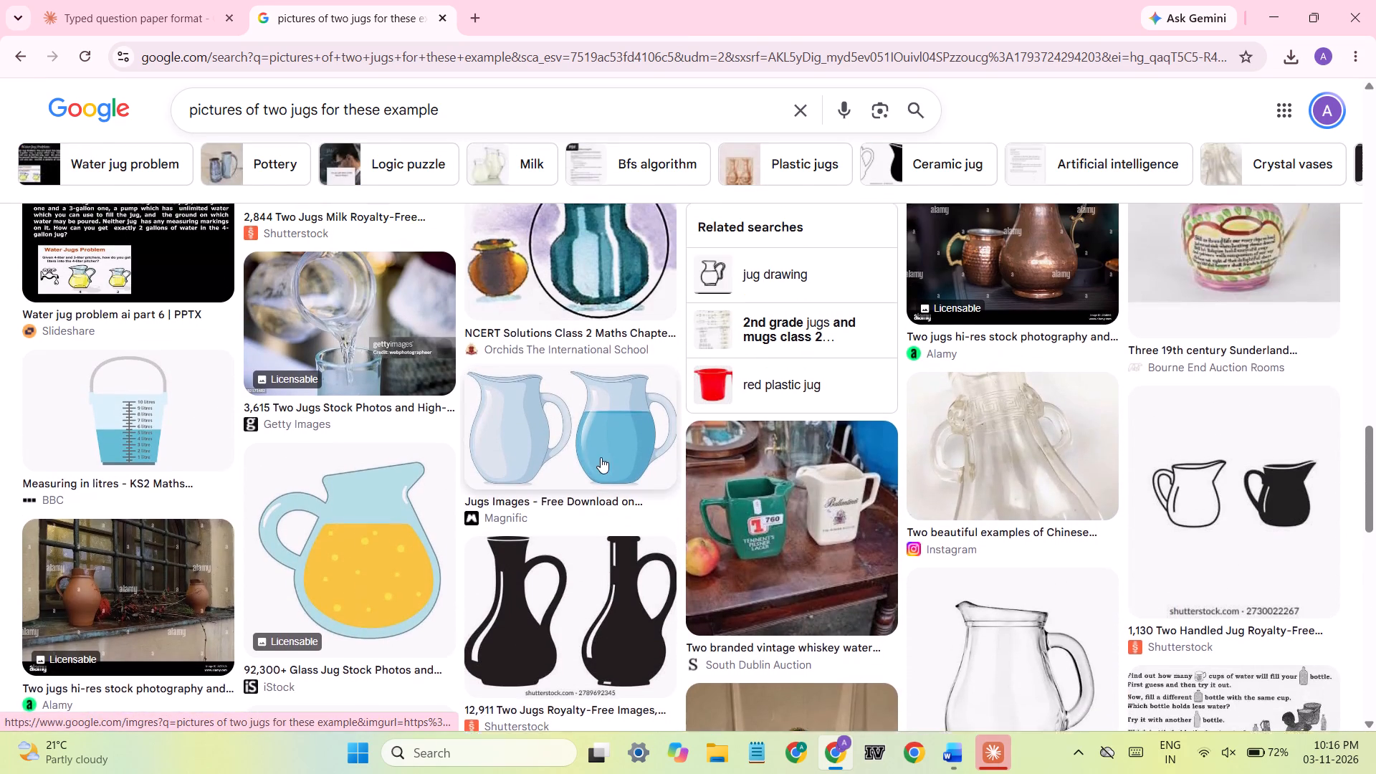
pyautogui.scroll(1, 601, 457)
pyautogui.scroll(2, 353, 528)
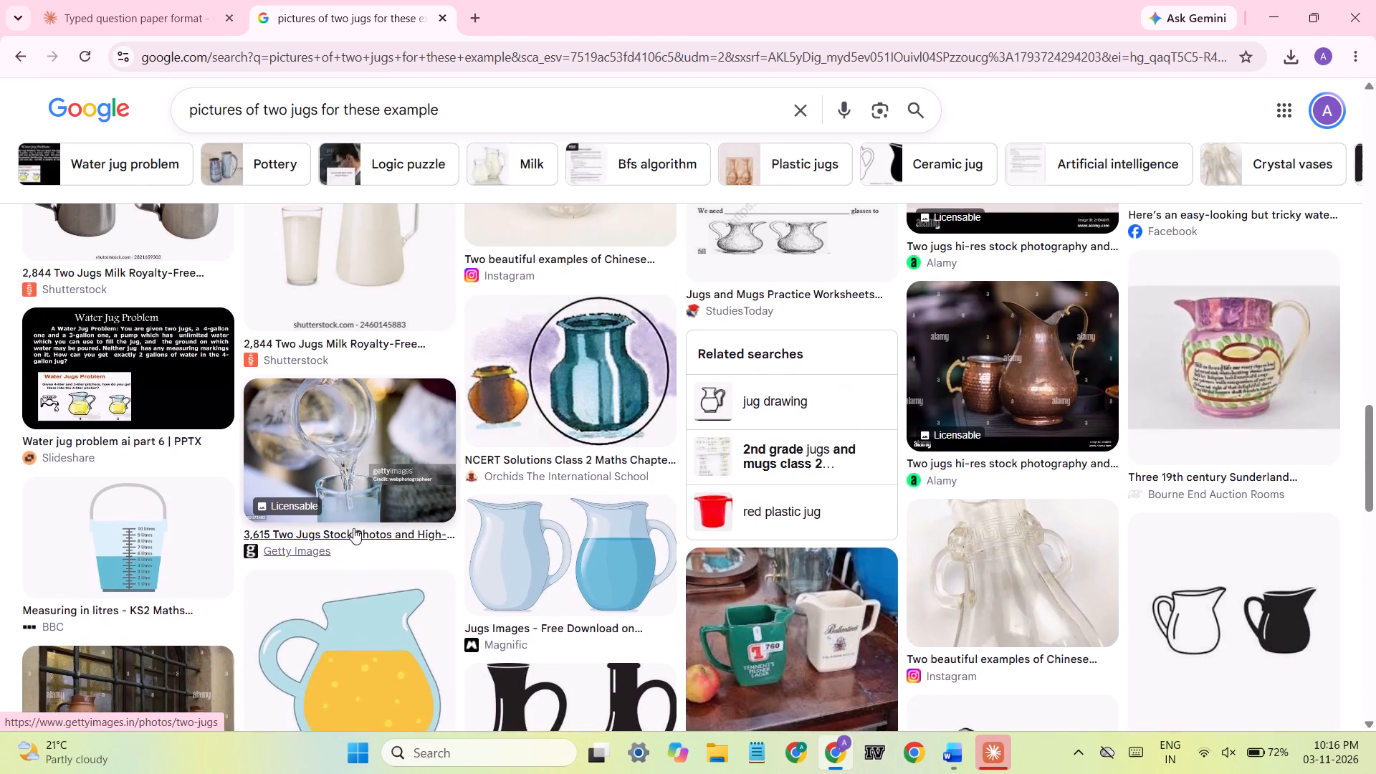
pyautogui.scroll(4, 353, 528)
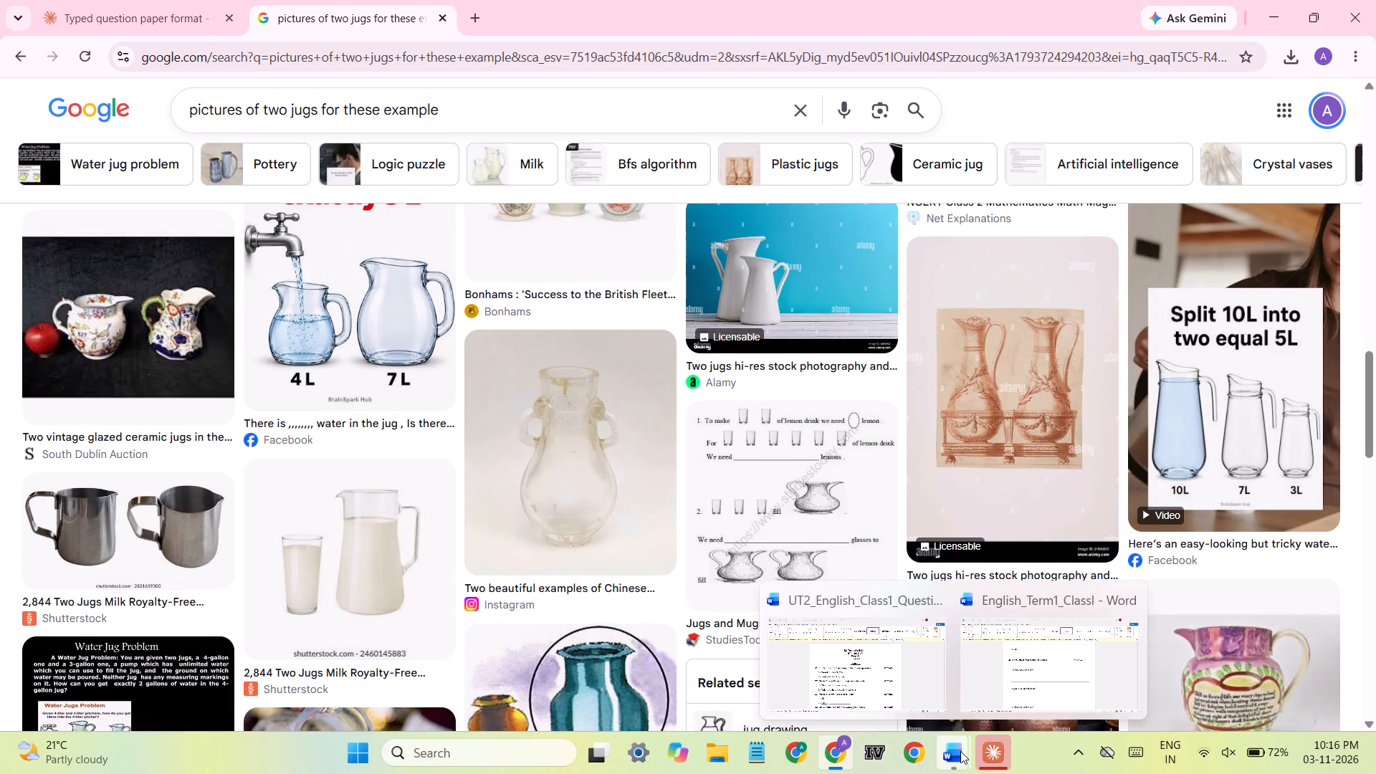
# Switch to Word and check the Term 1 English paper's question layout against the UT2 paper.
pyautogui.click(923, 665)
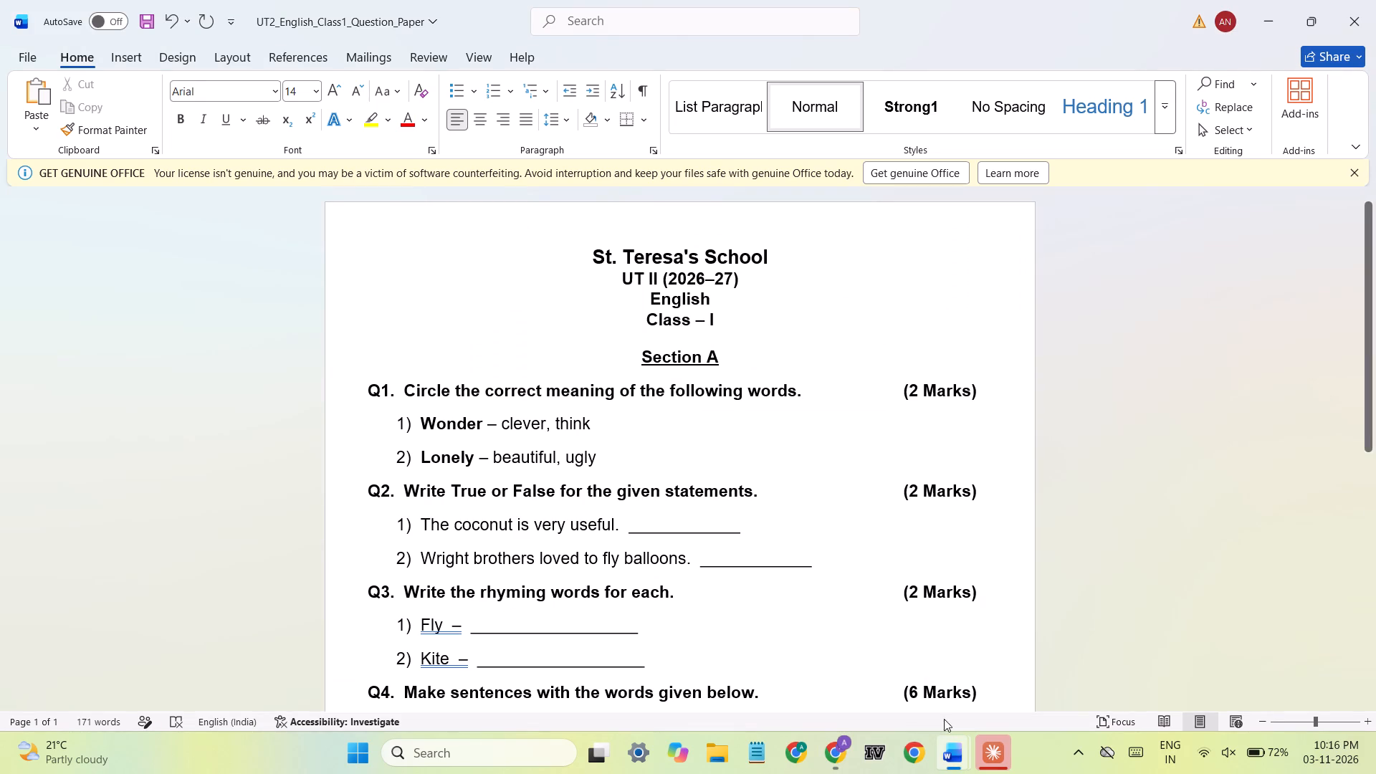
pyautogui.click(1021, 649)
pyautogui.scroll(1, 772, 575)
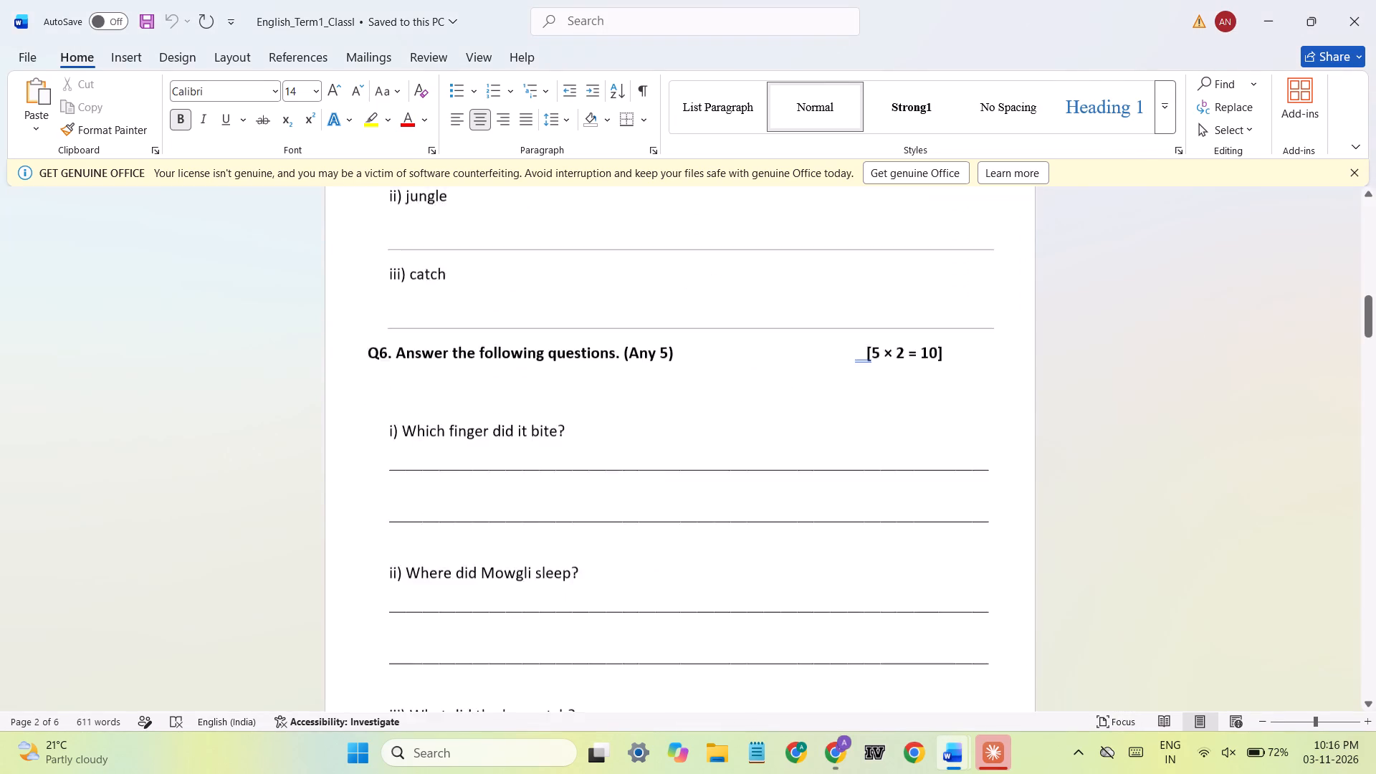
pyautogui.scroll(1, 772, 575)
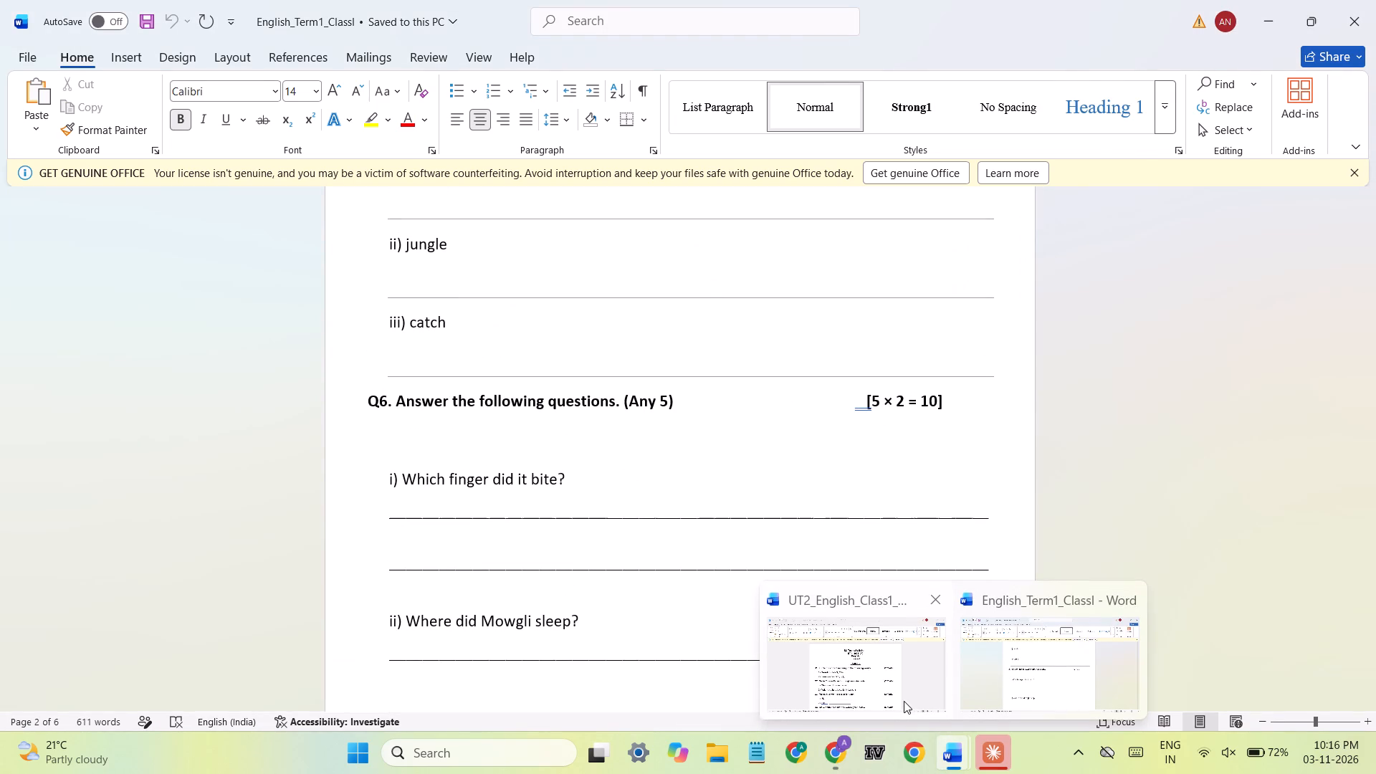
pyautogui.click(904, 701)
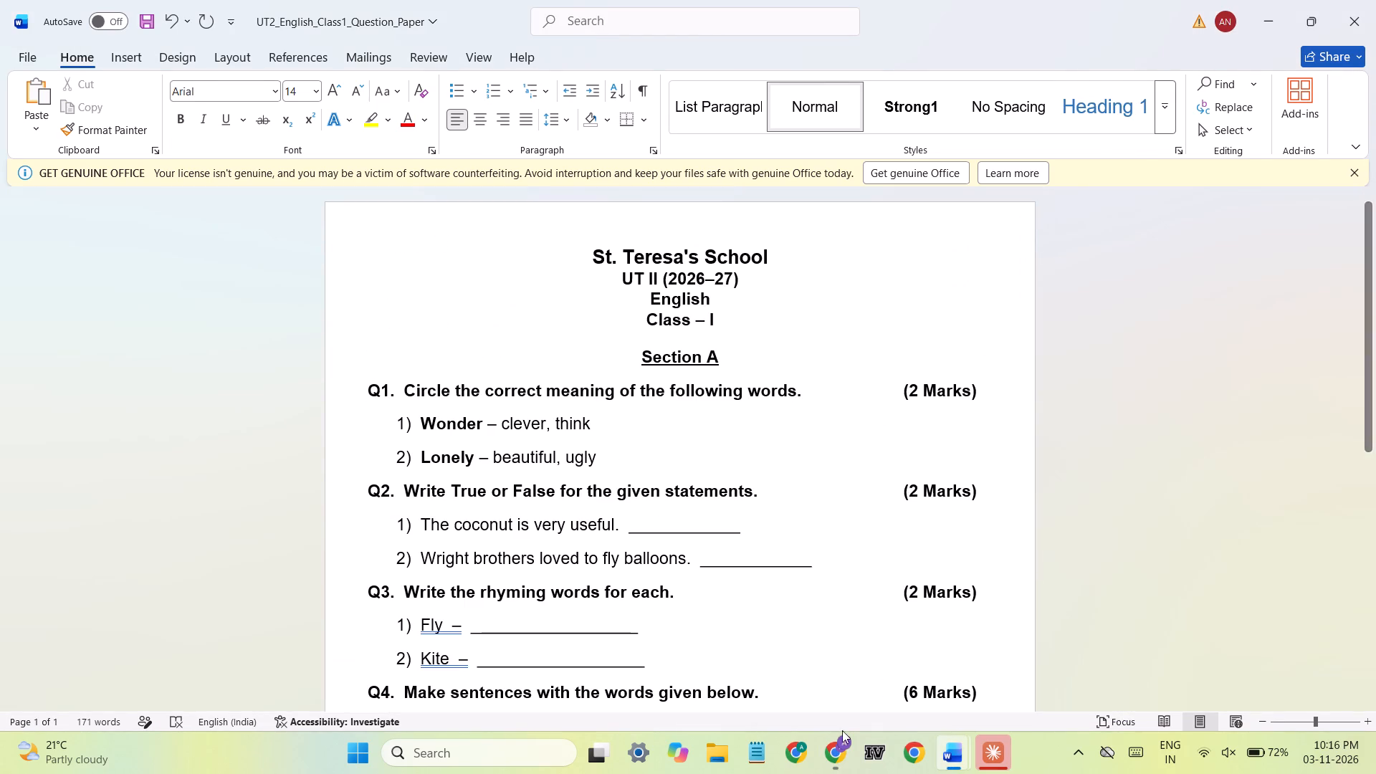
# Return to the Chrome image results, preview the Dreamstime picture of glass jugs and look through its related images.
pyautogui.click(889, 664)
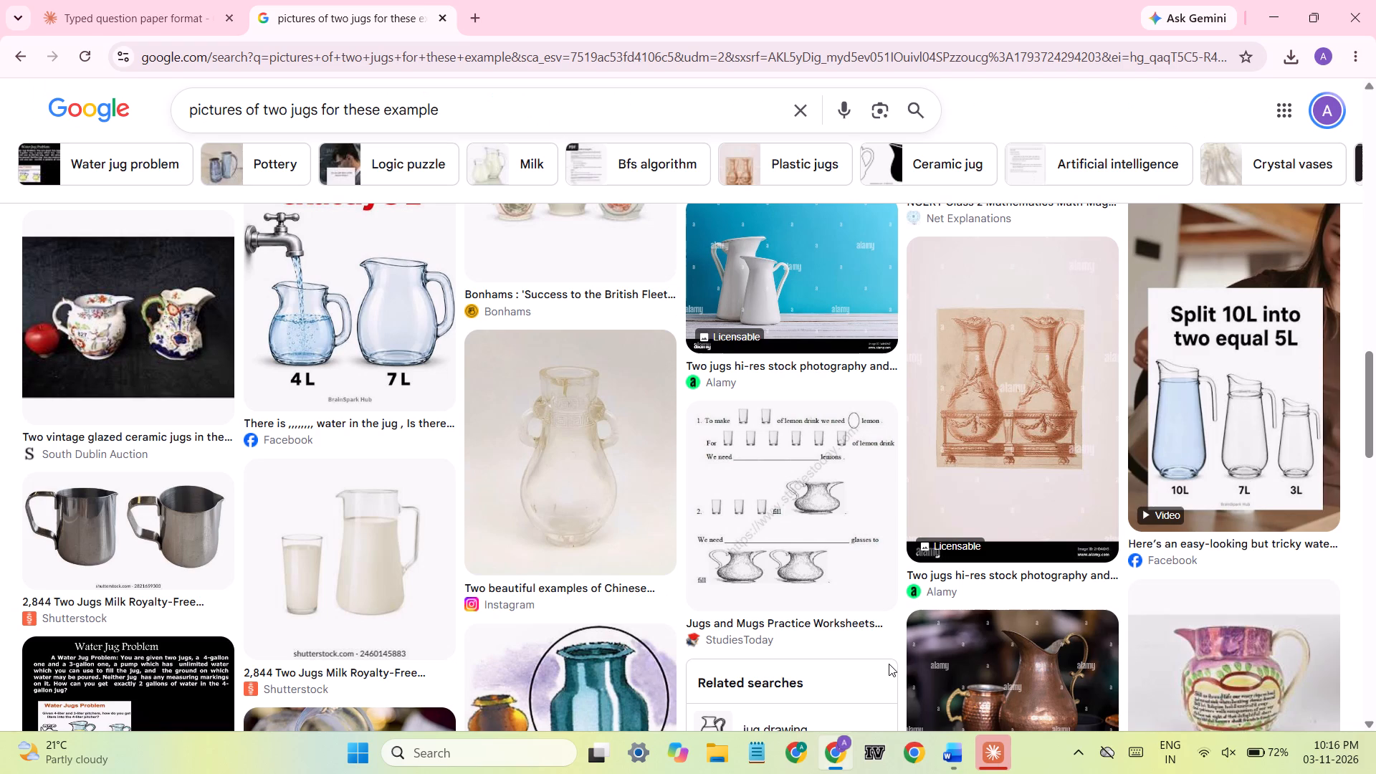
pyautogui.scroll(2, 889, 664)
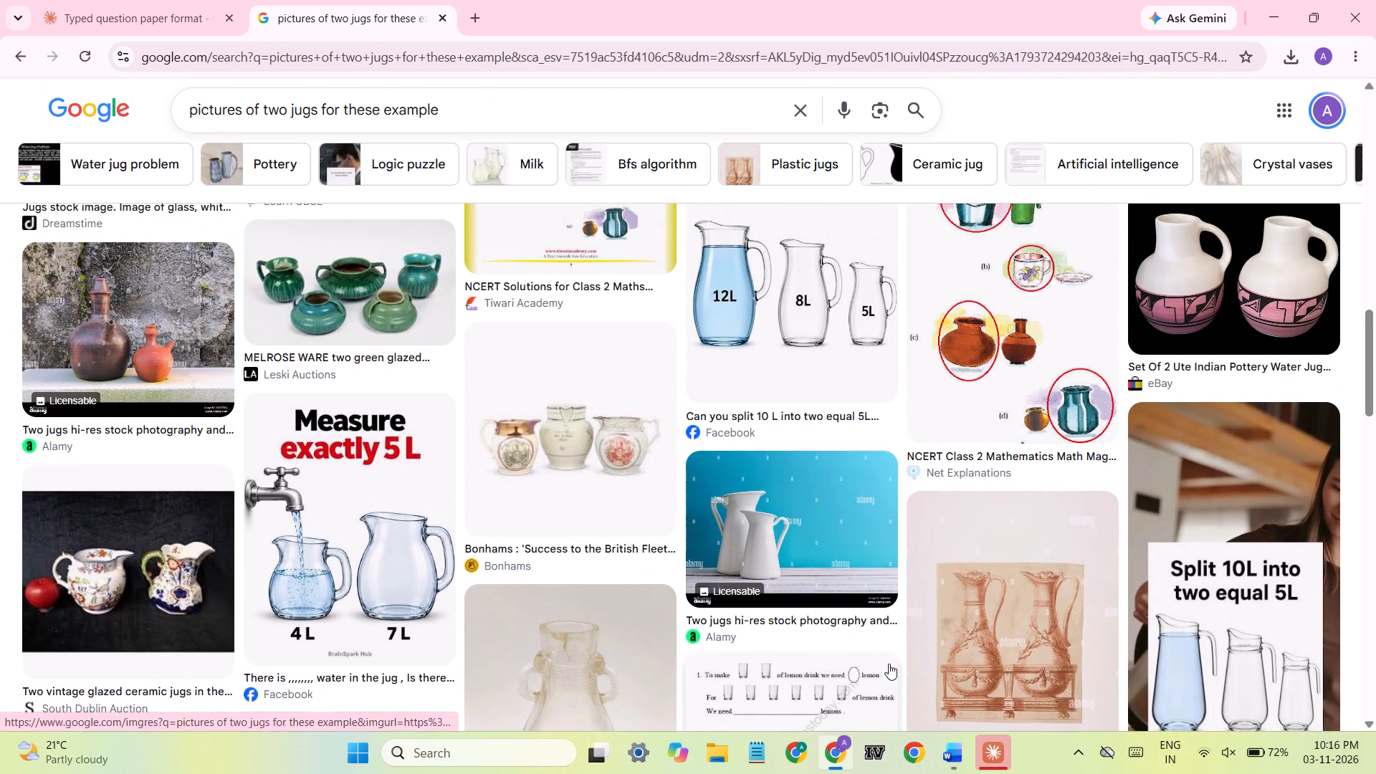
pyautogui.scroll(3, 889, 664)
pyautogui.scroll(1, 813, 532)
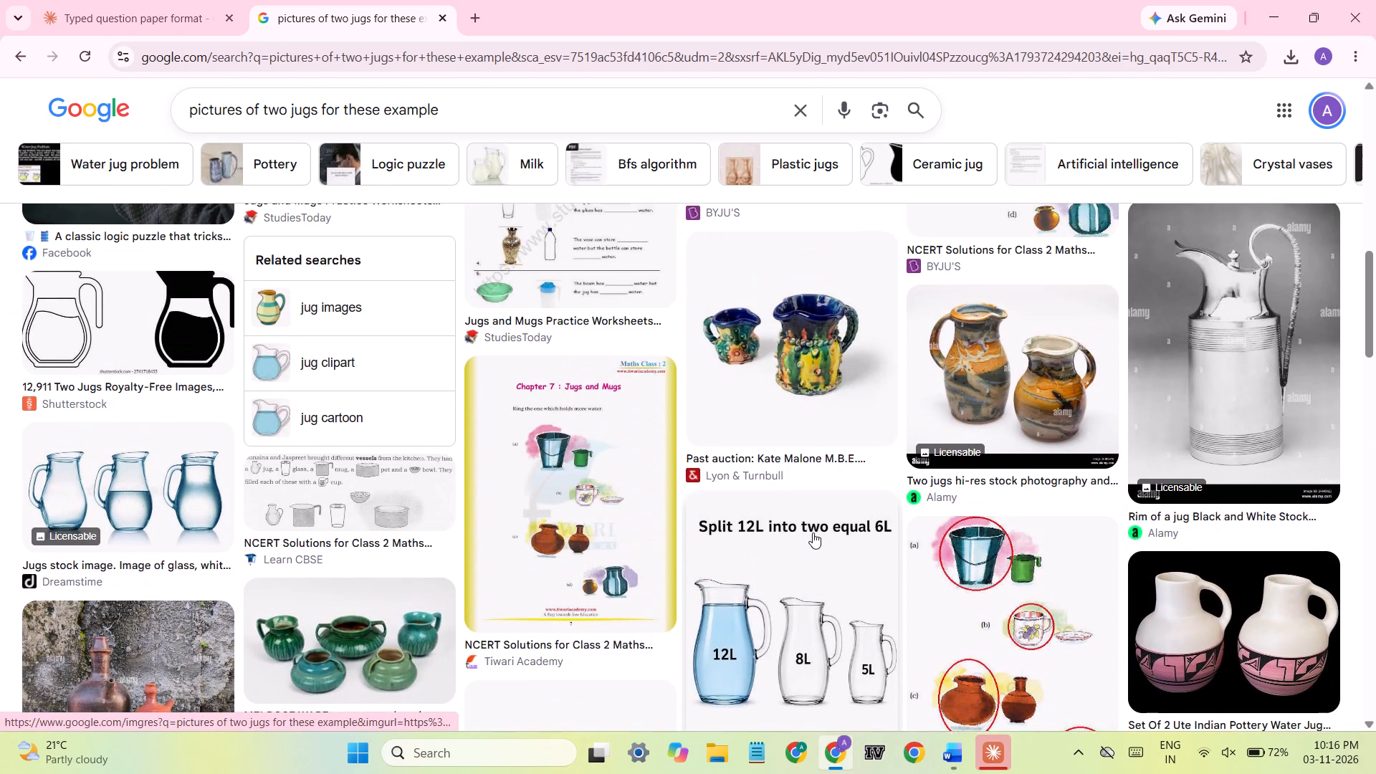
pyautogui.scroll(1, 813, 532)
pyautogui.scroll(1, 457, 432)
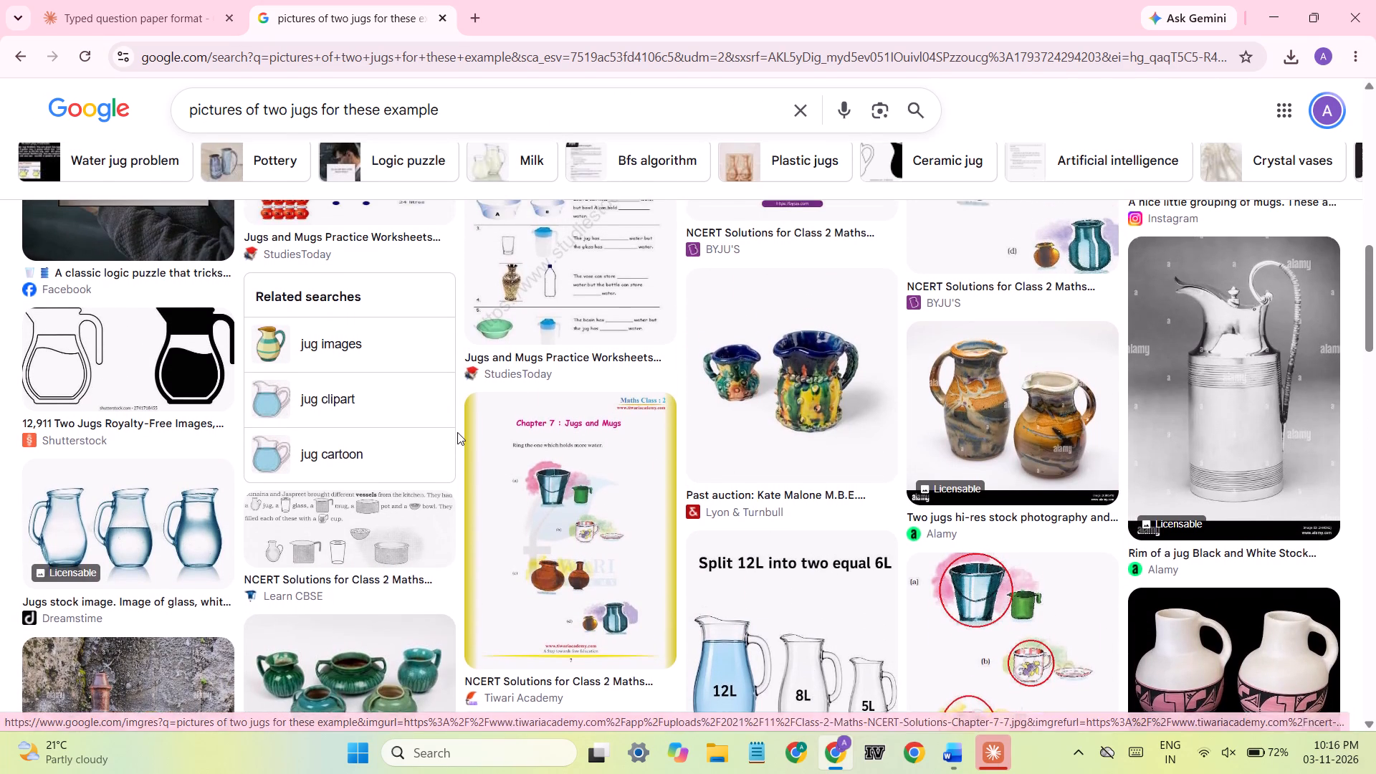
pyautogui.scroll(1, 457, 432)
pyautogui.click(164, 531)
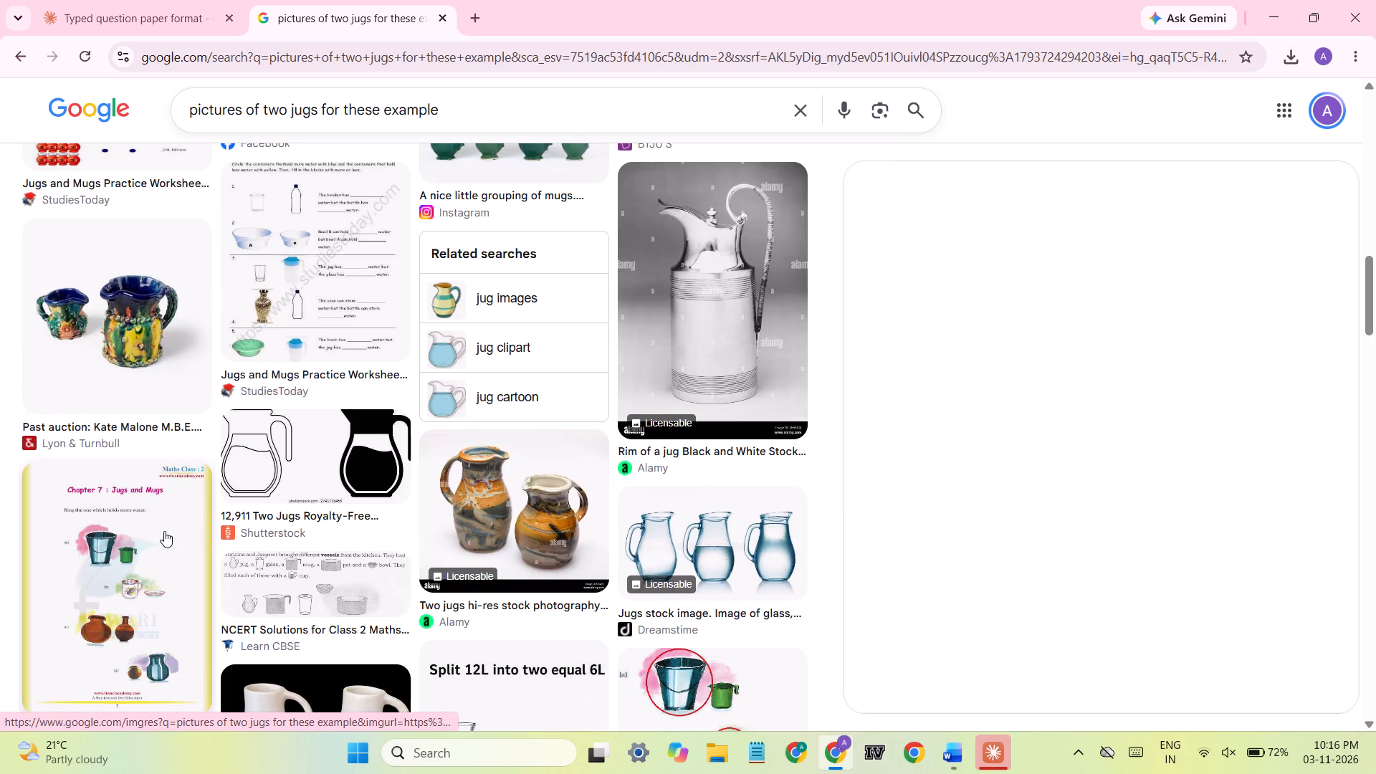
pyautogui.scroll(-3, 937, 477)
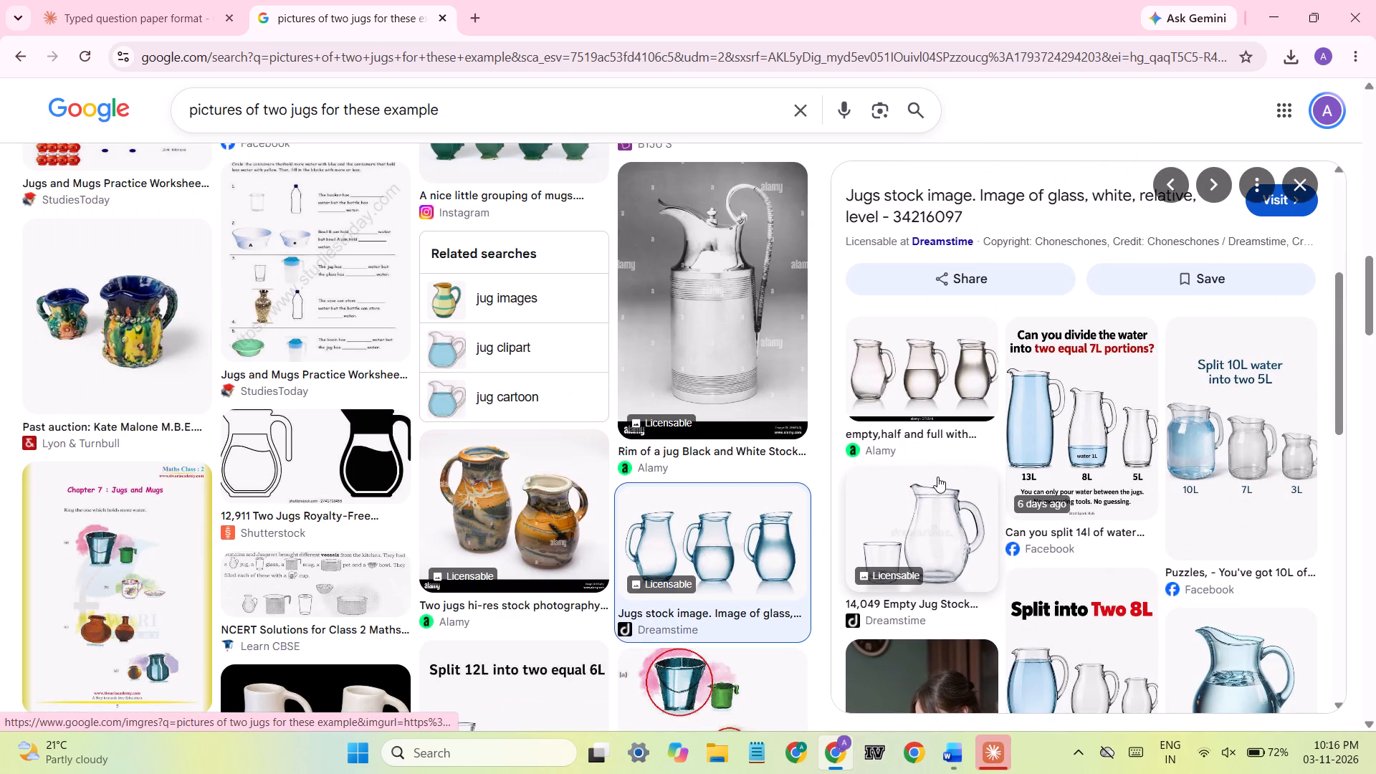
pyautogui.scroll(-3, 937, 477)
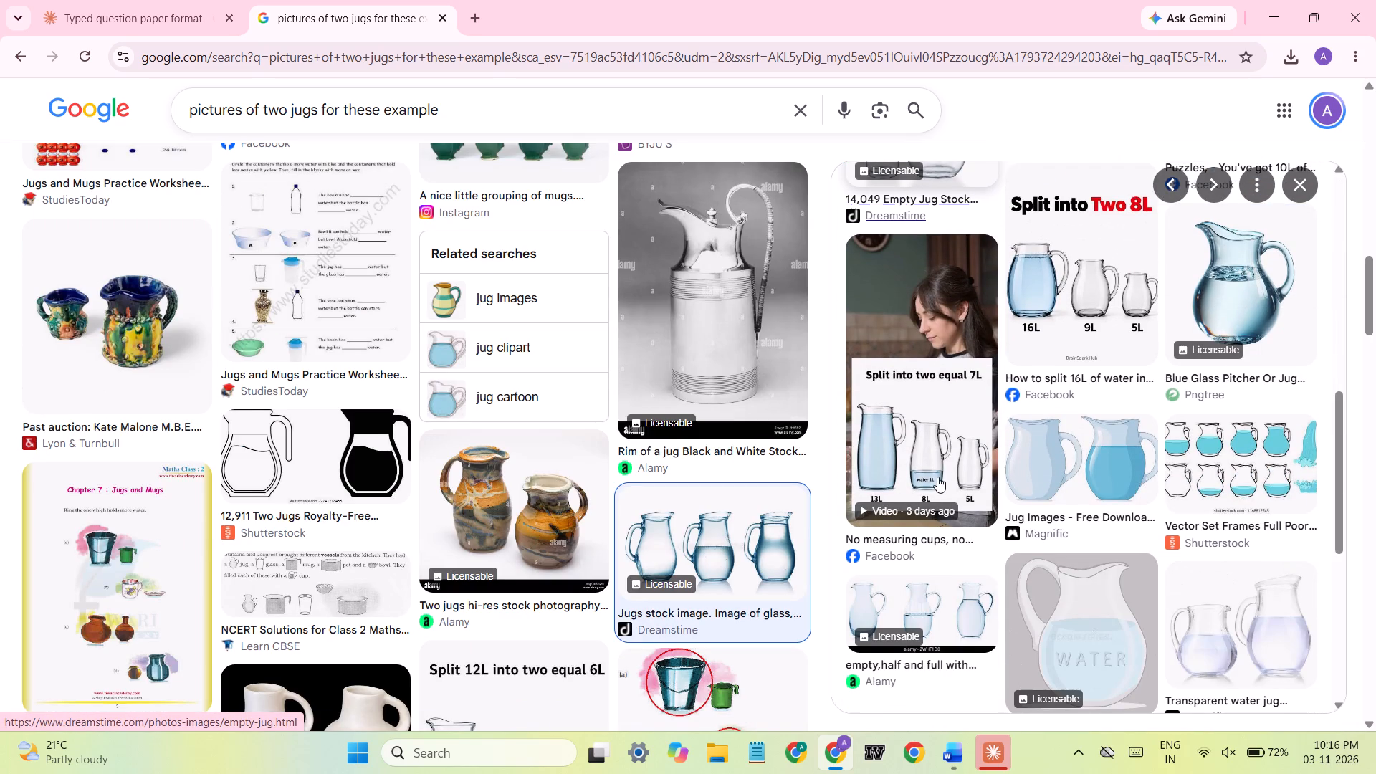
pyautogui.scroll(-1, 937, 477)
# Preview the Magnific picture of an empty jug beside a water-filled jug and look through its related images.
pyautogui.click(1081, 466)
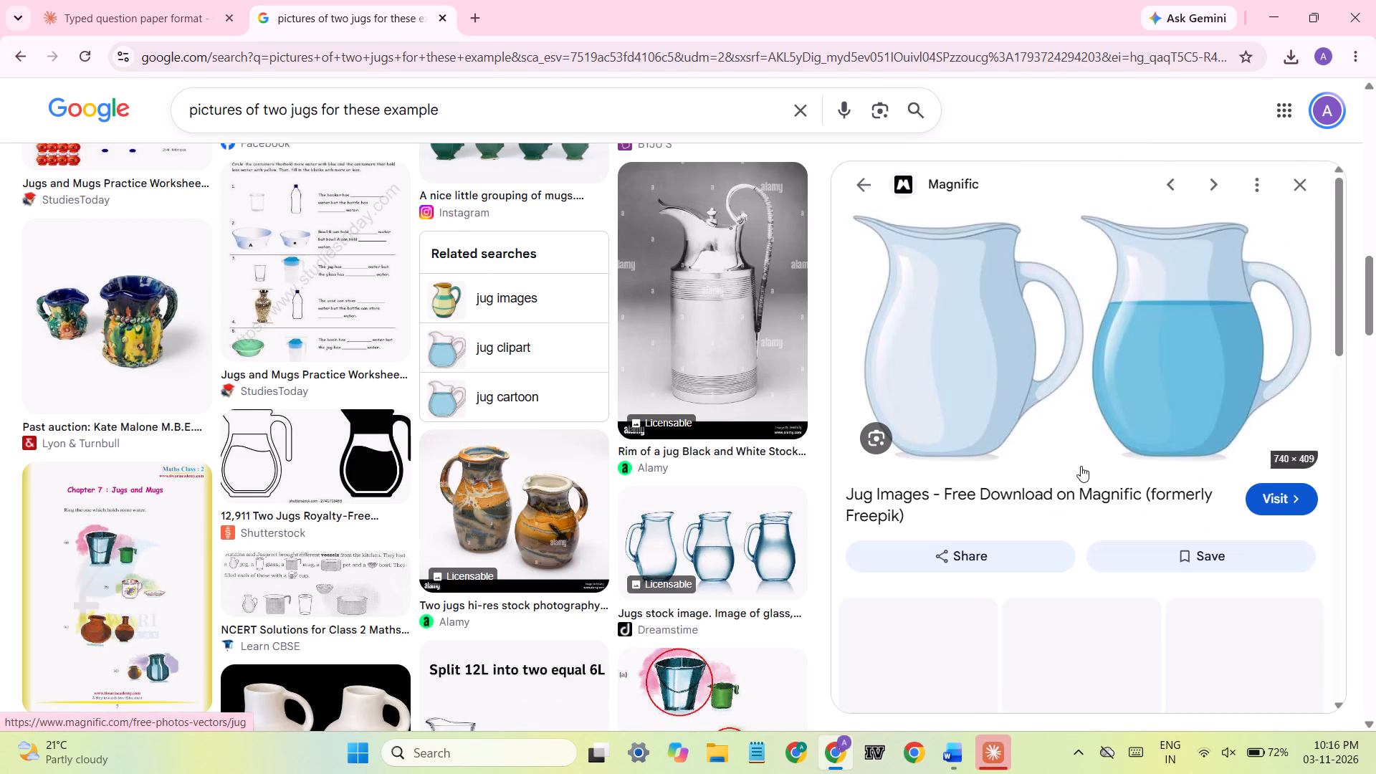
pyautogui.scroll(-3, 1122, 566)
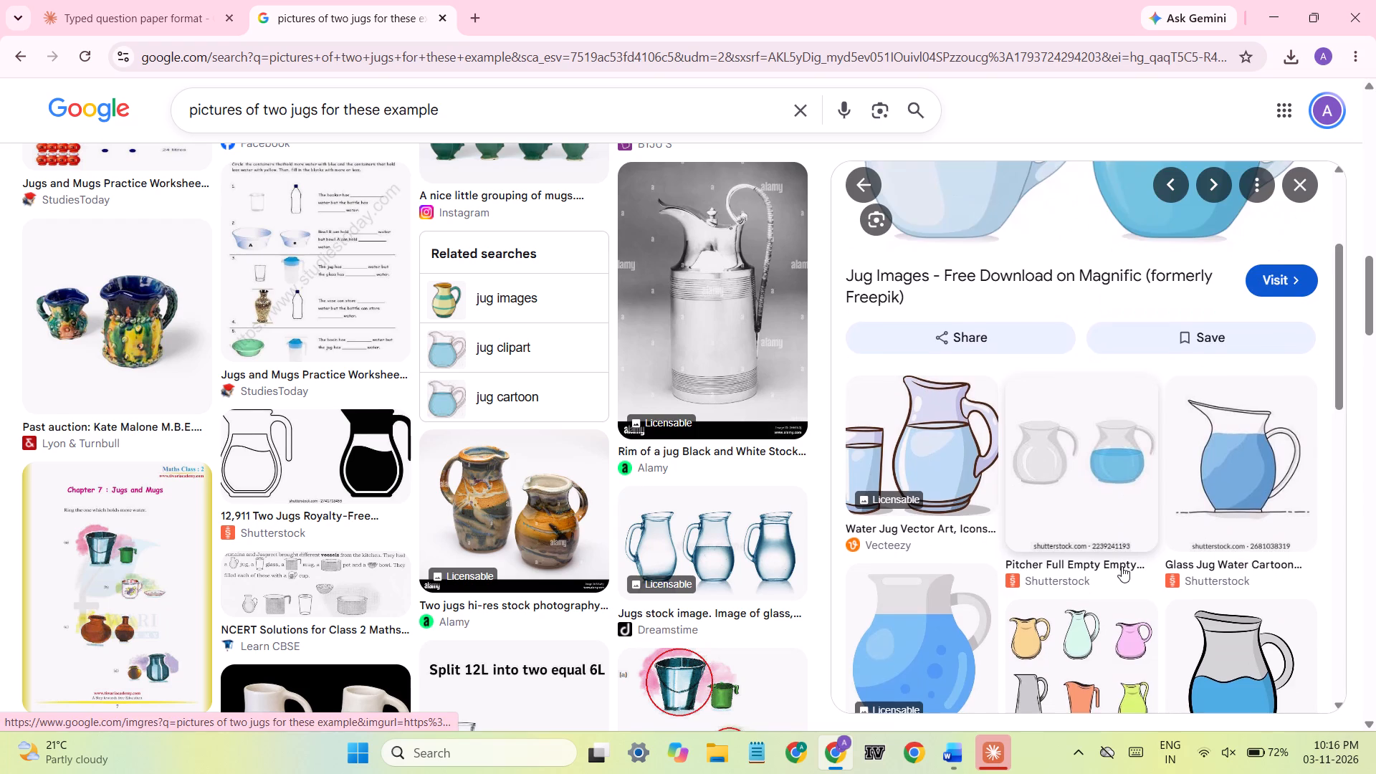
pyautogui.scroll(-5, 1122, 566)
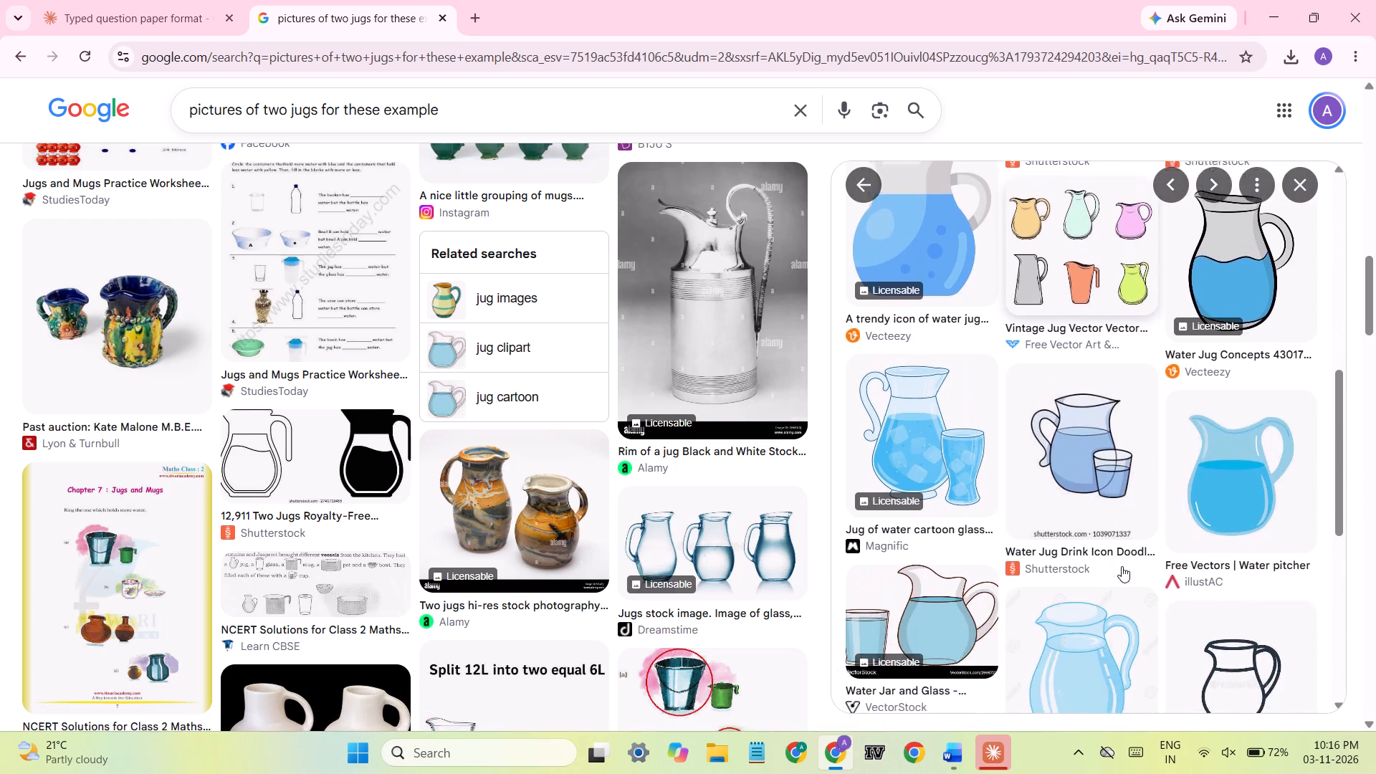
pyautogui.scroll(2, 1122, 566)
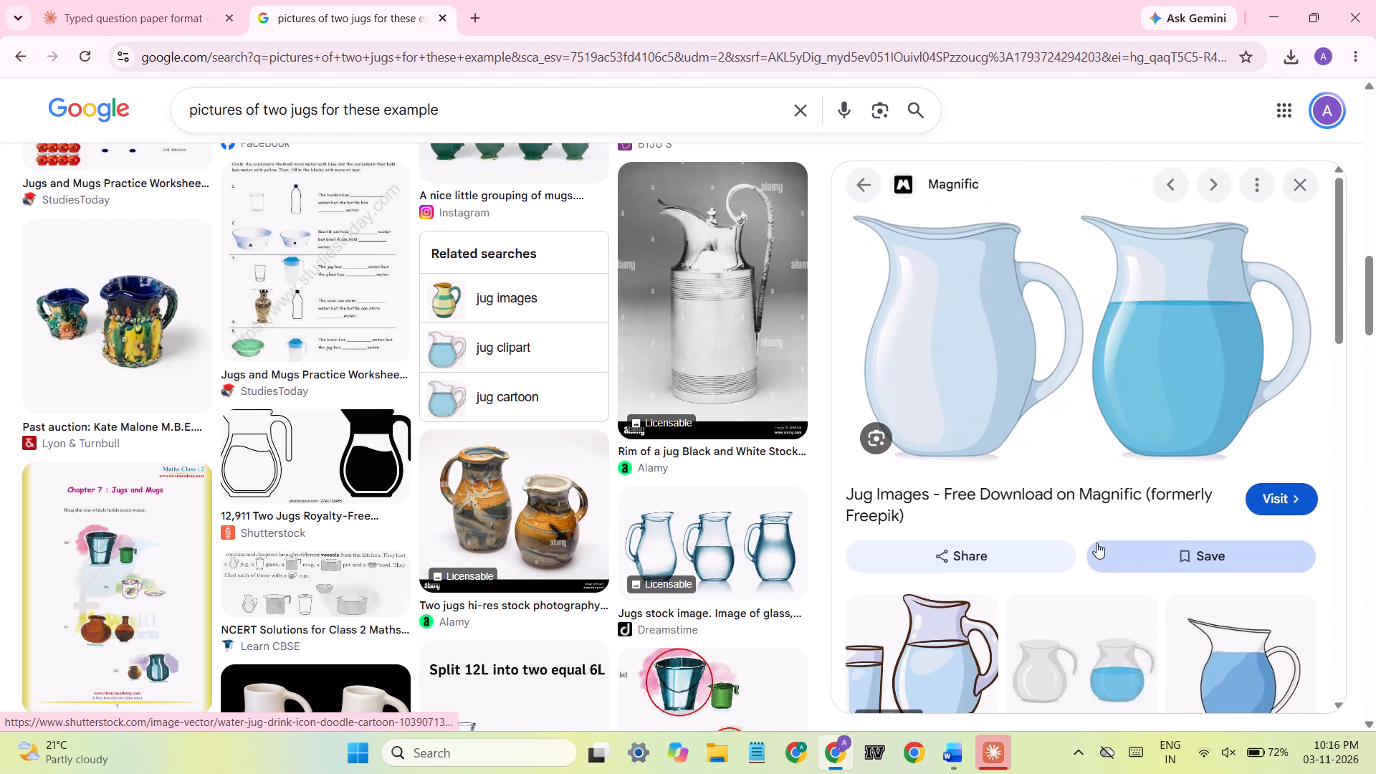
# Preview the Shutterstock picture of blue and yellow striped jugs near the start of the results and examine its related images.
pyautogui.scroll(7, 550, 368)
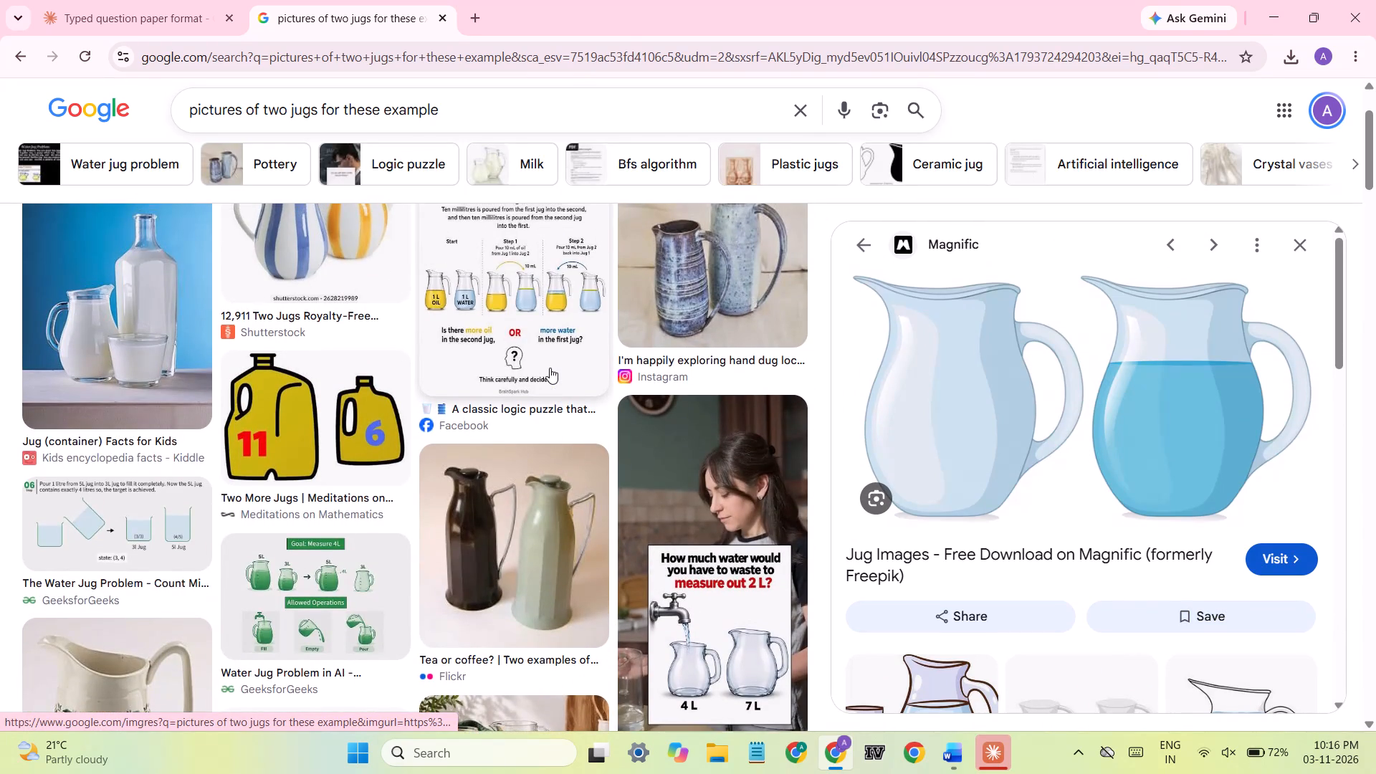
pyautogui.scroll(1, 386, 295)
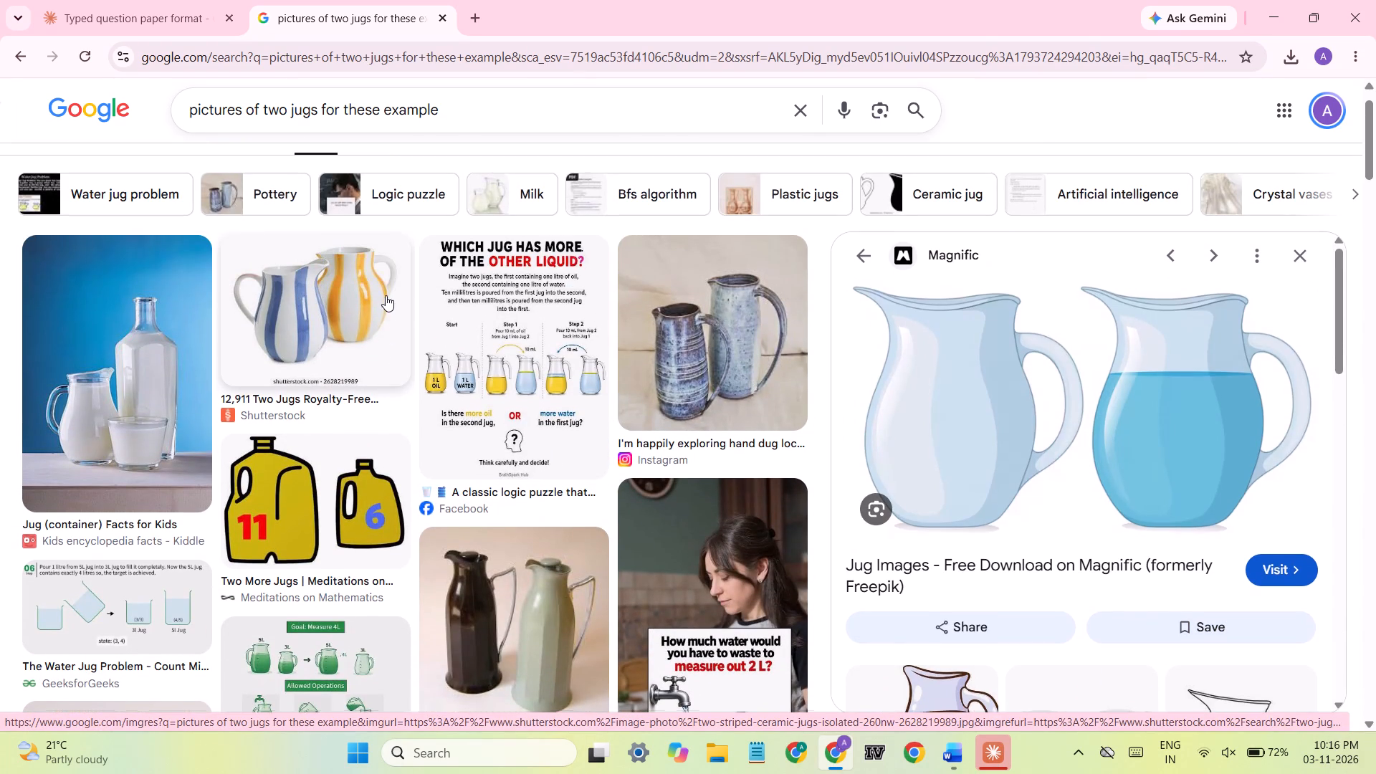
pyautogui.scroll(1, 386, 295)
pyautogui.click(348, 314)
pyautogui.scroll(-1, 1175, 561)
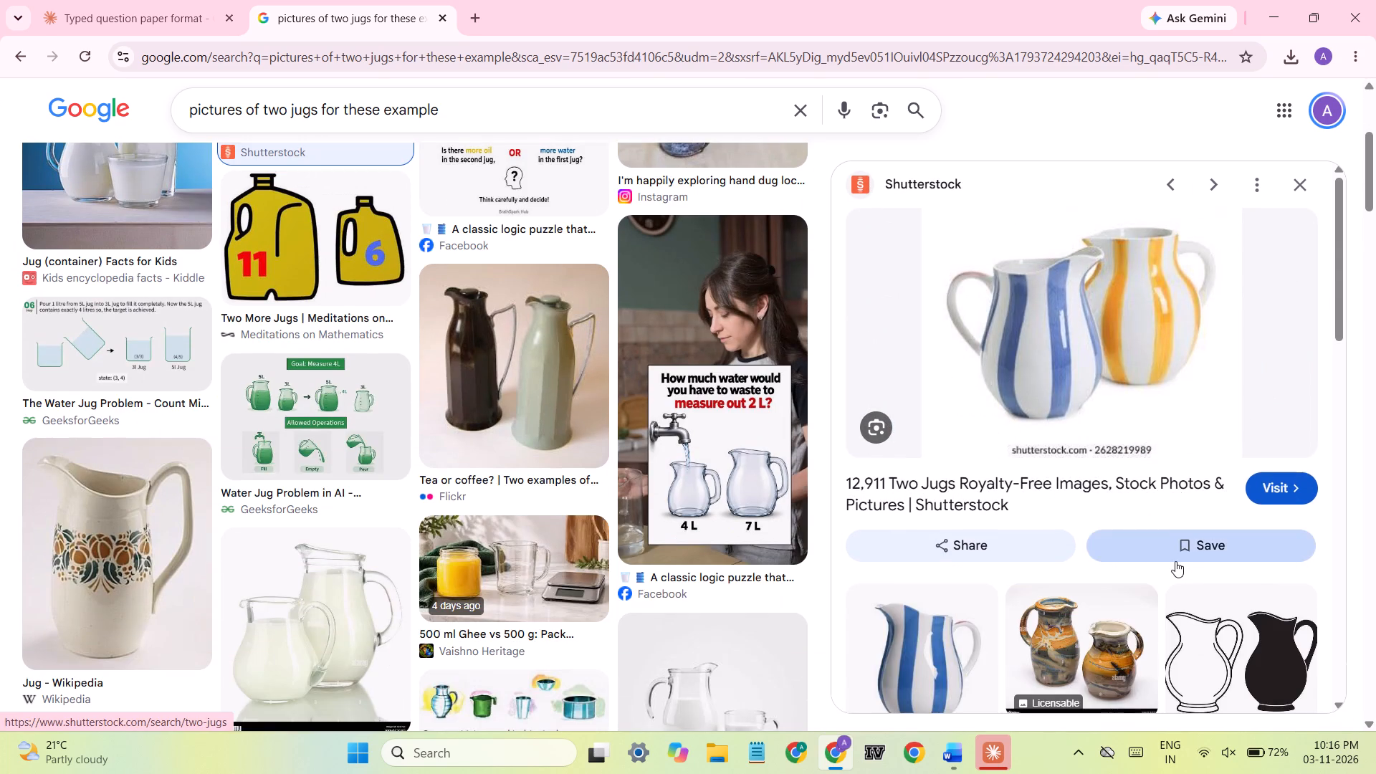
pyautogui.scroll(-6, 1175, 561)
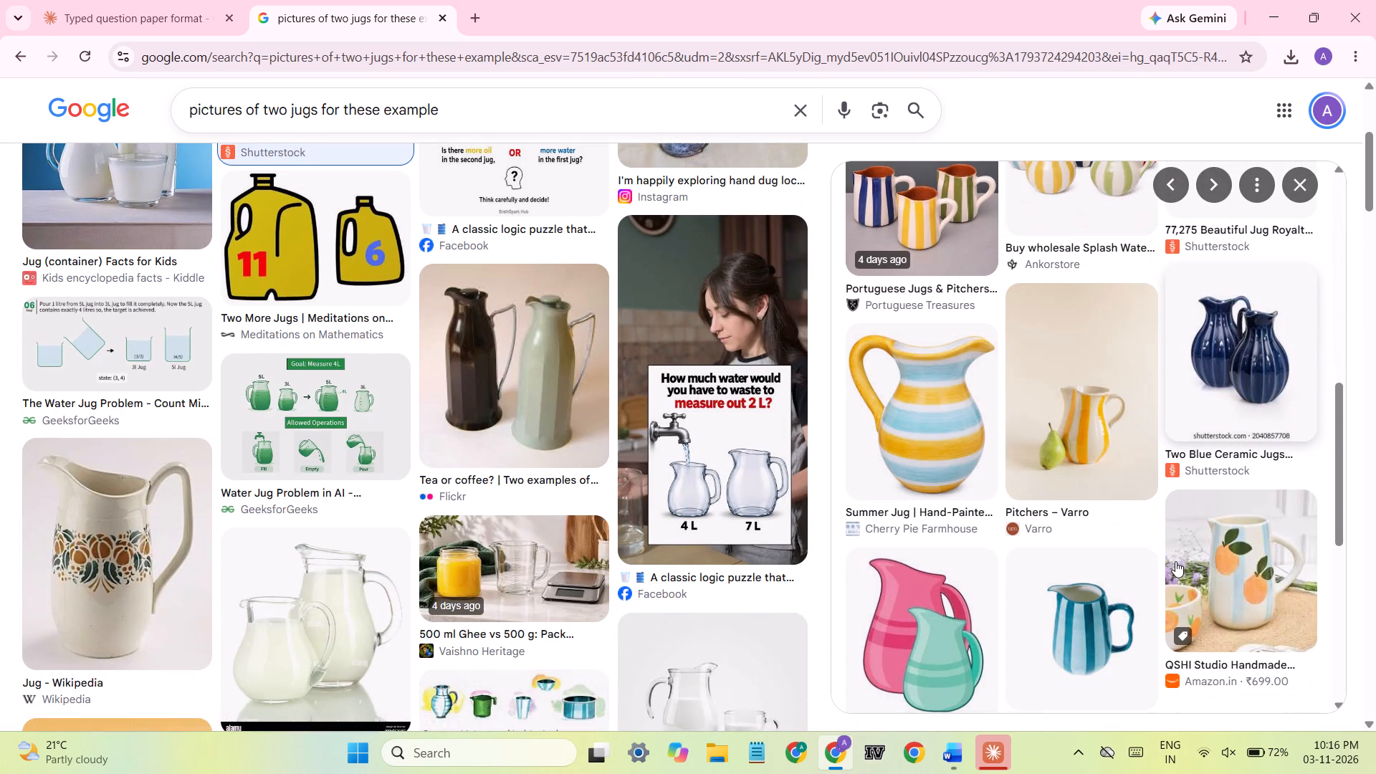
pyautogui.scroll(-5, 1175, 561)
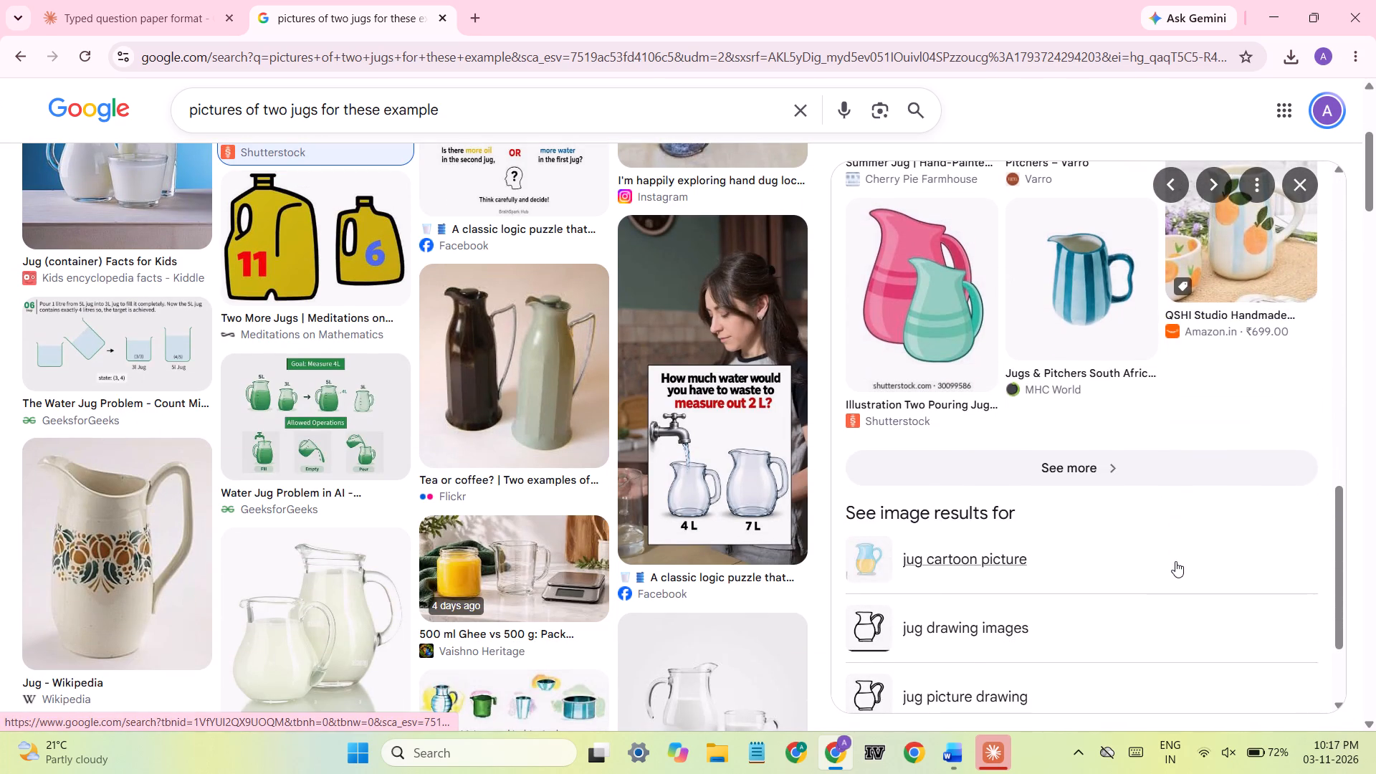
pyautogui.scroll(1, 1175, 561)
pyautogui.scroll(-5, 466, 601)
# Preview the "Split 12L into two equal 6L" jug picture and look through its related images.
pyautogui.scroll(-1, 466, 601)
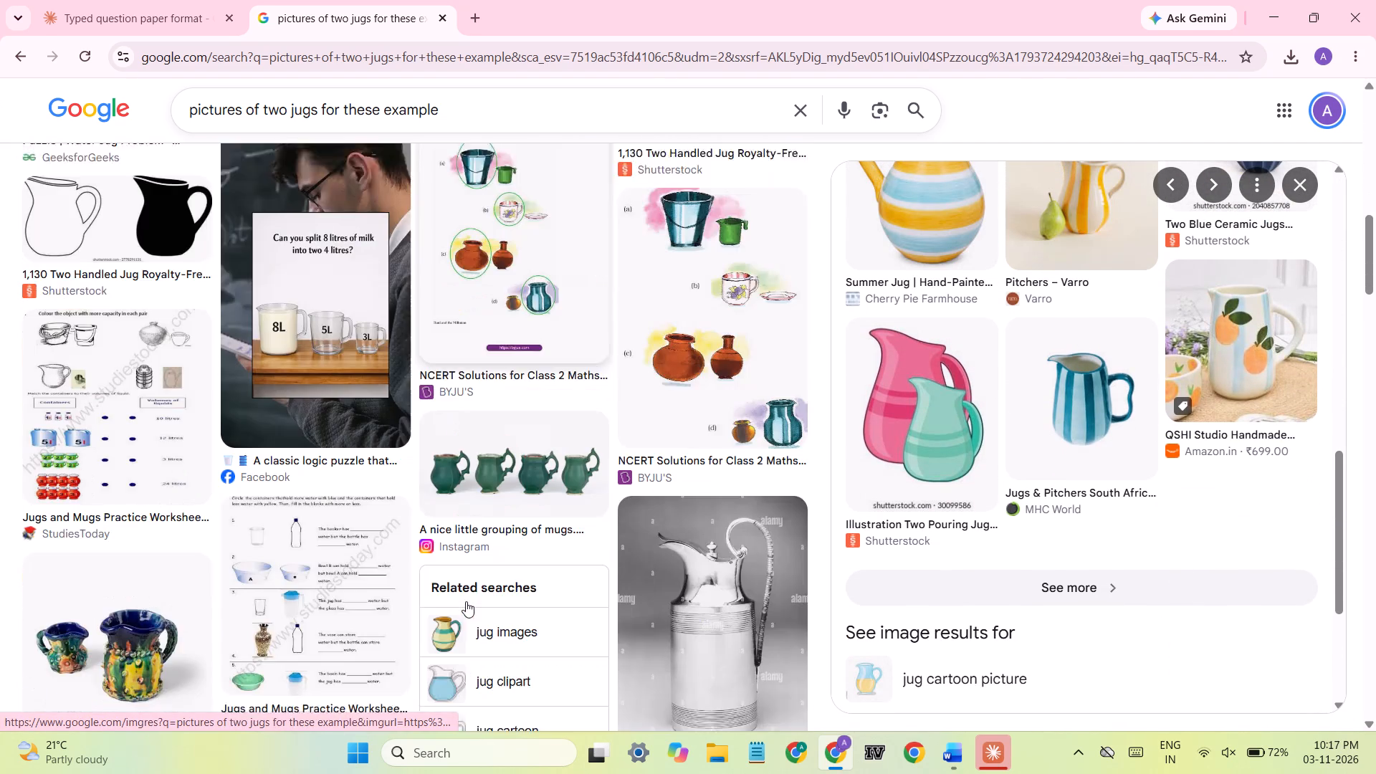
pyautogui.scroll(-5, 466, 601)
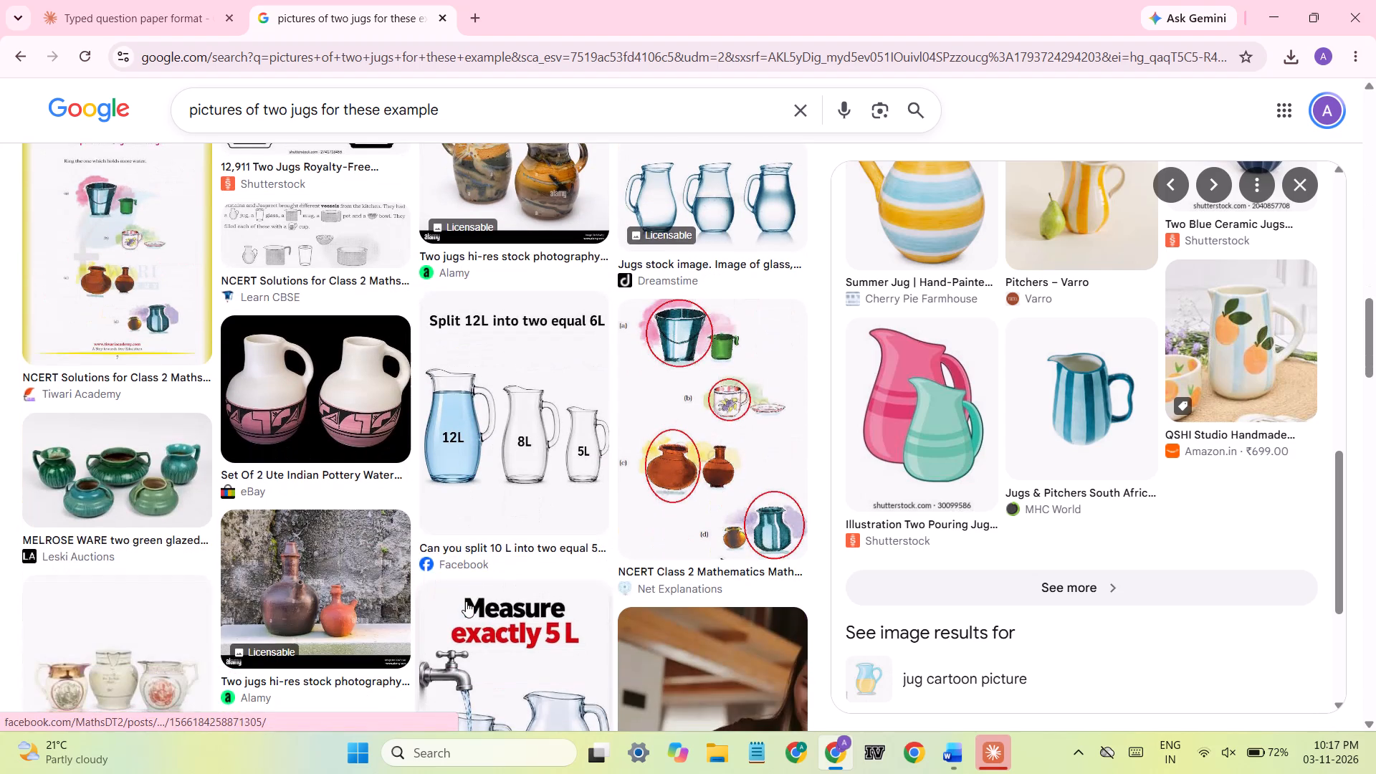
pyautogui.click(505, 459)
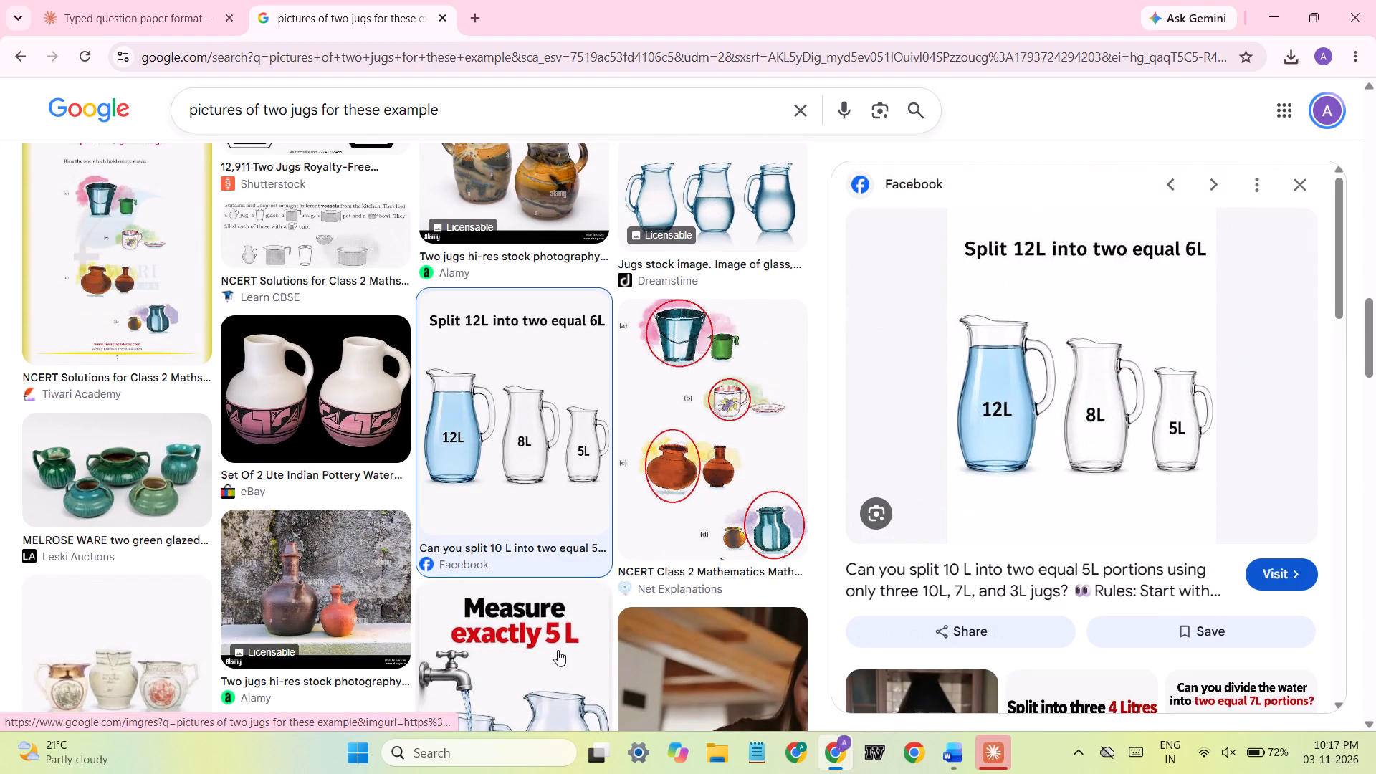
pyautogui.scroll(-3, 555, 634)
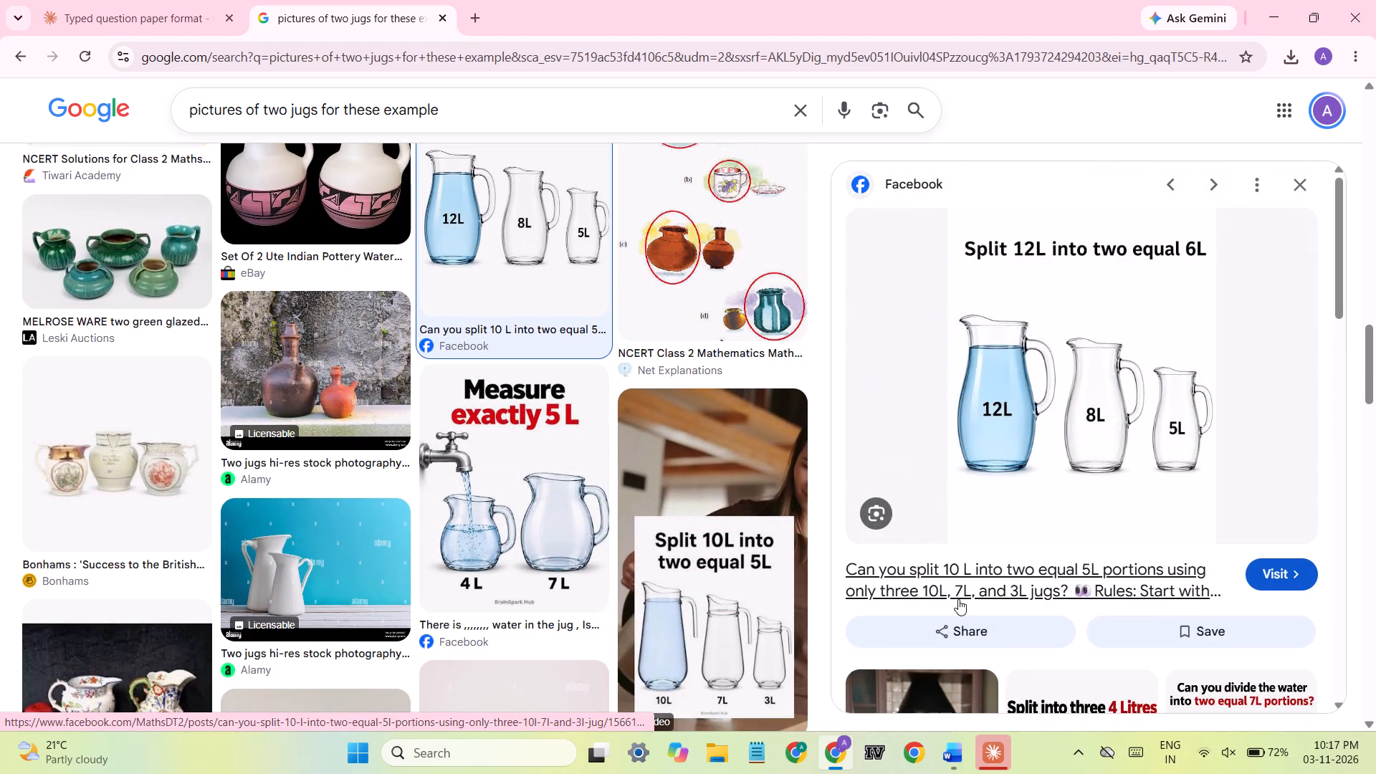
pyautogui.scroll(-6, 958, 599)
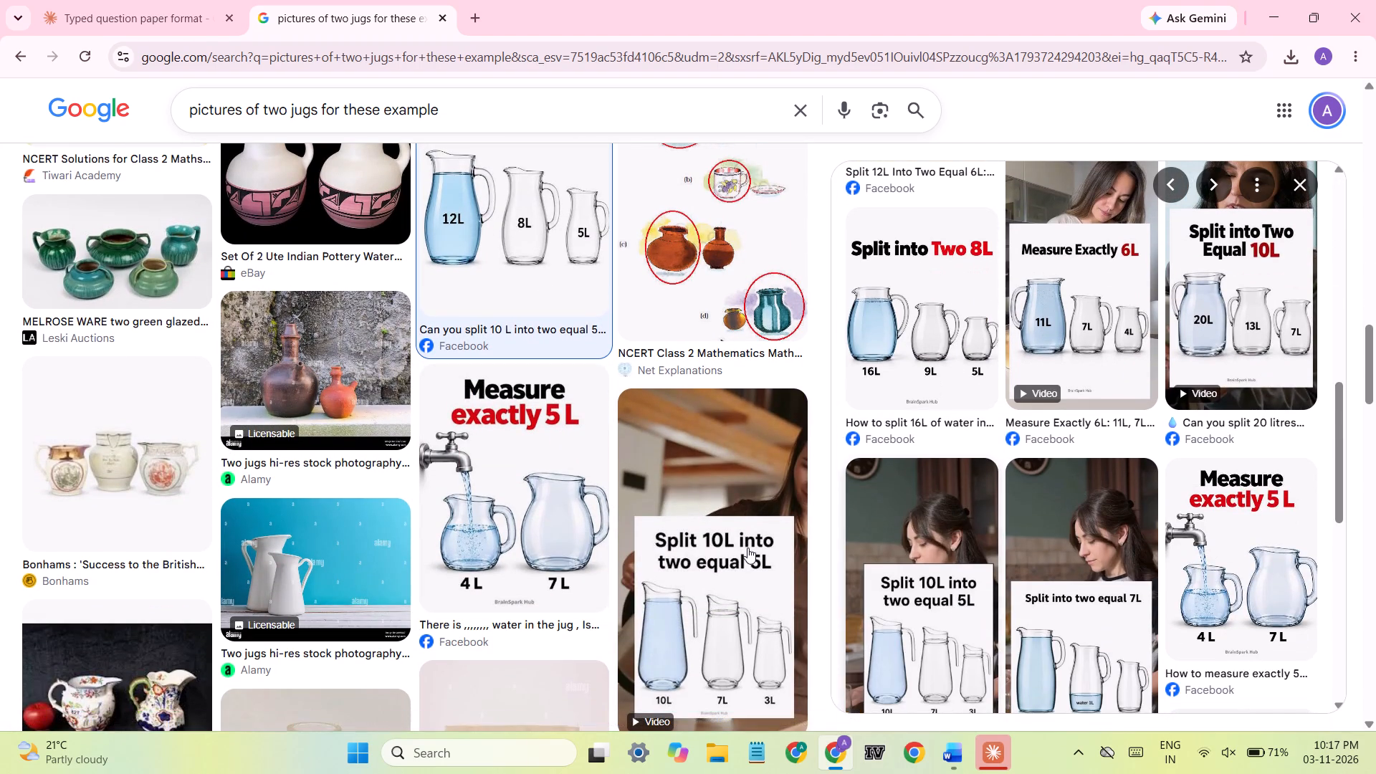
# Preview the "Measure exactly 5 L" picture with the 4 L and 7 L jugs and look through its related images.
pyautogui.click(557, 546)
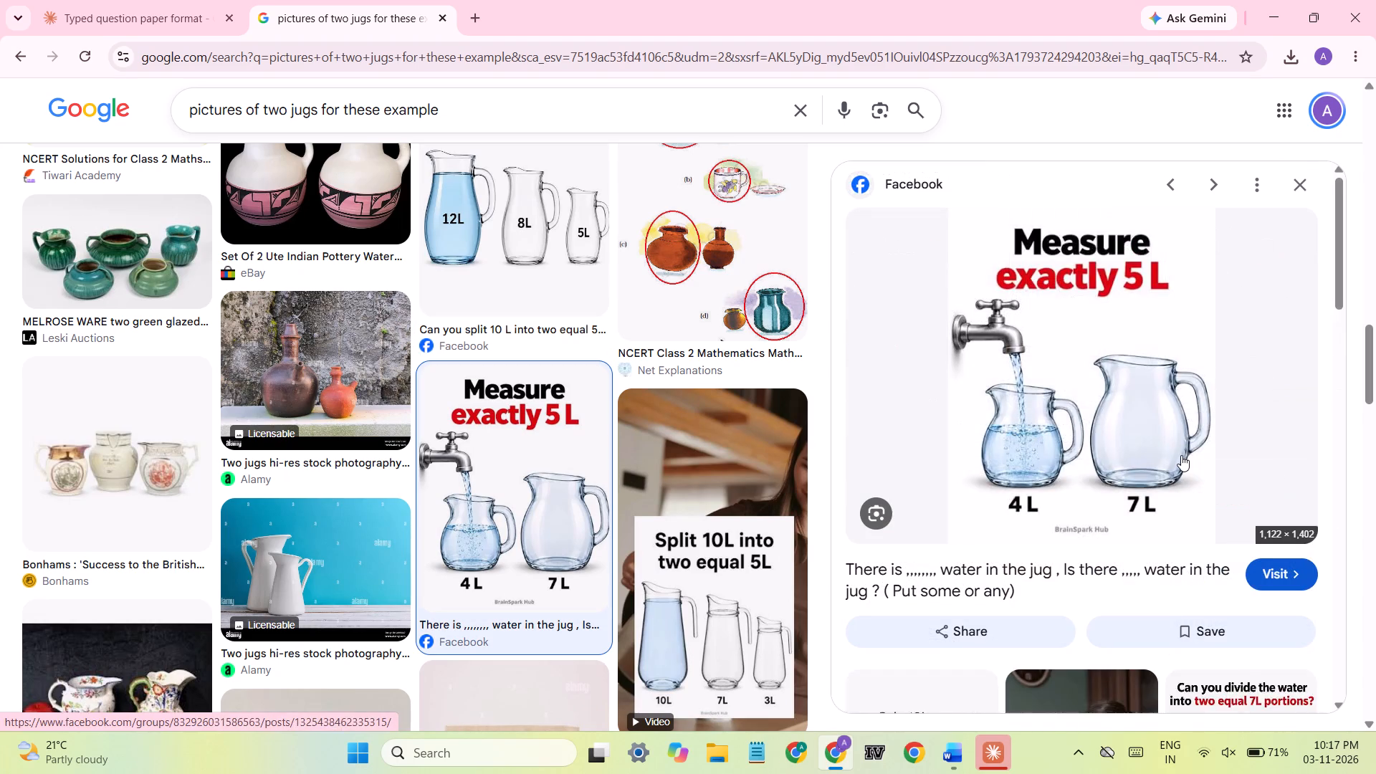
pyautogui.scroll(-3, 1181, 455)
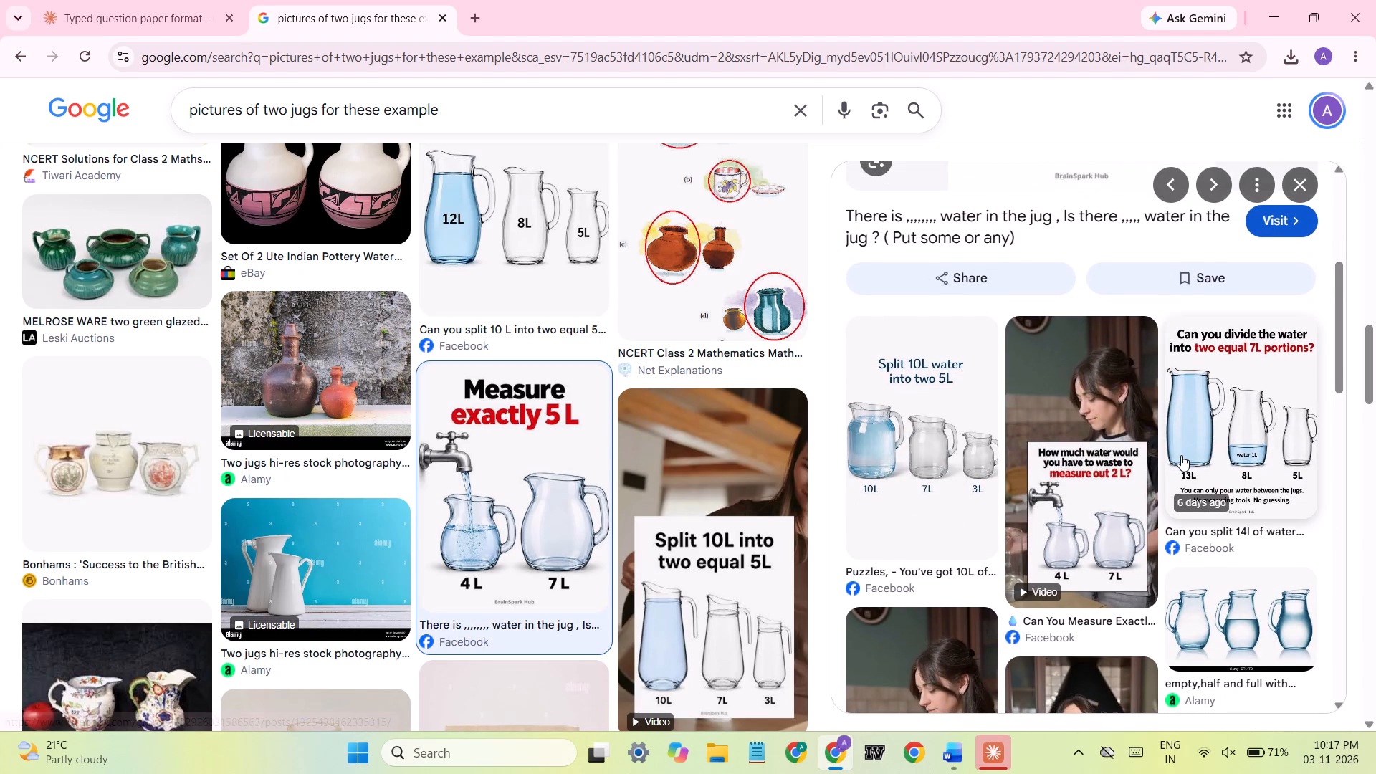
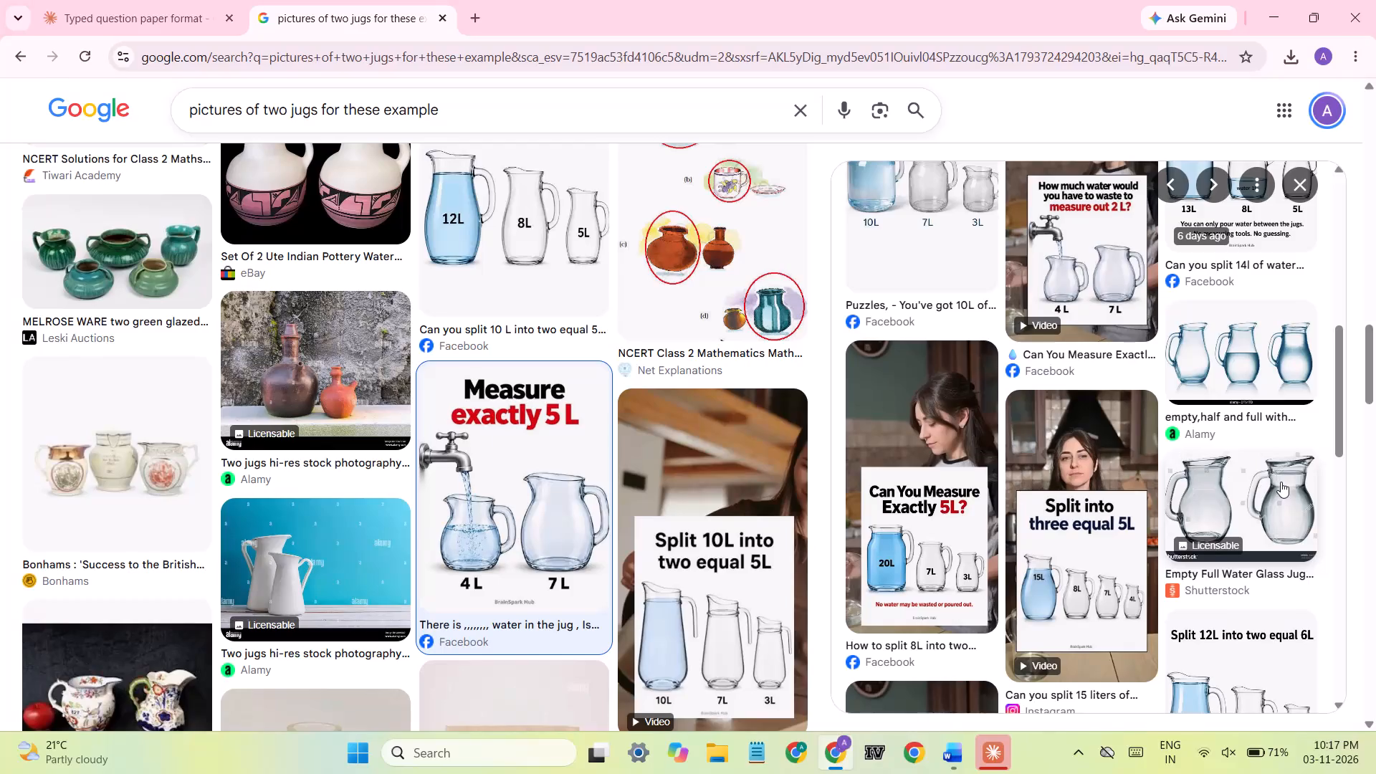
# Preview the Shutterstock picture of empty and full water glass jugs and look through its related images.
pyautogui.click(1281, 482)
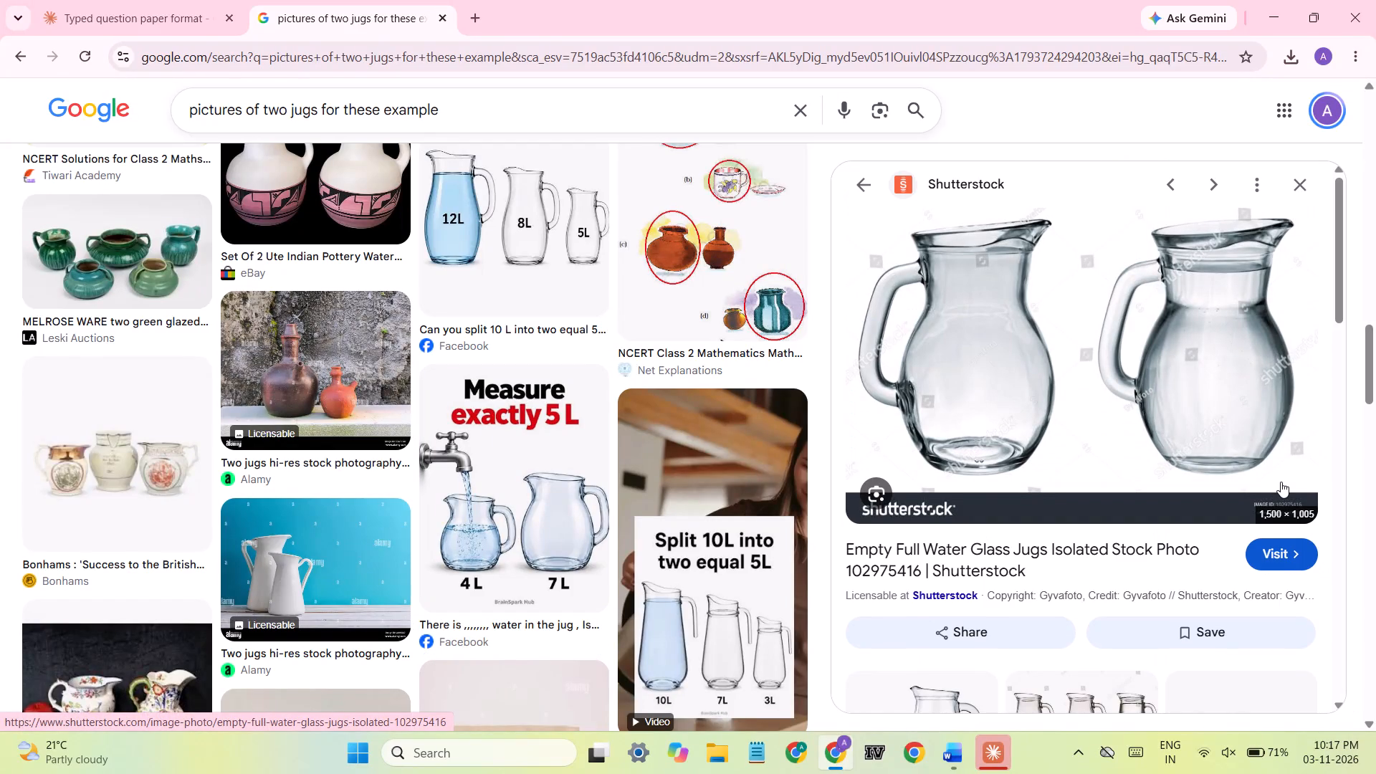
pyautogui.scroll(-3, 1093, 494)
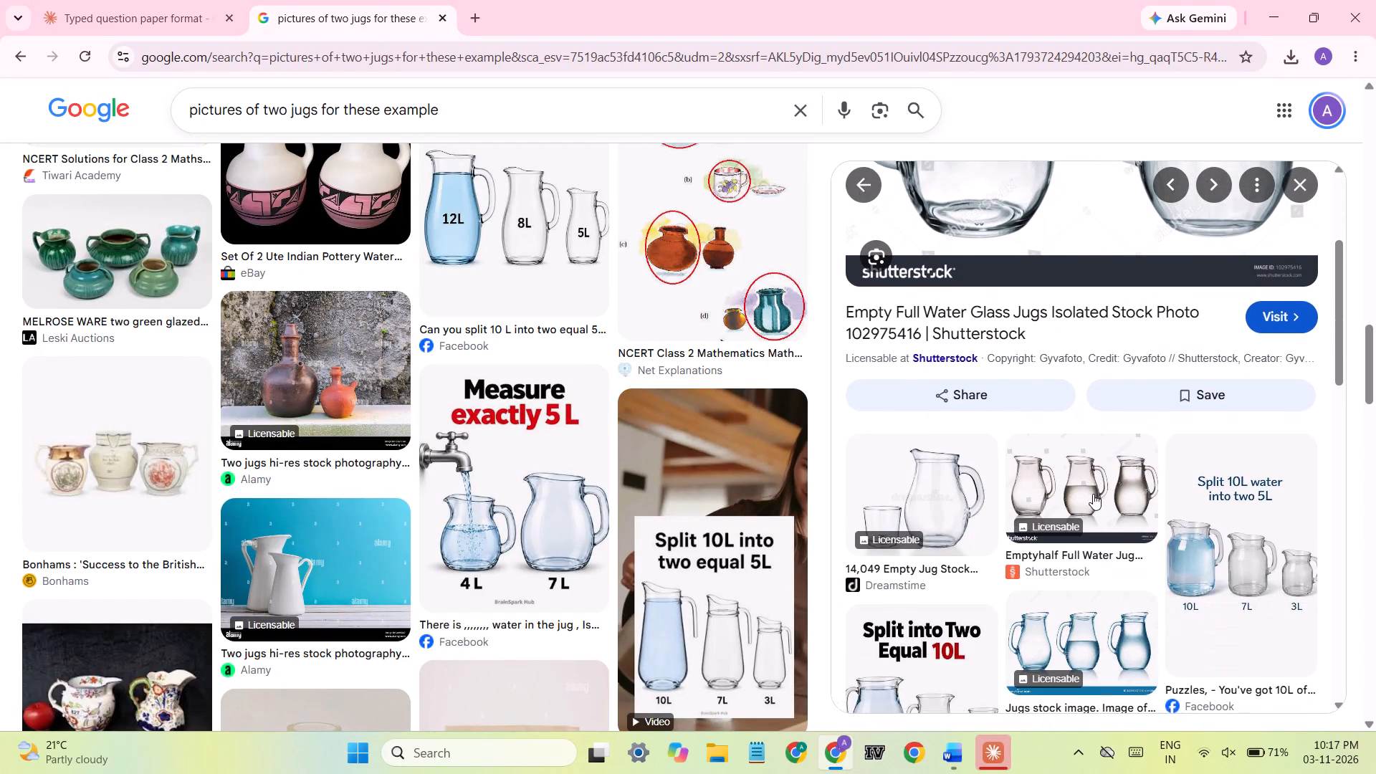
pyautogui.scroll(-4, 1093, 494)
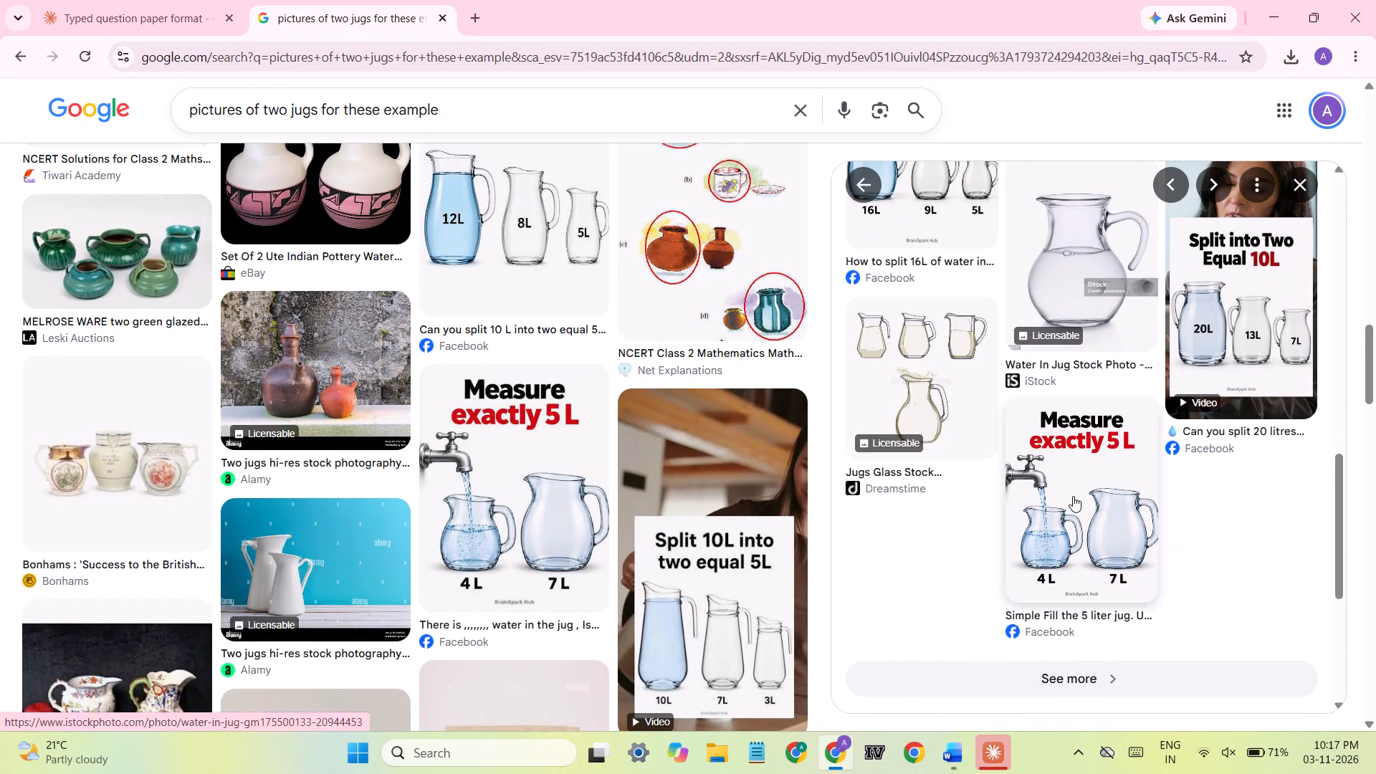
pyautogui.scroll(-1, 695, 513)
# Browse further down the results, preview the Magnific picture of an empty and a water-filled blue jug, and examine its related images.
pyautogui.scroll(-1, 695, 513)
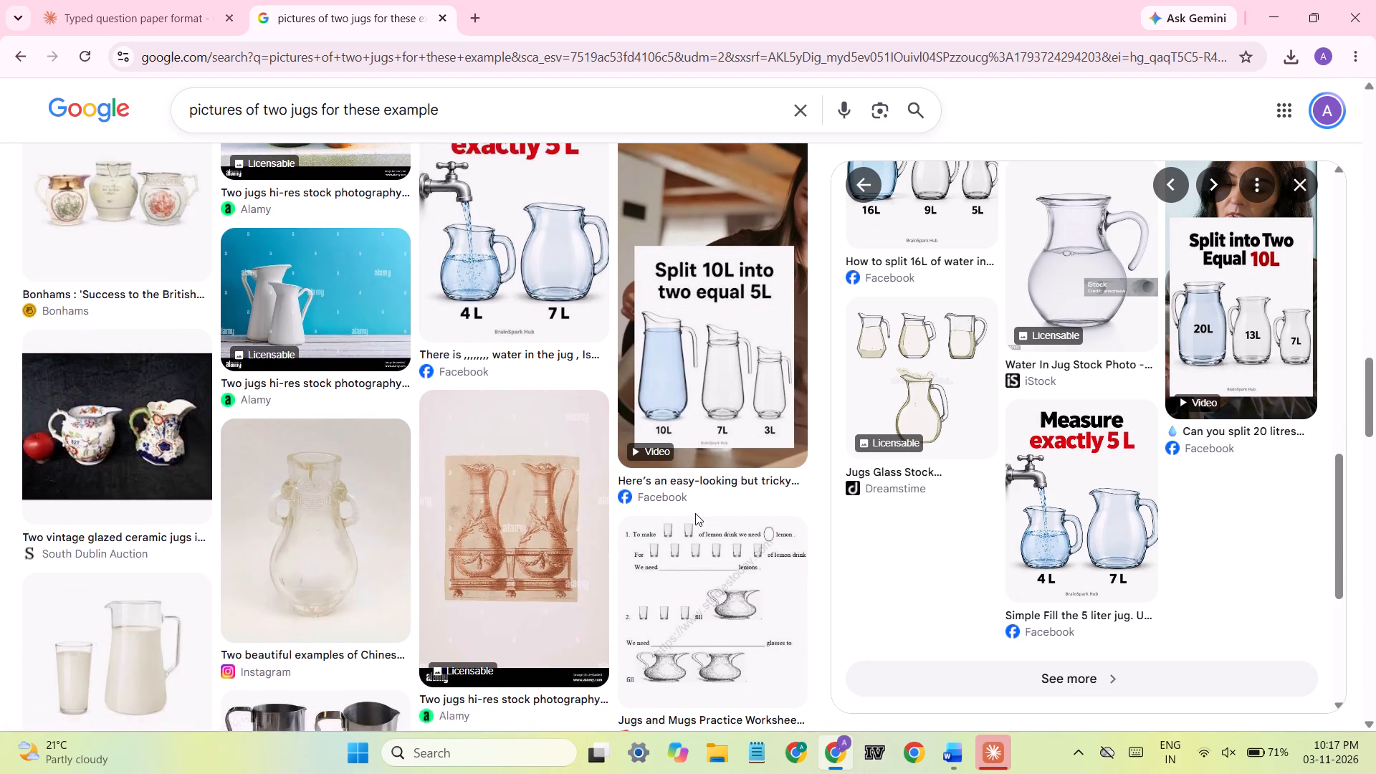
pyautogui.scroll(-6, 695, 513)
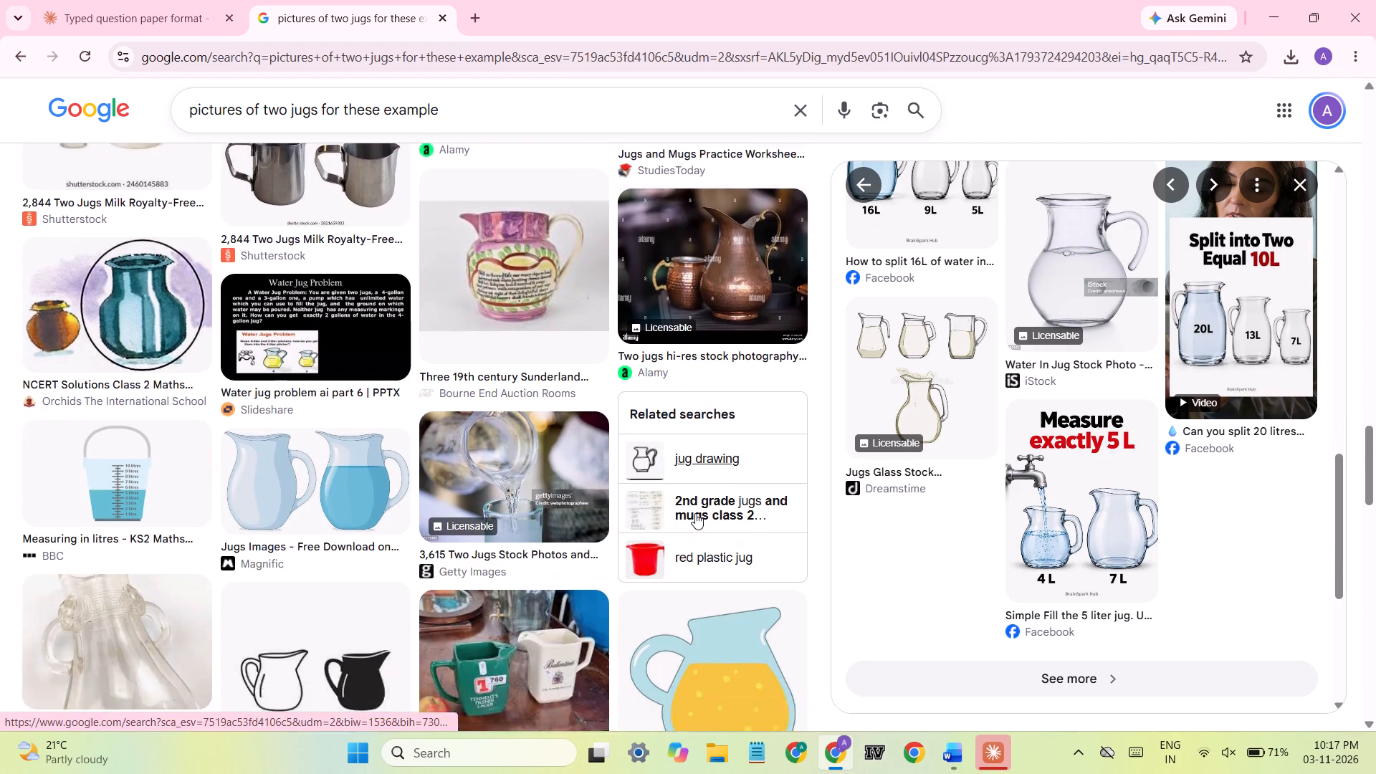
pyautogui.click(333, 366)
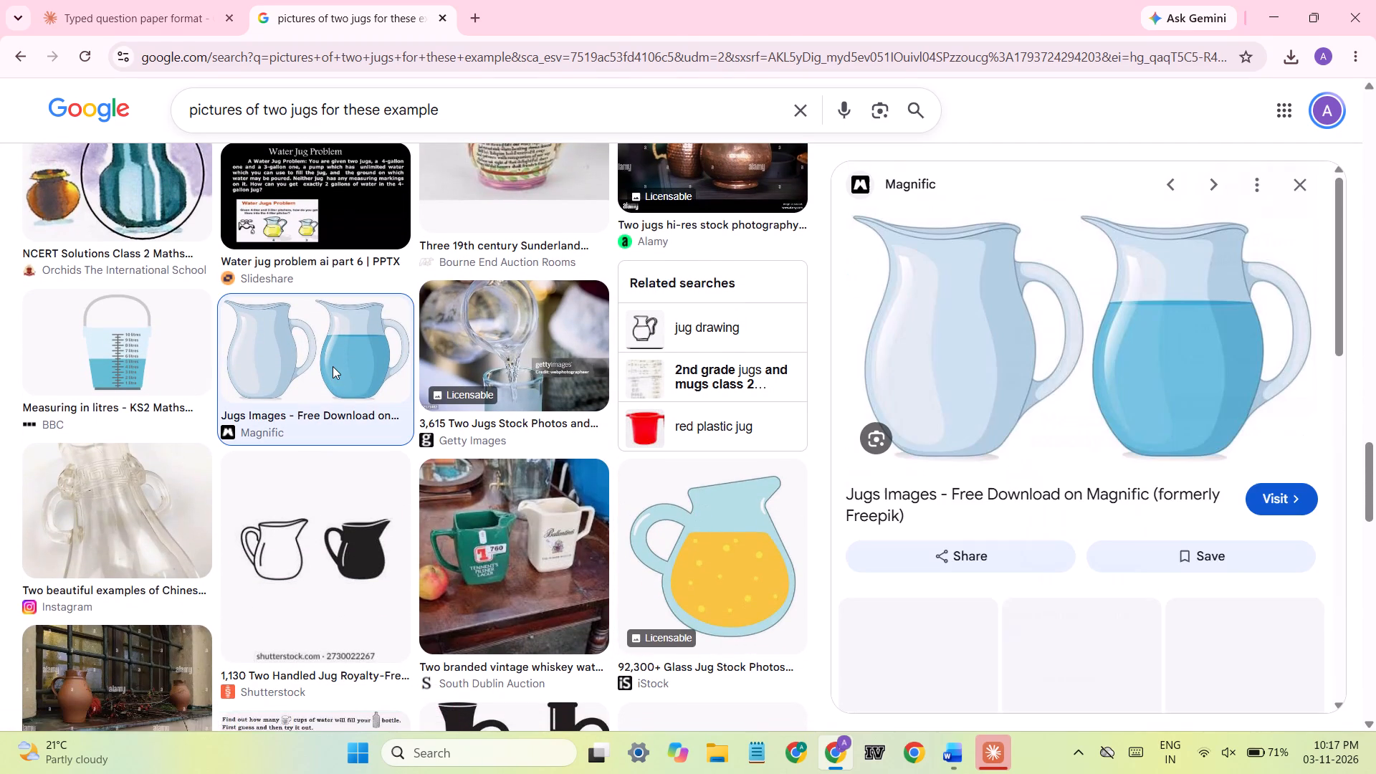
pyautogui.scroll(-3, 983, 616)
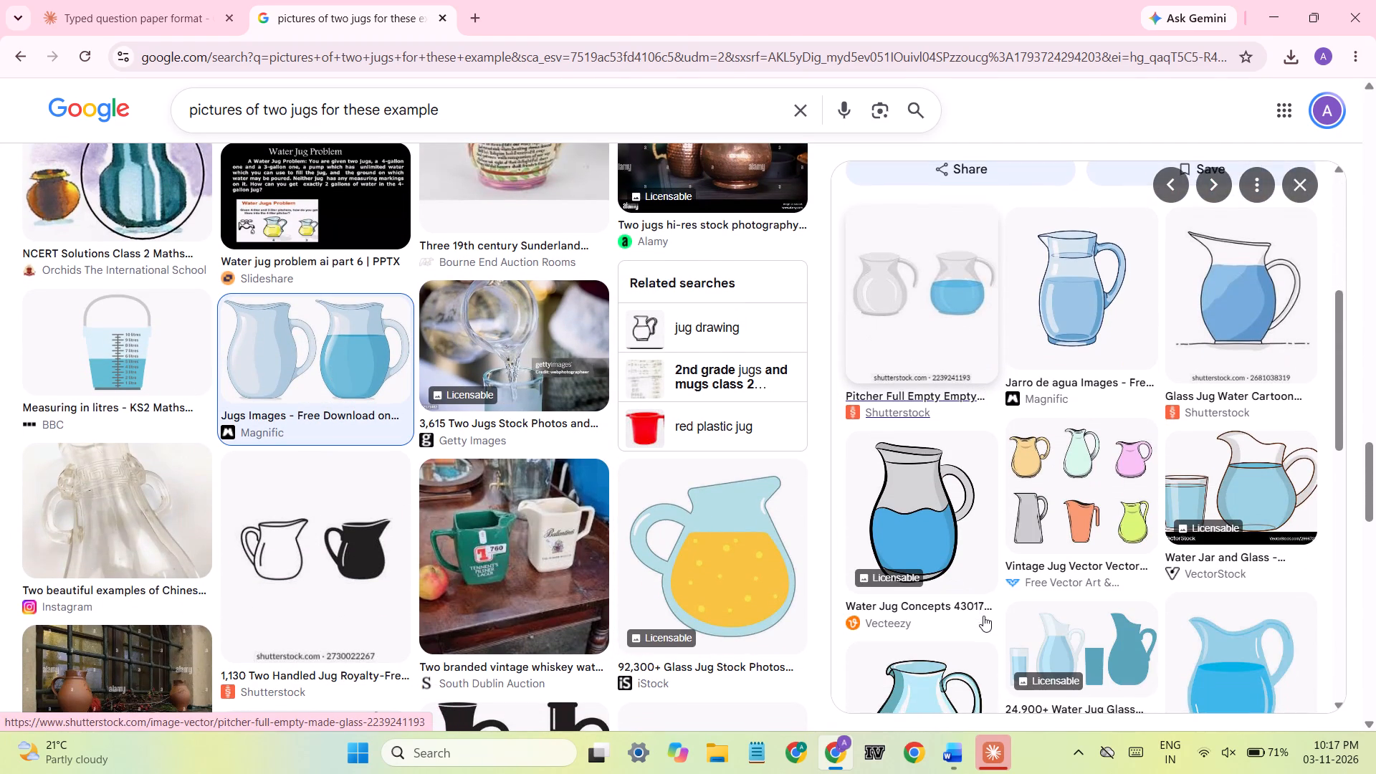
pyautogui.scroll(-3, 983, 616)
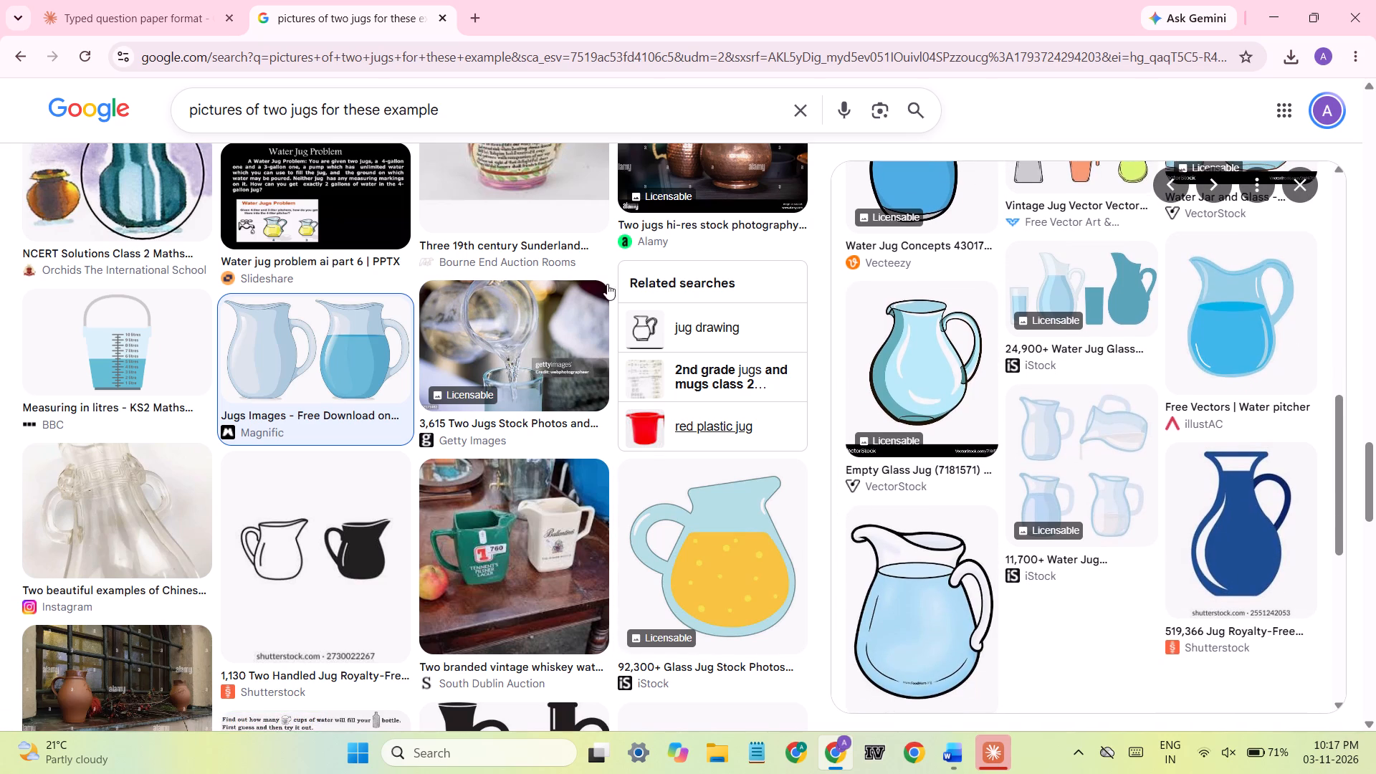
# Replace the image search query with "two jugs example" and run the search.
pyautogui.click(532, 100)
pyautogui.press('BackSpace')
pyautogui.press('BackSpace')
pyautogui.press('BackSpace')
pyautogui.press('BackSpace')
pyautogui.press('BackSpace')
pyautogui.press('BackSpace')
pyautogui.press('BackSpace')
pyautogui.press('BackSpace')
pyautogui.press('BackSpace')
pyautogui.press('BackSpace')
pyautogui.press('BackSpace')
pyautogui.press('BackSpace')
pyautogui.press('BackSpace')
pyautogui.press('BackSpace')
pyautogui.press('BackSpace')
pyautogui.press('BackSpace')
pyautogui.press('BackSpace')
pyautogui.press('BackSpace')
pyautogui.press('BackSpace')
pyautogui.press('BackSpace')
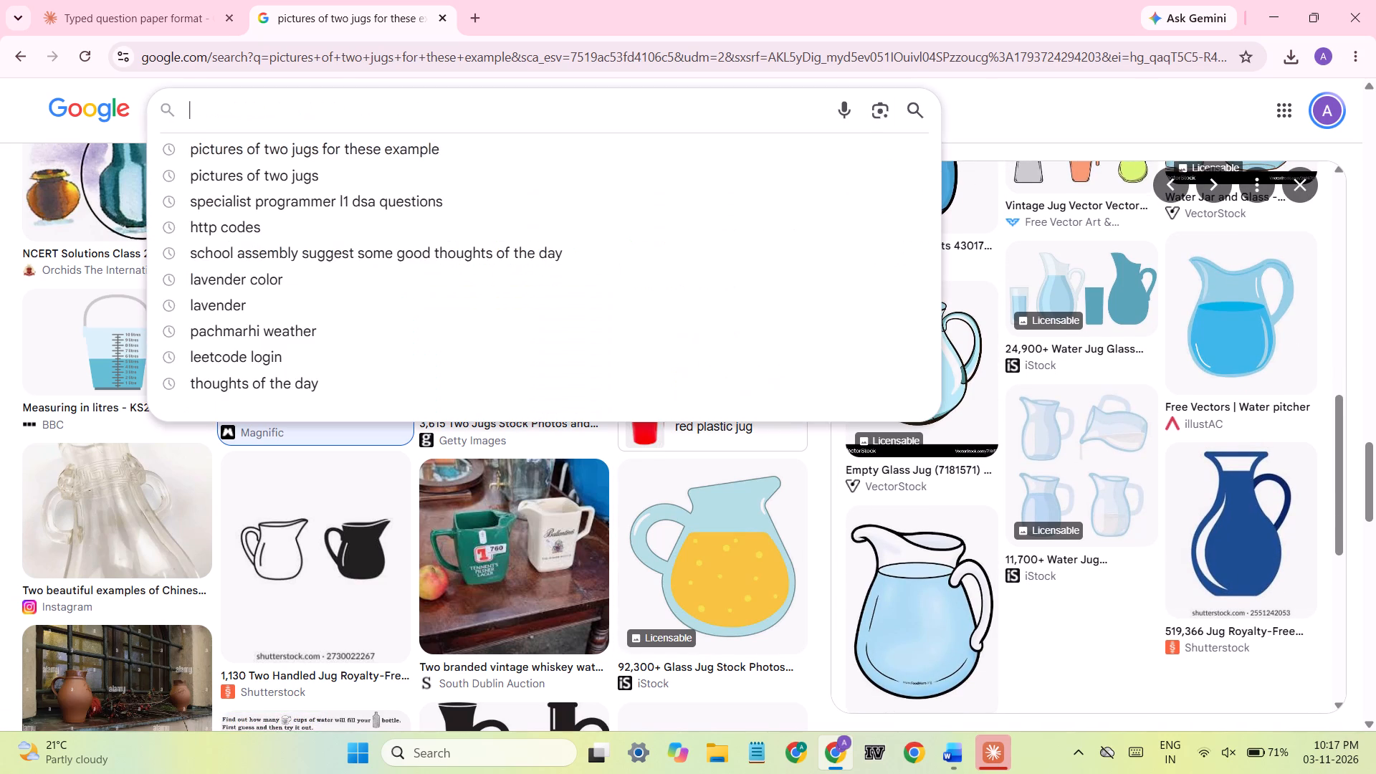
pyautogui.write('te')
pyautogui.press('BackSpace')
pyautogui.write('wo jugs')
pyautogui.press('space')
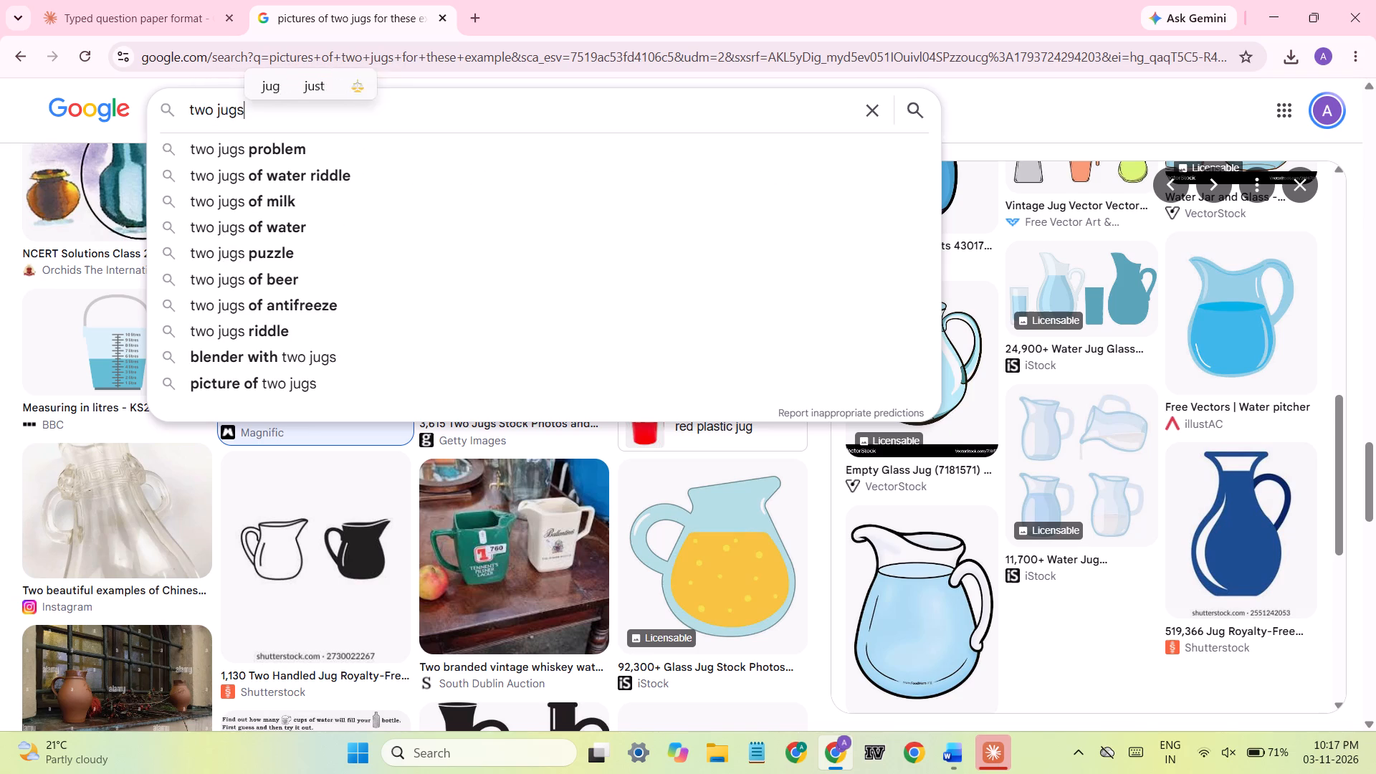
pyautogui.write('ea')
pyautogui.press('BackSpace')
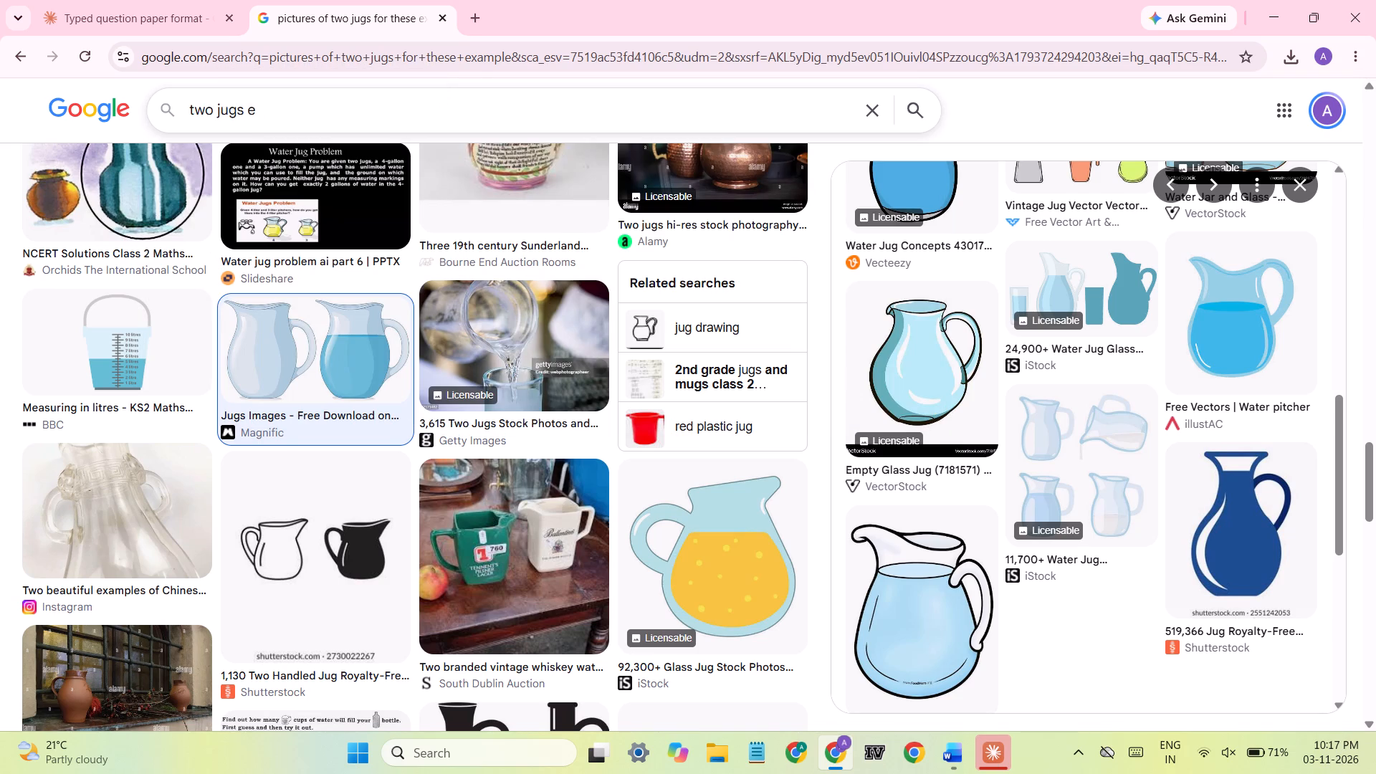
pyautogui.write('xs')
pyautogui.press('BackSpace')
pyautogui.press('a')
pyautogui.press('Up')
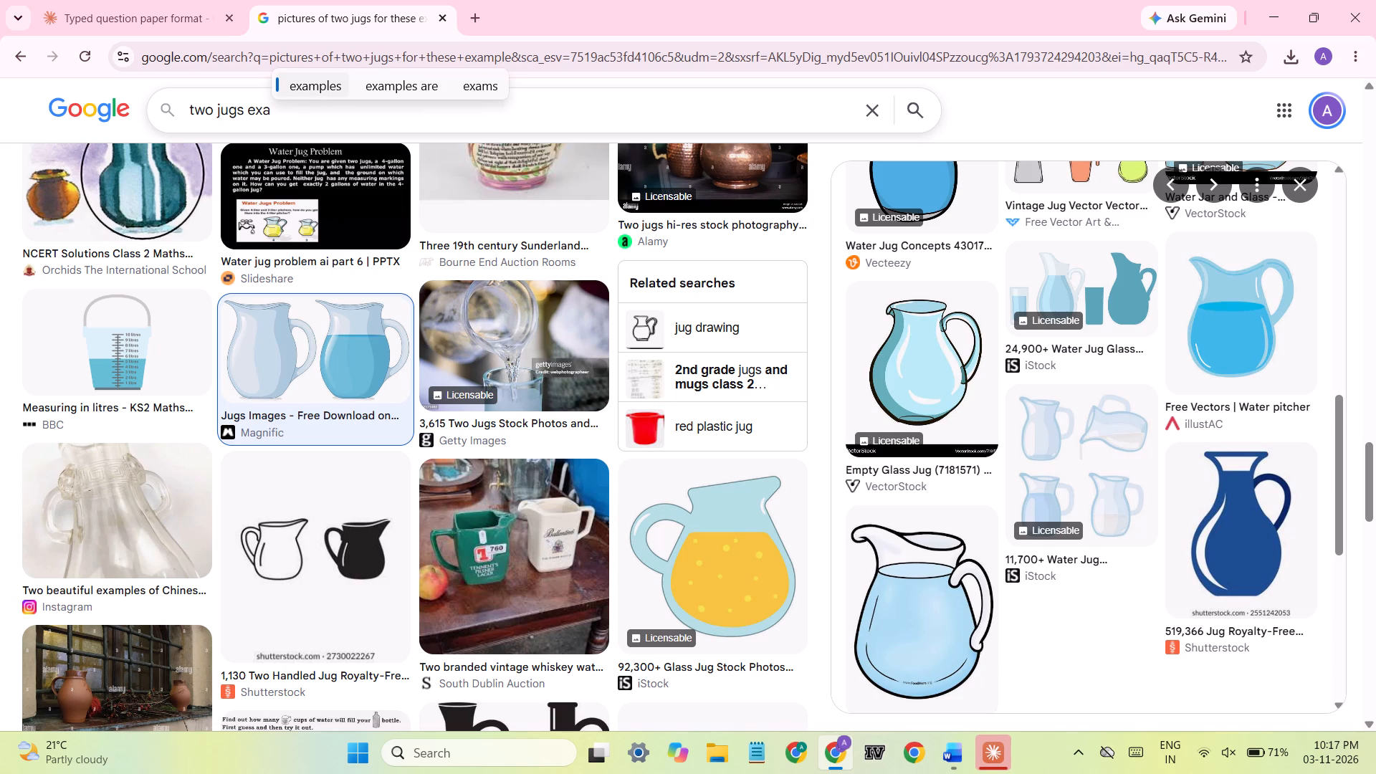
pyautogui.press('Return')
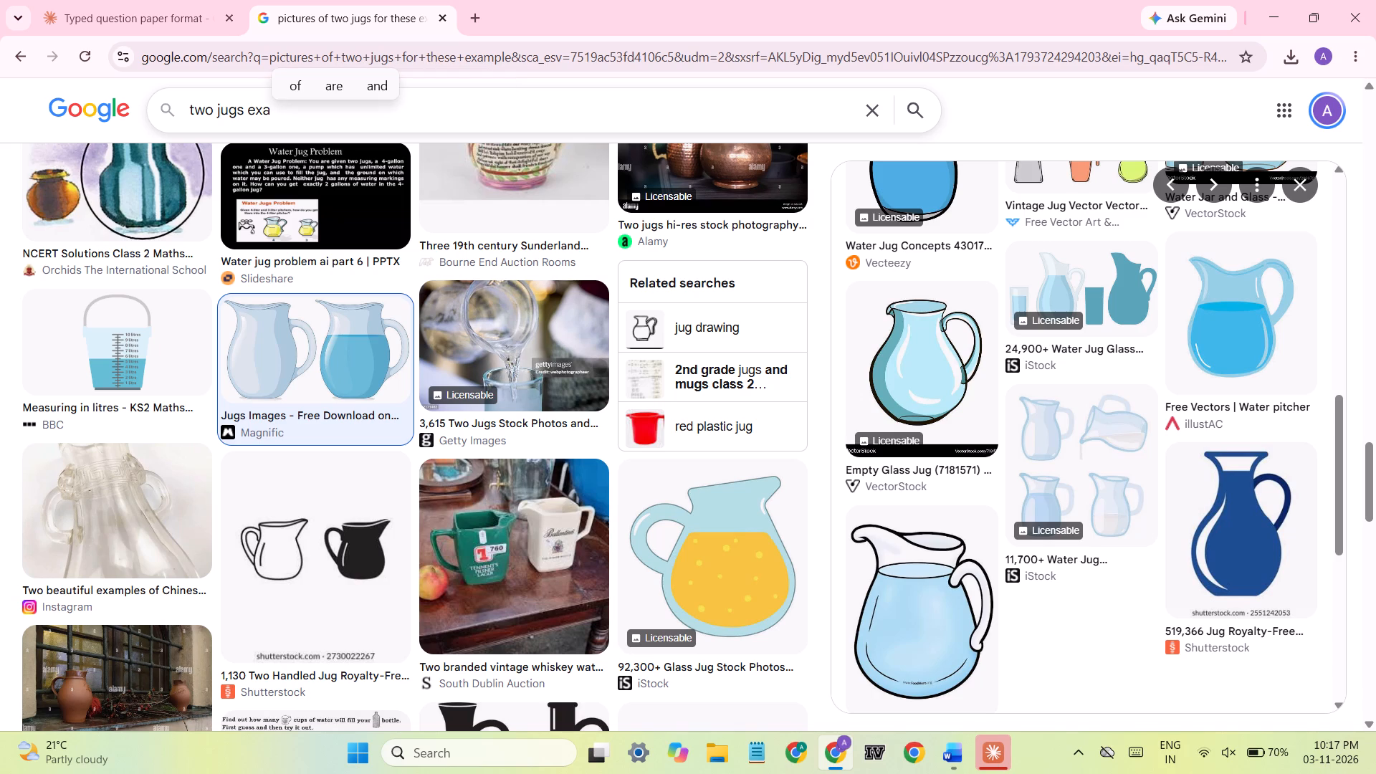
pyautogui.write('mple')
pyautogui.press('Return')
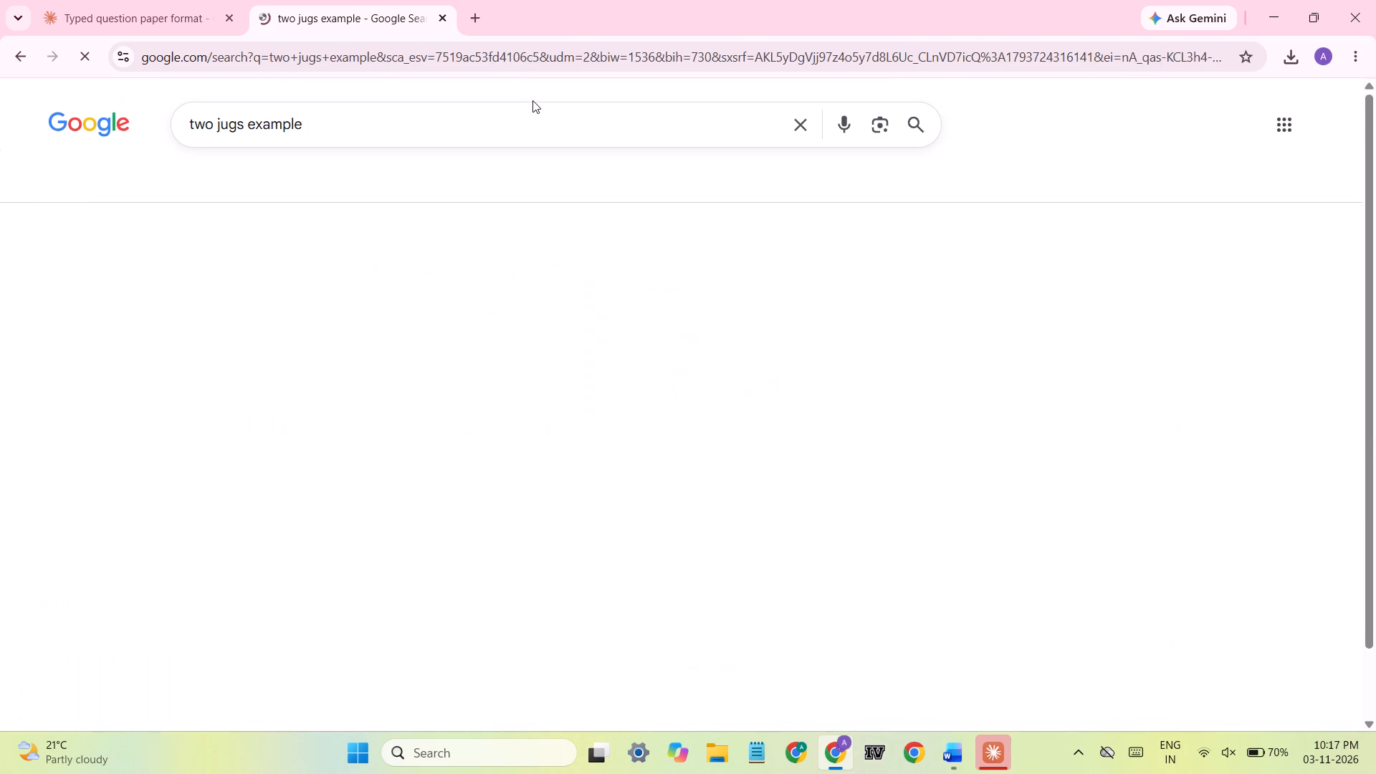
# Look through the two-jugs results, previewing Alamy's two jugs of milk picture and its related images.
pyautogui.scroll(-1, 504, 376)
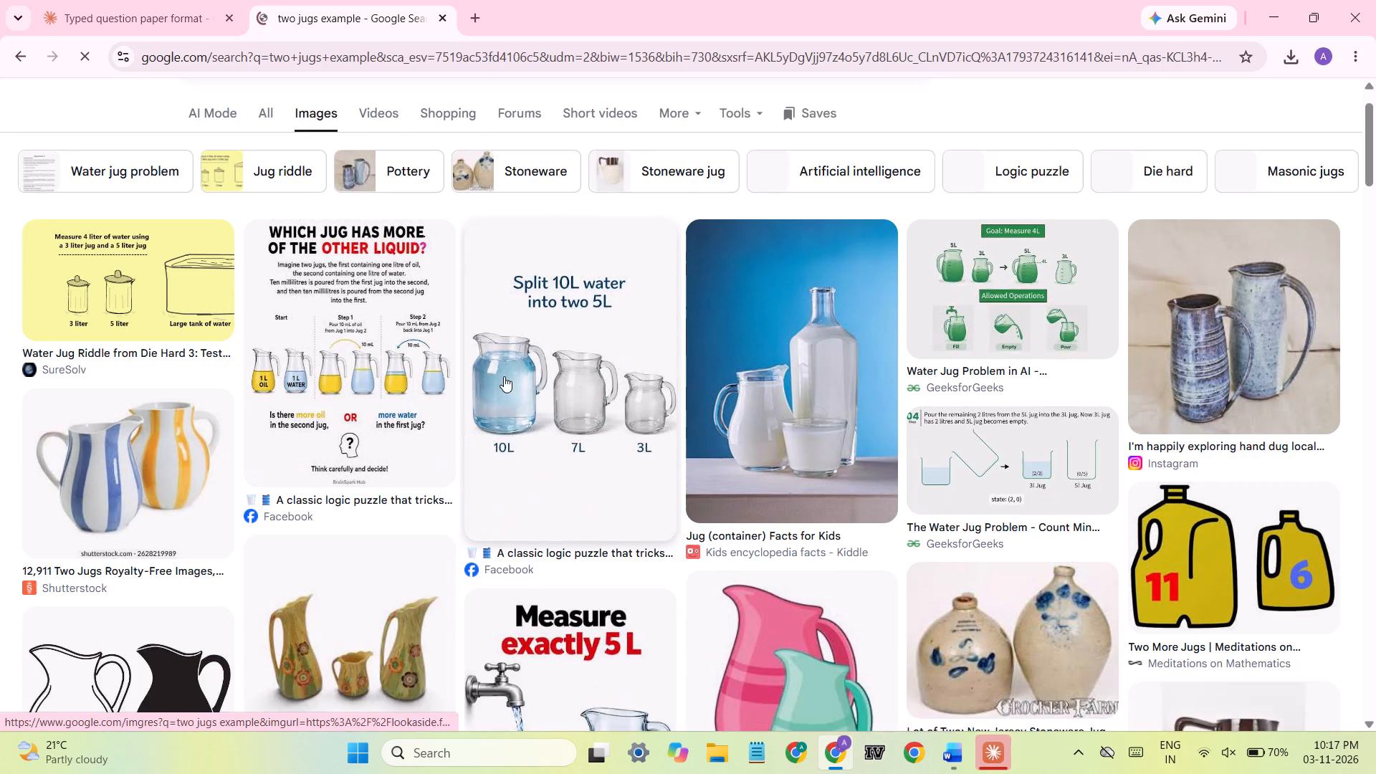
pyautogui.scroll(-2, 504, 376)
pyautogui.scroll(-1, 841, 393)
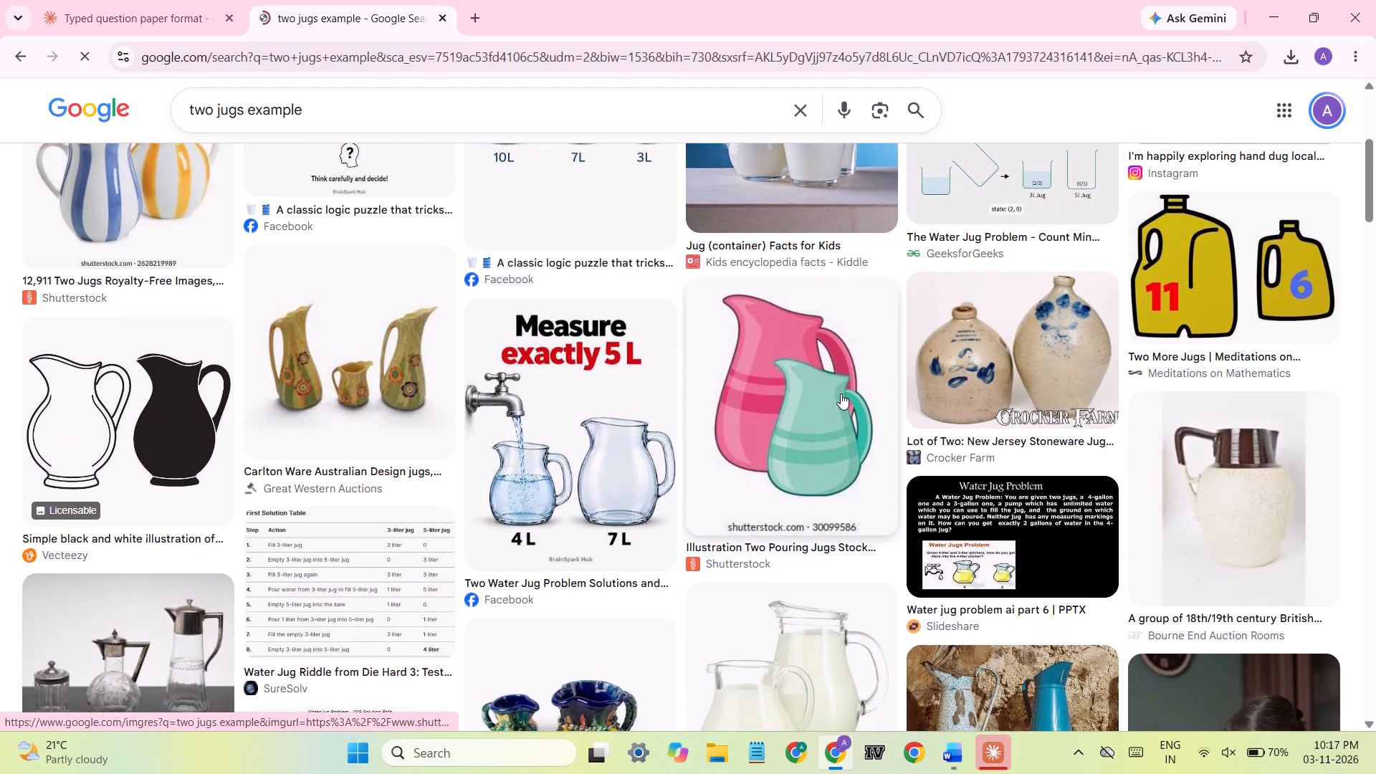
pyautogui.scroll(-2, 841, 393)
pyautogui.click(793, 537)
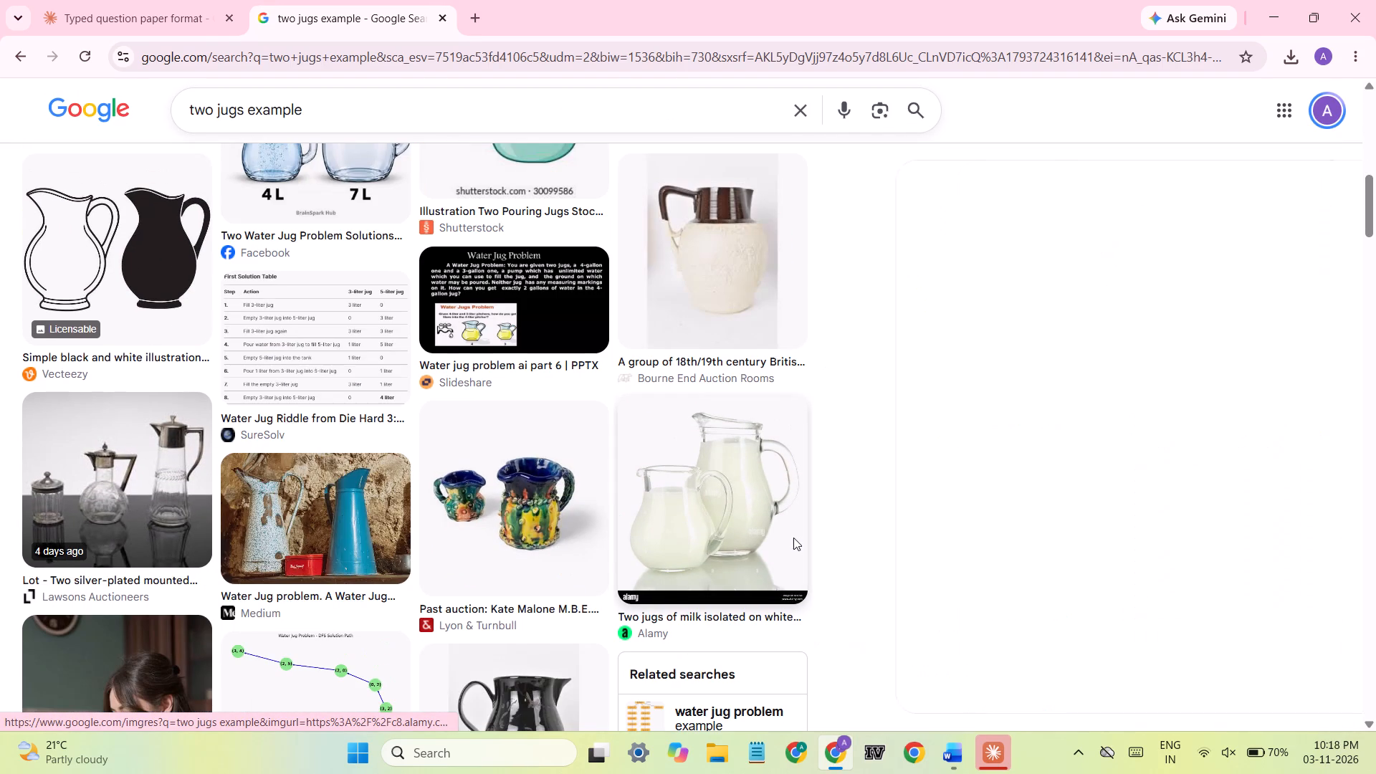
pyautogui.scroll(-4, 953, 517)
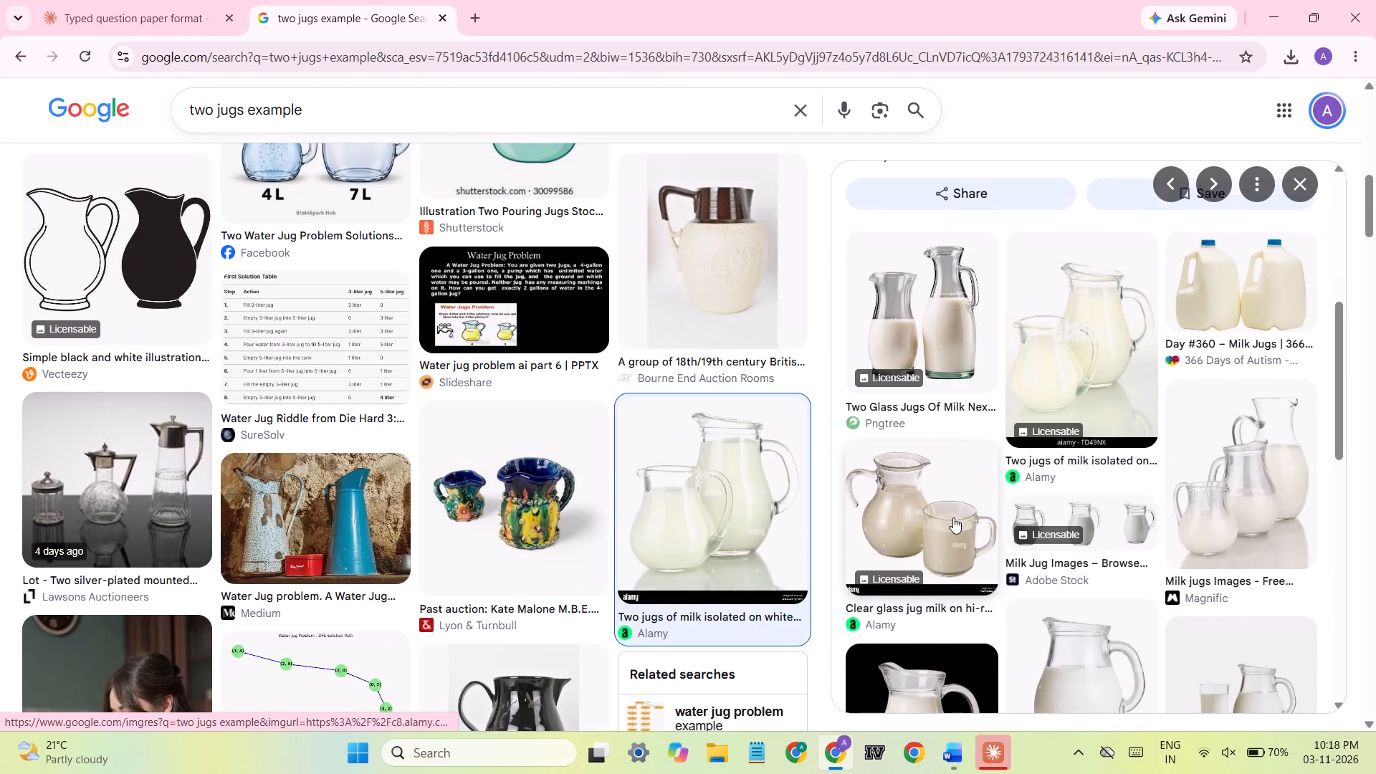
pyautogui.scroll(-4, 953, 517)
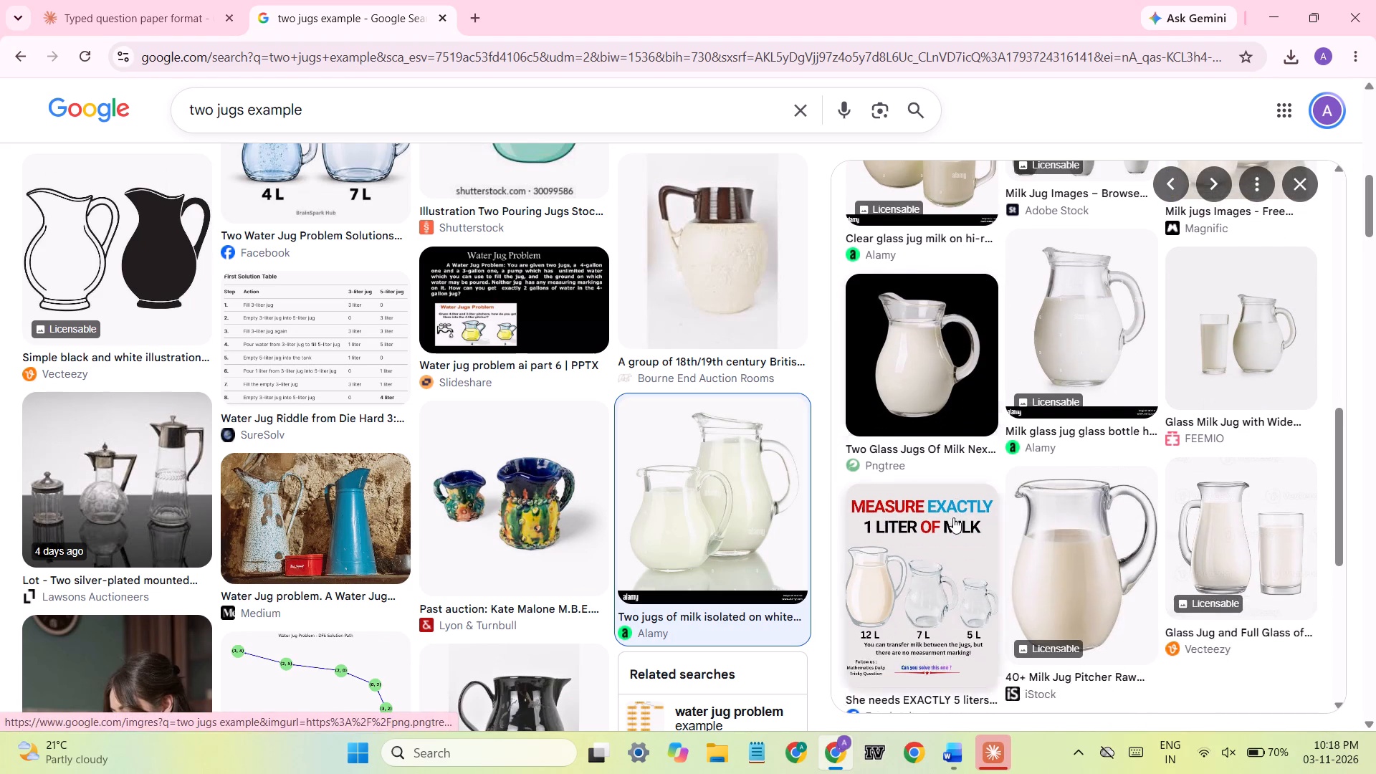
pyautogui.scroll(-2, 953, 517)
pyautogui.scroll(-3, 667, 513)
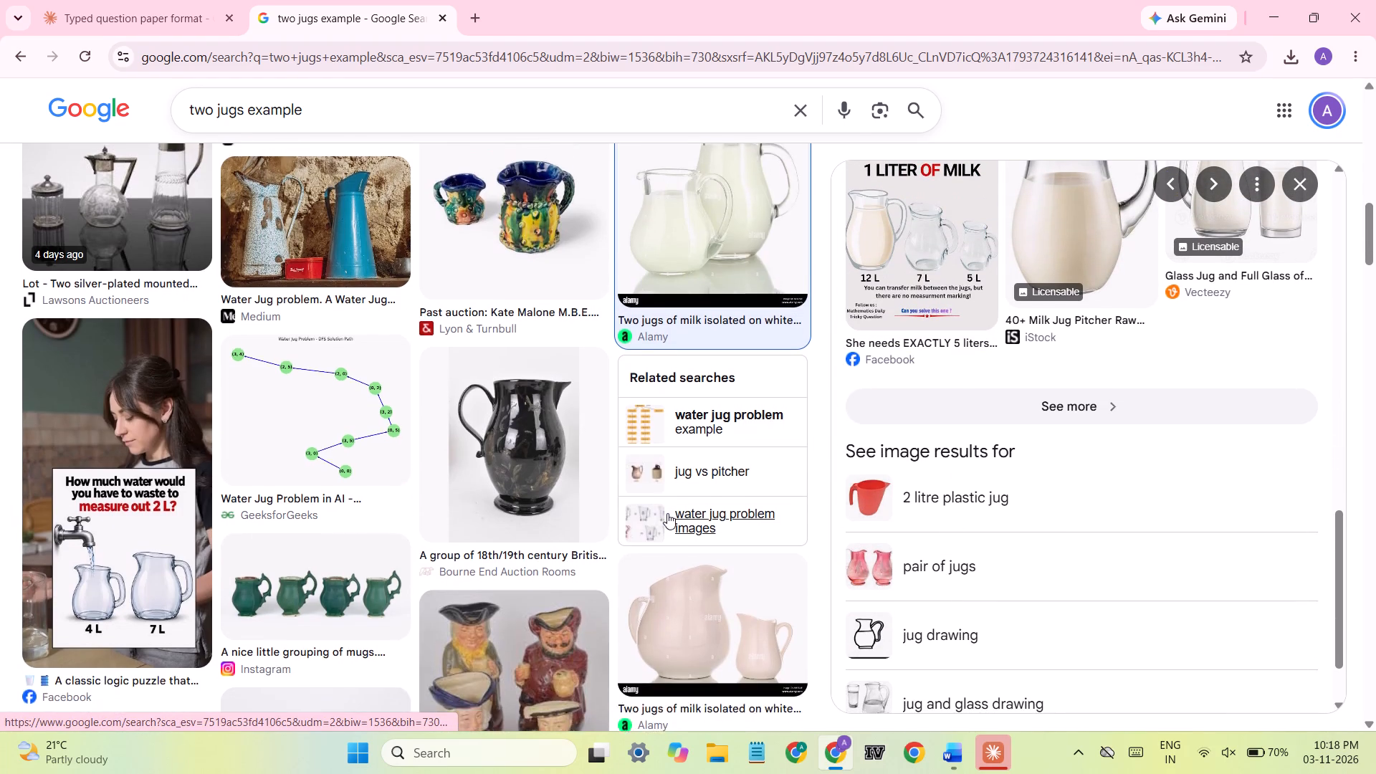
pyautogui.scroll(-2, 667, 513)
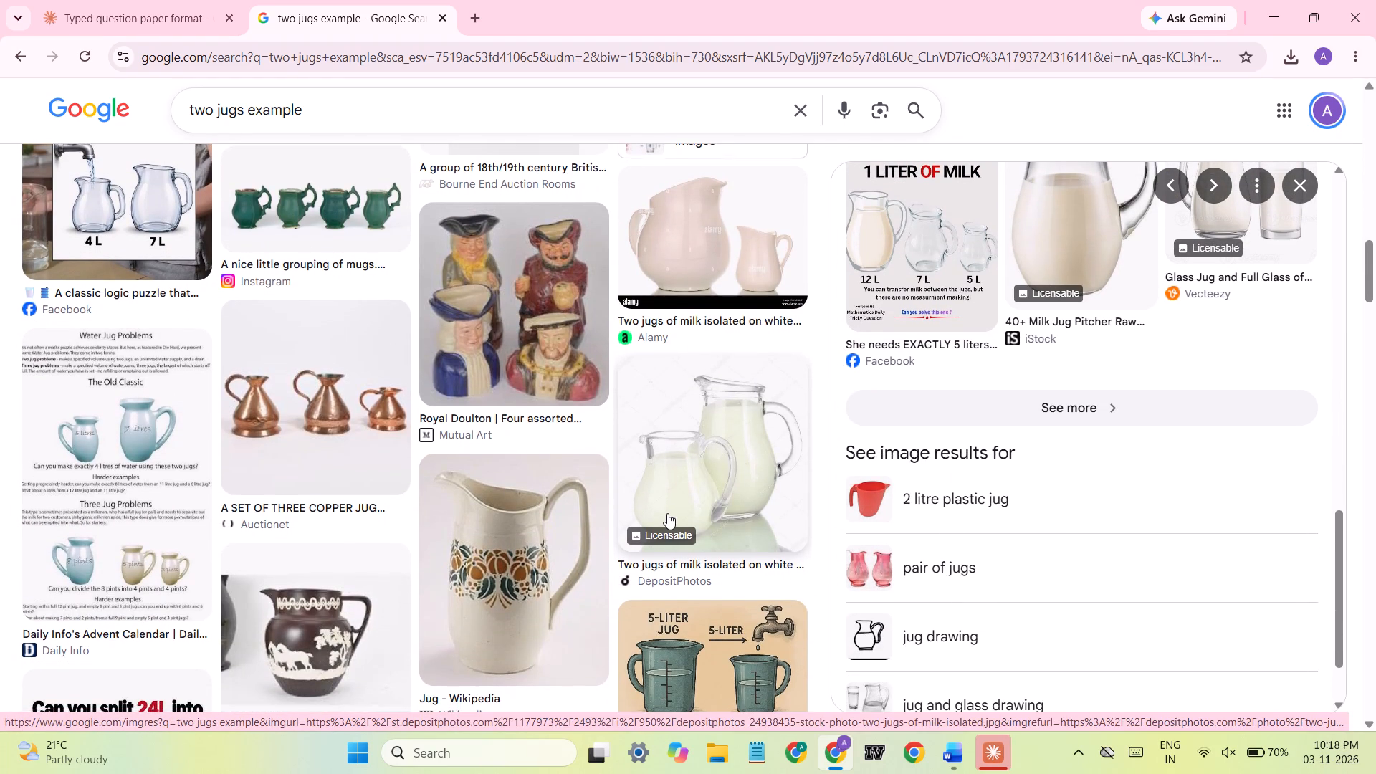
pyautogui.scroll(-2, 667, 513)
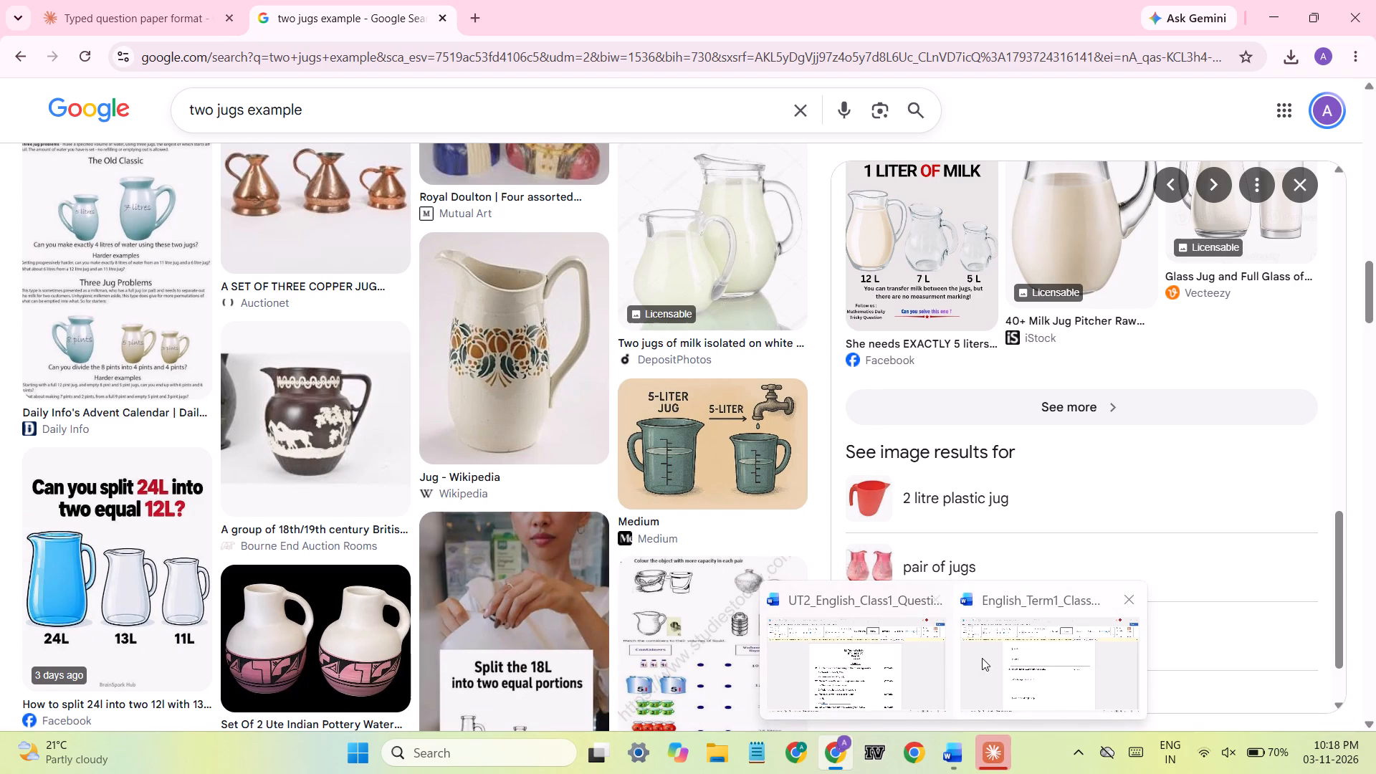
# Change the image search to "two cup example" and preview the Shutterstock picture of two identical white cups.
pyautogui.click(247, 119)
pyautogui.press('BackSpace')
pyautogui.press('BackSpace')
pyautogui.press('BackSpace')
pyautogui.press('BackSpace')
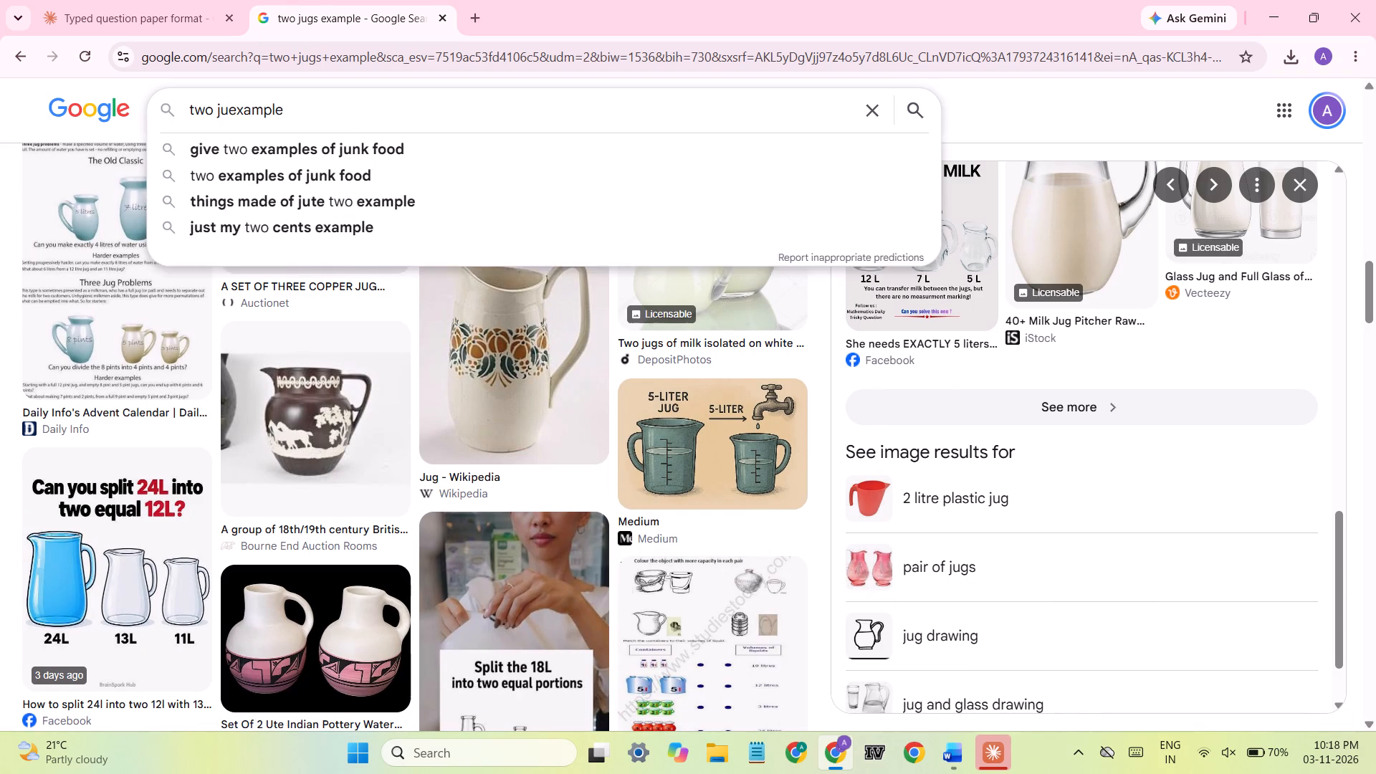
pyautogui.press('BackSpace')
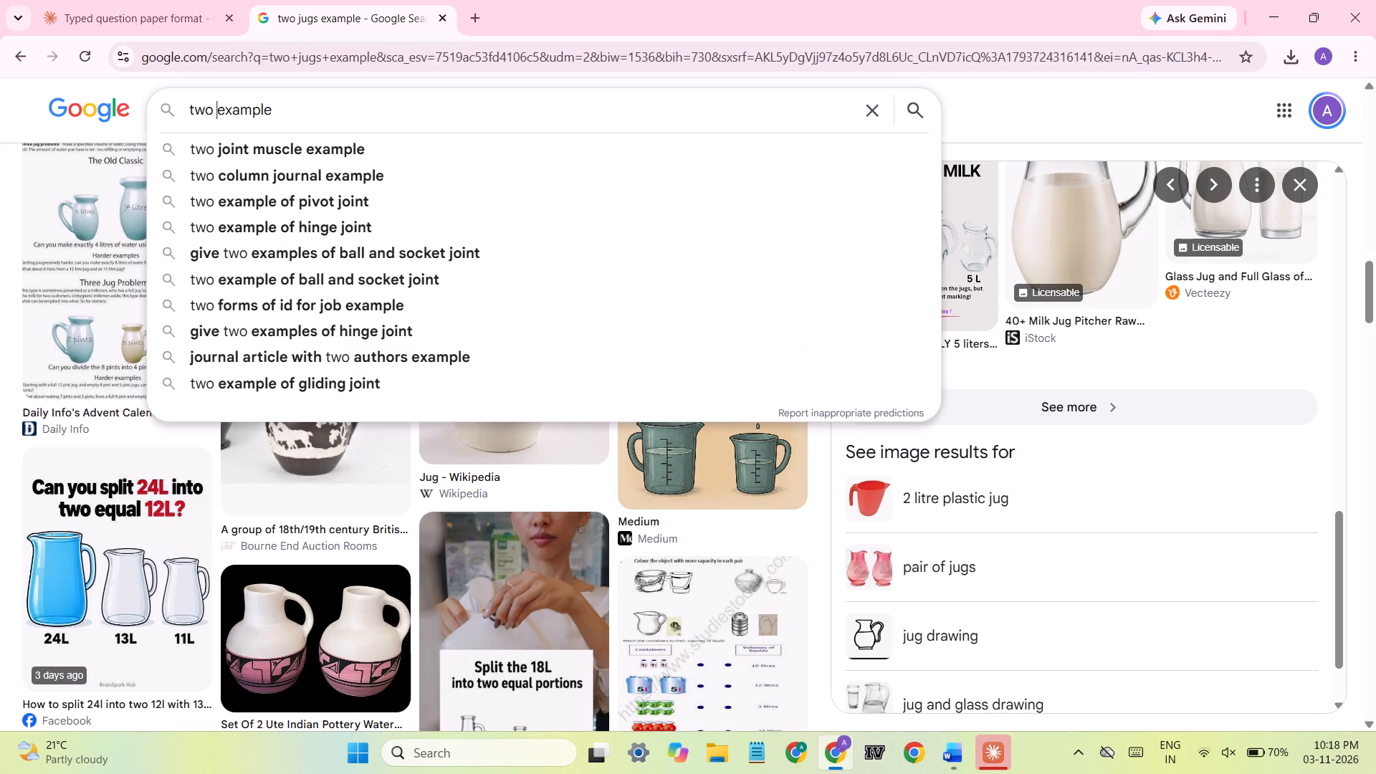
pyautogui.write('cup')
pyautogui.press('space')
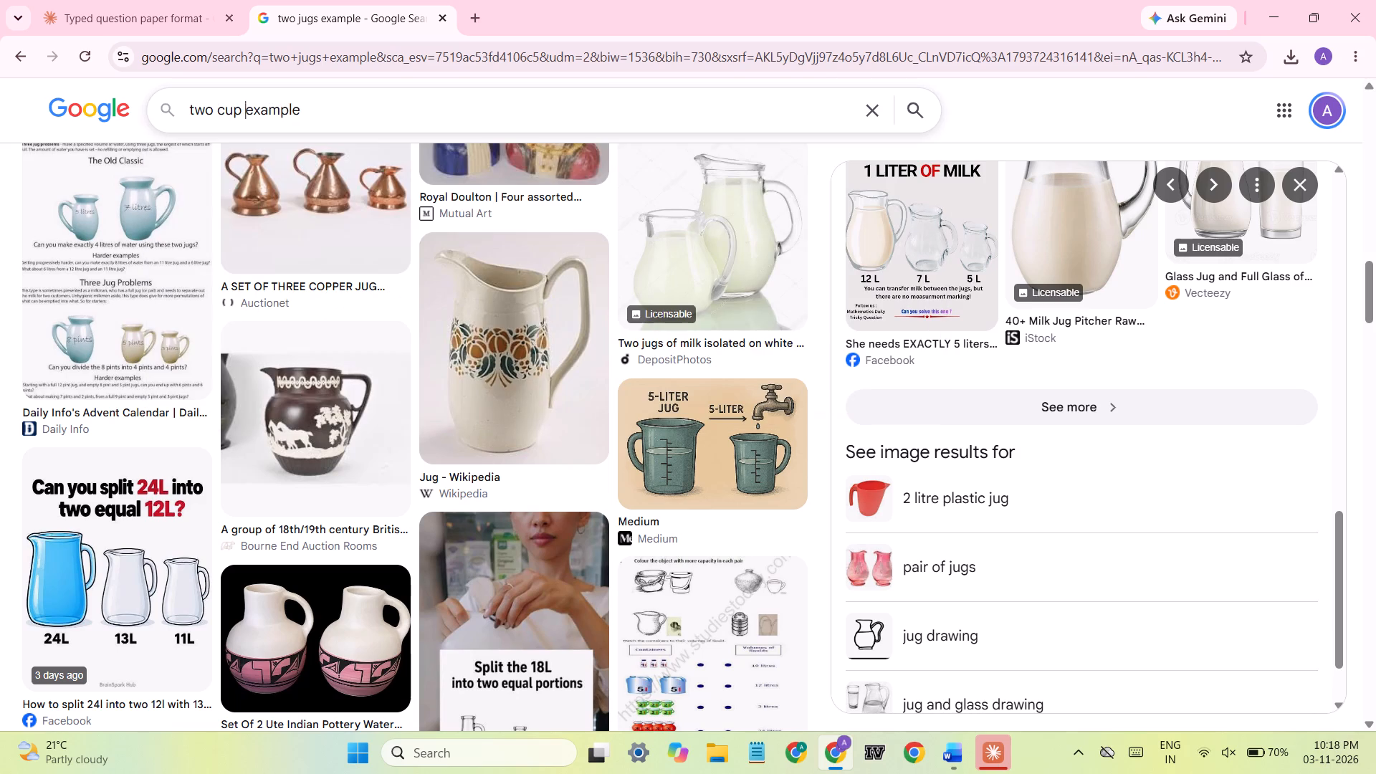
pyautogui.press('Return')
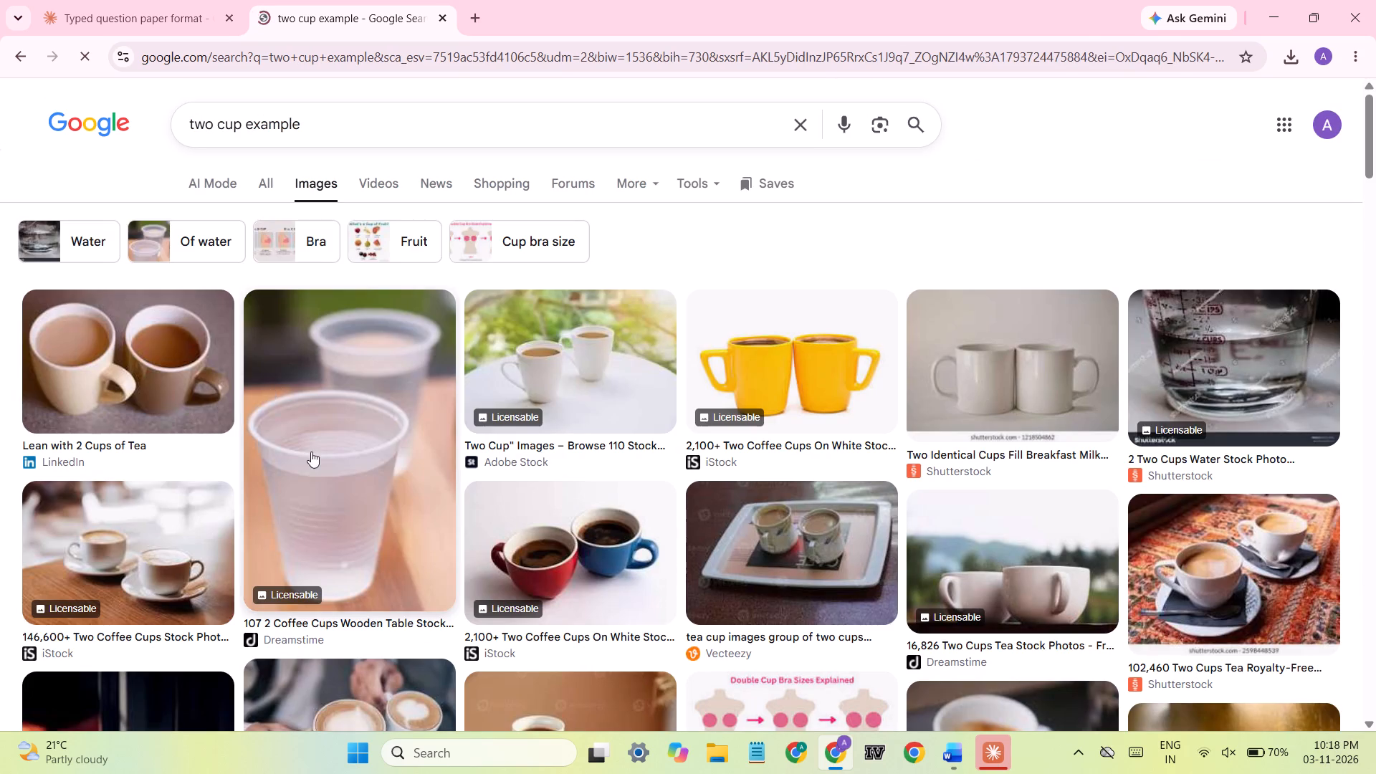
pyautogui.click(995, 365)
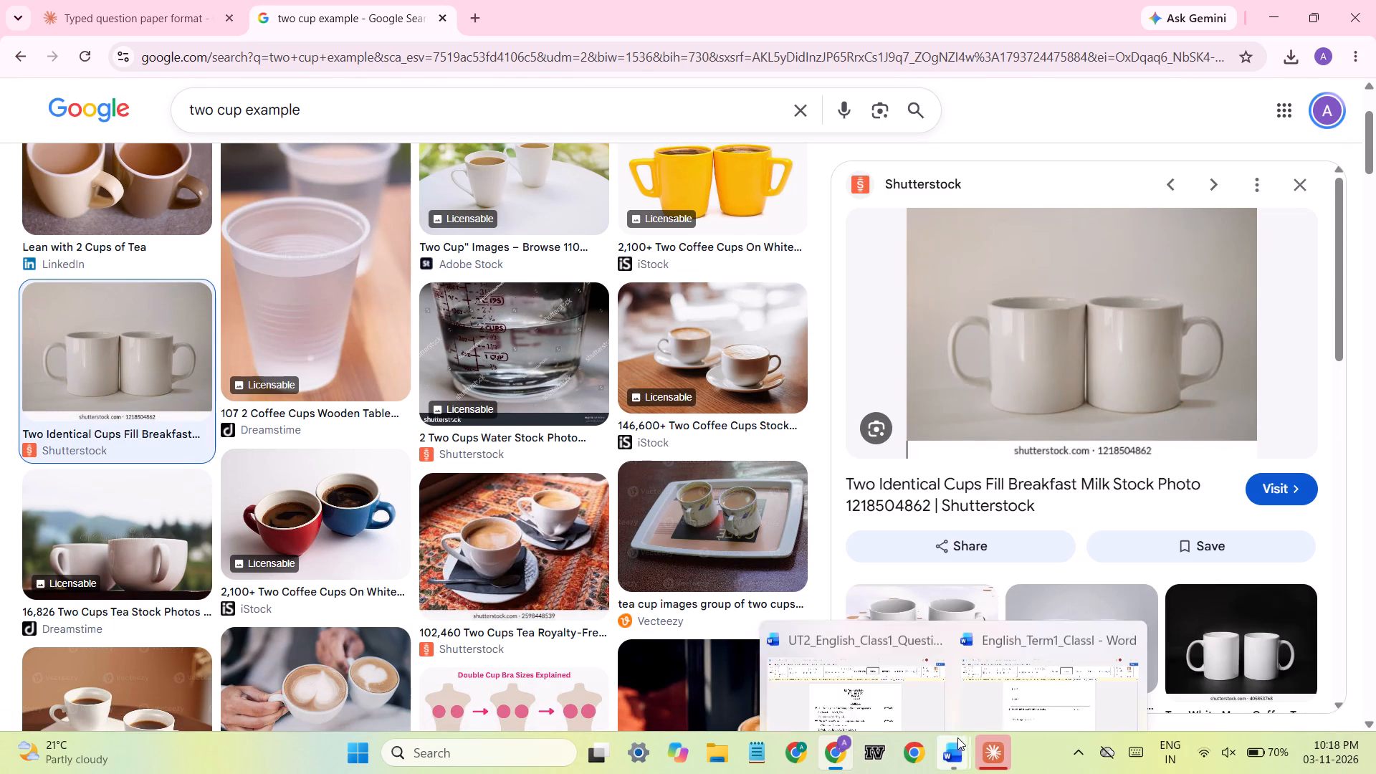
# Switch to the UT2_English_Class1_Question_Paper document in Word and delete the extra space before "are jugs" in Q6 item 1.
pyautogui.click(904, 700)
pyautogui.scroll(-2, 670, 568)
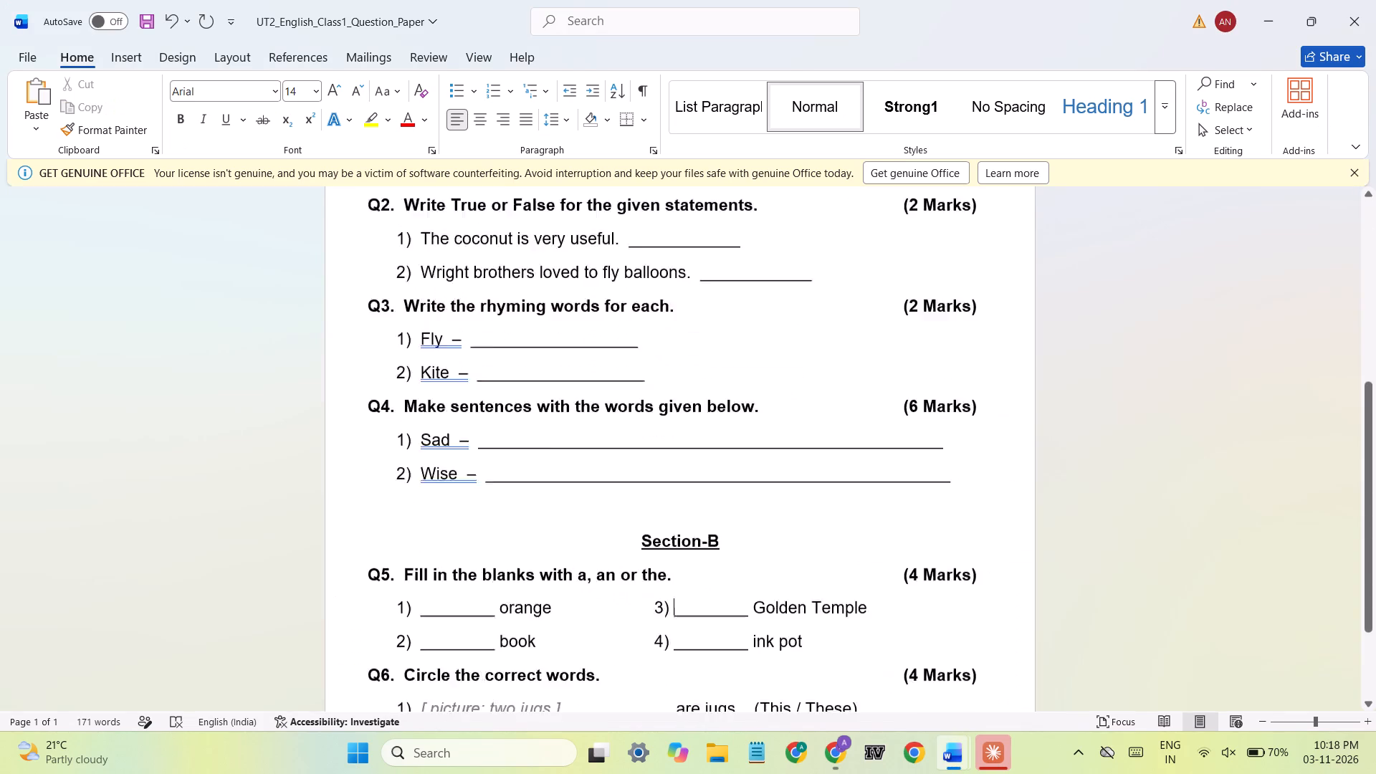
pyautogui.scroll(-2, 670, 568)
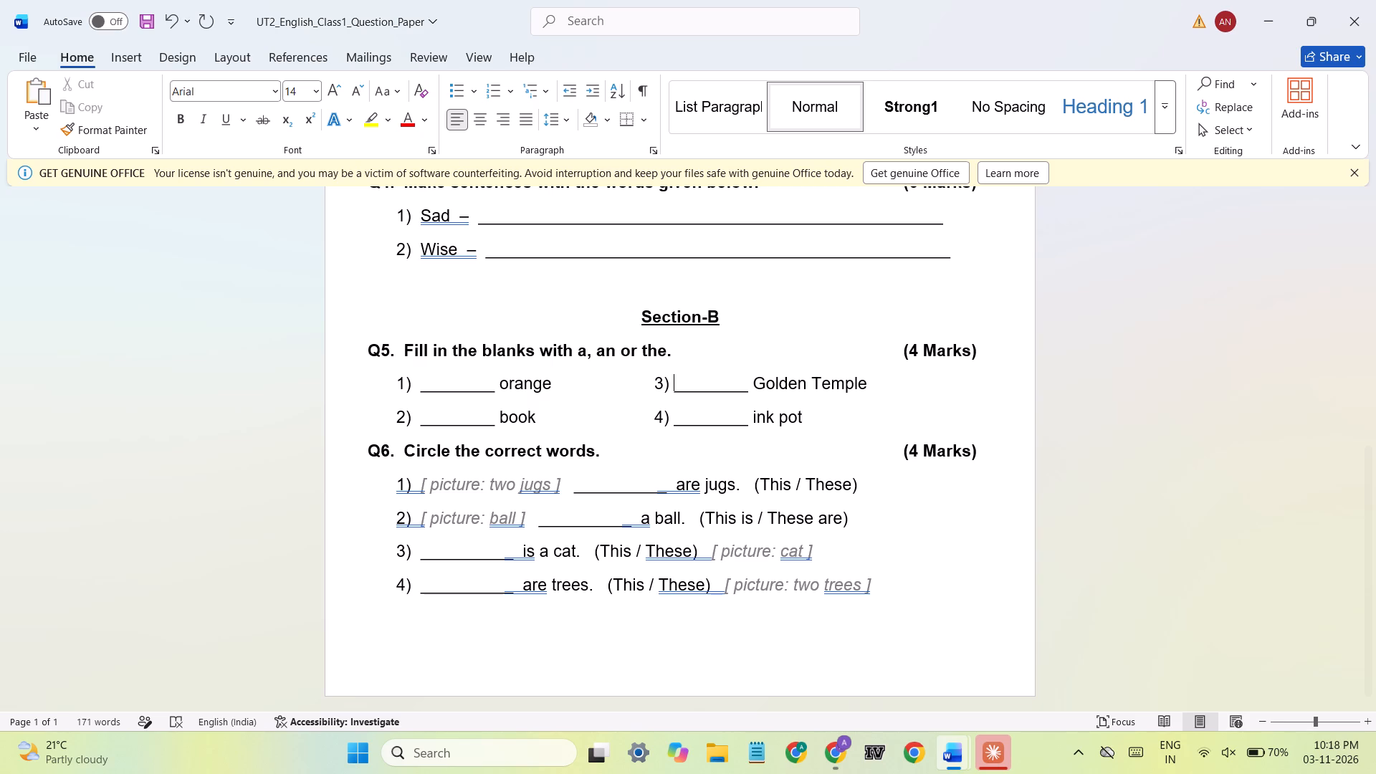
pyautogui.click(673, 487)
pyautogui.press('BackSpace')
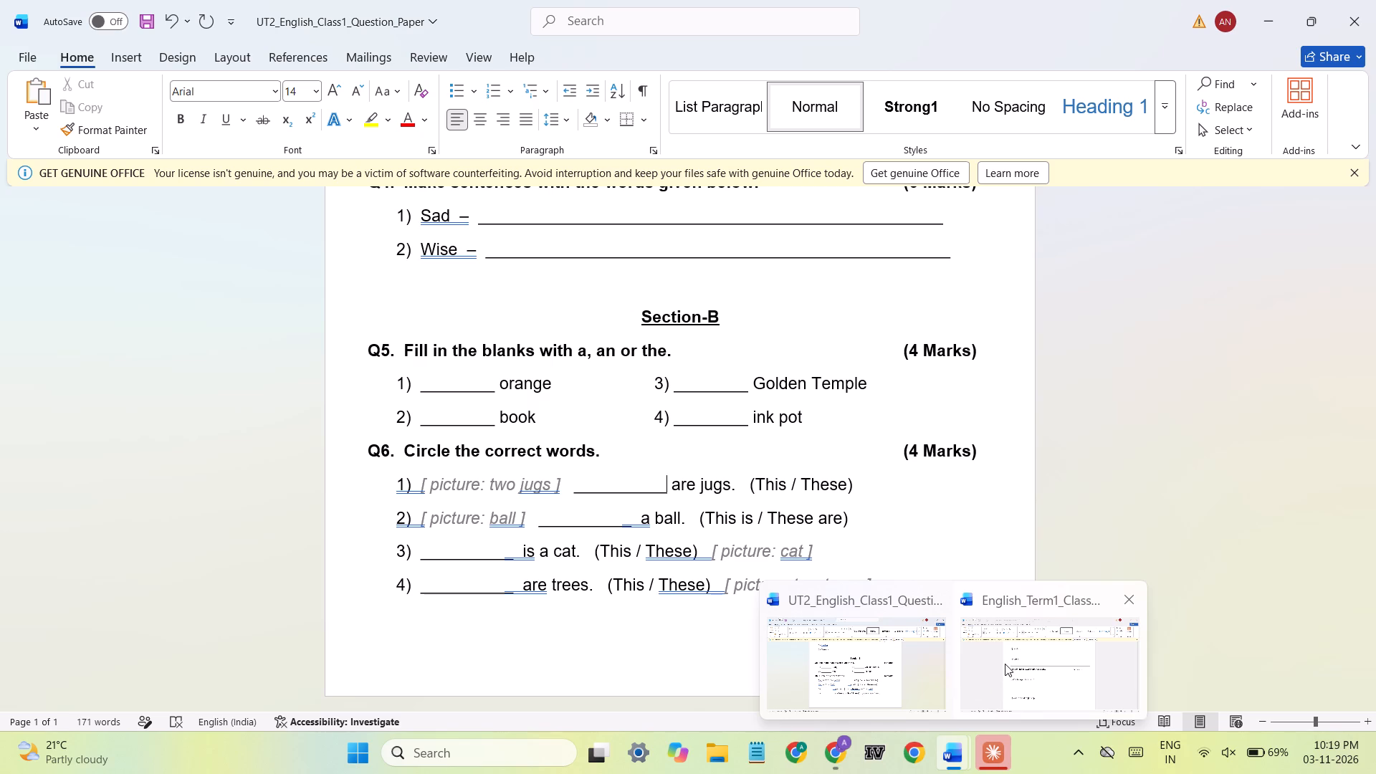
# Look at the English_Term1_ClassI document in Word and return to the two-cup image results in Chrome.
pyautogui.click(905, 671)
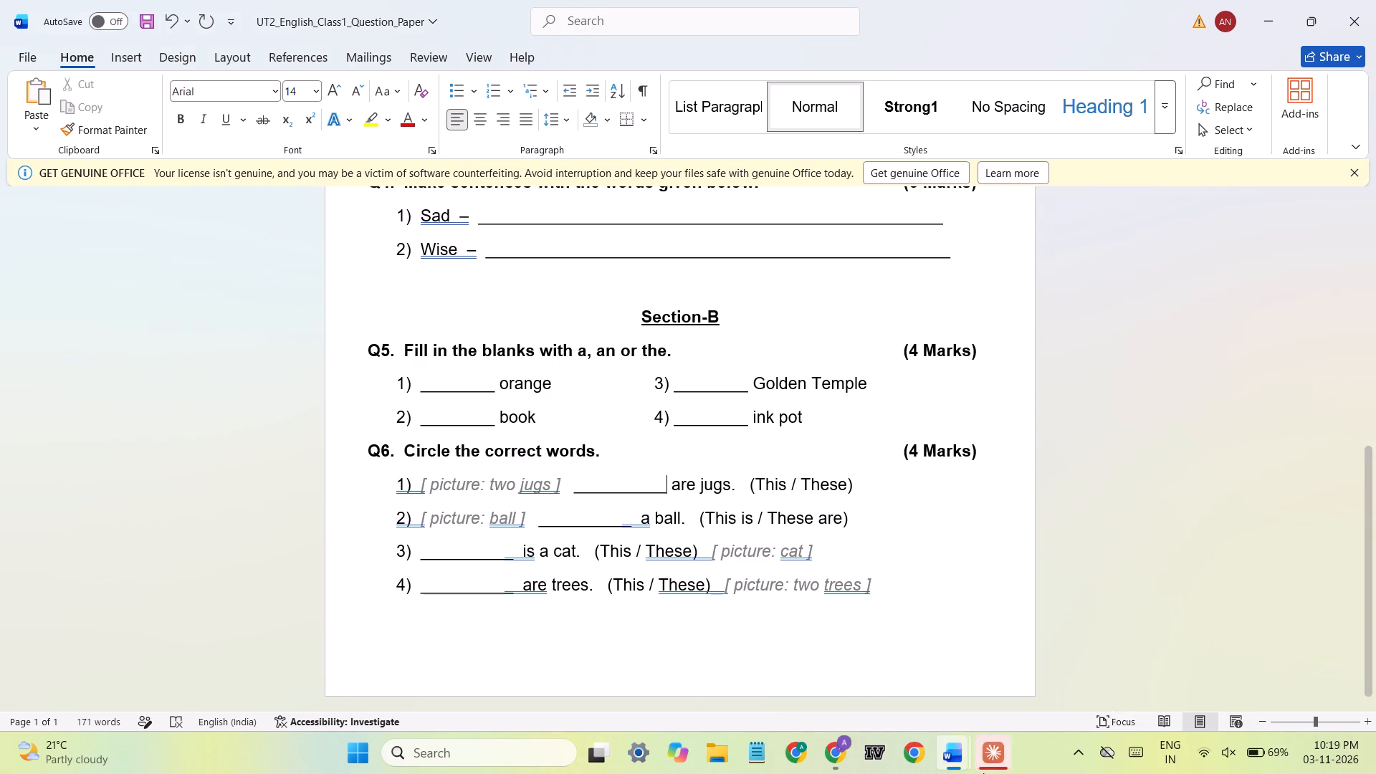
pyautogui.click(983, 669)
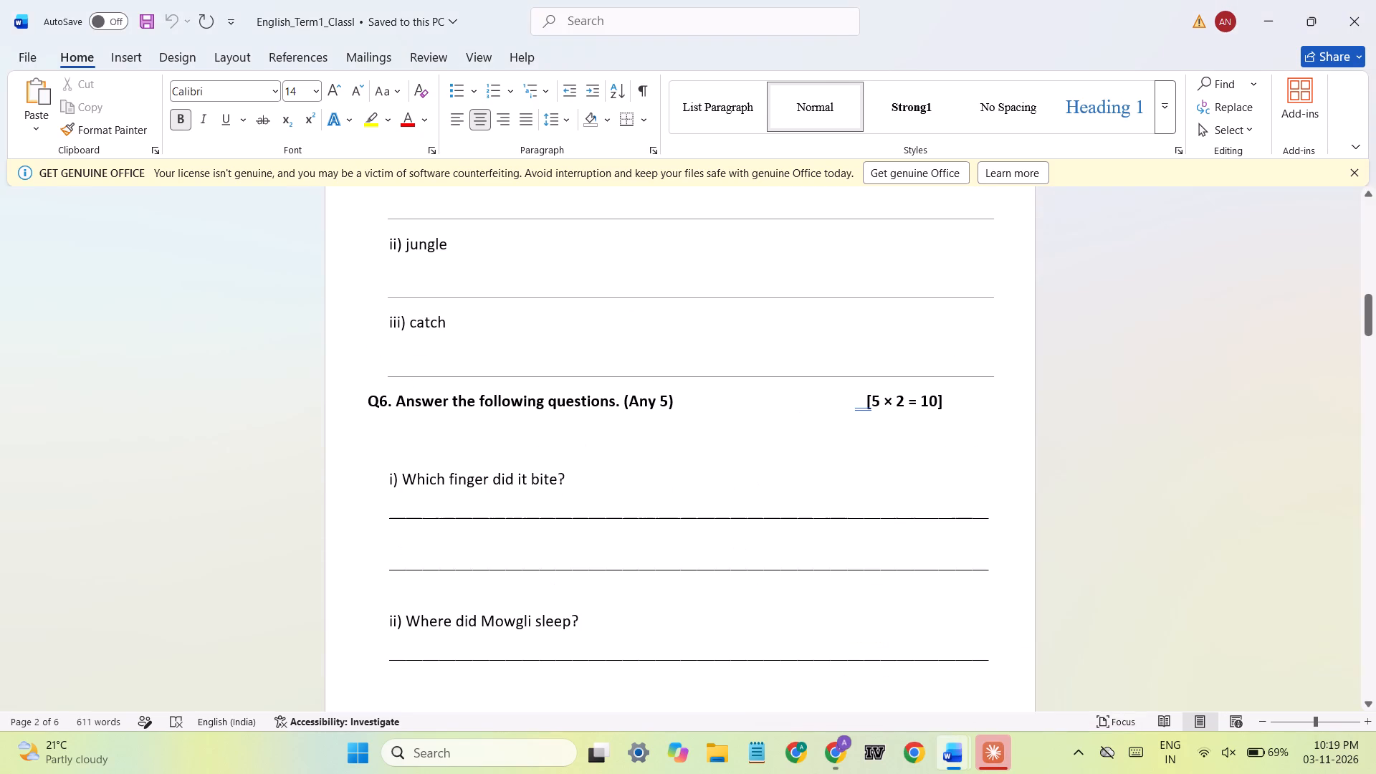
pyautogui.click(884, 650)
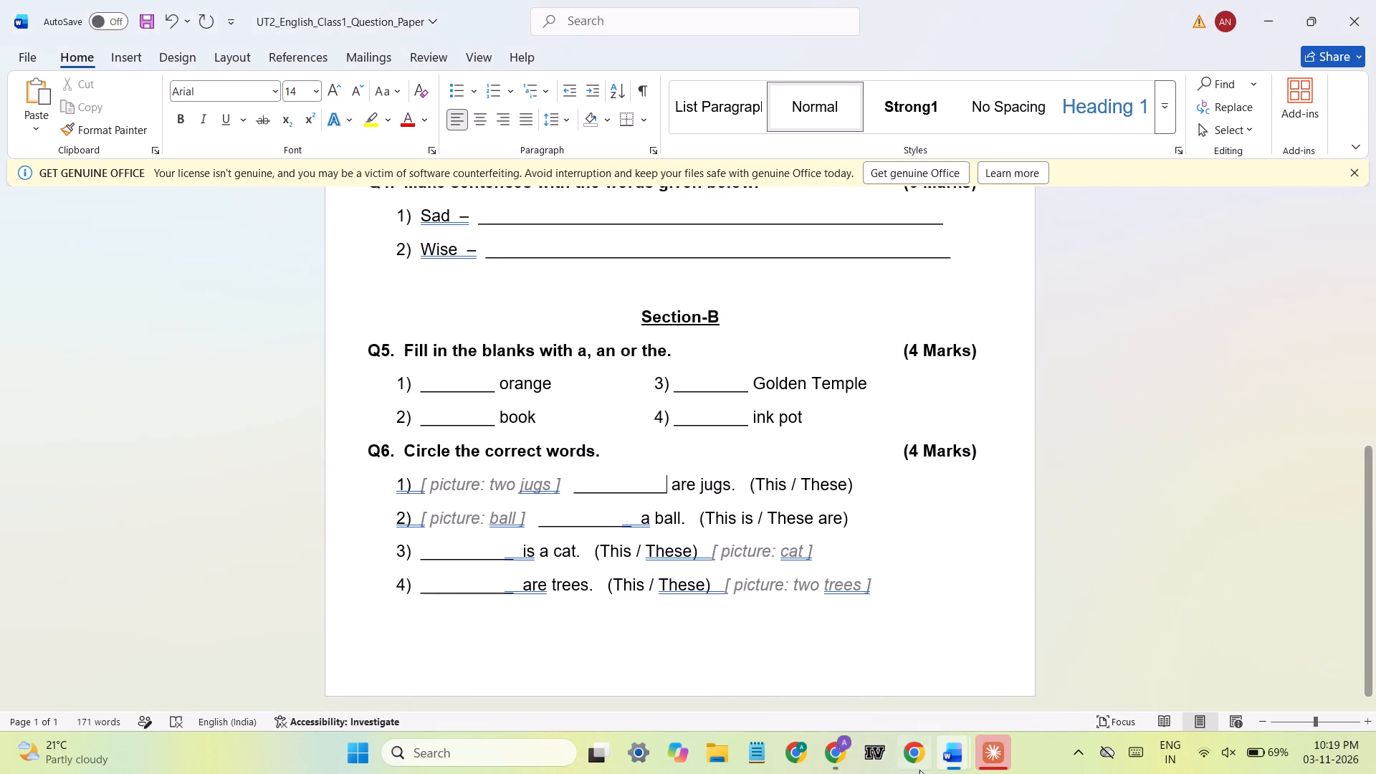
pyautogui.click(850, 773)
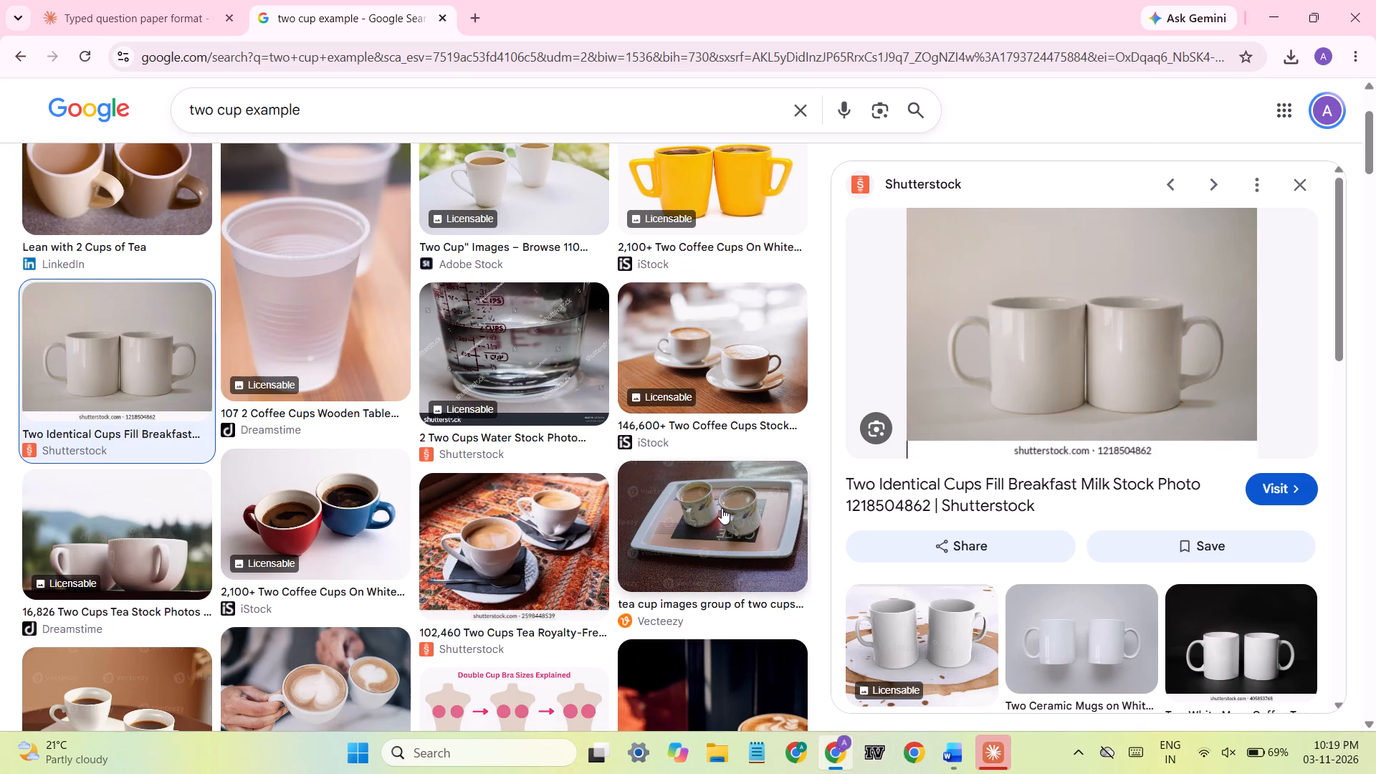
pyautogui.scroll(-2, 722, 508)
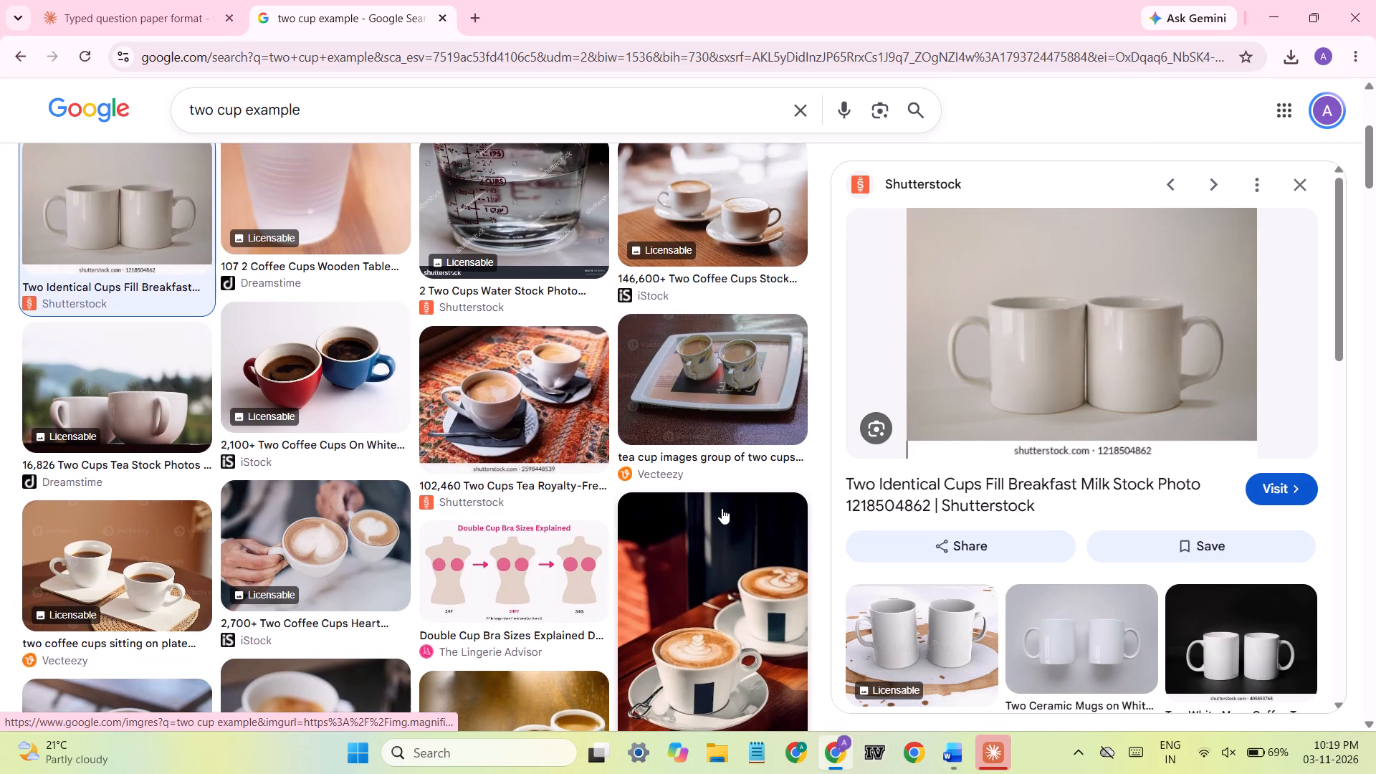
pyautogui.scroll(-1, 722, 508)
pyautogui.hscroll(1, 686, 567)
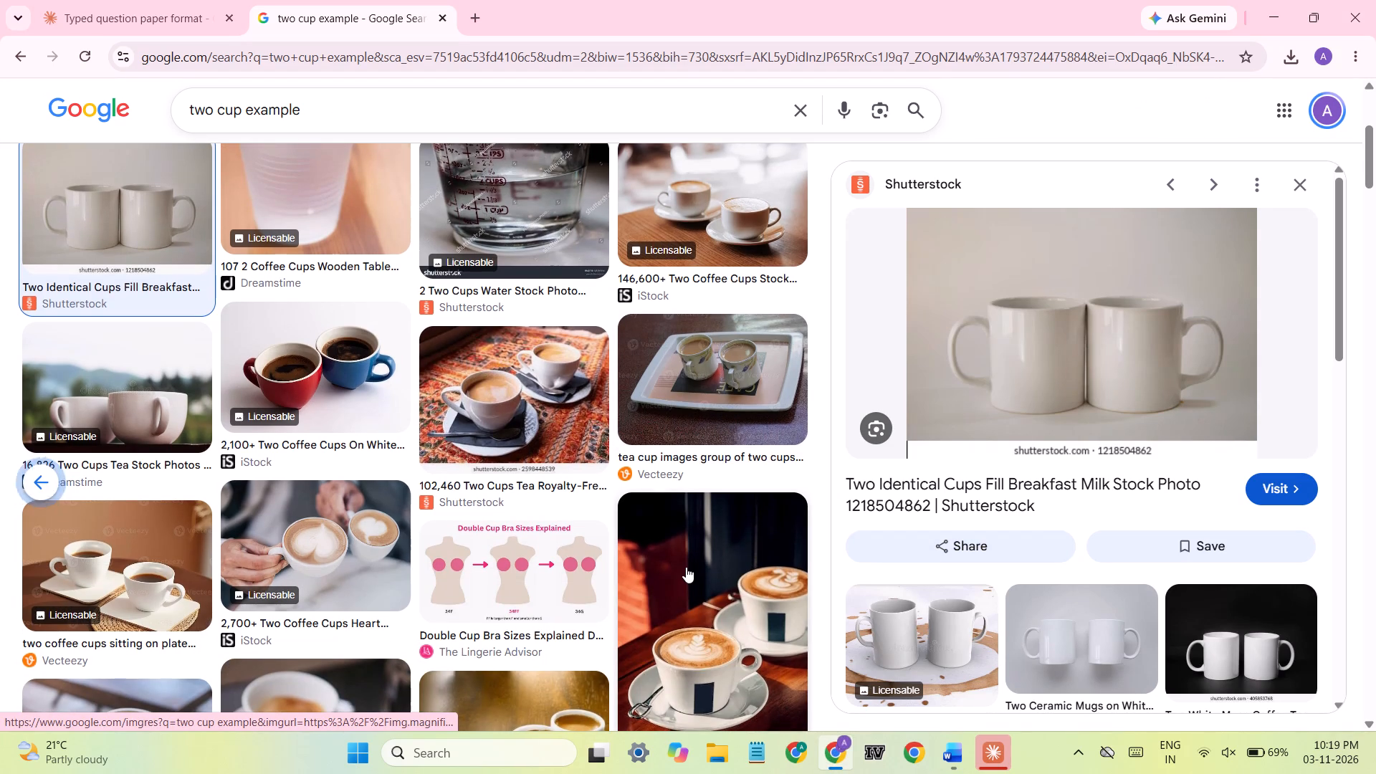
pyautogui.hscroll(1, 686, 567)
# Change the image search to "ball example photo".
pyautogui.click(338, 112)
pyautogui.press('BackSpace')
pyautogui.press('BackSpace')
pyautogui.press('BackSpace')
pyautogui.press('BackSpace')
pyautogui.press('BackSpace')
pyautogui.press('BackSpace')
pyautogui.press('BackSpace')
pyautogui.press('BackSpace')
pyautogui.press('BackSpace')
pyautogui.press('BackSpace')
pyautogui.press('BackSpace')
pyautogui.press('BackSpace')
pyautogui.press('BackSpace')
pyautogui.press('BackSpace')
pyautogui.press('BackSpace')
pyautogui.press('BackSpace')
pyautogui.press('BackSpace')
pyautogui.press('BackSpace')
pyautogui.press('BackSpace')
pyautogui.press('BackSpace')
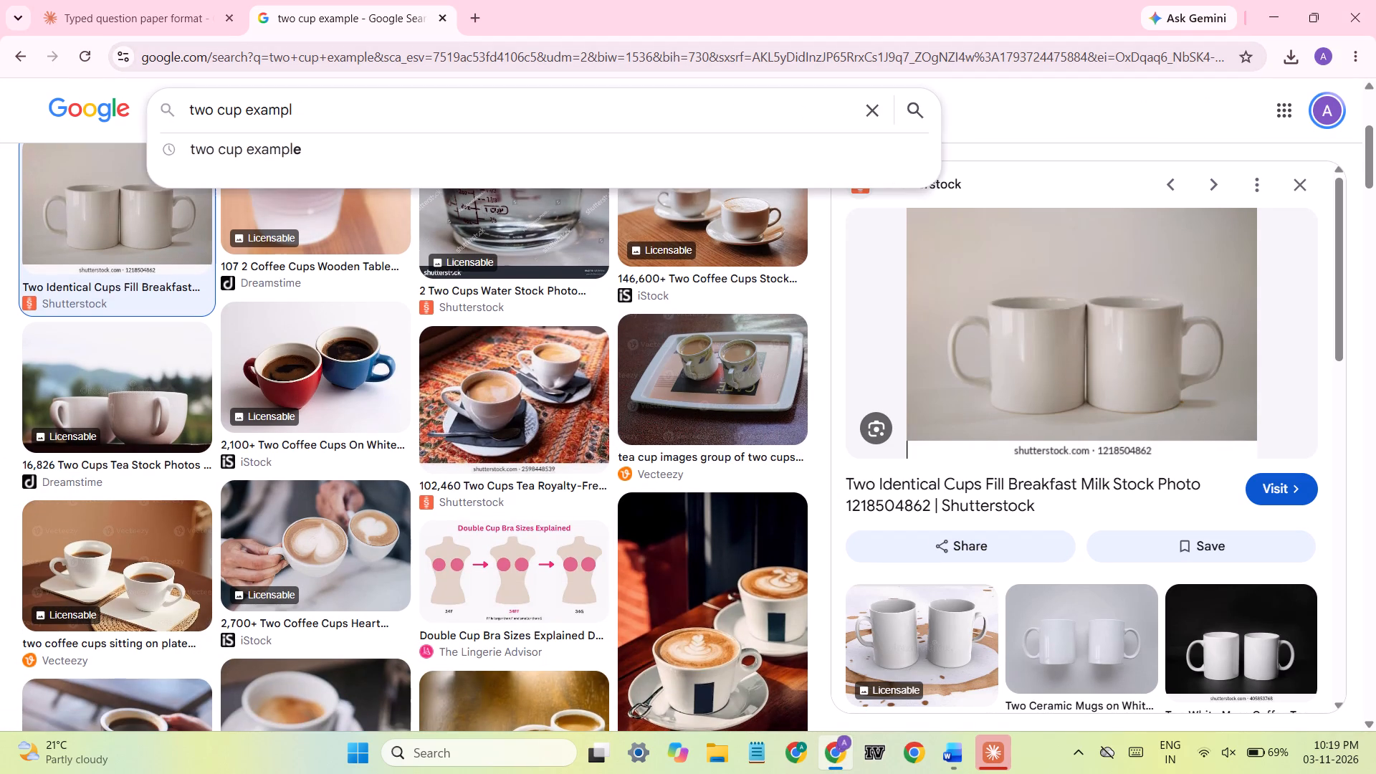
pyautogui.write('ba;')
pyautogui.press('BackSpace')
pyautogui.write('ll')
pyautogui.press('space')
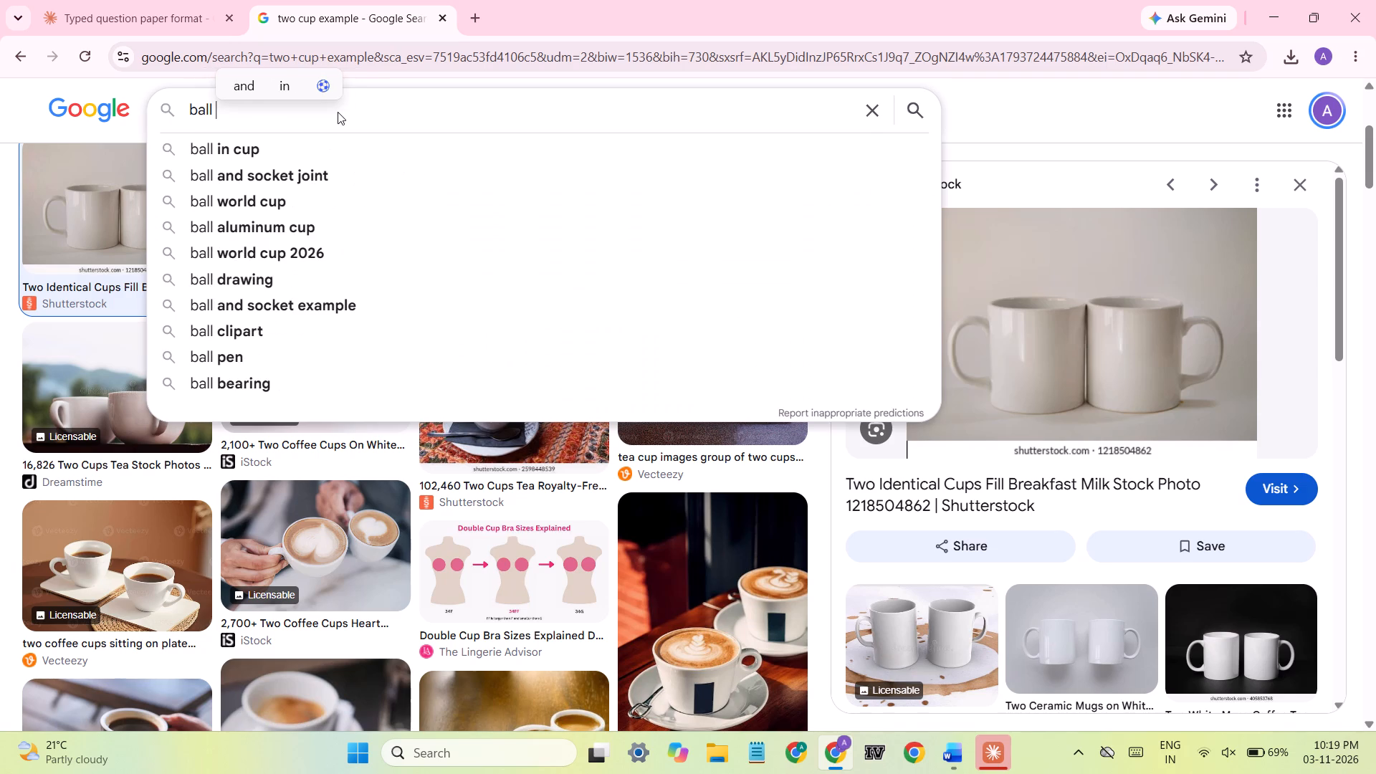
pyautogui.write('ea')
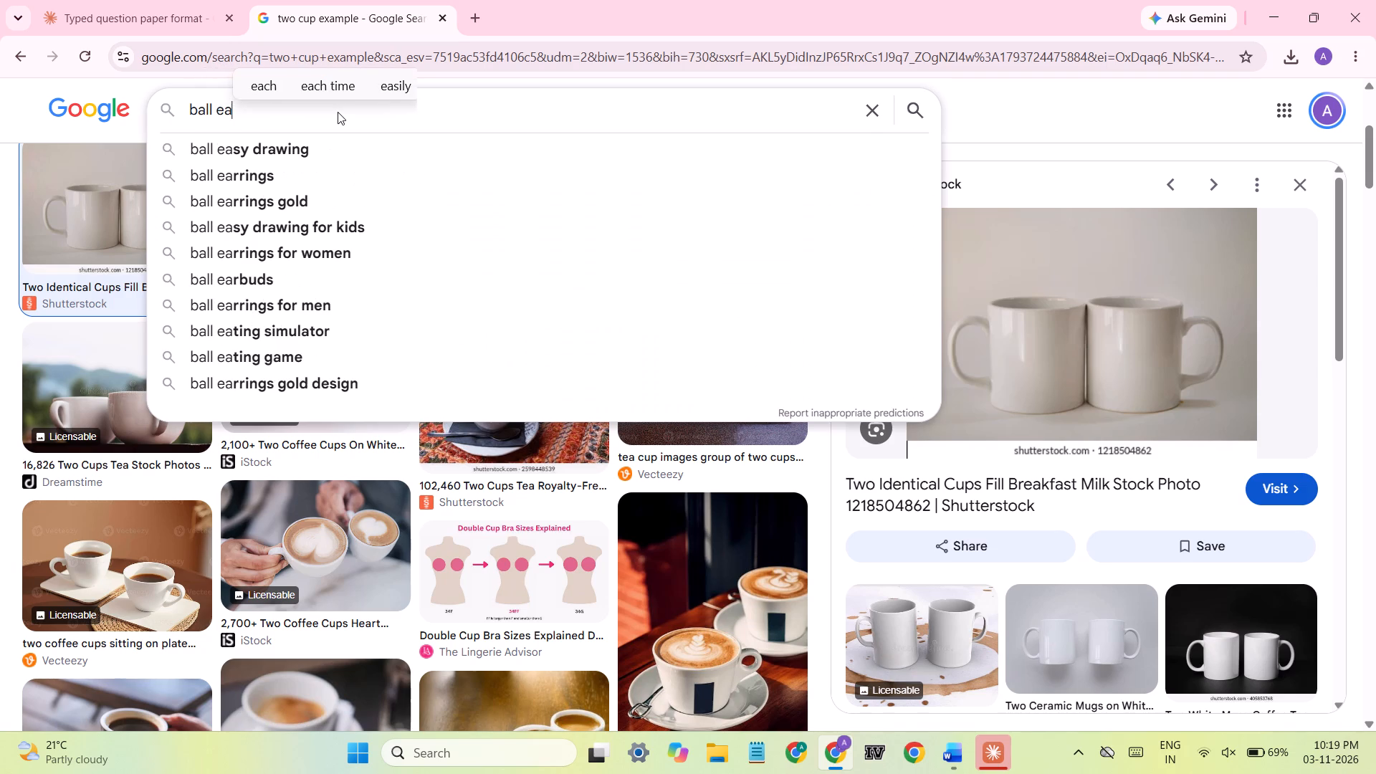
pyautogui.press('BackSpace')
pyautogui.press('c')
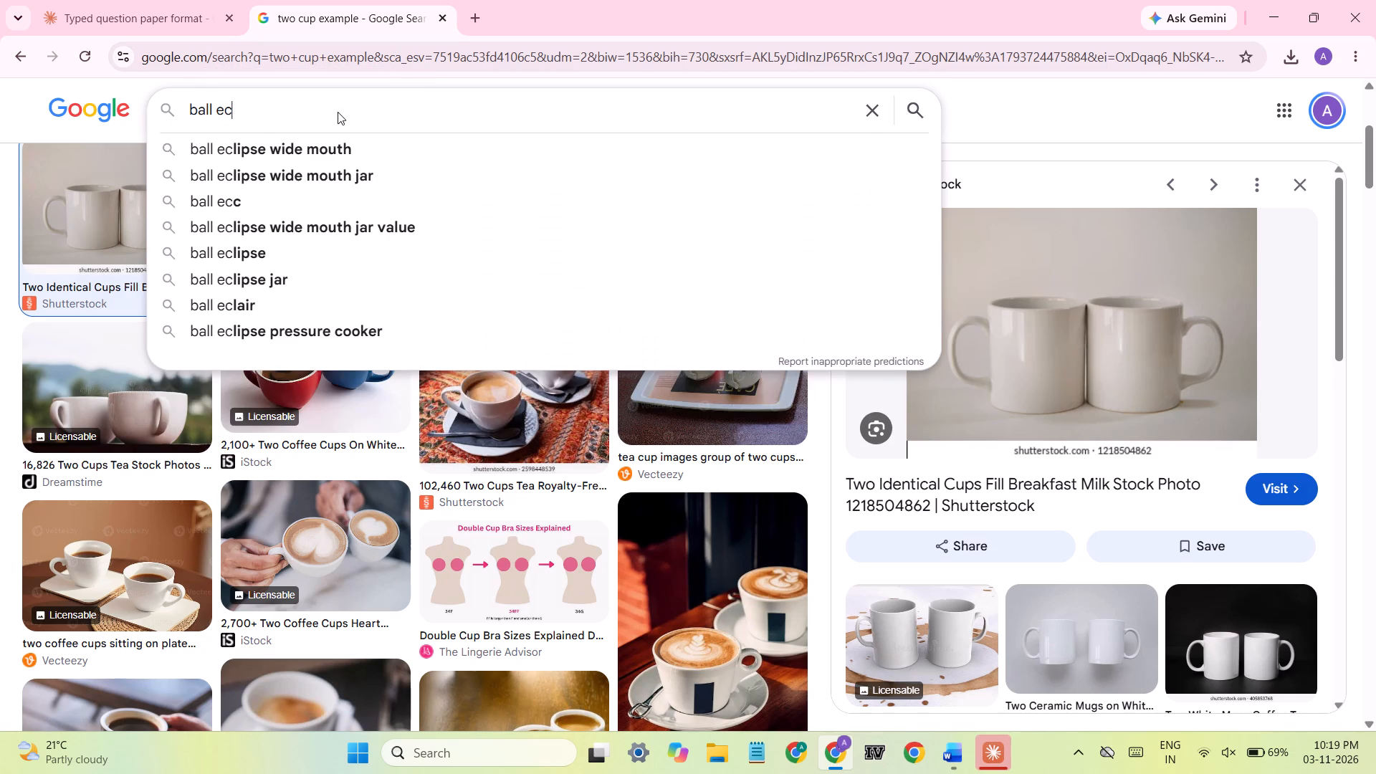
pyautogui.press('BackSpace')
pyautogui.write('xa,')
pyautogui.press('BackSpace')
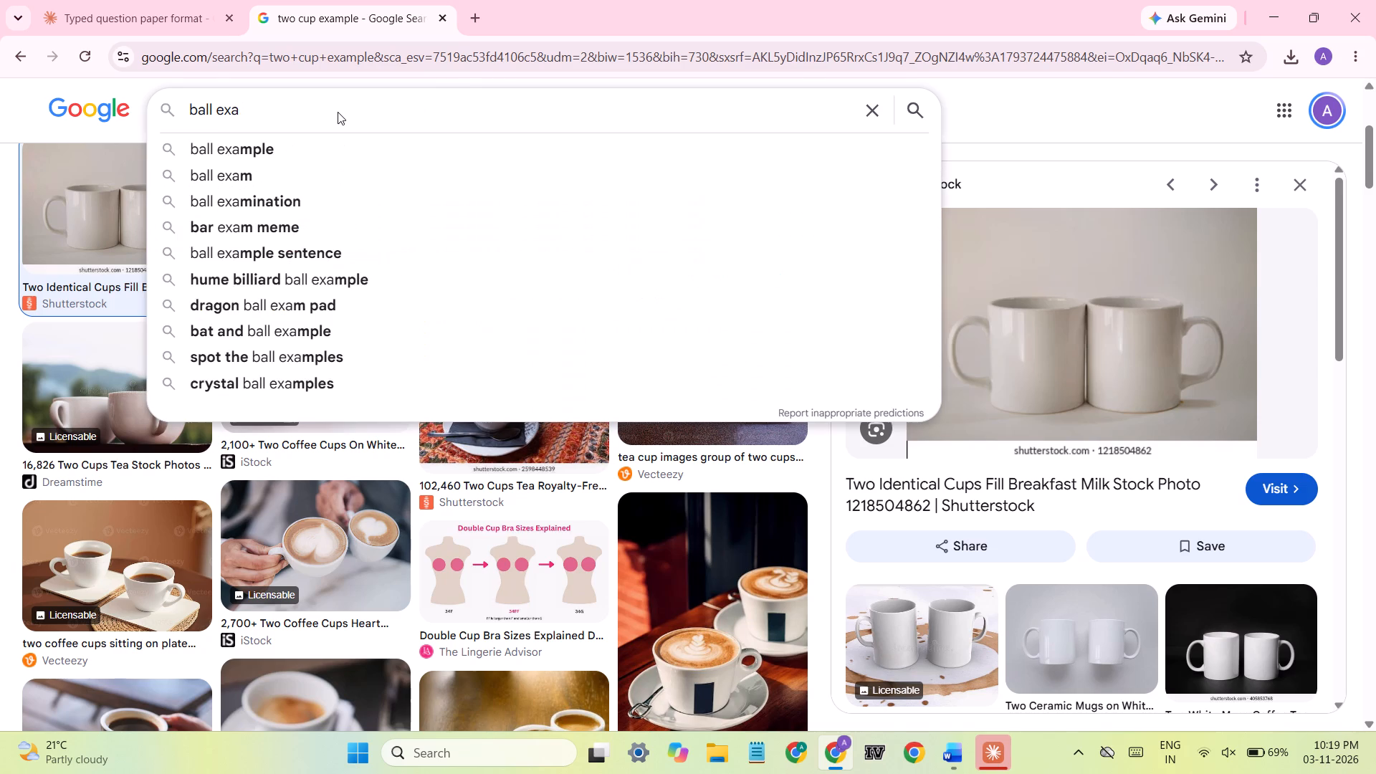
pyautogui.write('mple photot')
pyautogui.press('BackSpace')
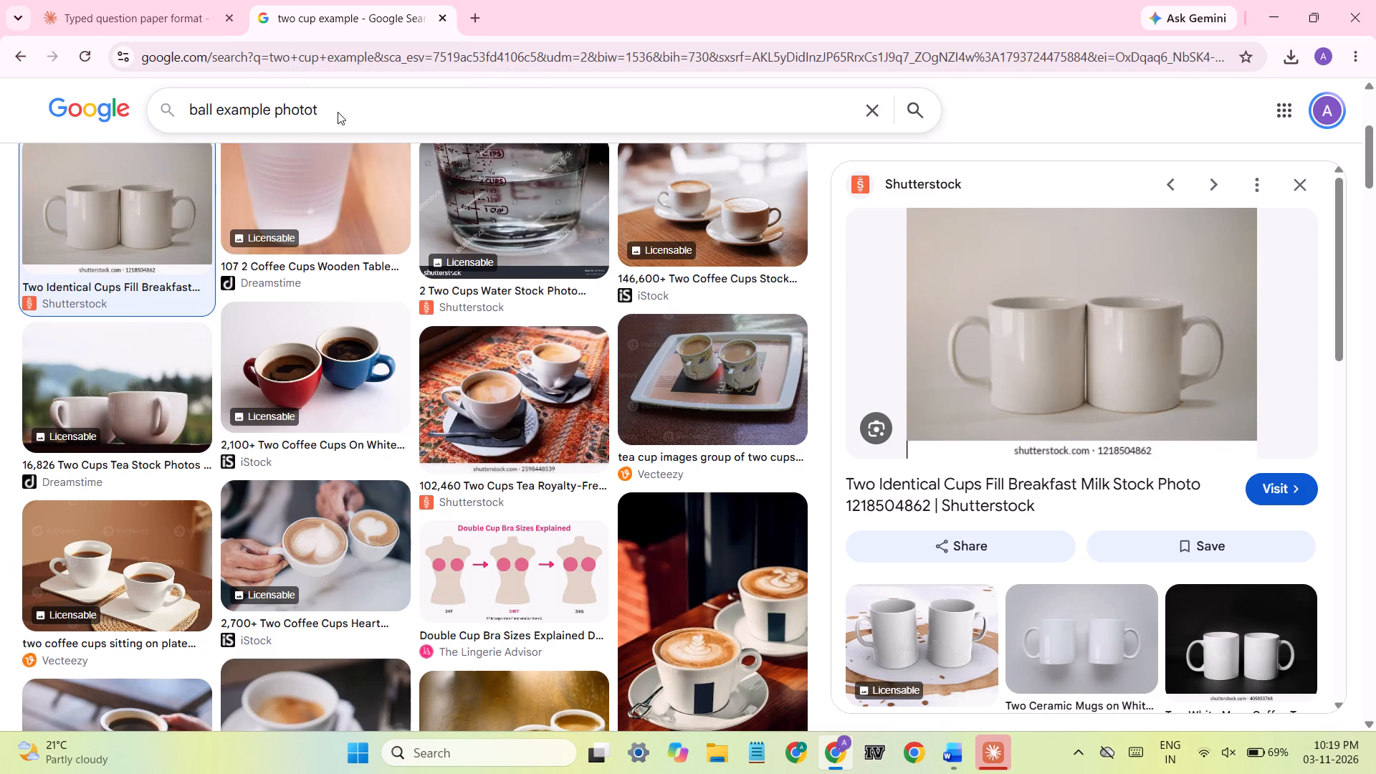
pyautogui.press('Return')
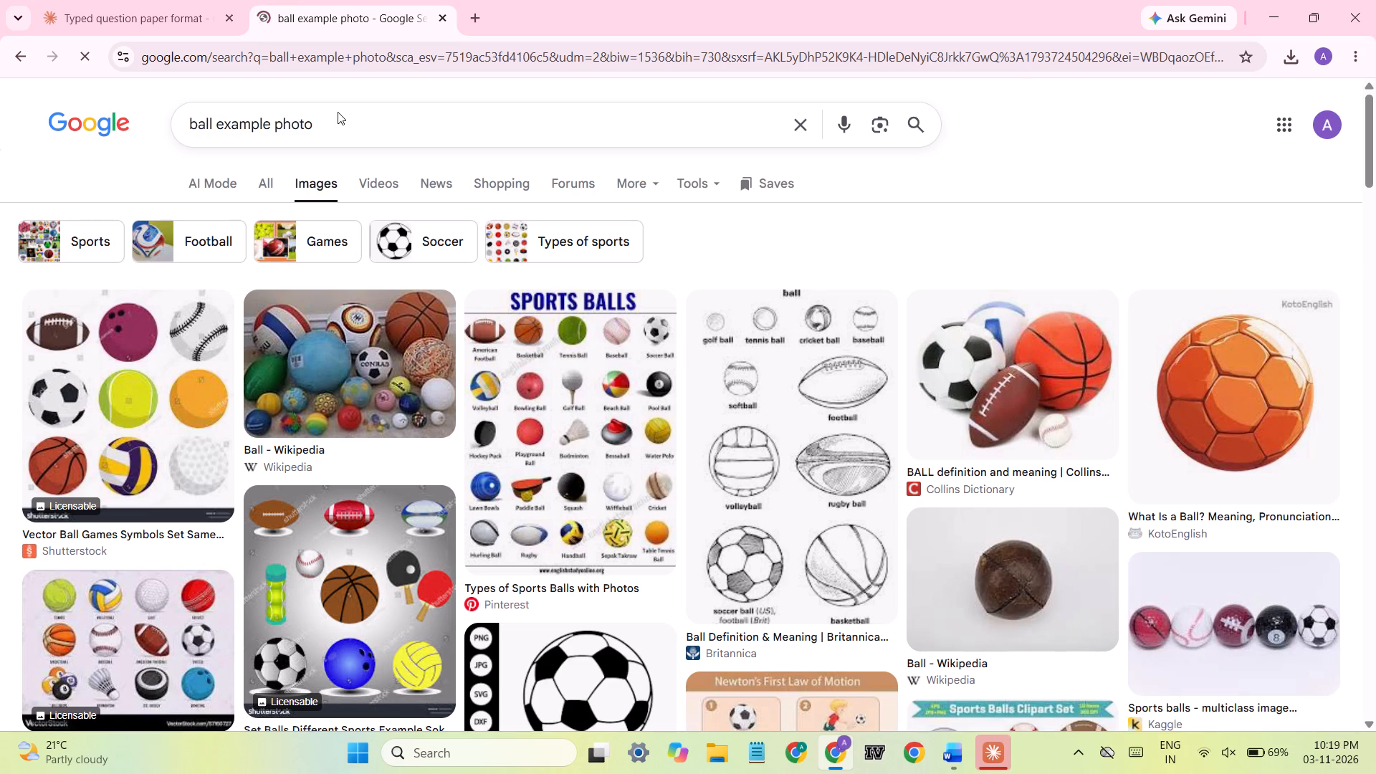
# Find the black-and-white soccer ball clipart from Etsy among the related images of the Design Bundles result and copy the image.
pyautogui.scroll(-1, 1189, 399)
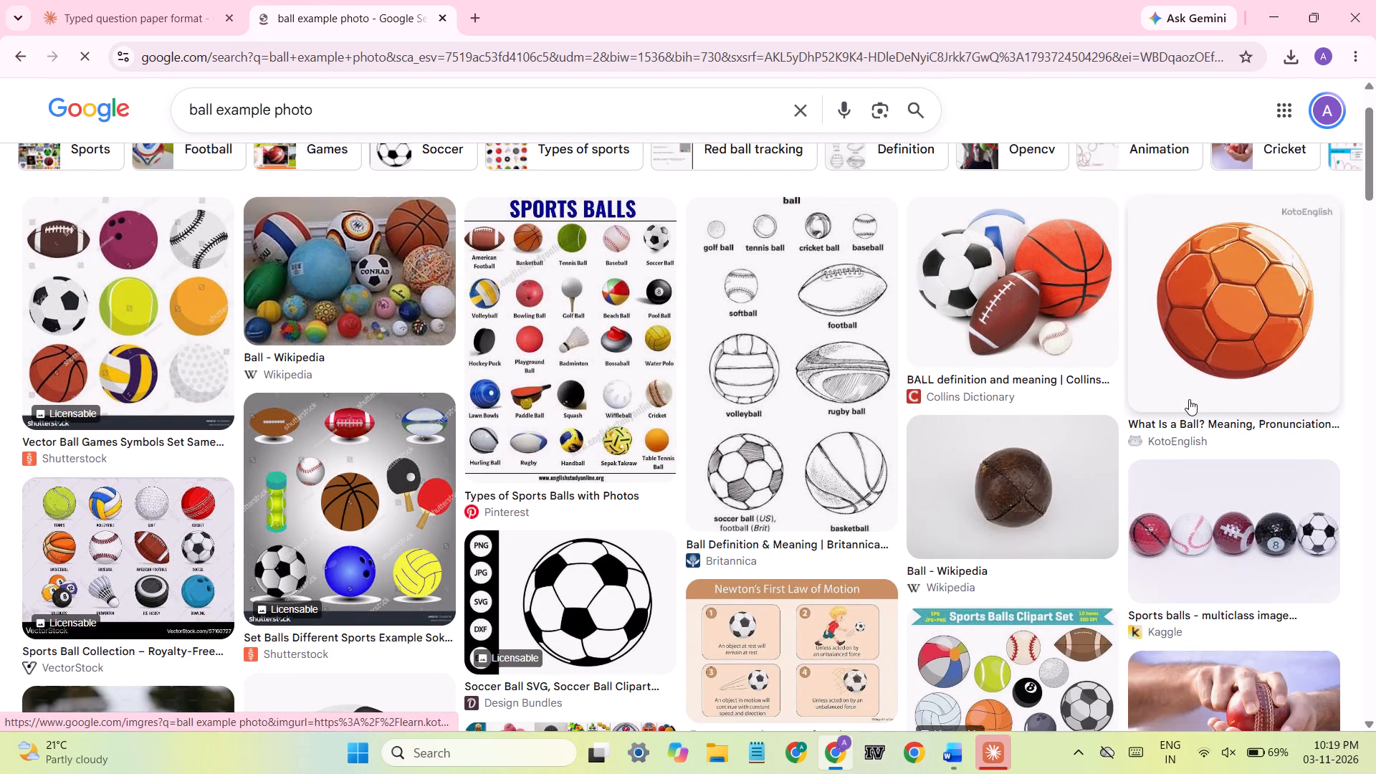
pyautogui.scroll(-1, 1189, 399)
pyautogui.click(568, 608)
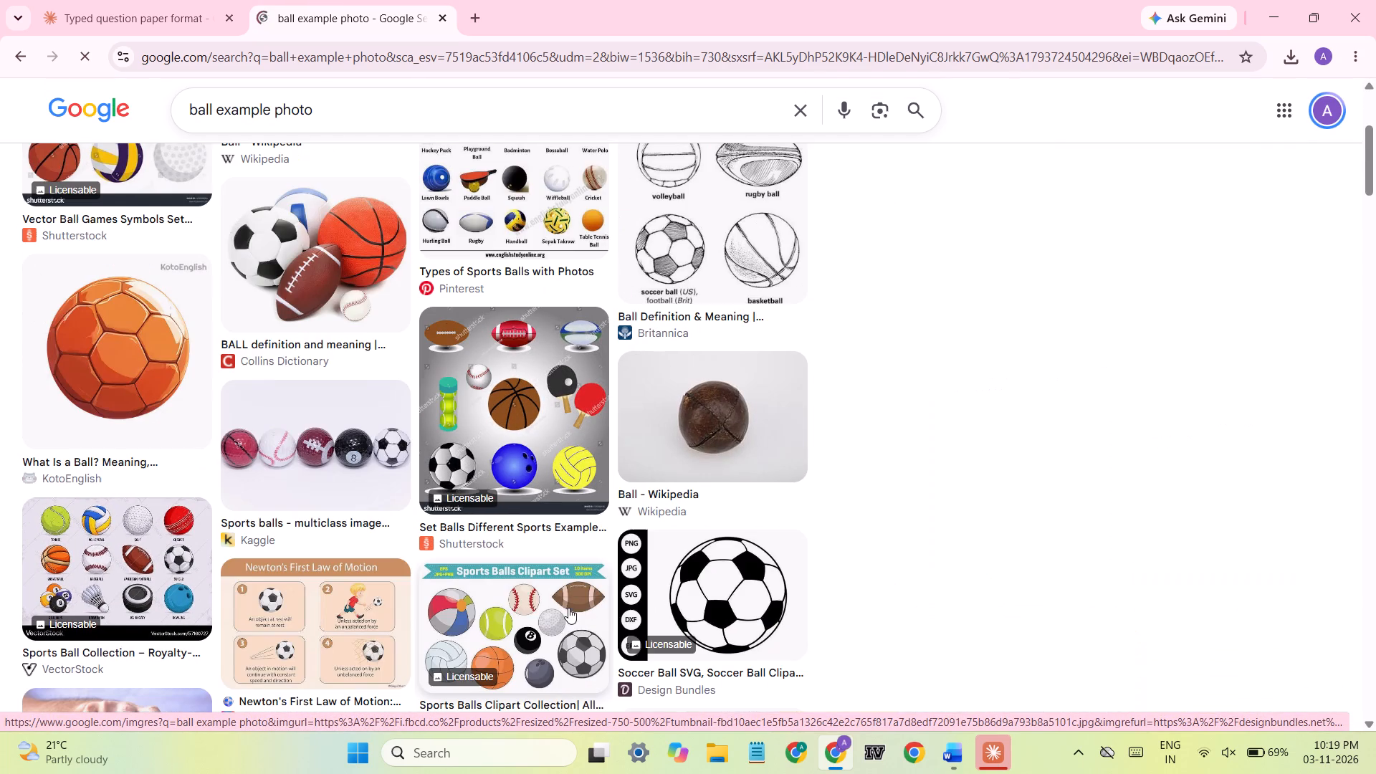
pyautogui.scroll(-2, 1013, 575)
pyautogui.rightClick(1013, 575)
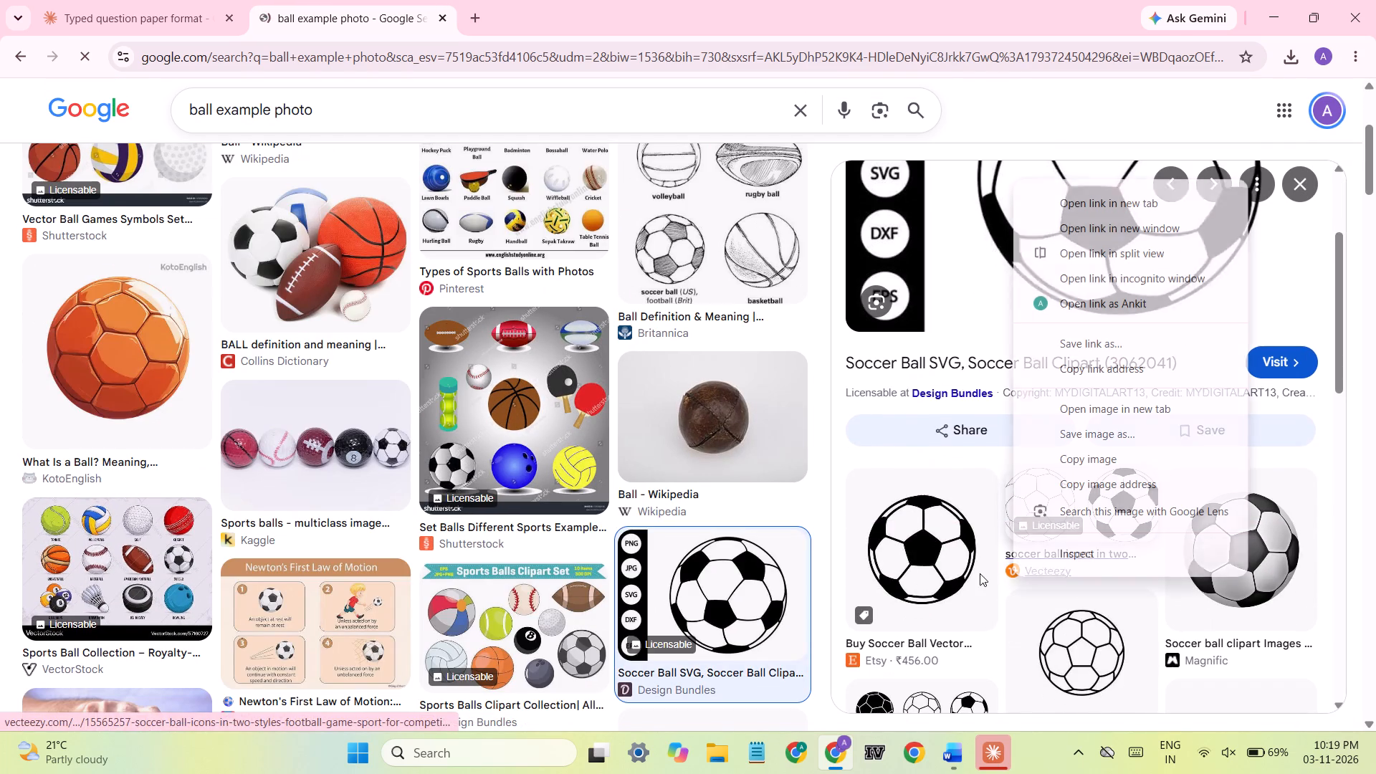
pyautogui.click(950, 571)
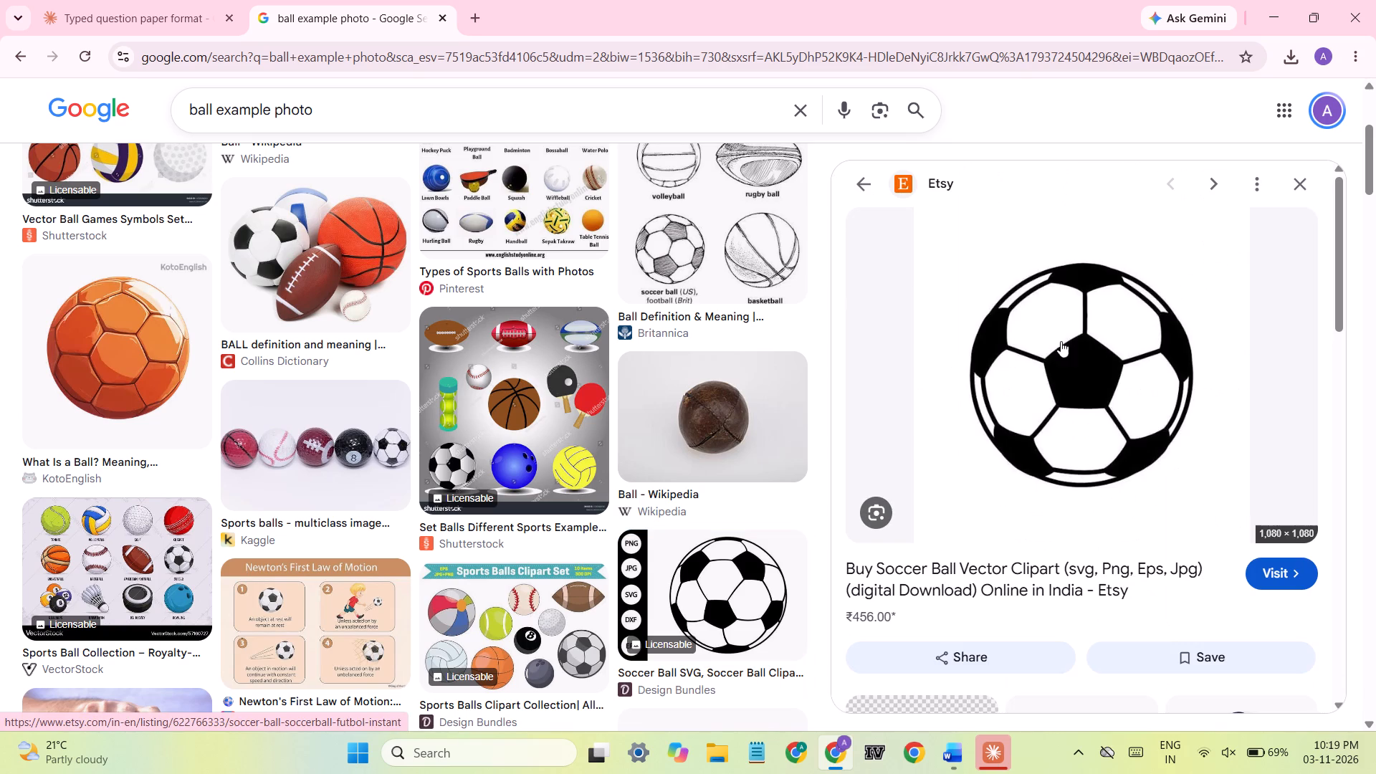
pyautogui.rightClick(1074, 333)
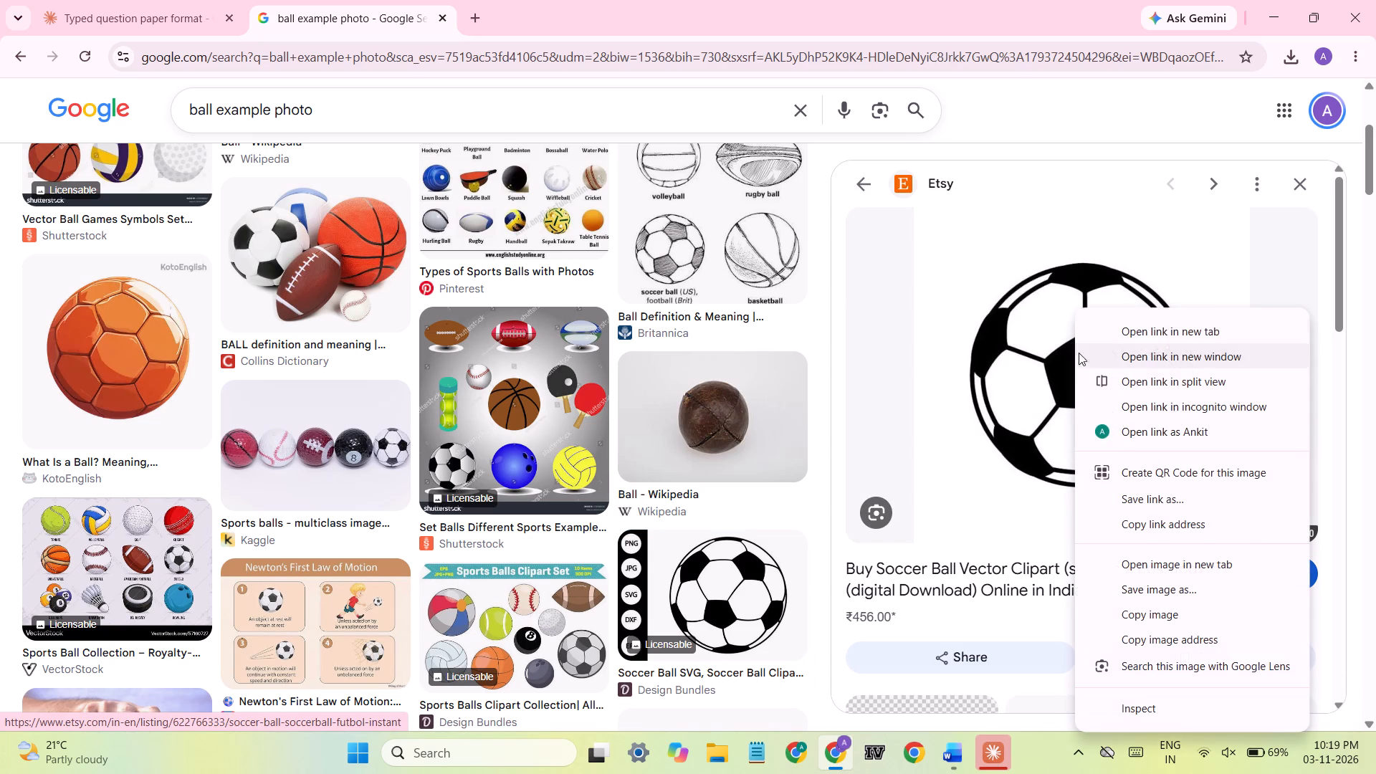
pyautogui.click(1150, 617)
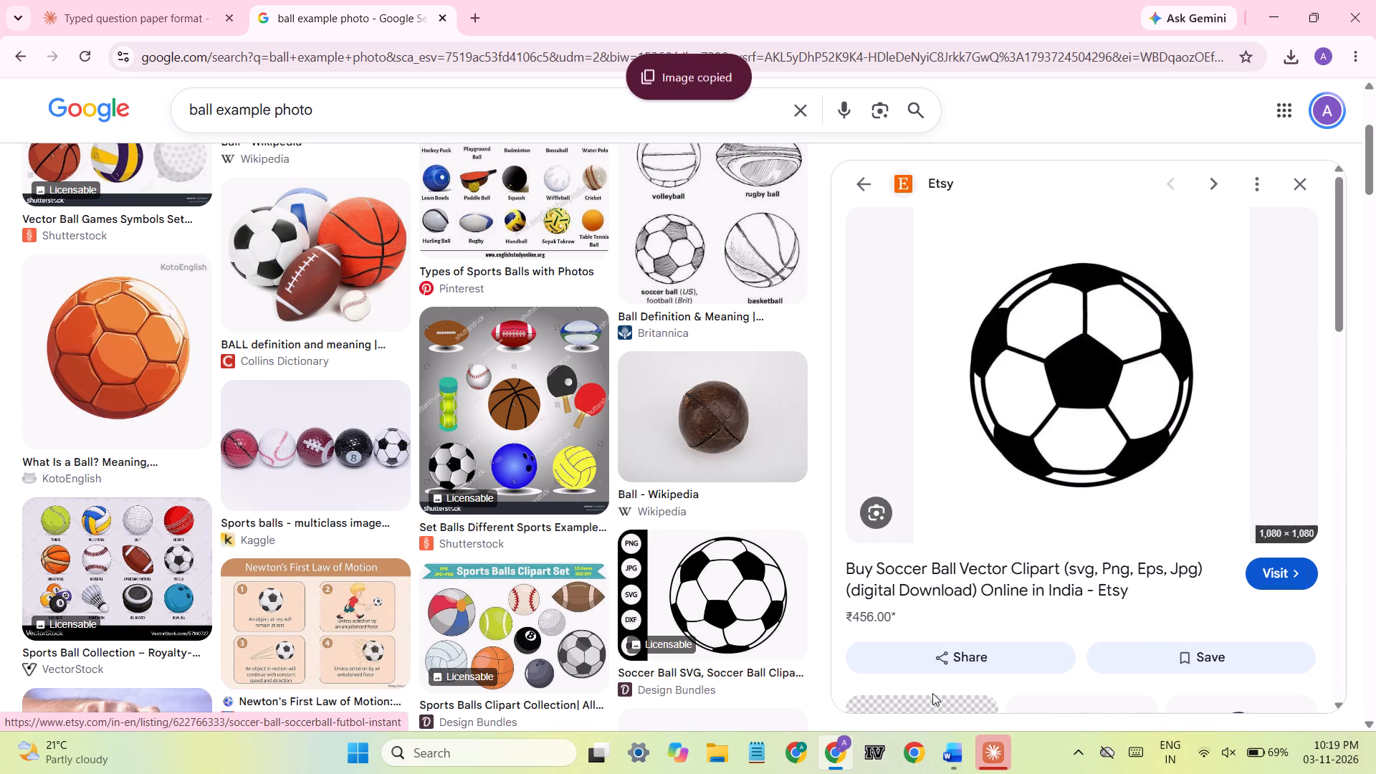
# Switch to the UT2_English_Class1_Question_Paper document in Word and replace the "[ picture: ball ]" placeholder in Q6 item 2 with the copied soccer ball image.
pyautogui.click(954, 768)
pyautogui.click(1021, 646)
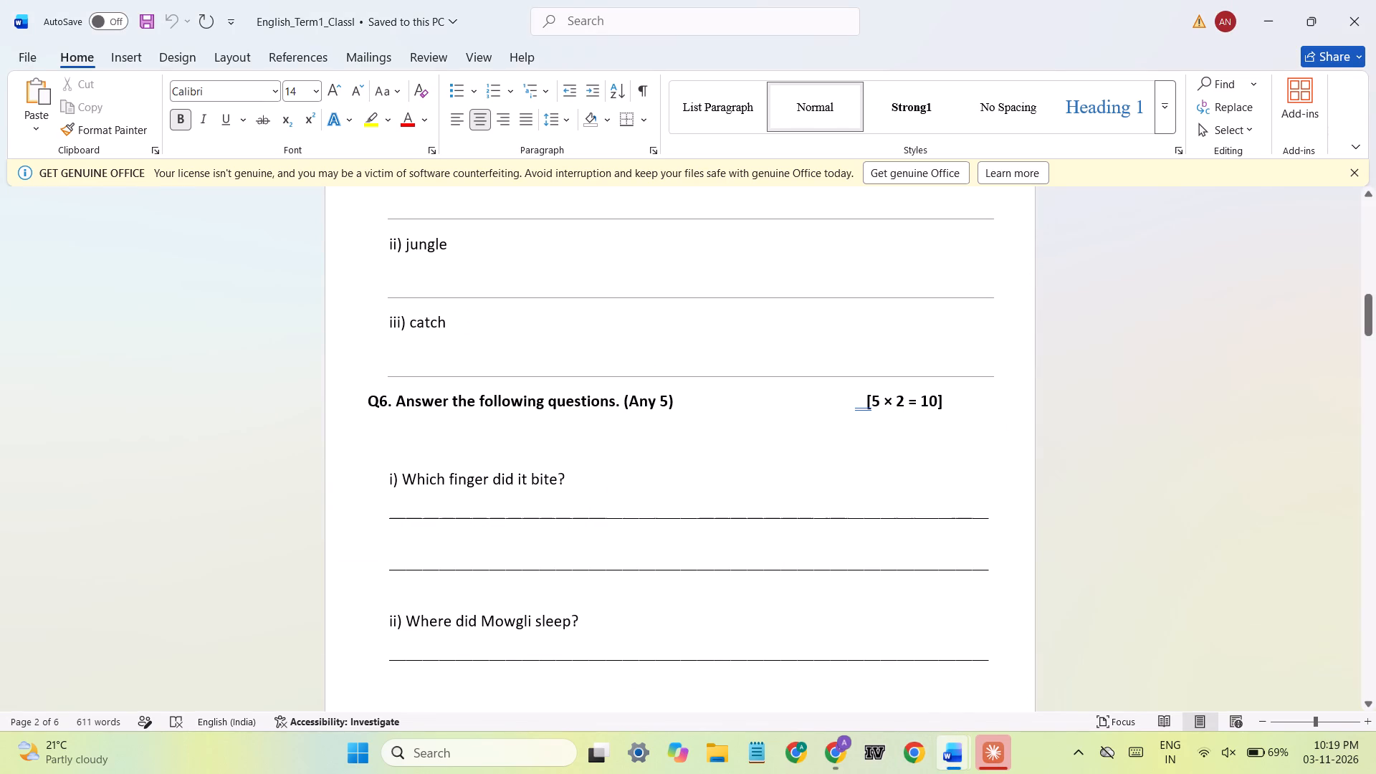
pyautogui.click(877, 684)
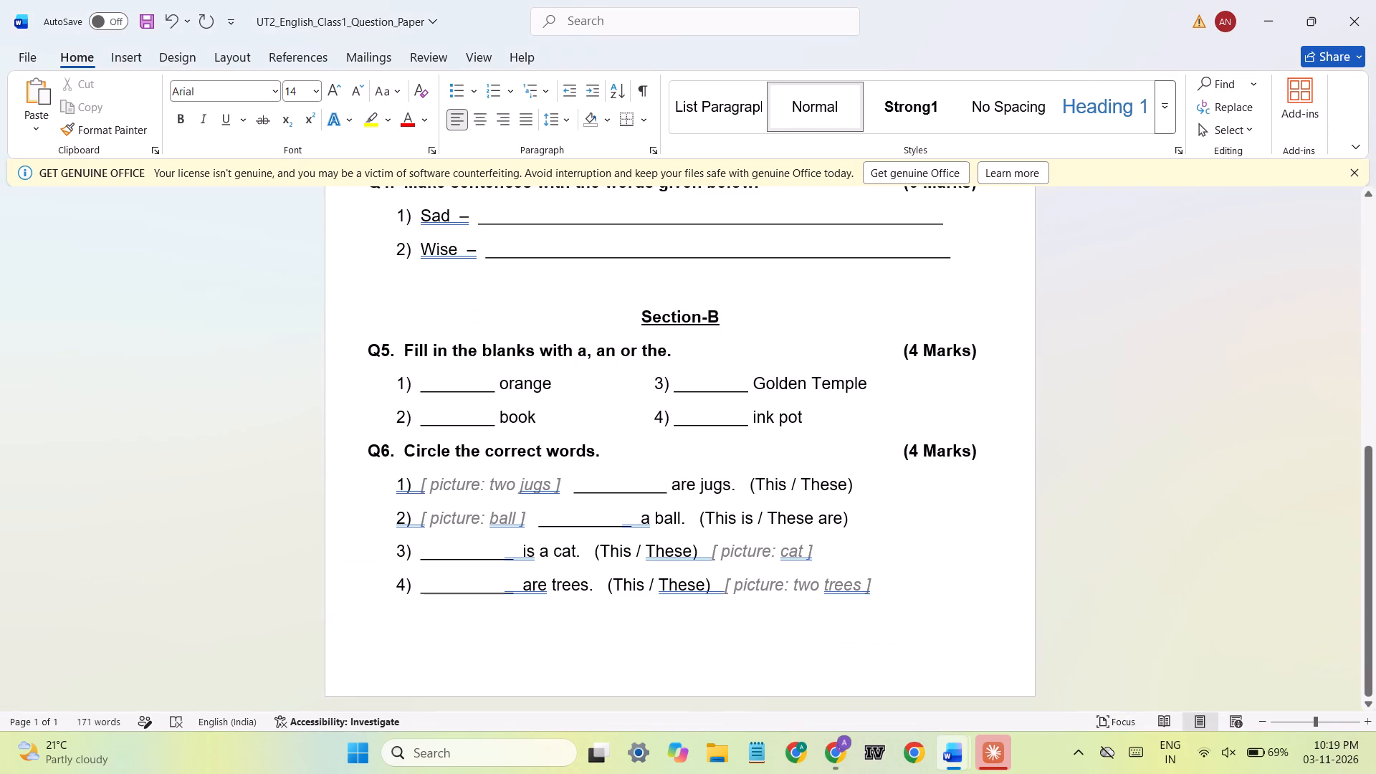
pyautogui.click(827, 477)
pyautogui.click(464, 482)
pyautogui.moveTo(421, 483); pyautogui.dragTo(454, 483)
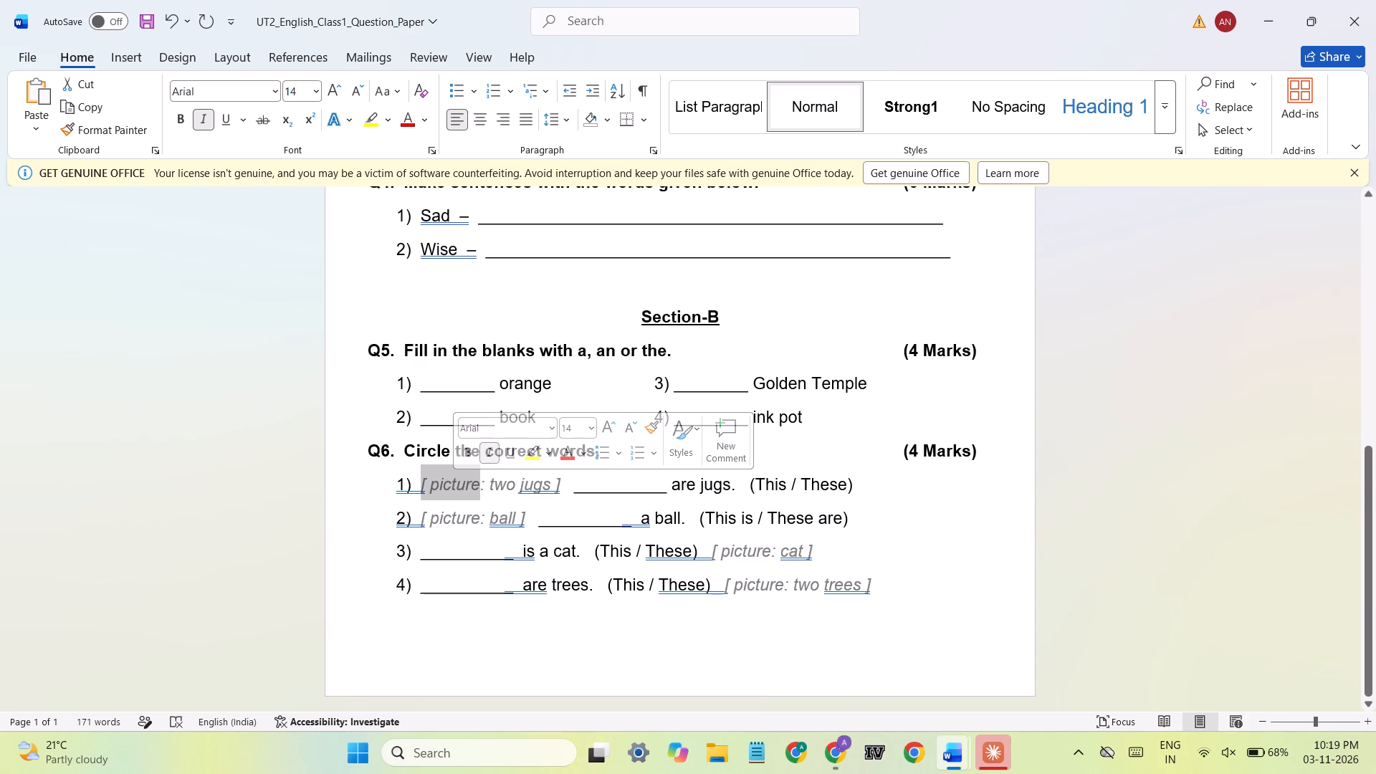
pyautogui.moveTo(427, 505); pyautogui.dragTo(426, 515)
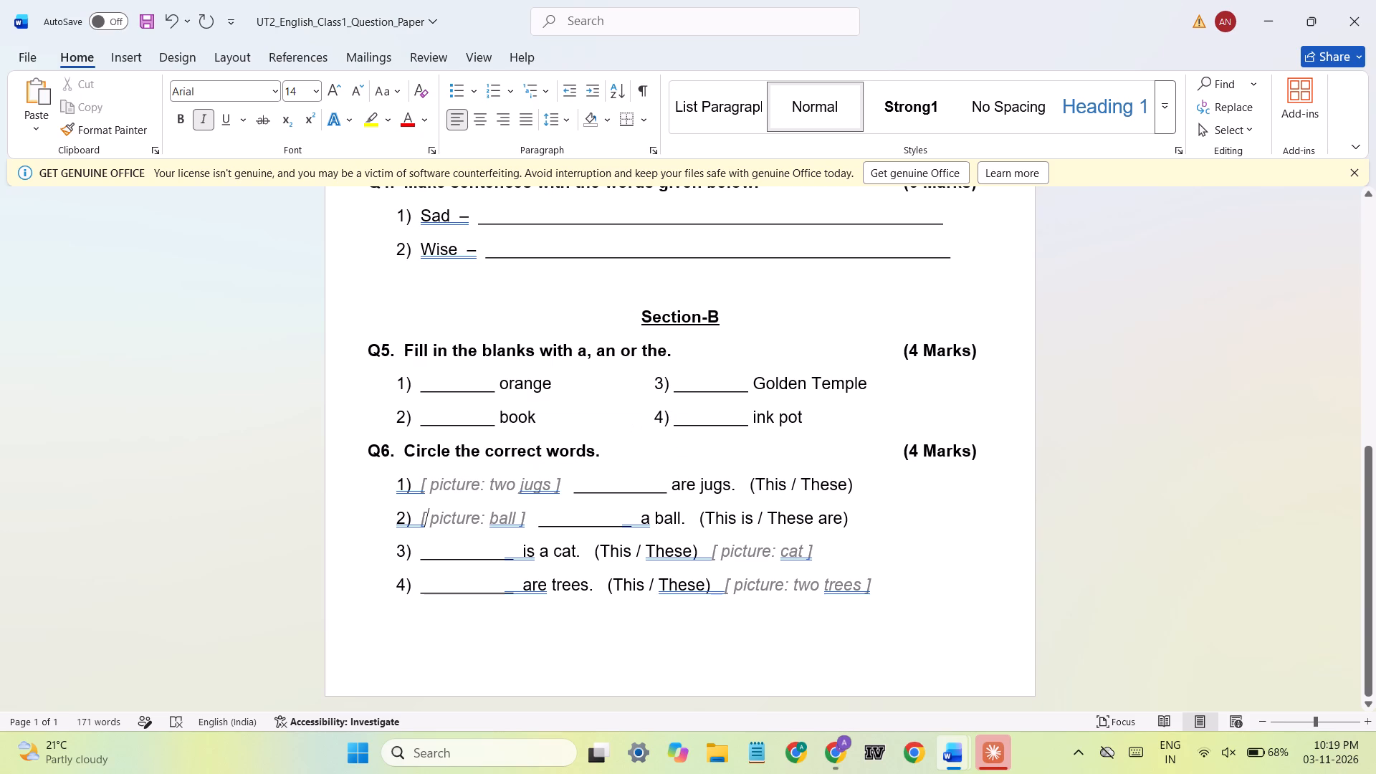
pyautogui.moveTo(421, 517); pyautogui.dragTo(527, 515)
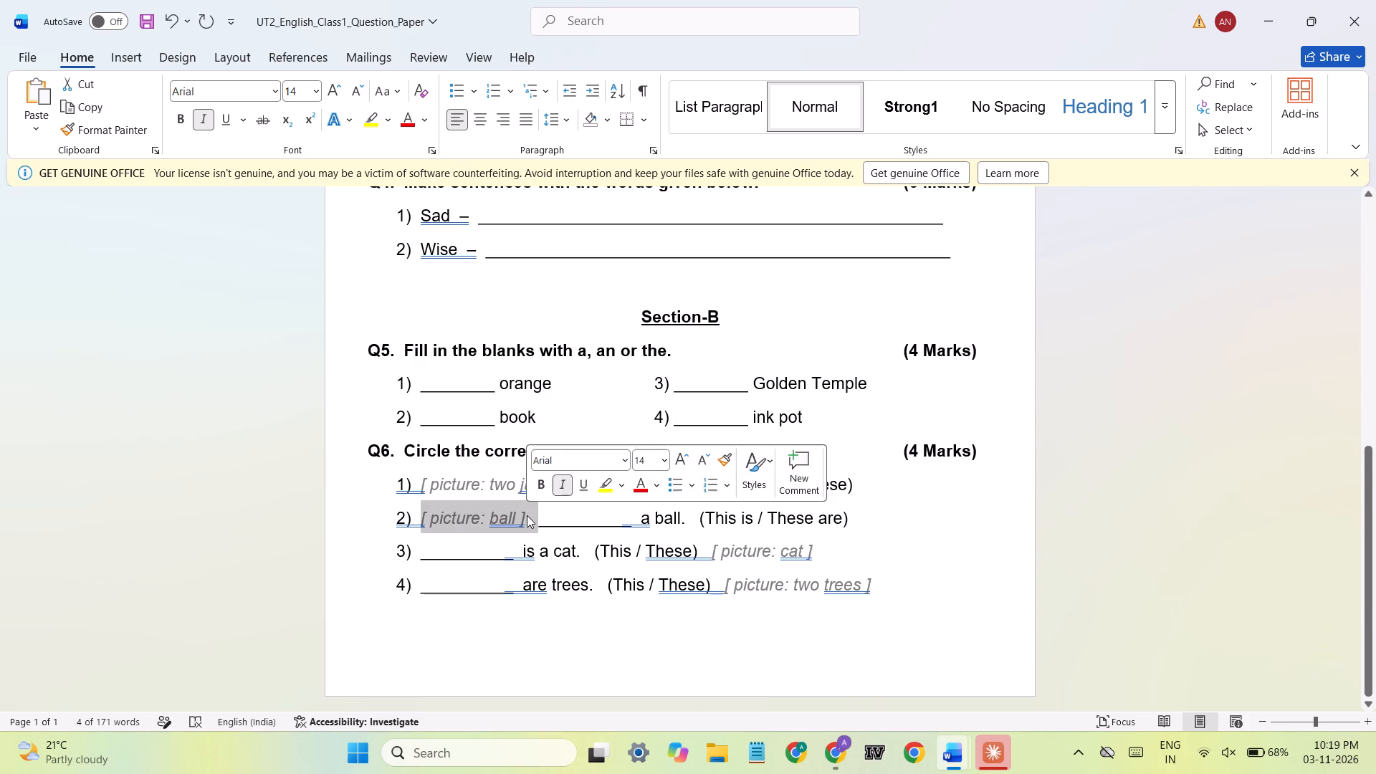
pyautogui.press('BackSpace')
pyautogui.hotkey('ctrl', 'v')
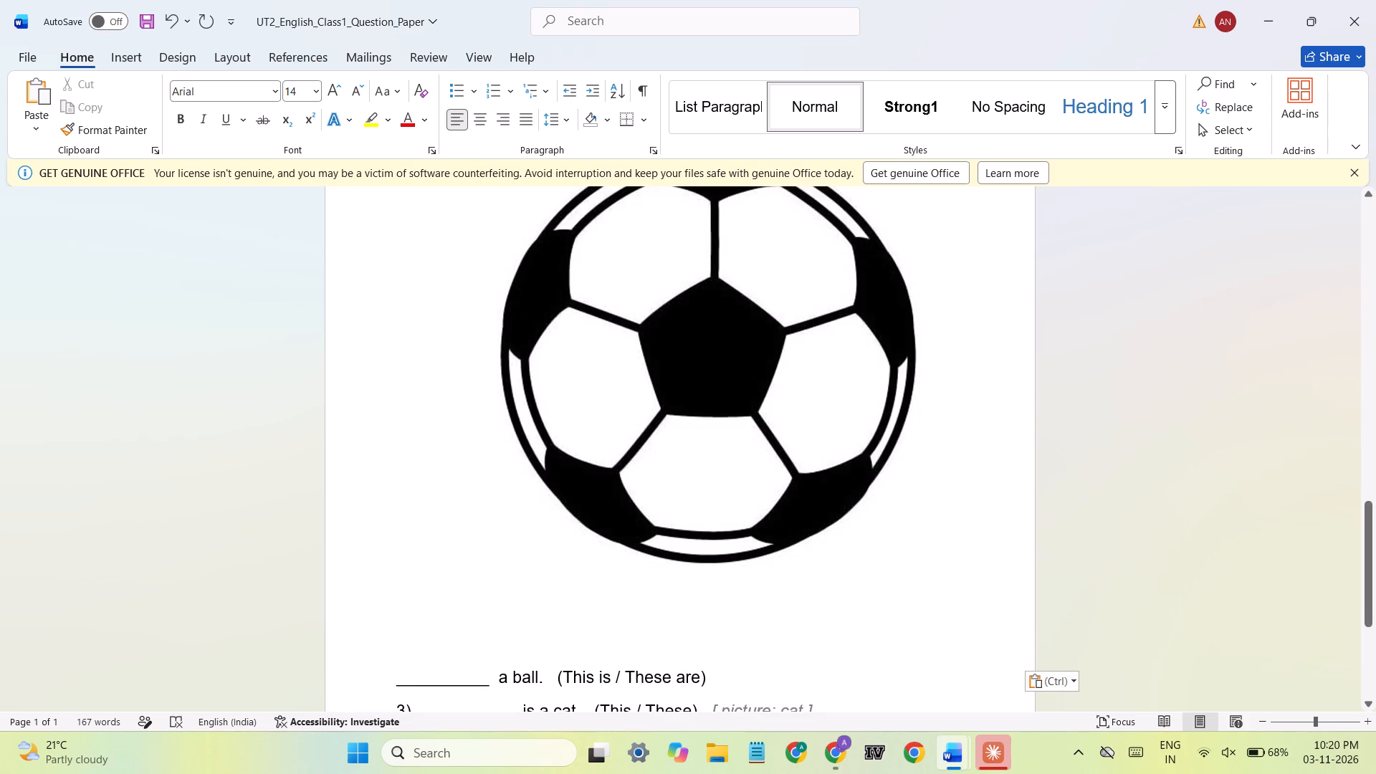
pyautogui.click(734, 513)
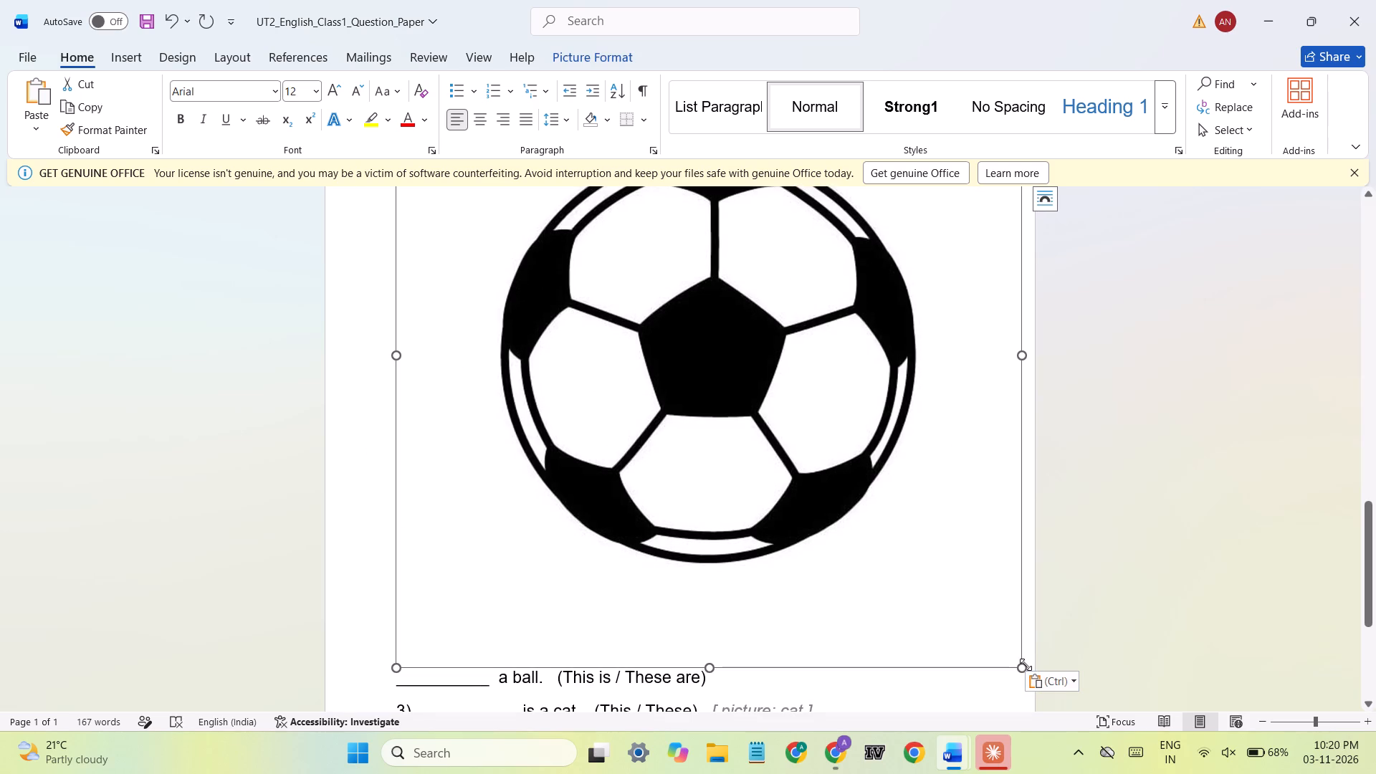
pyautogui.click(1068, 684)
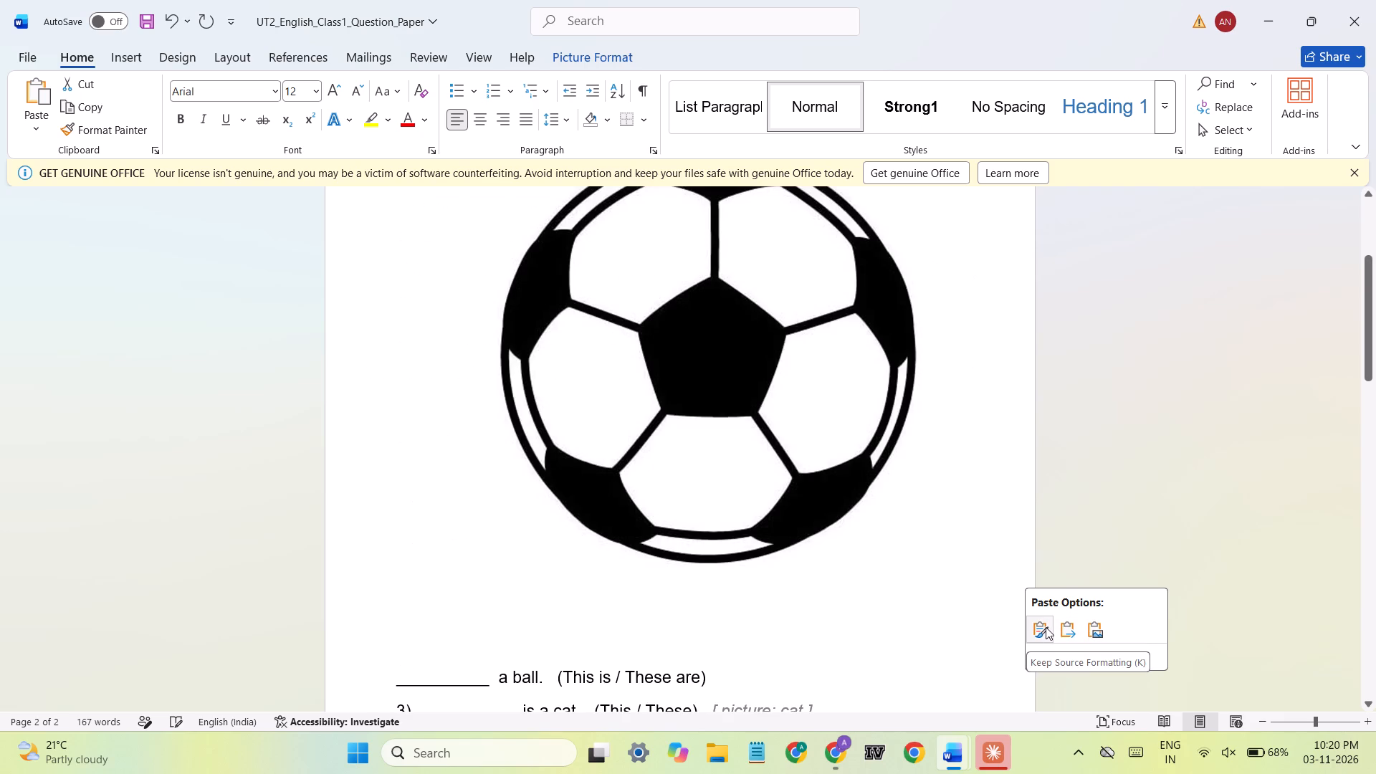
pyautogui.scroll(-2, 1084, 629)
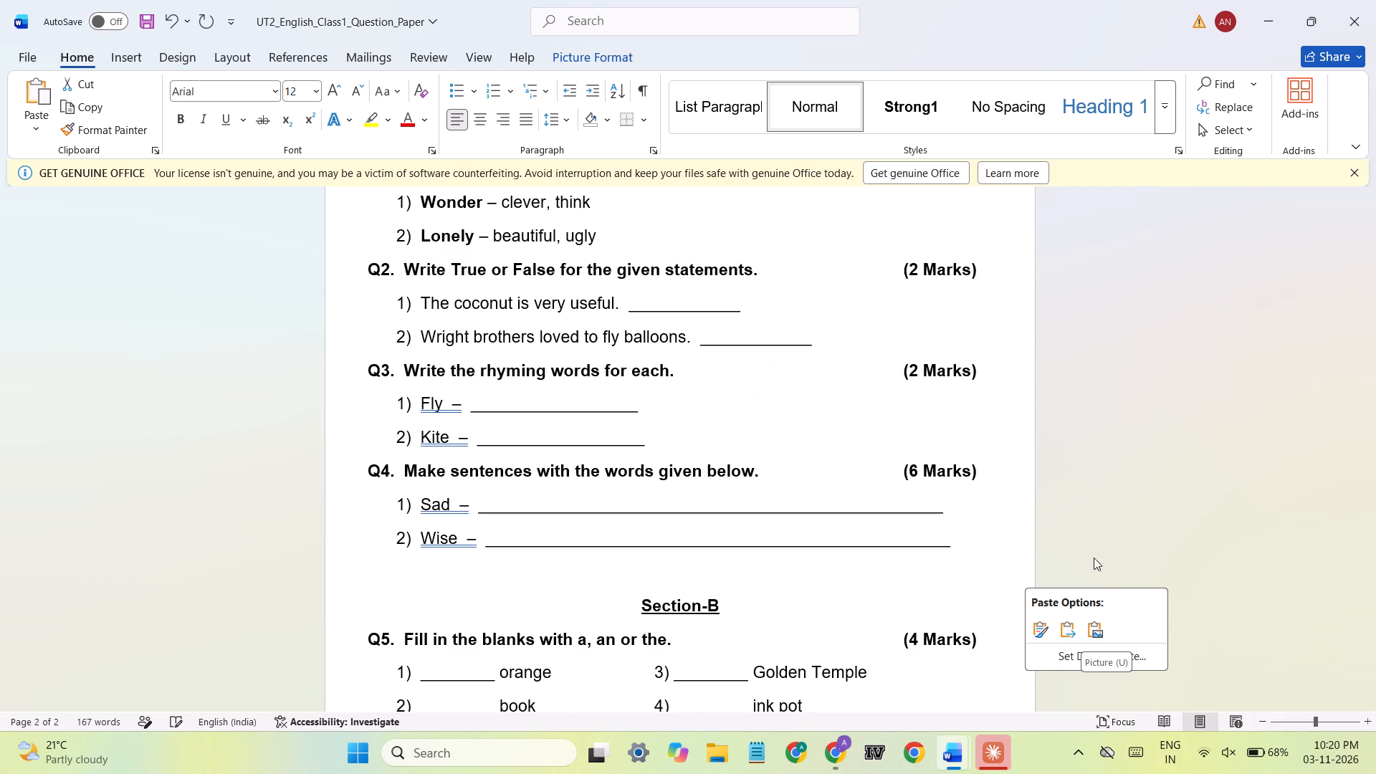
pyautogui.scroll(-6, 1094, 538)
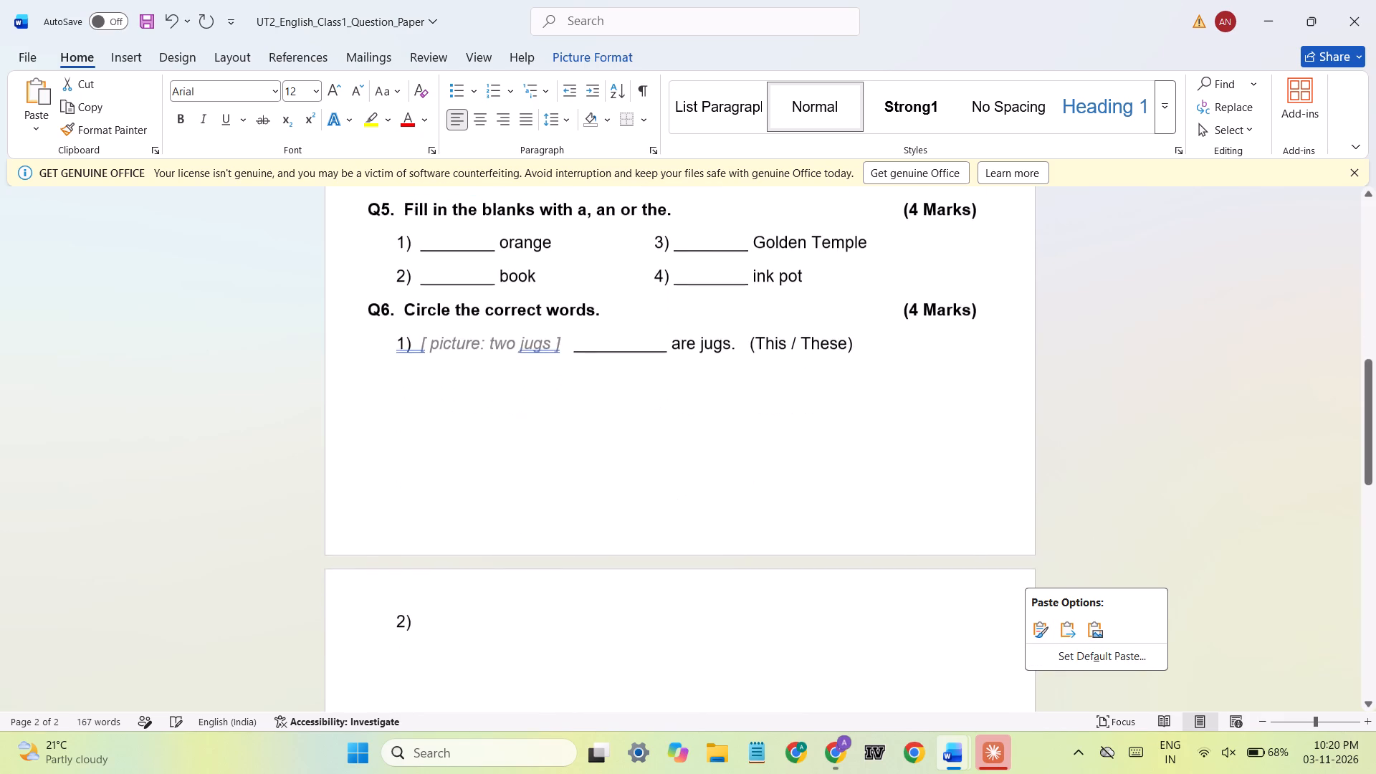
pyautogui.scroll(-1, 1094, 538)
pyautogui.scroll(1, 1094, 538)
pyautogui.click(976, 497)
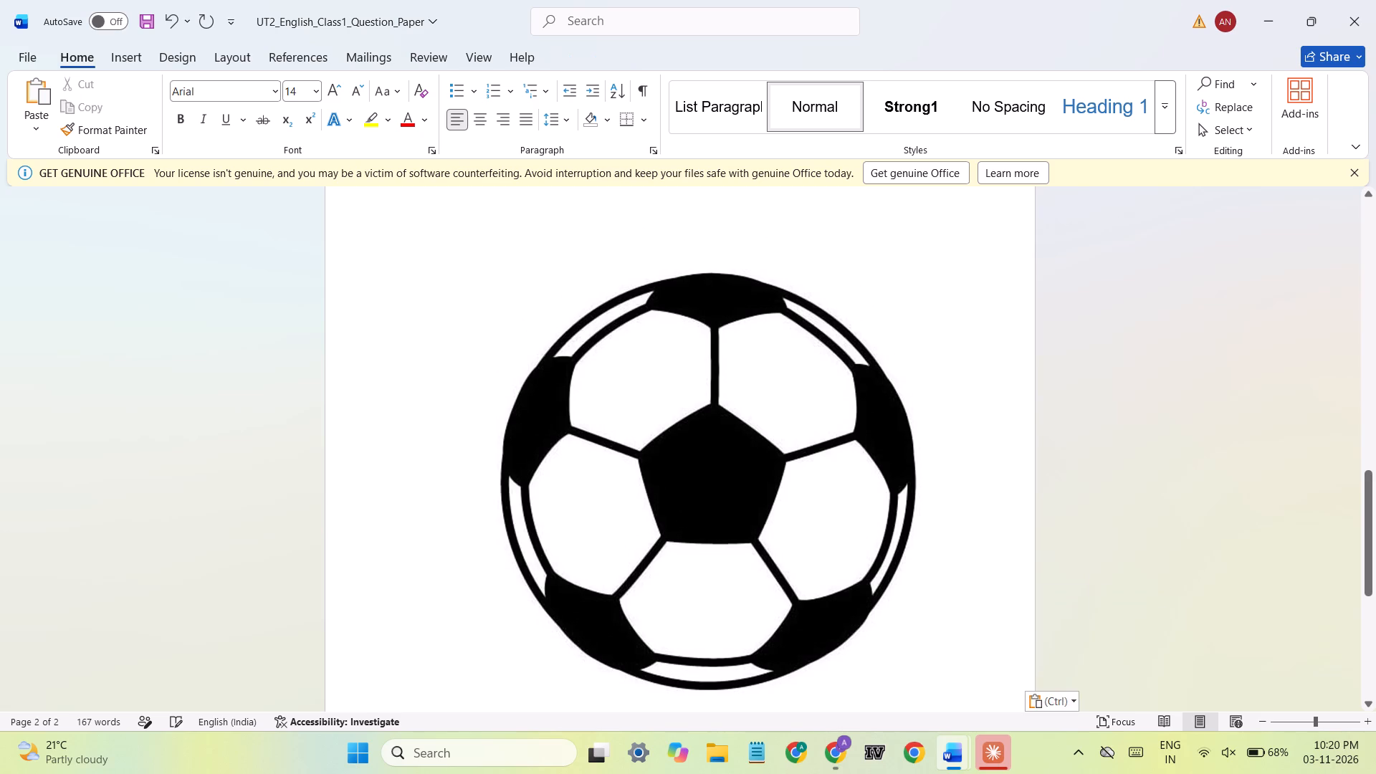
# Shrink the soccer ball picture in Q6 item 2 to a small inline icon so the item fits on one line, and fine-tune its height.
pyautogui.scroll(-1, 976, 497)
pyautogui.click(801, 487)
pyautogui.scroll(-1, 801, 487)
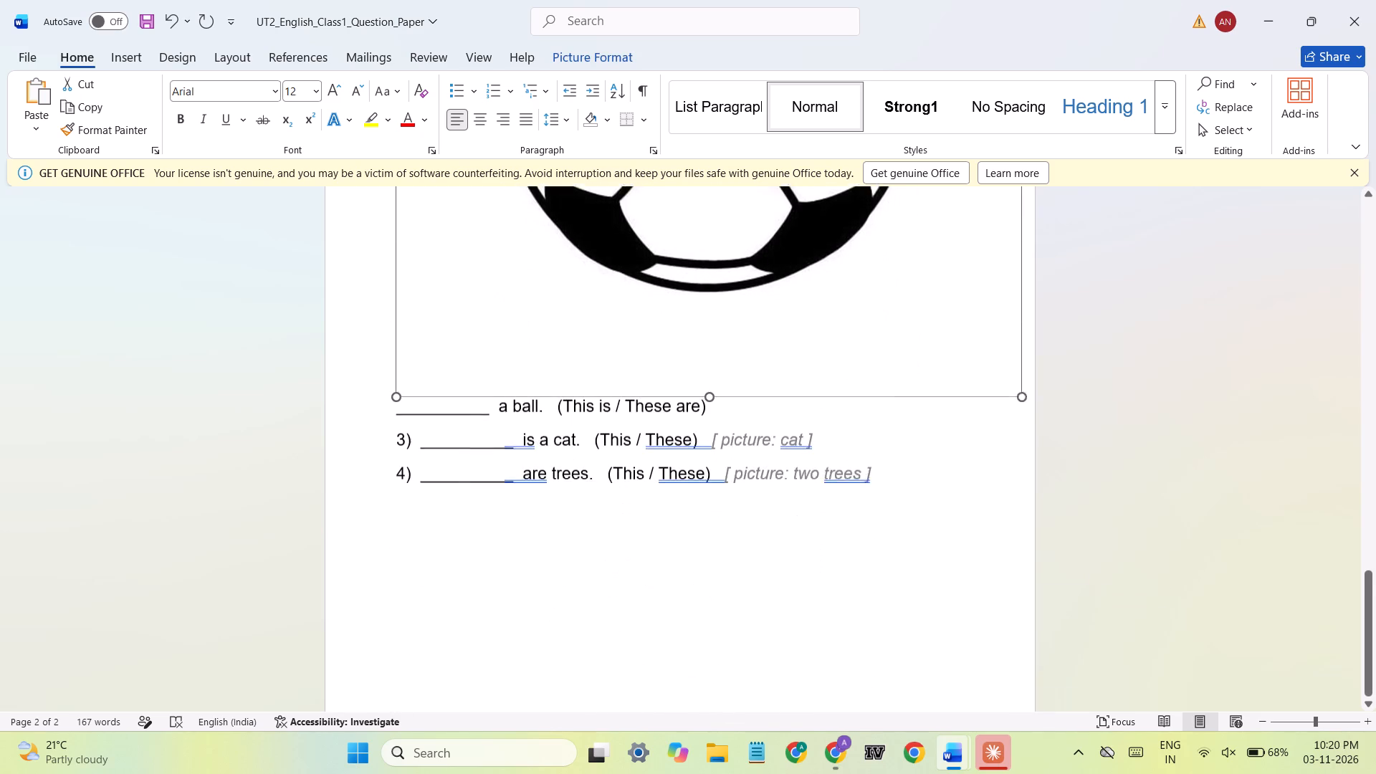
pyautogui.scroll(-1, 801, 487)
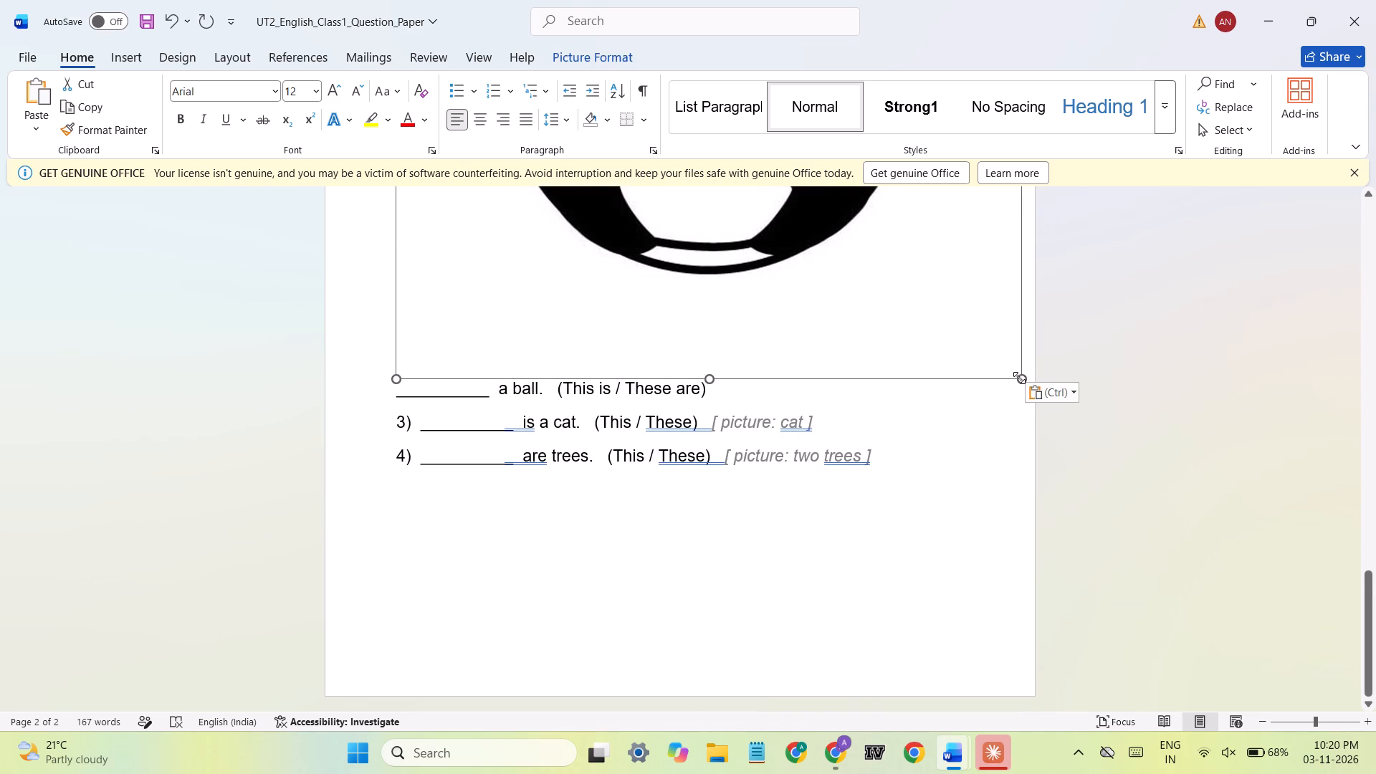
pyautogui.moveTo(1022, 382); pyautogui.dragTo(597, 47)
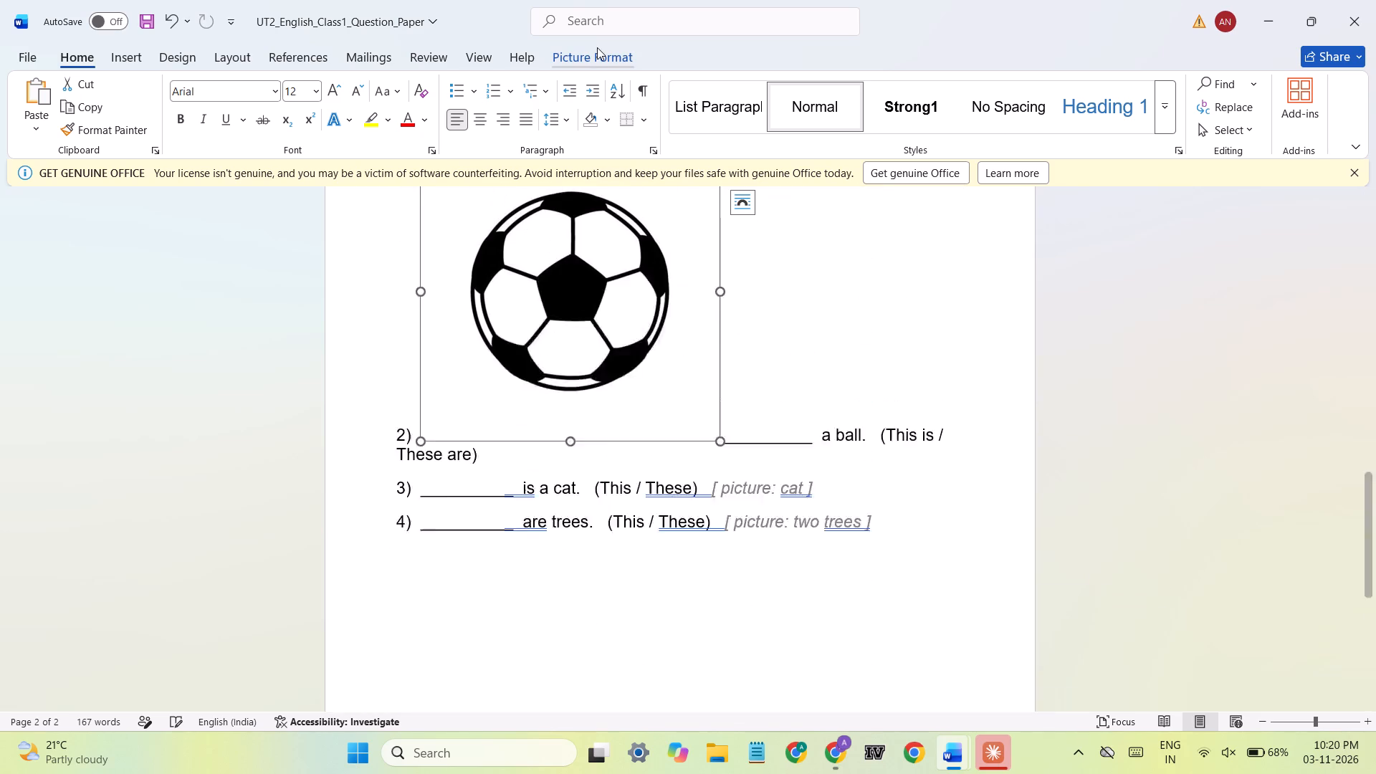
pyautogui.moveTo(721, 488); pyautogui.dragTo(679, 454)
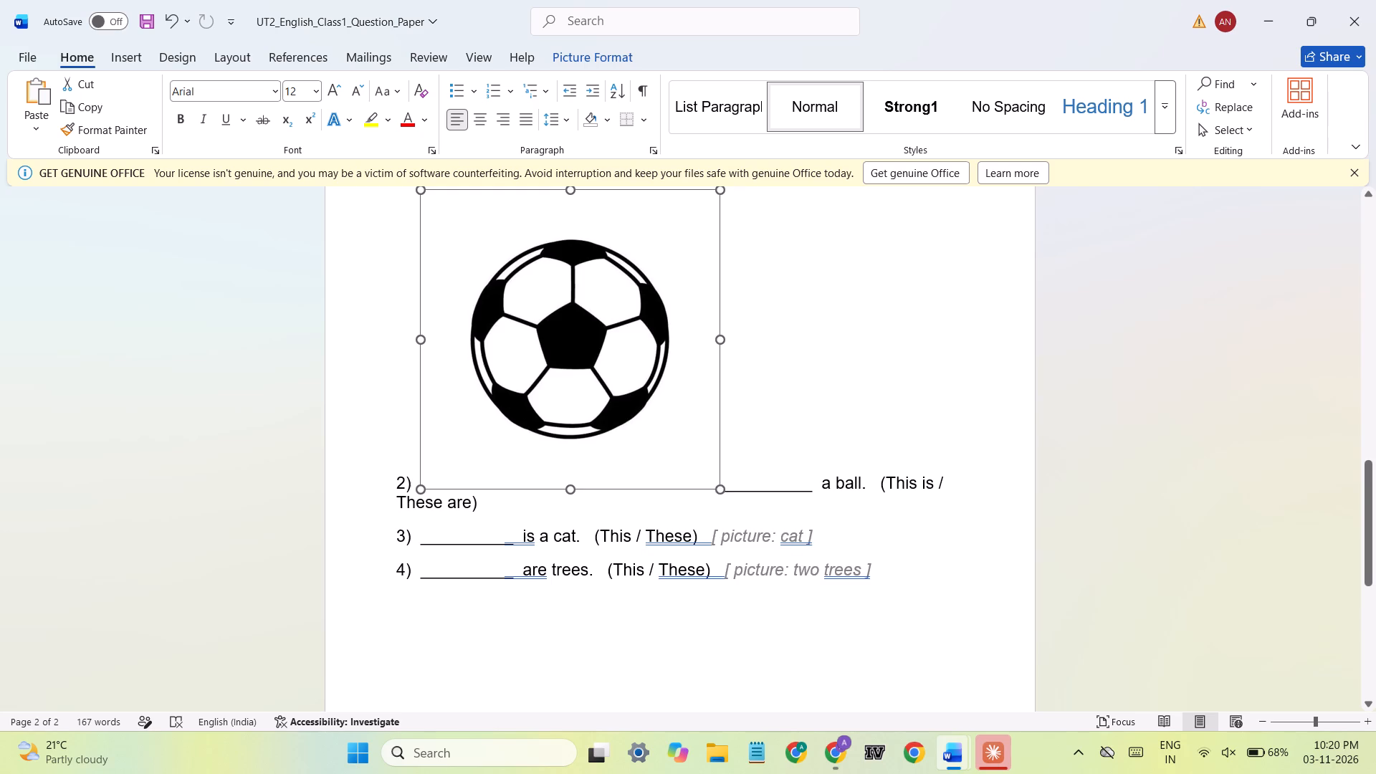
pyautogui.moveTo(679, 454); pyautogui.dragTo(385, 247)
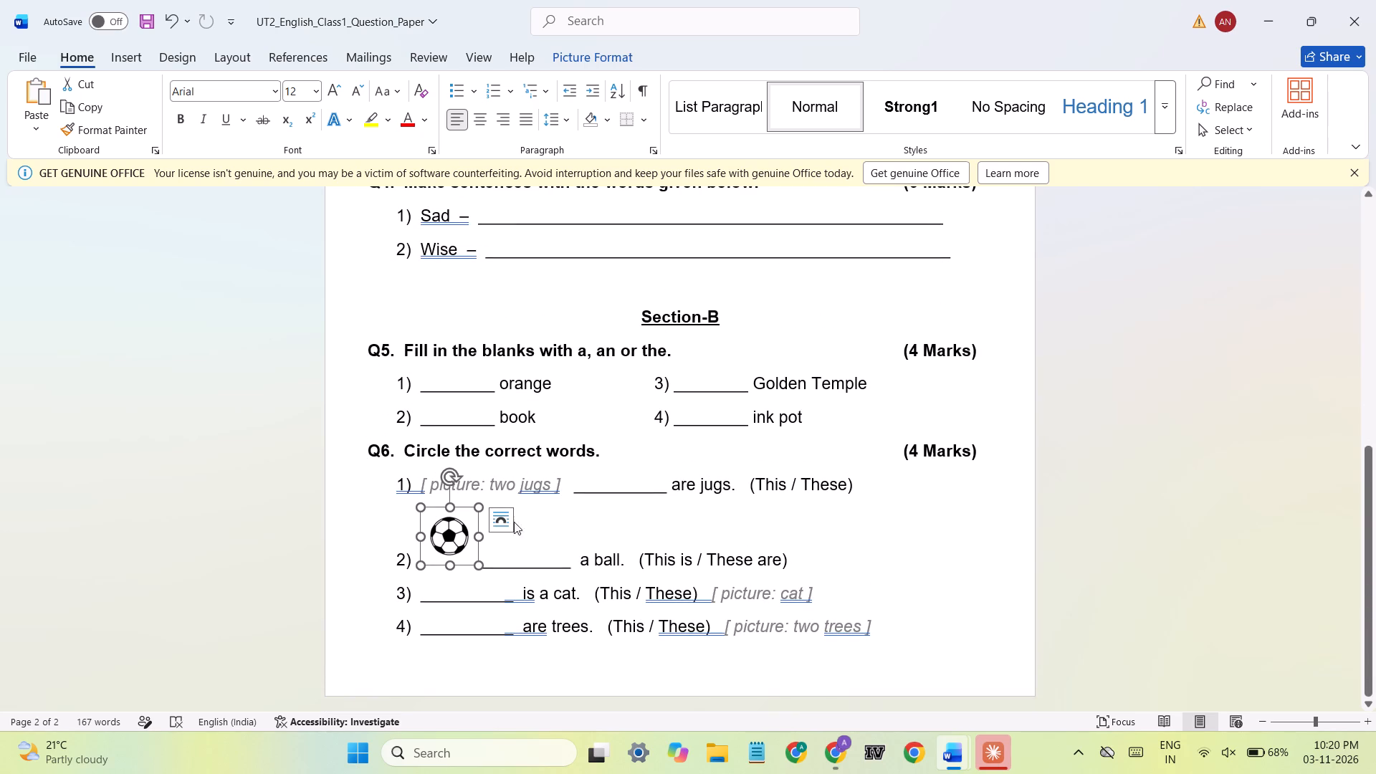
pyautogui.moveTo(454, 505); pyautogui.dragTo(461, 494)
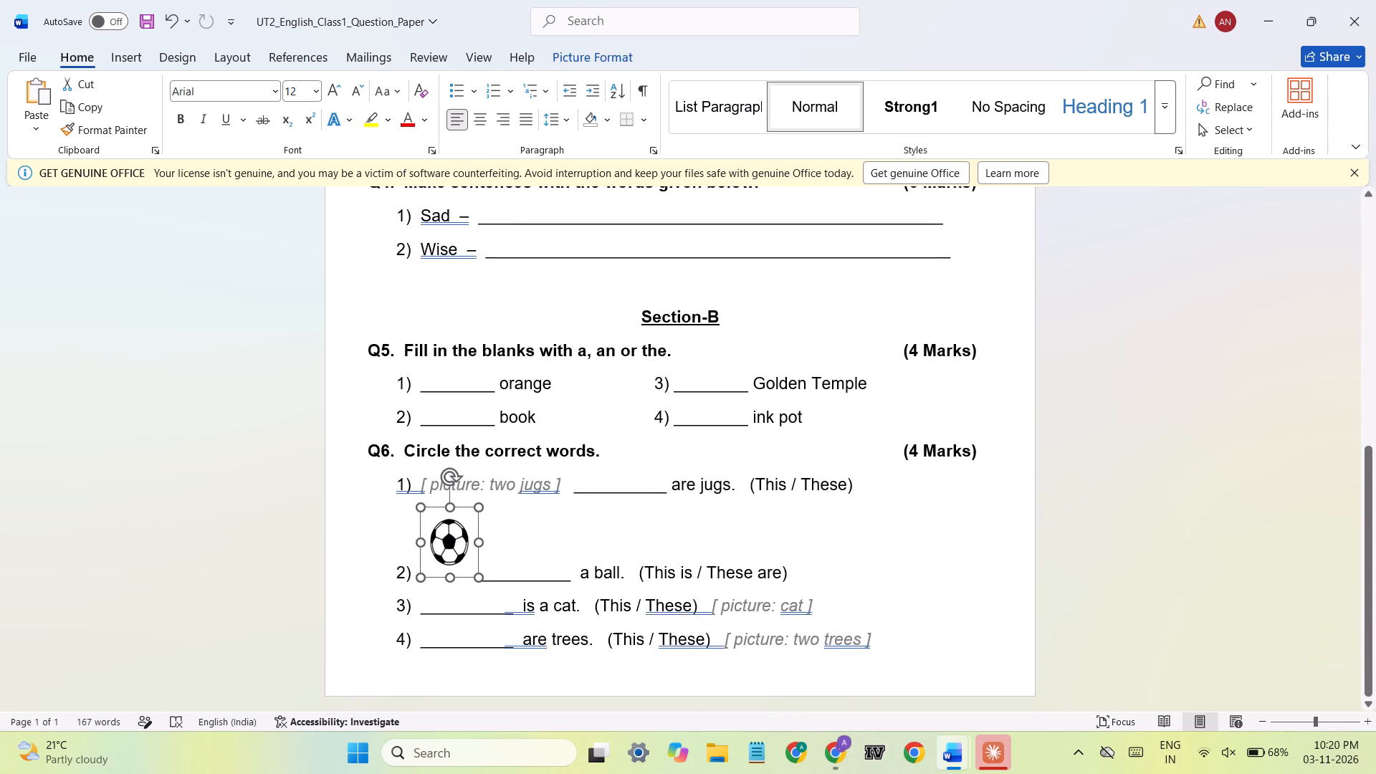
pyautogui.moveTo(461, 494); pyautogui.dragTo(461, 504)
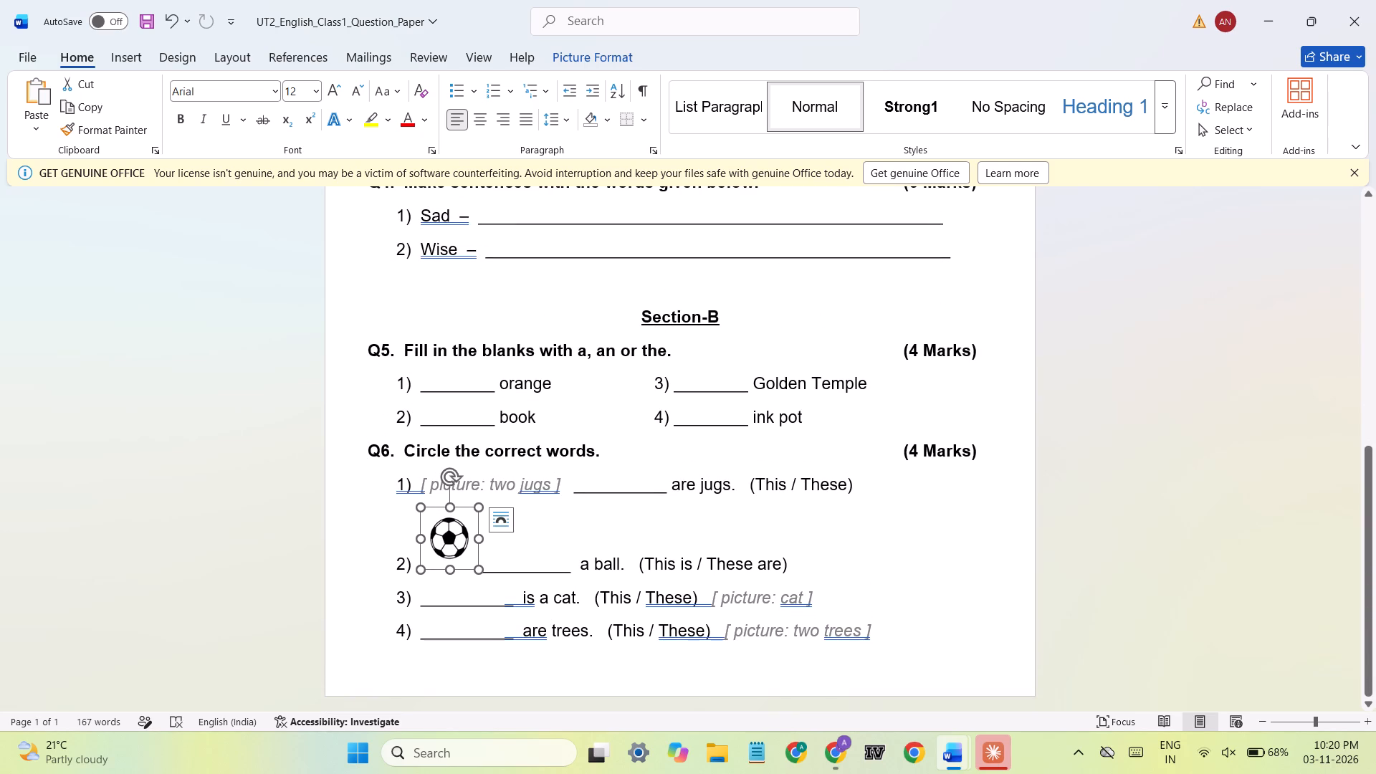
# Shrink the soccer ball picture in Q6 item 2 slightly further, keeping its proportions.
pyautogui.click(494, 571)
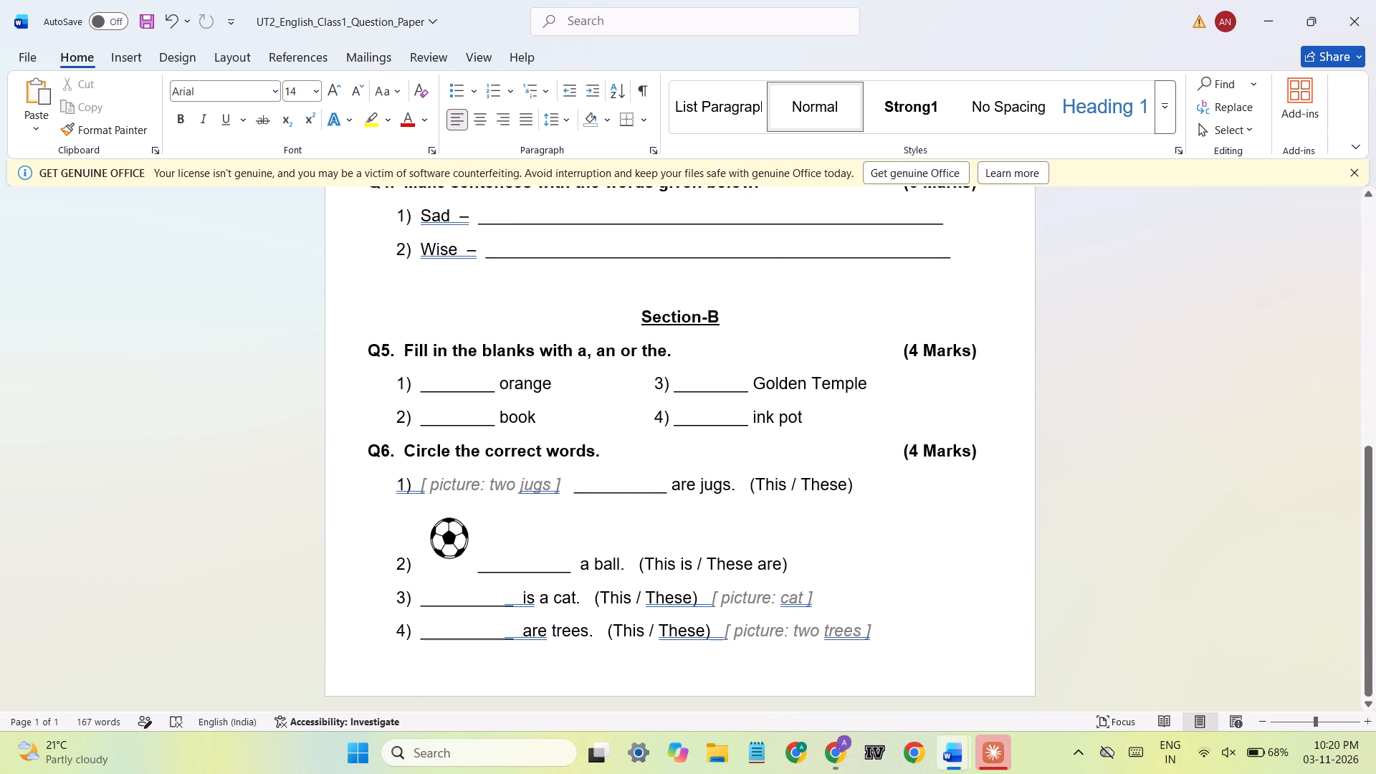
pyautogui.click(439, 533)
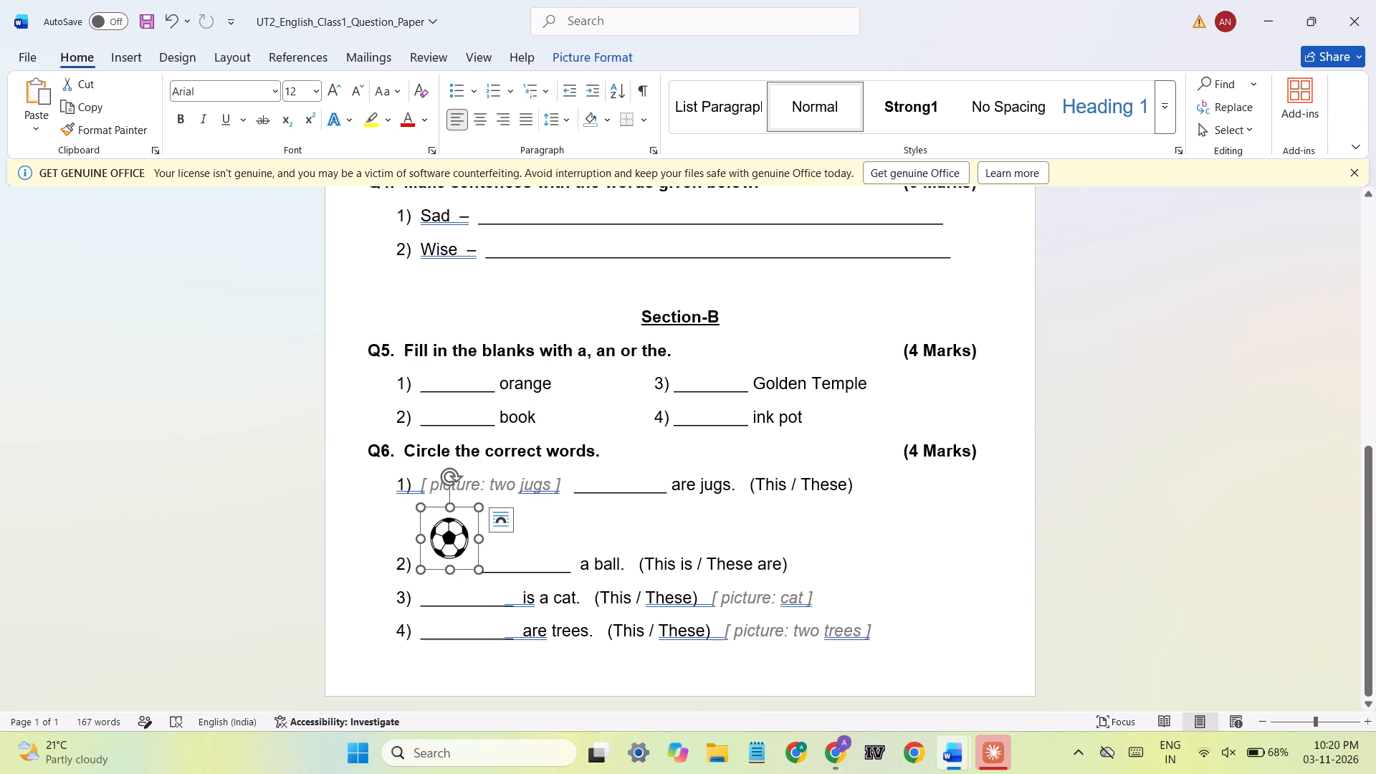
pyautogui.moveTo(479, 570); pyautogui.dragTo(467, 553)
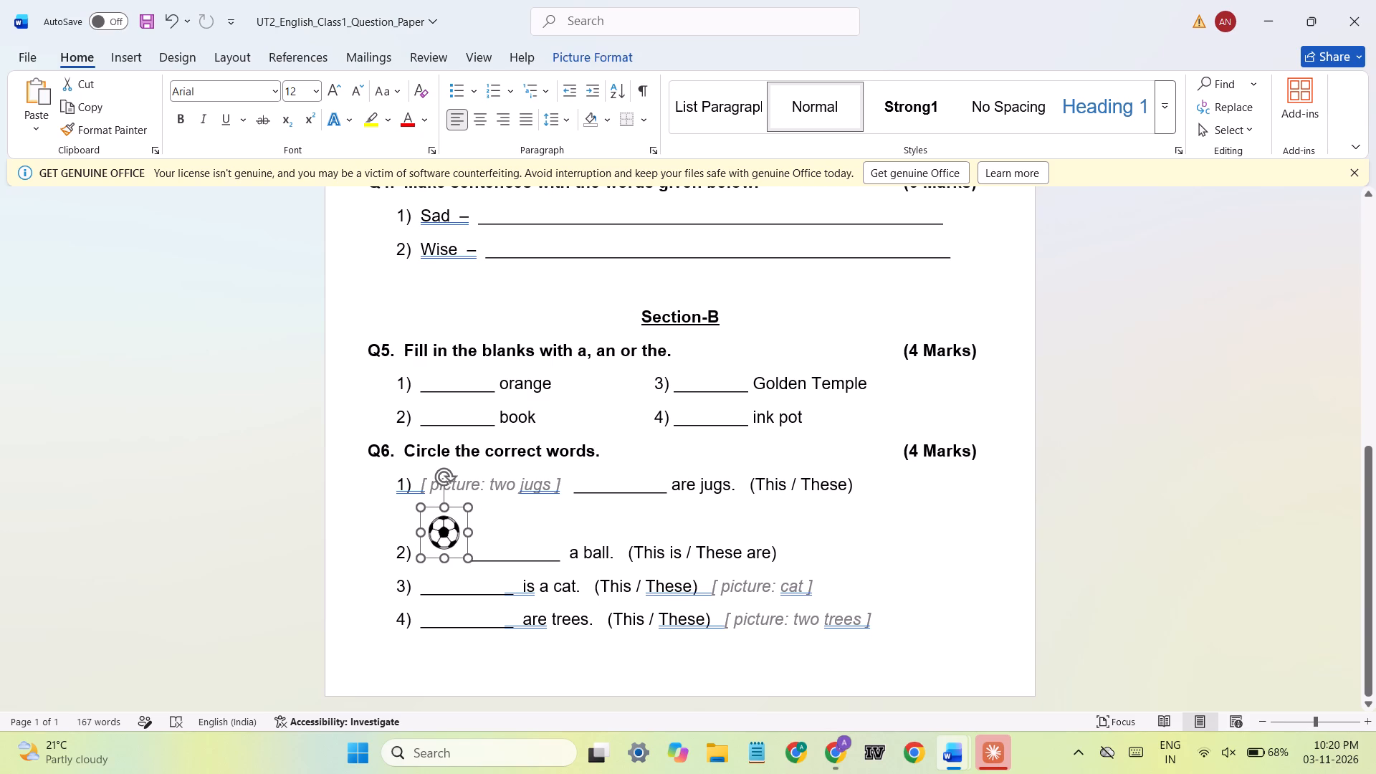
pyautogui.moveTo(467, 553); pyautogui.dragTo(463, 537)
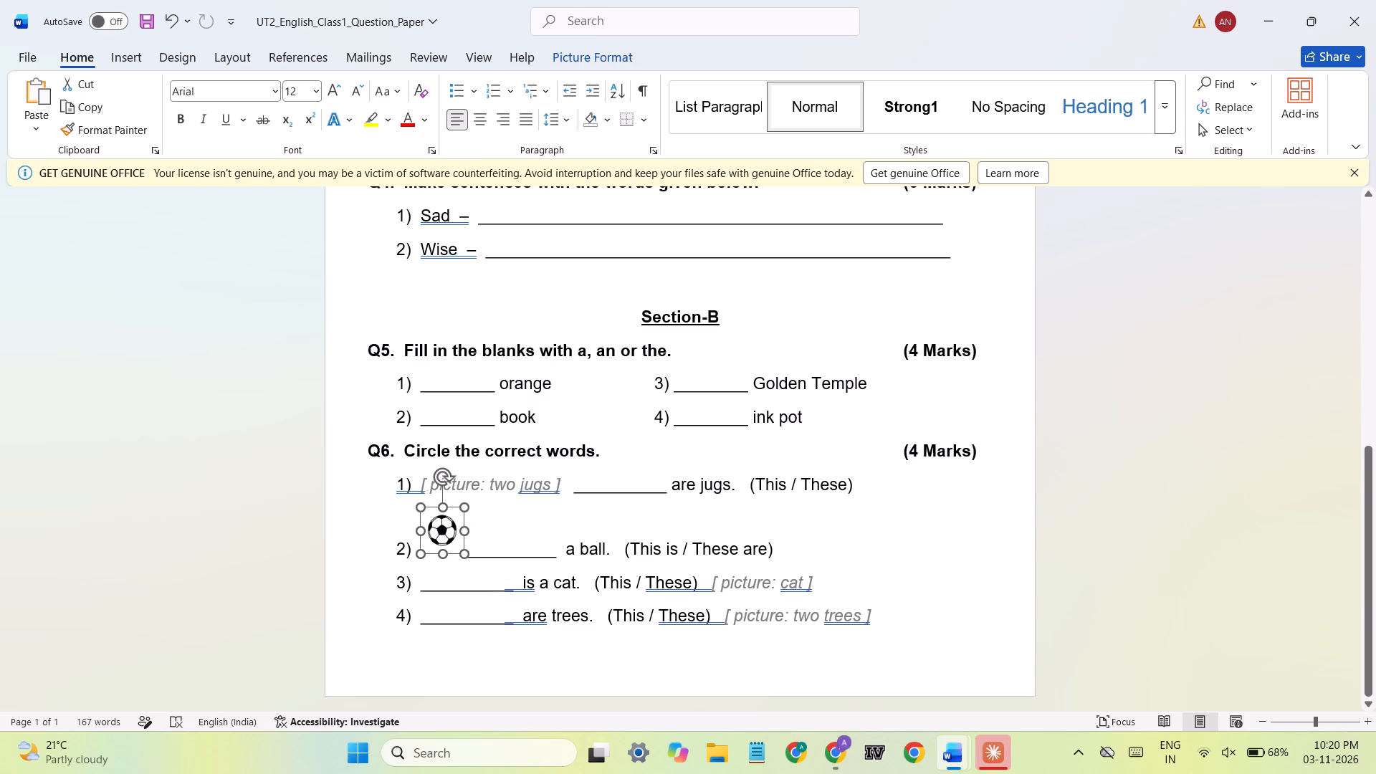
pyautogui.moveTo(463, 537); pyautogui.dragTo(473, 515)
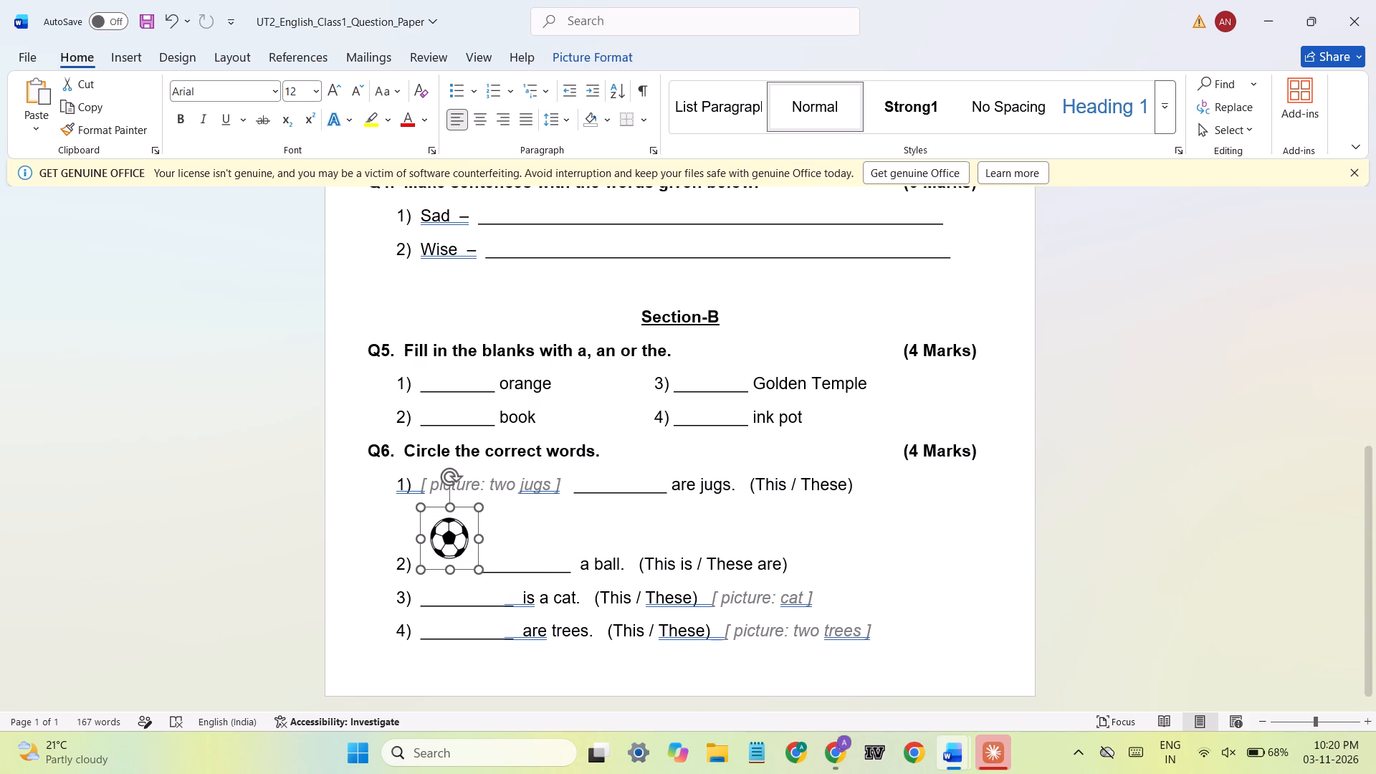
pyautogui.moveTo(473, 515); pyautogui.dragTo(472, 515)
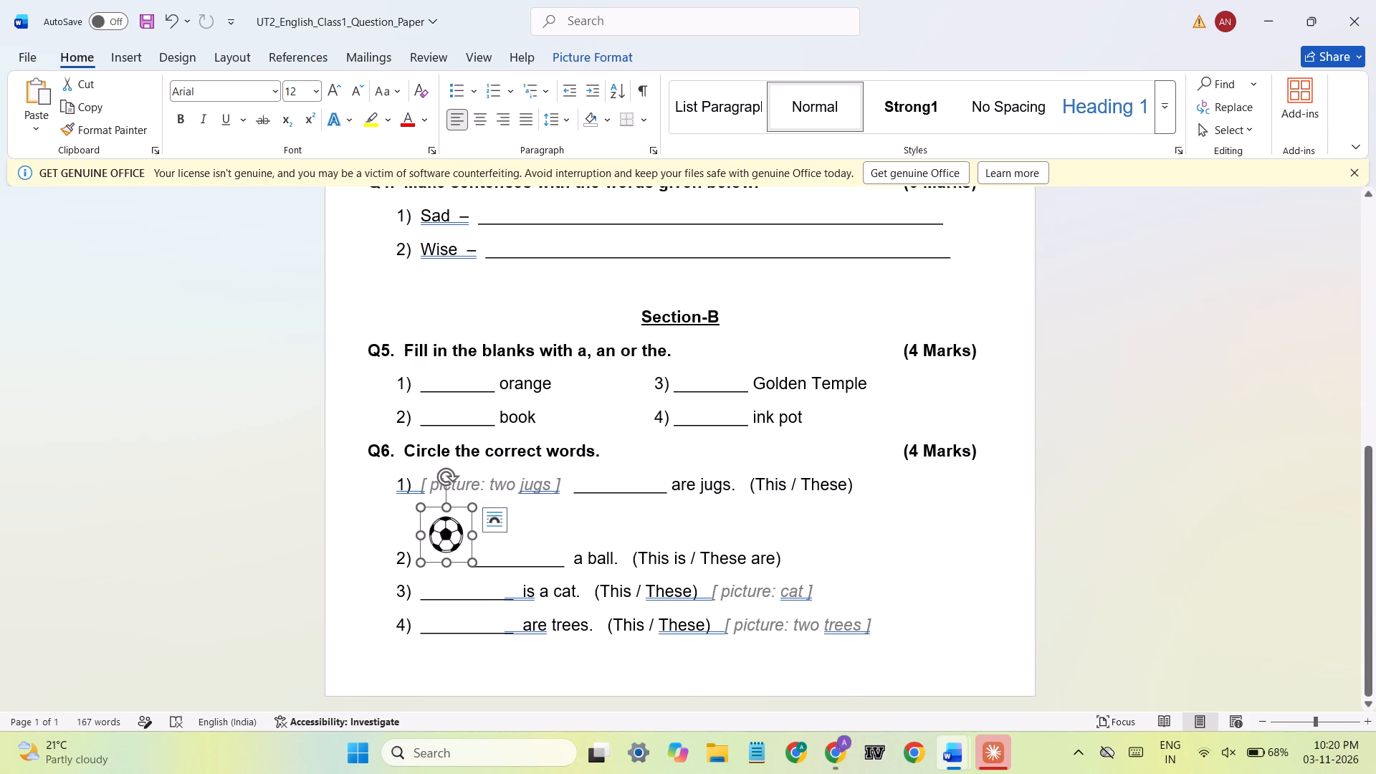
# Crop the white margins on all four sides of the soccer ball picture in Q6 item 2, close to the ball.
pyautogui.click(453, 534)
pyautogui.click(415, 551)
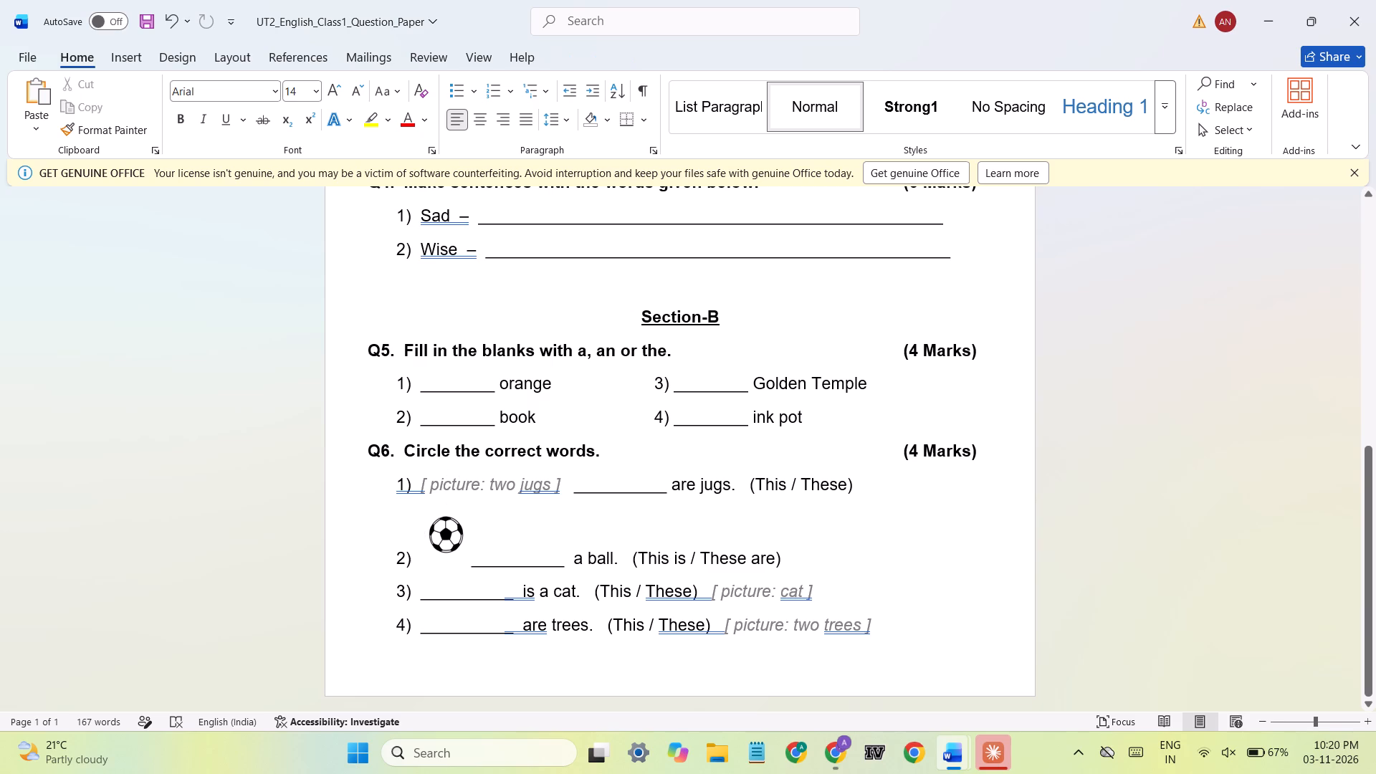
pyautogui.click(431, 534)
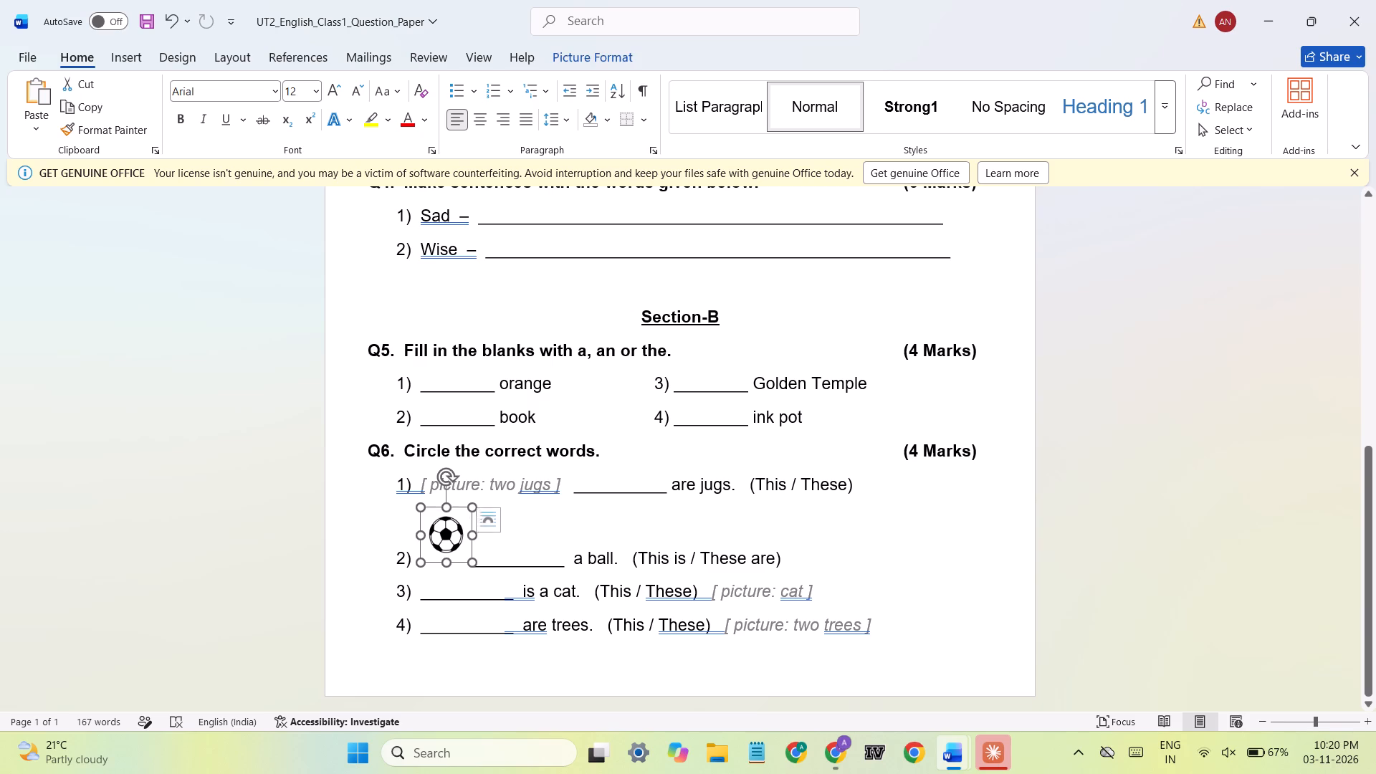
pyautogui.rightClick(441, 534)
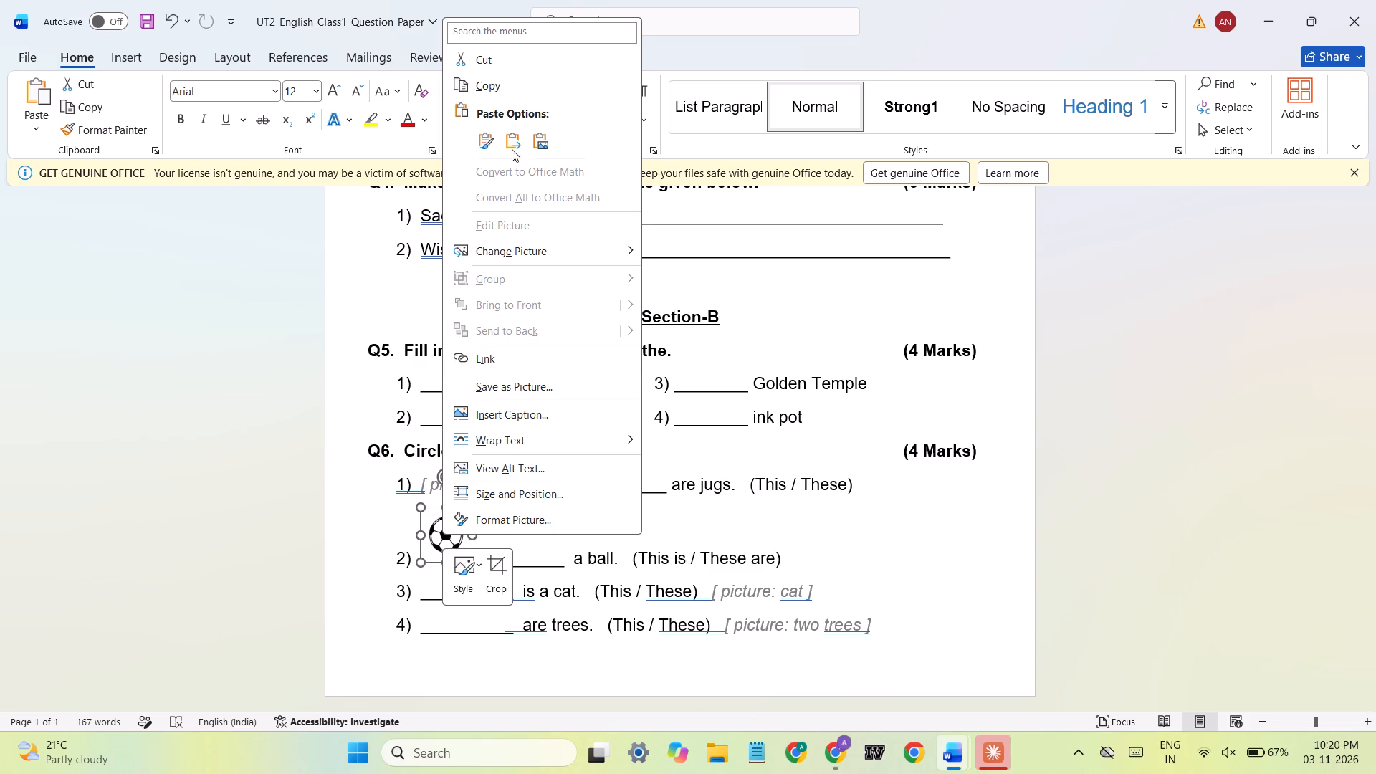
pyautogui.click(498, 577)
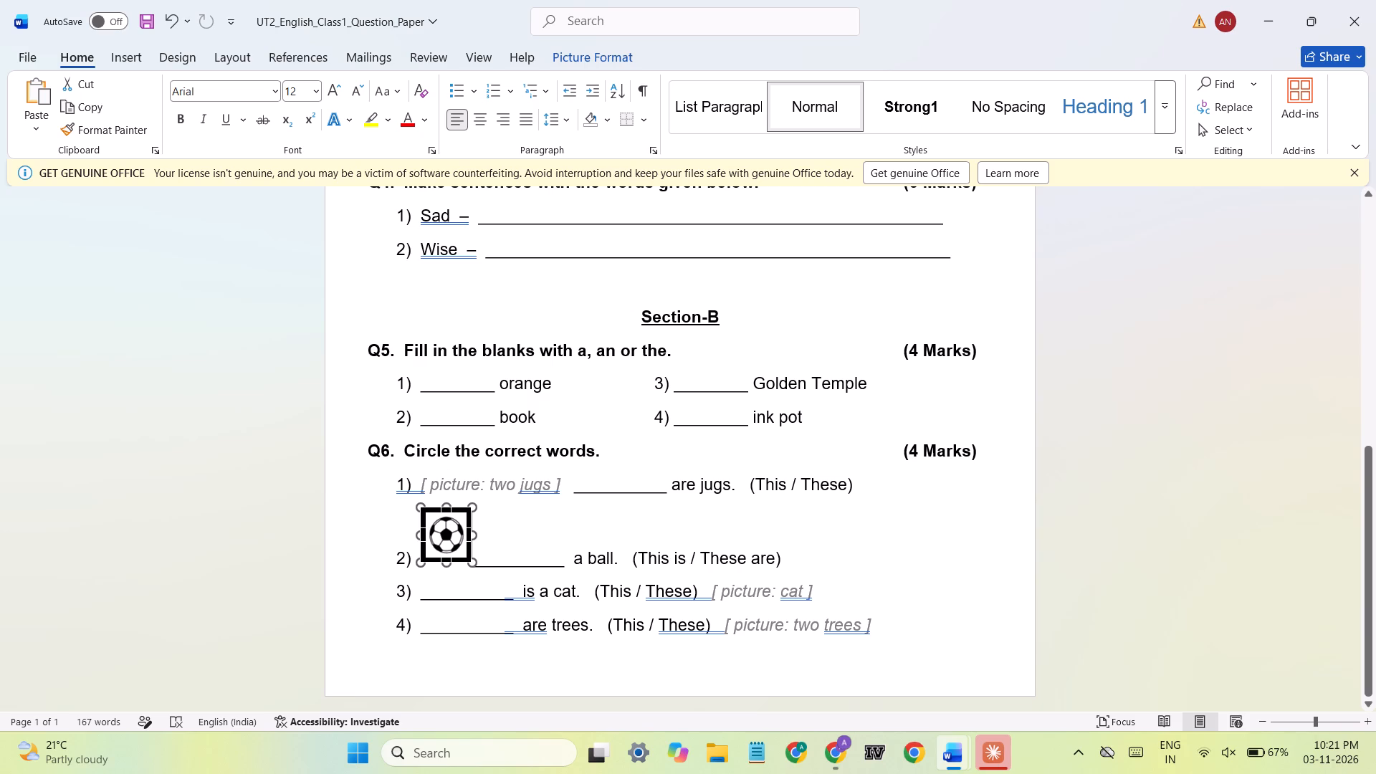
pyautogui.click(446, 560)
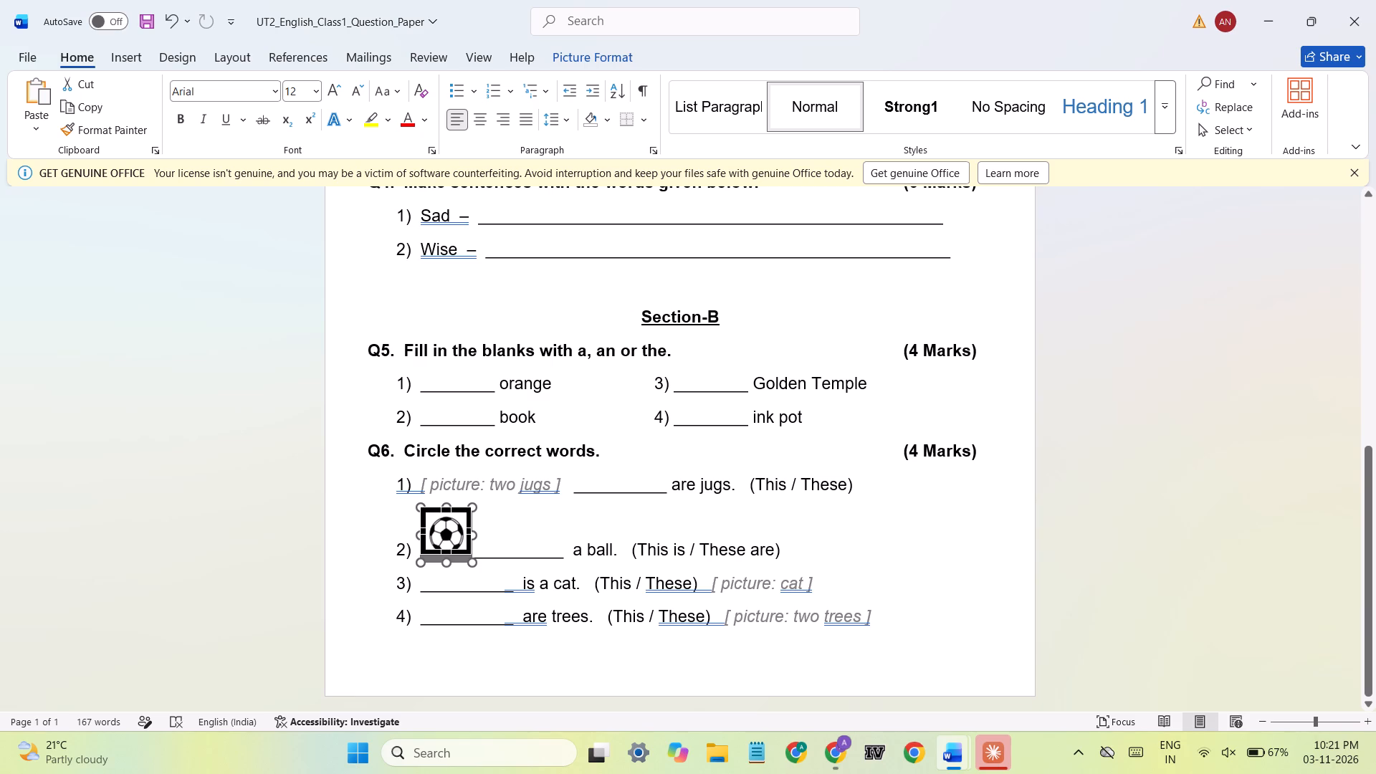
pyautogui.moveTo(466, 536); pyautogui.dragTo(464, 536)
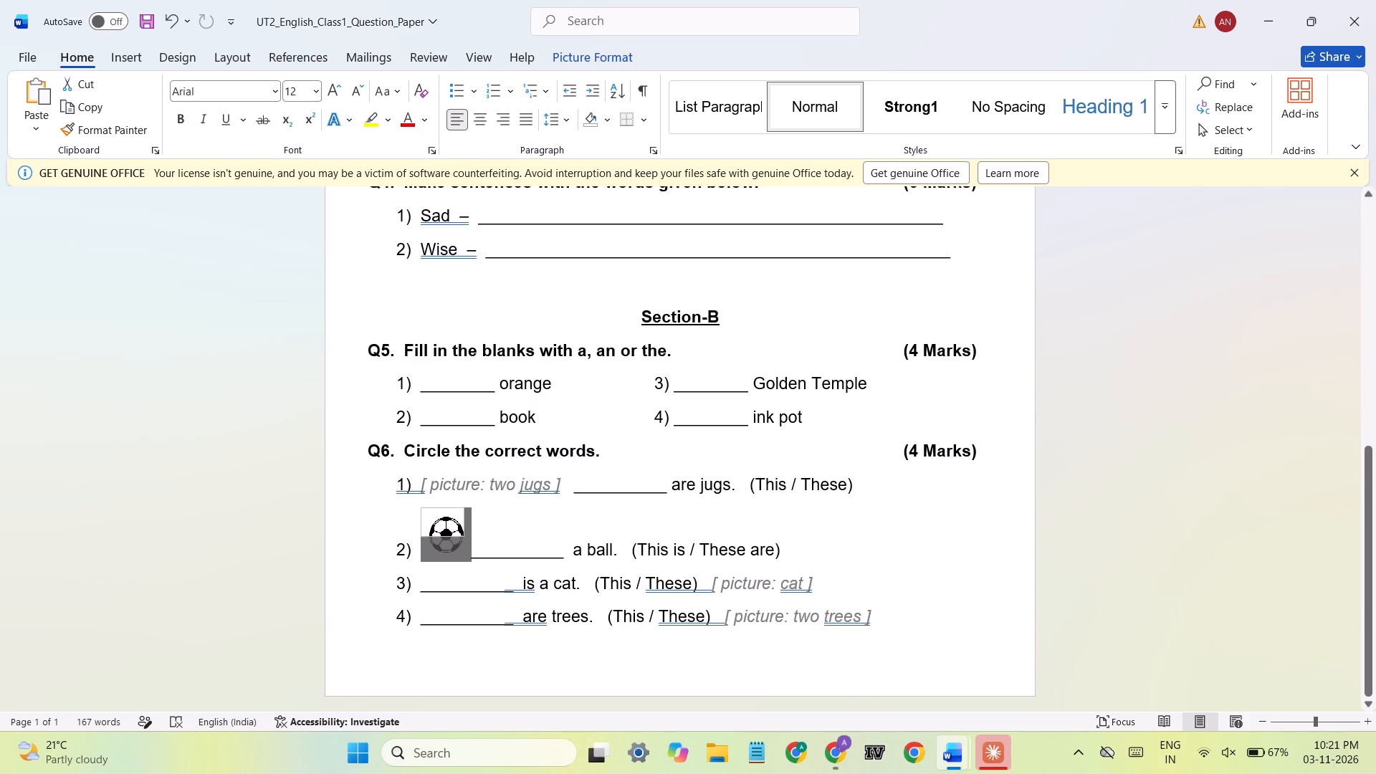
pyautogui.moveTo(464, 536); pyautogui.dragTo(467, 554)
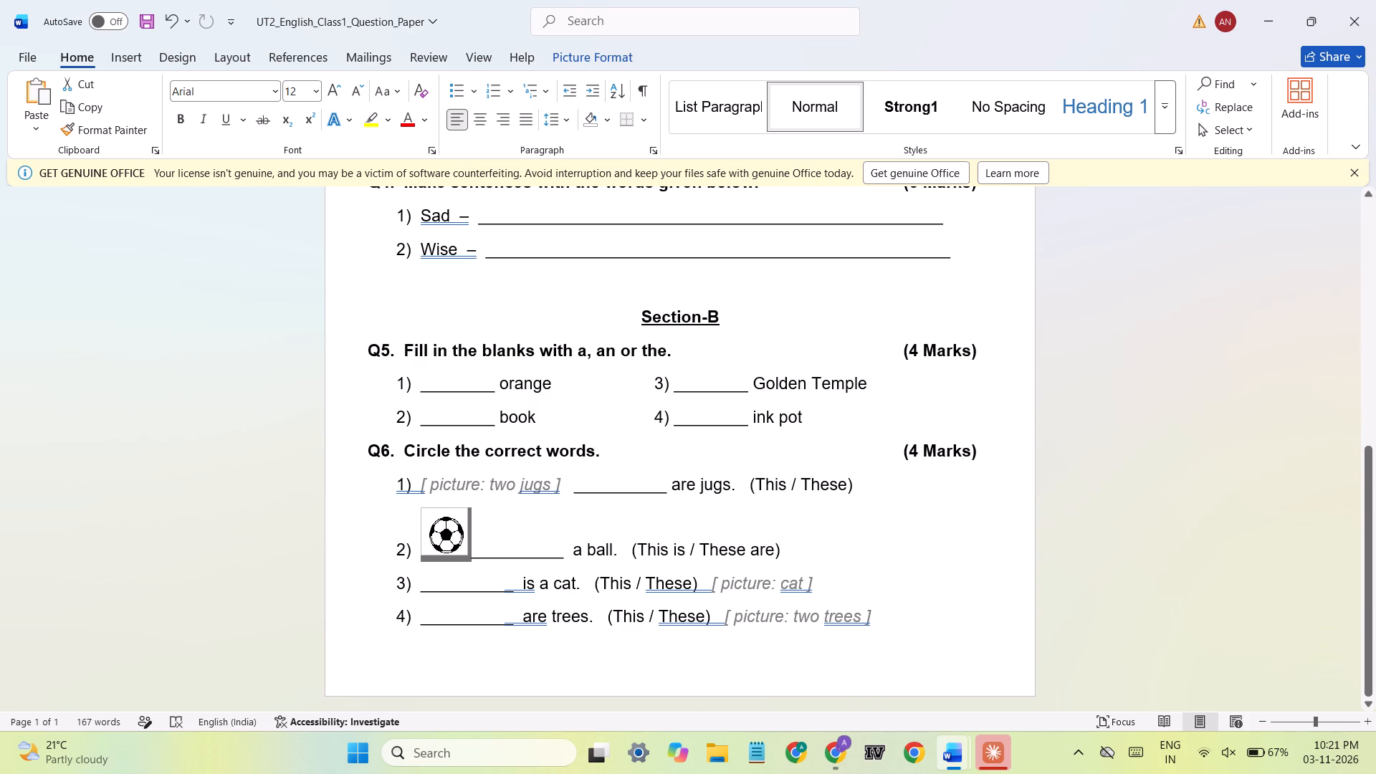
pyautogui.moveTo(467, 554); pyautogui.dragTo(464, 551)
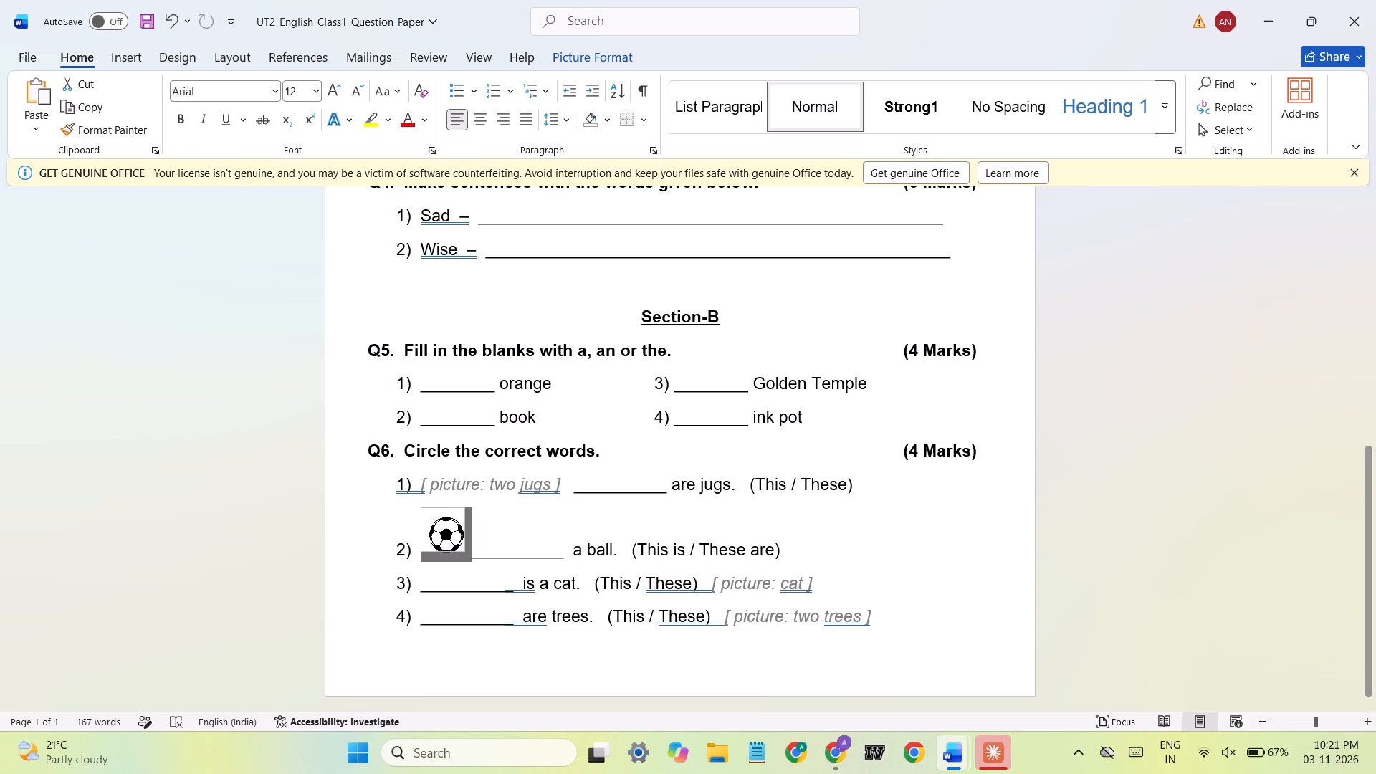
pyautogui.moveTo(464, 551); pyautogui.dragTo(466, 553)
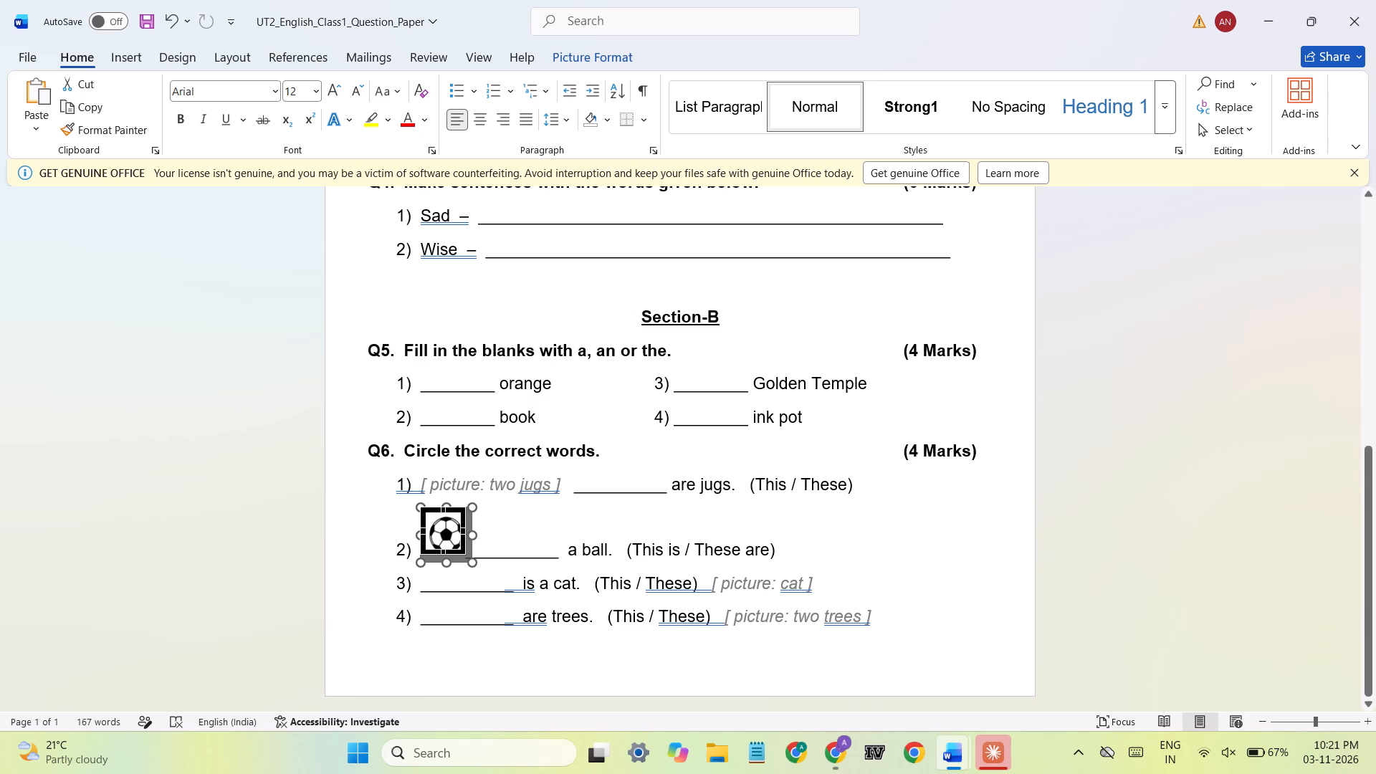
pyautogui.moveTo(422, 507); pyautogui.dragTo(429, 516)
pyautogui.moveTo(429, 516); pyautogui.dragTo(426, 517)
pyautogui.moveTo(426, 517); pyautogui.dragTo(427, 515)
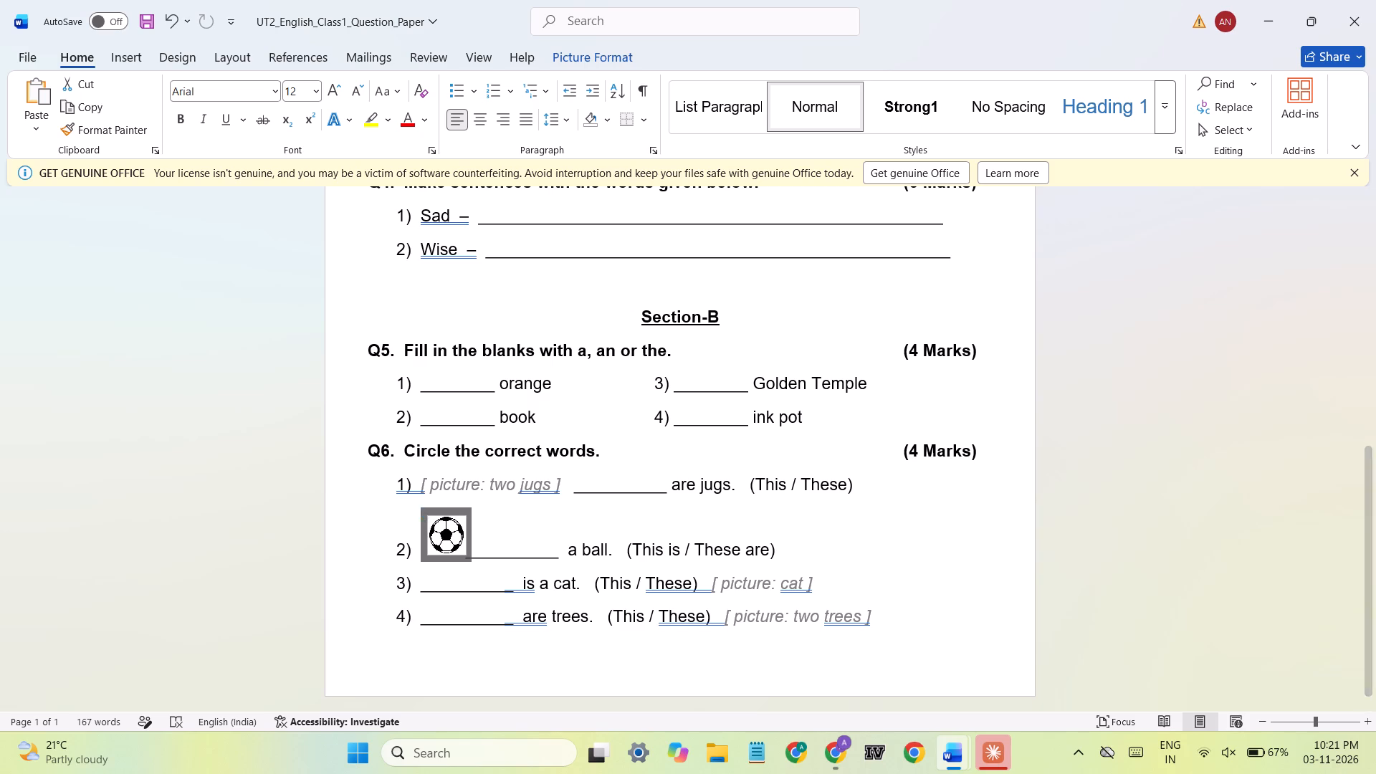
pyautogui.click(522, 500)
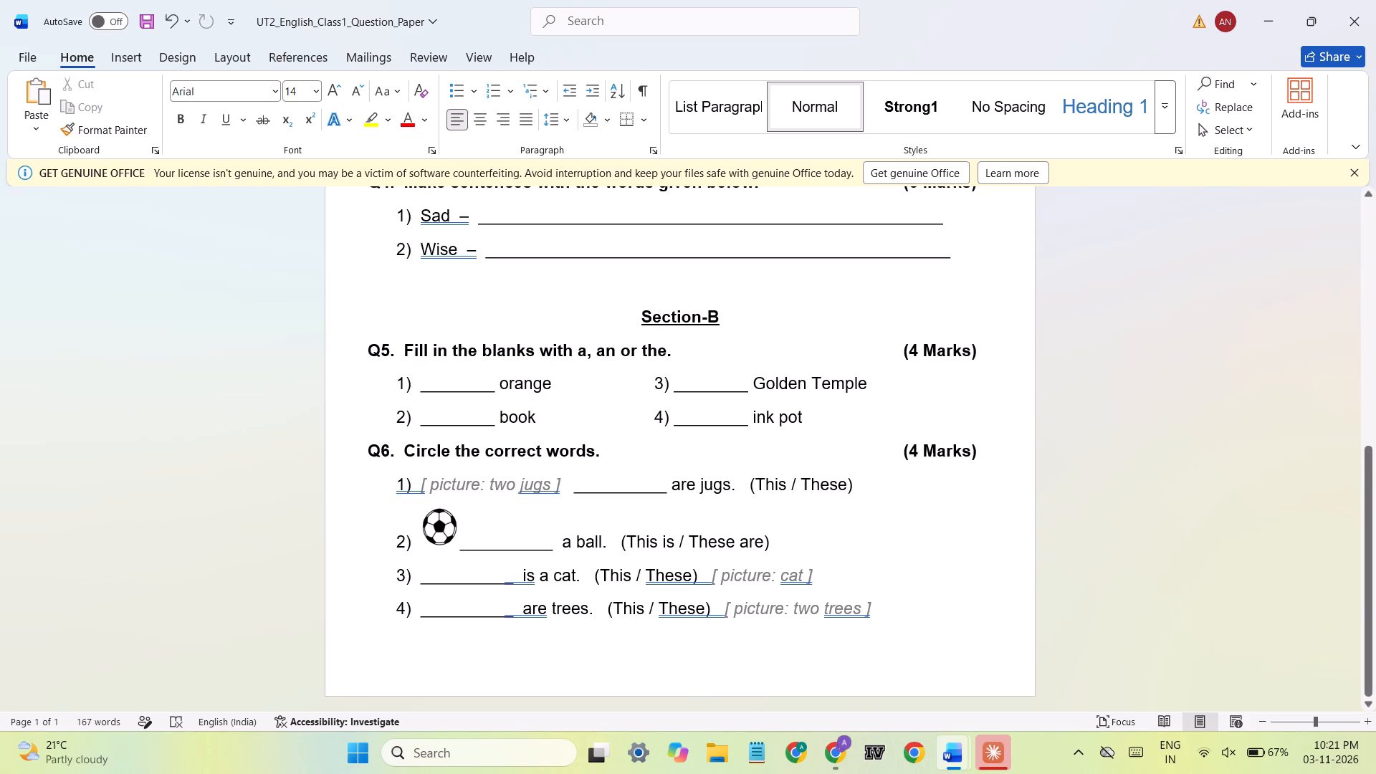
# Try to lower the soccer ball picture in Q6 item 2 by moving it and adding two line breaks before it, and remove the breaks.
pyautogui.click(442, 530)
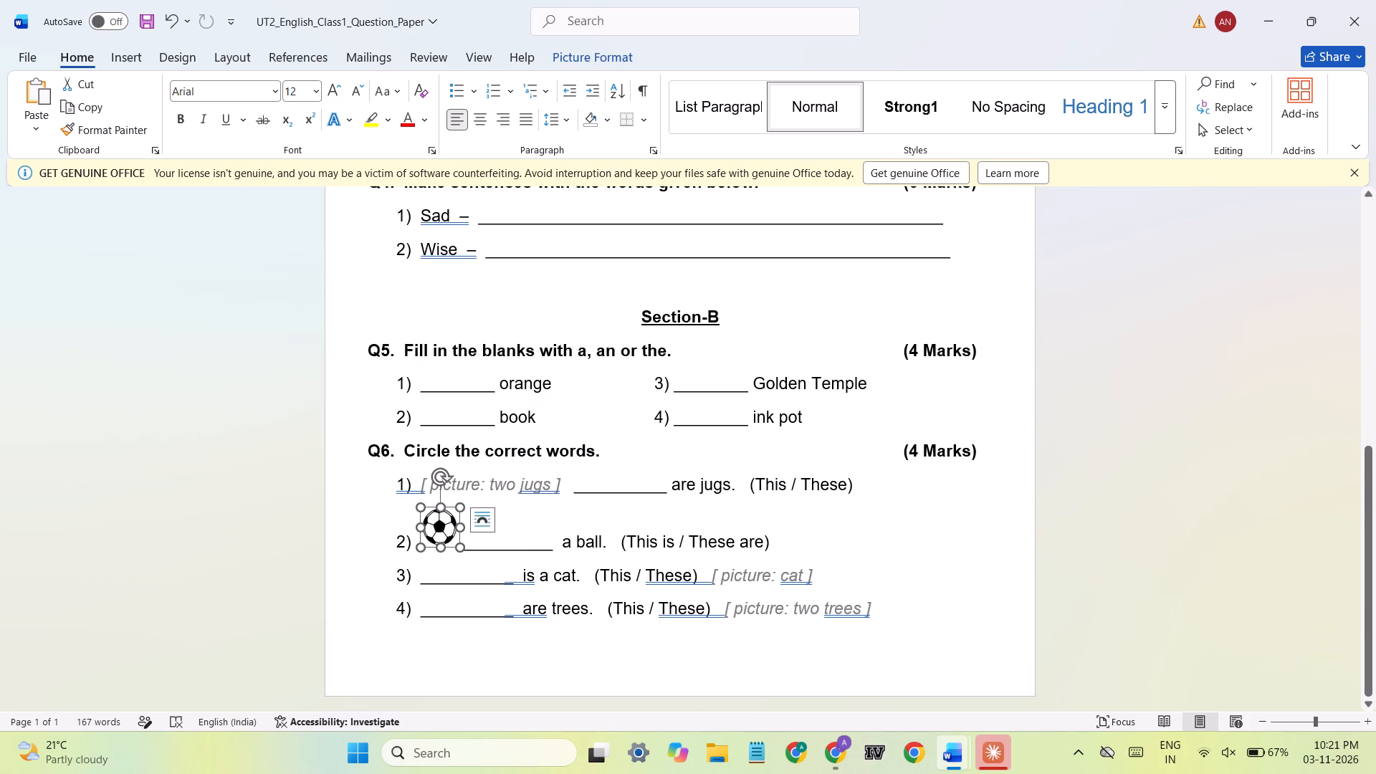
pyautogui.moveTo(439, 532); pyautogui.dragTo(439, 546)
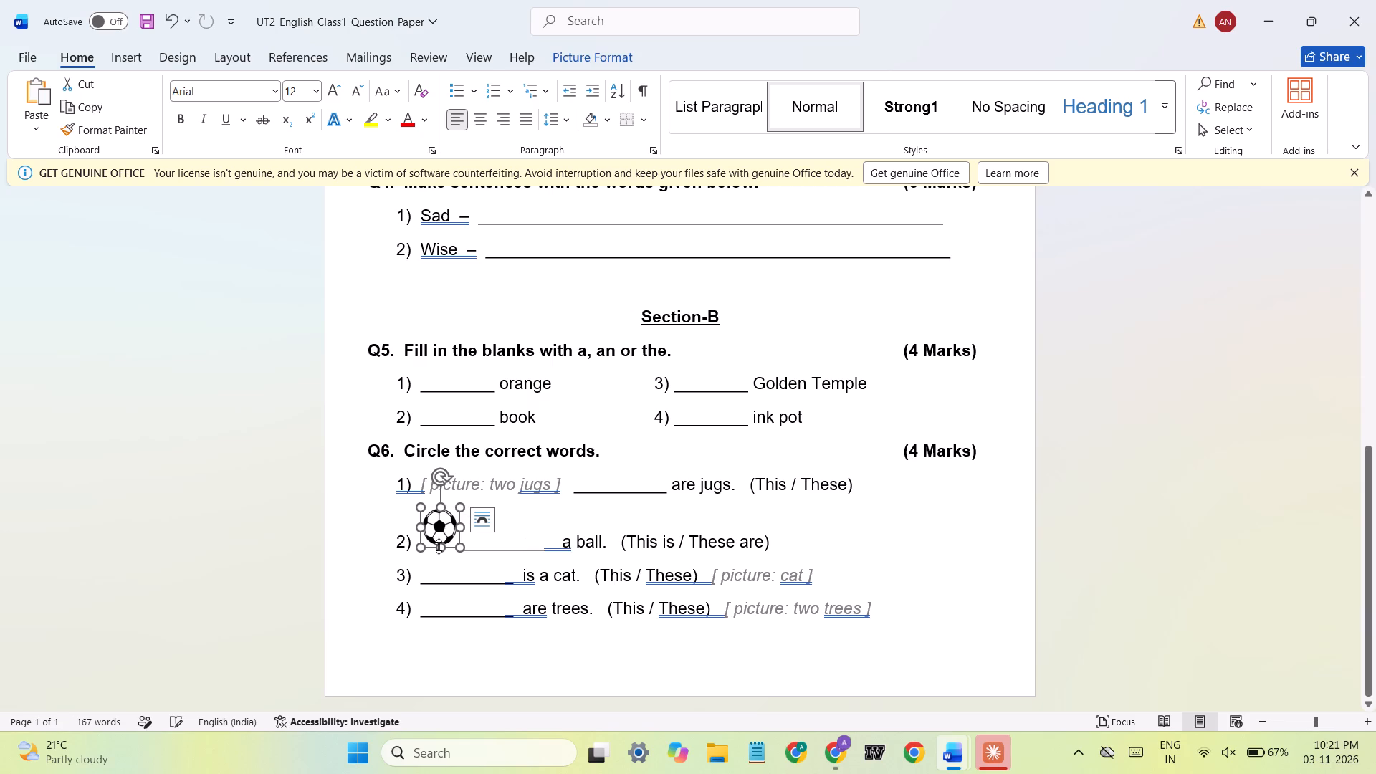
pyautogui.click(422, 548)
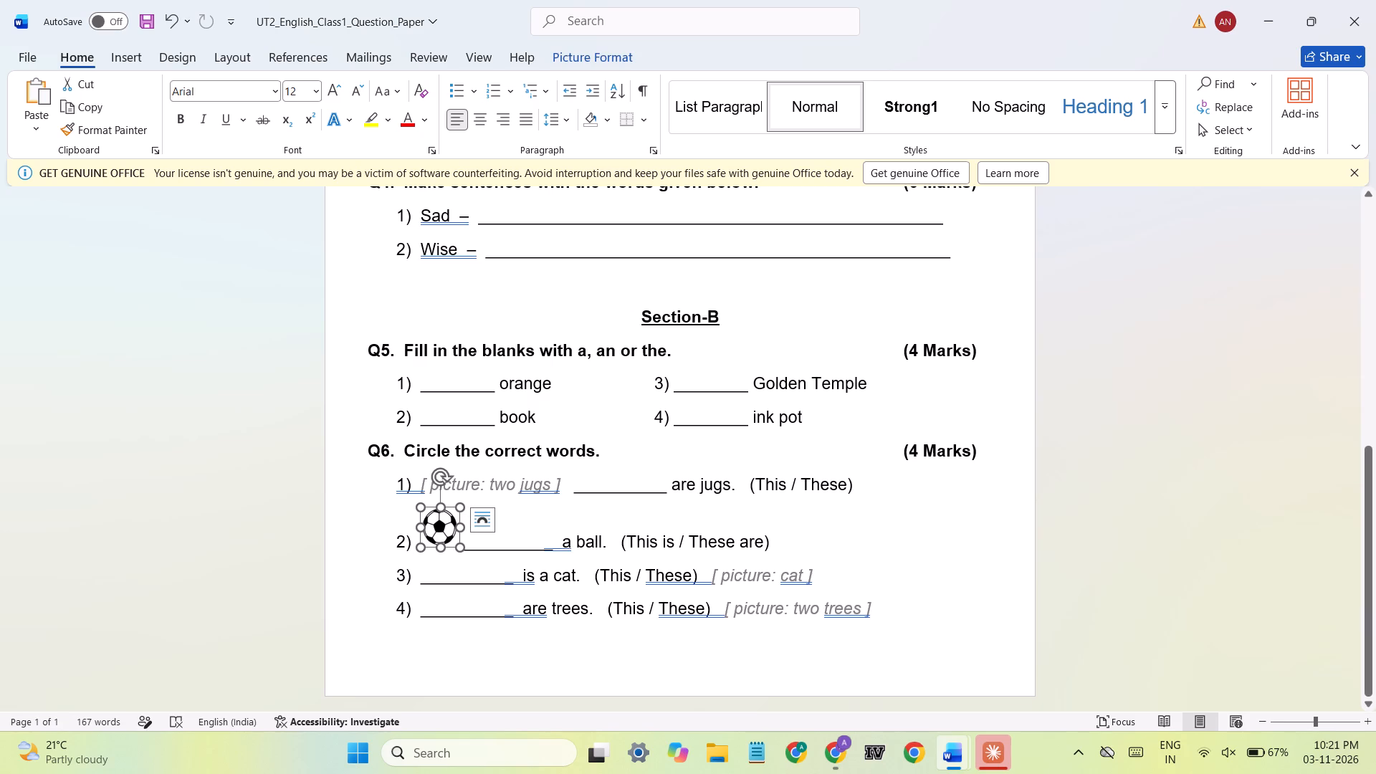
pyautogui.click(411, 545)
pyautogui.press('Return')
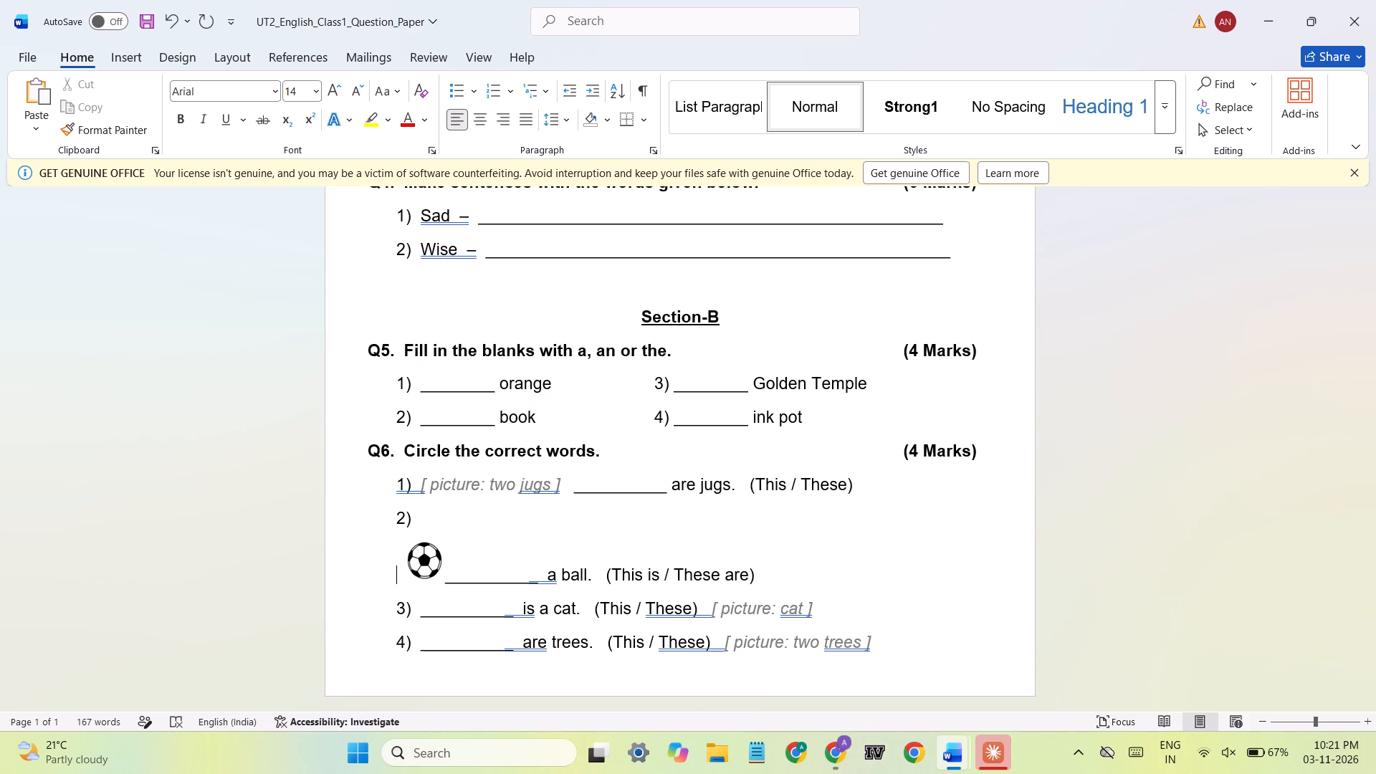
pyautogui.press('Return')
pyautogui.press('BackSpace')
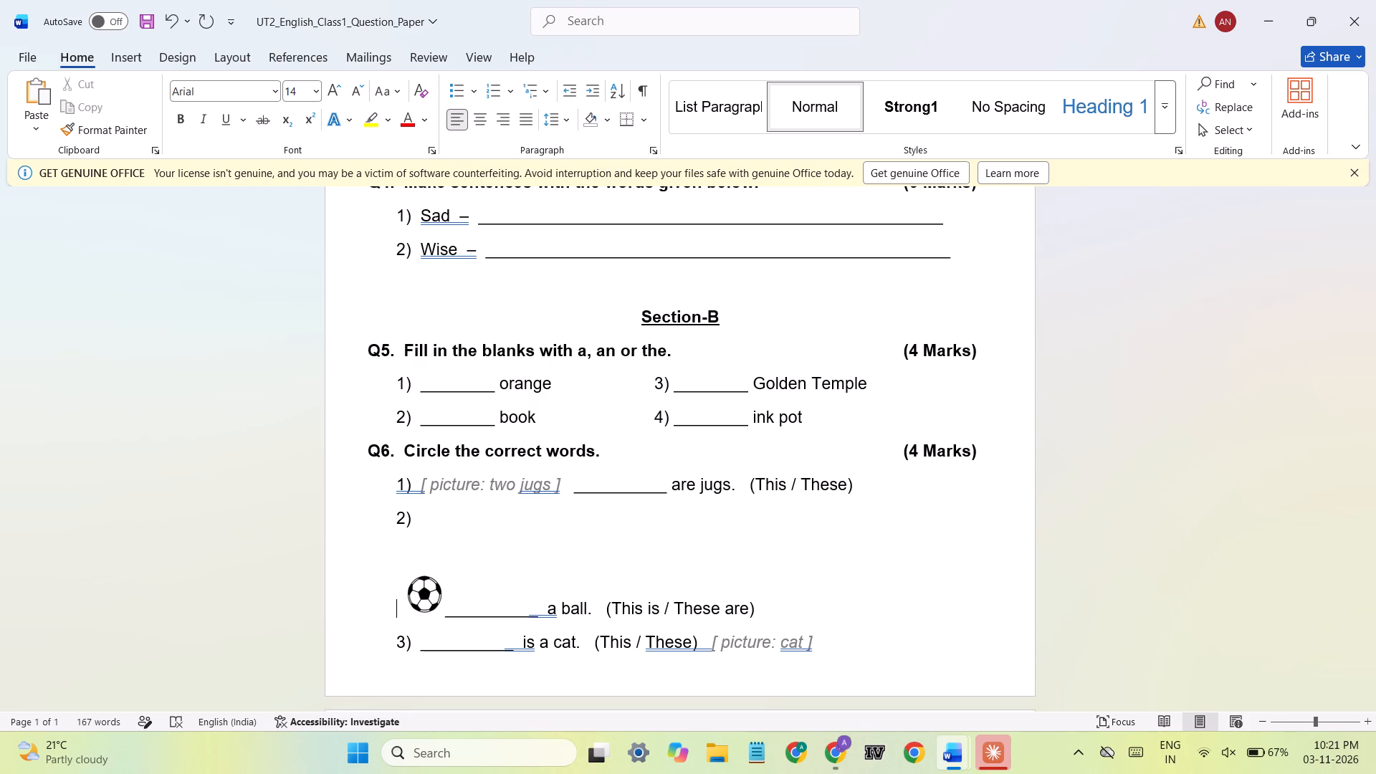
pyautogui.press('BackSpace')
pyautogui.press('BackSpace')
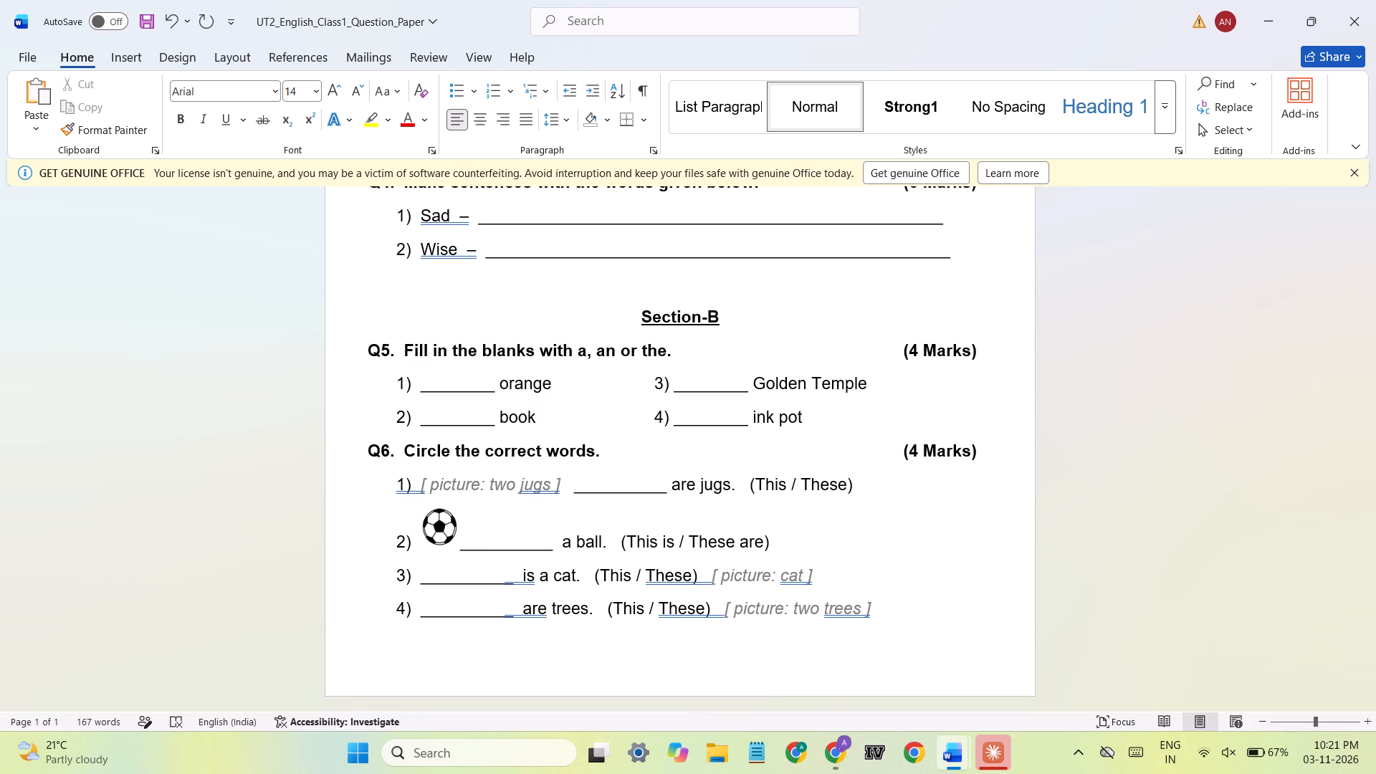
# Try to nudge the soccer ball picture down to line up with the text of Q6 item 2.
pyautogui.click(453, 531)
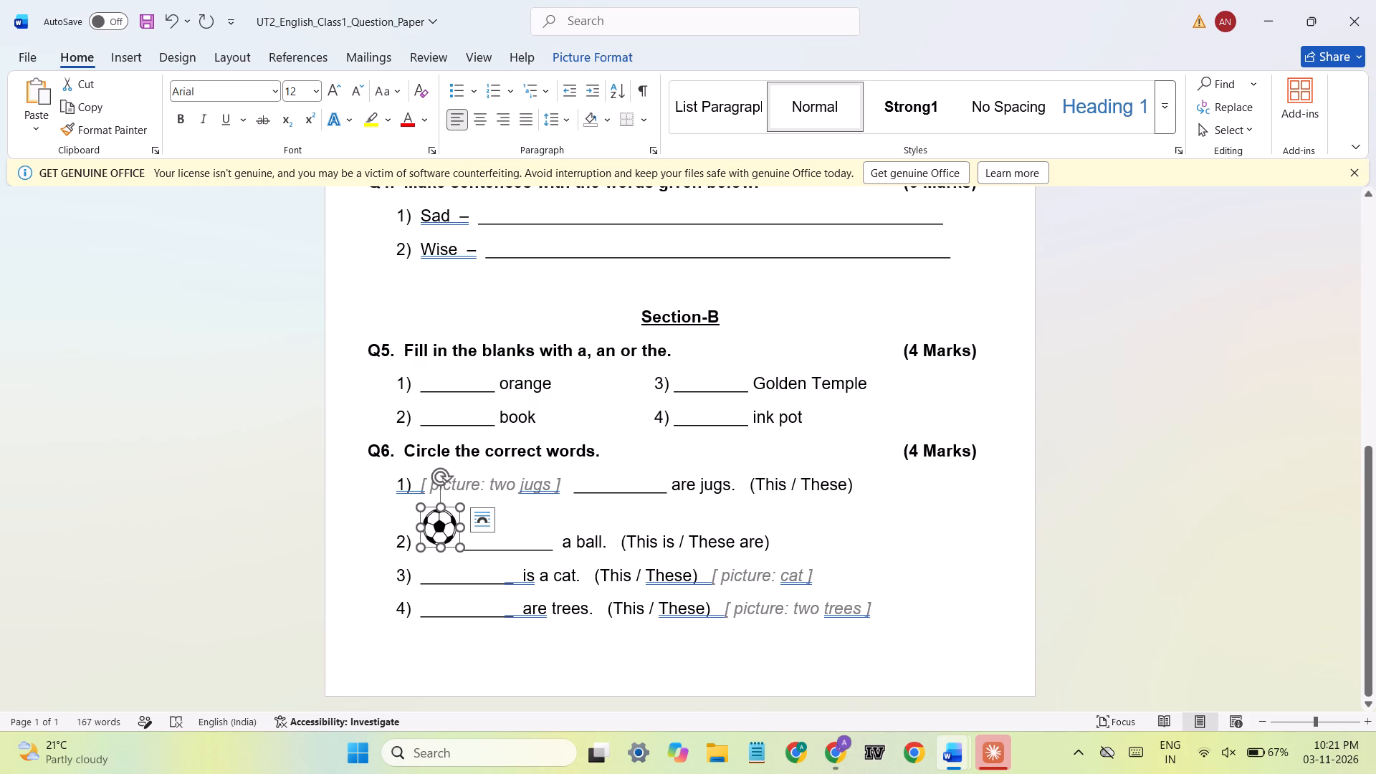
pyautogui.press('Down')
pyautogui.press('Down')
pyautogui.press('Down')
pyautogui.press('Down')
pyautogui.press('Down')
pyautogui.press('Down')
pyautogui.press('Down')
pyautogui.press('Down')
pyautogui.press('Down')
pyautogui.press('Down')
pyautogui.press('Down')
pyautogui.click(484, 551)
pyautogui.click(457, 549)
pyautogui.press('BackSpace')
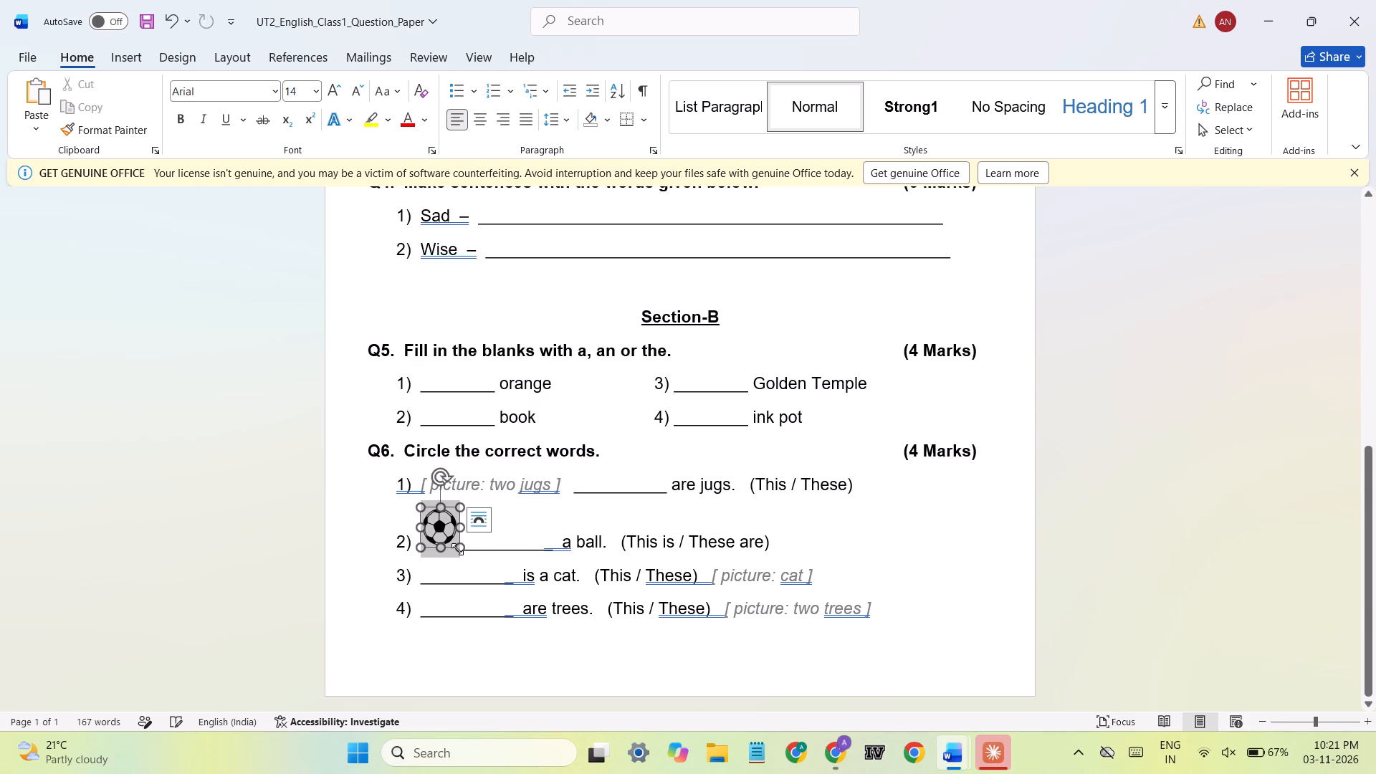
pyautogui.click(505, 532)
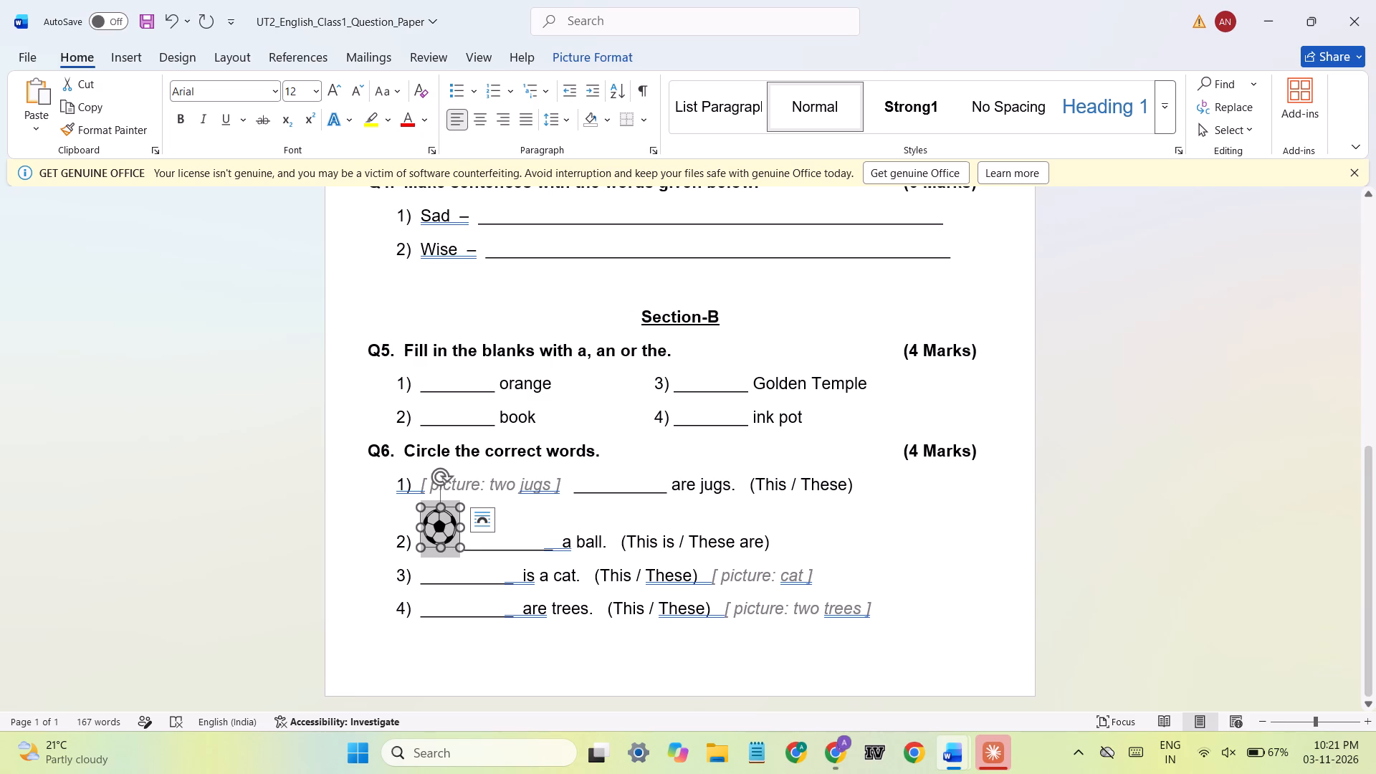
# Add five spaces between the soccer ball picture and the answer blank in Q6 item 2.
pyautogui.click(460, 548)
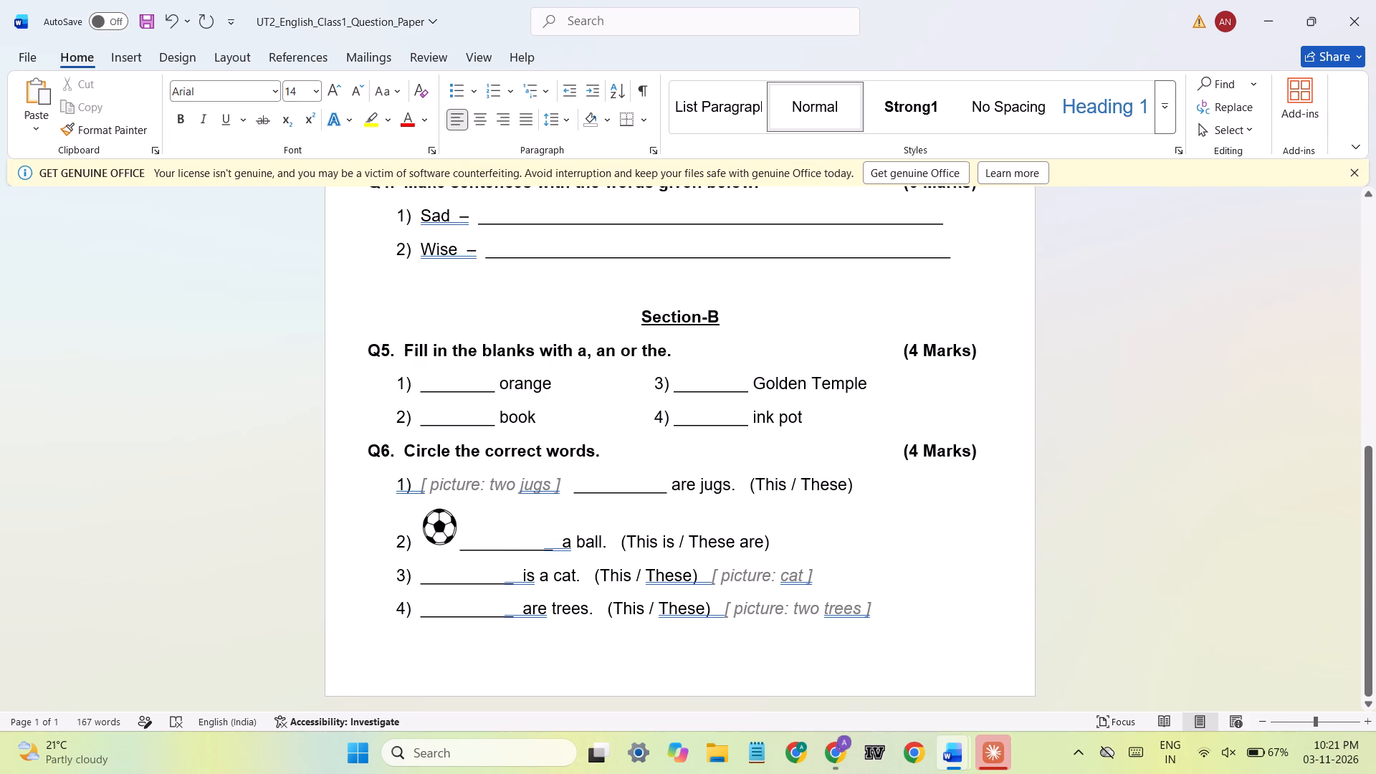
pyautogui.press('space')
pyautogui.press('space')
pyautogui.press('space')
pyautogui.press('space')
pyautogui.press('space')
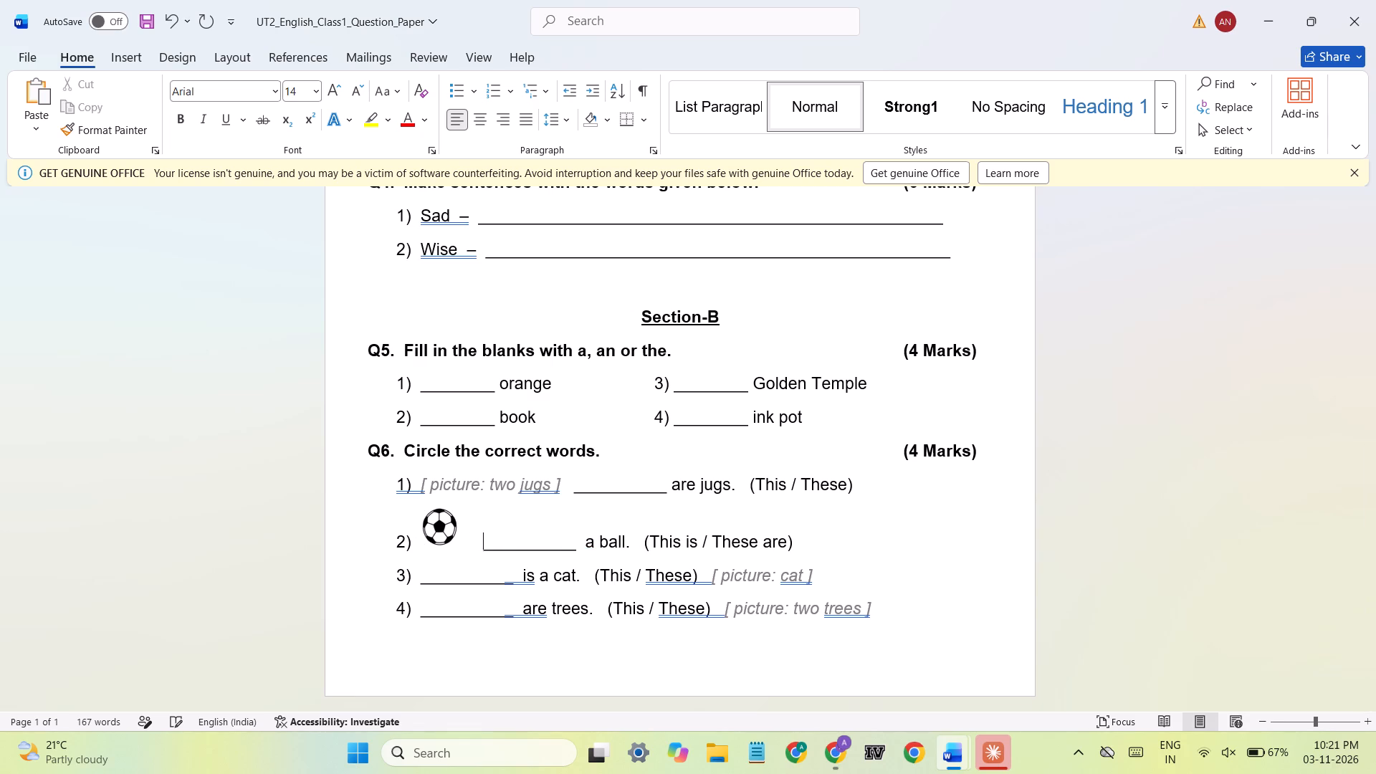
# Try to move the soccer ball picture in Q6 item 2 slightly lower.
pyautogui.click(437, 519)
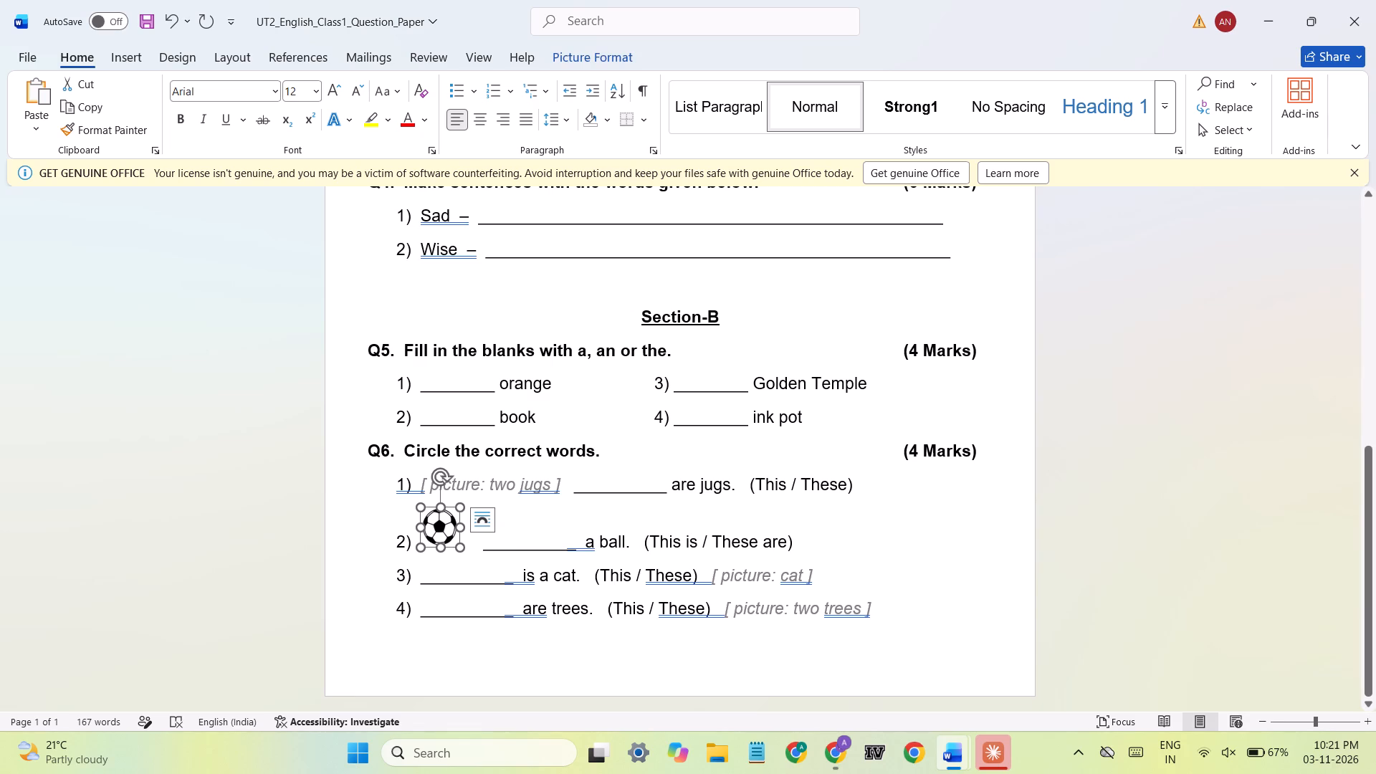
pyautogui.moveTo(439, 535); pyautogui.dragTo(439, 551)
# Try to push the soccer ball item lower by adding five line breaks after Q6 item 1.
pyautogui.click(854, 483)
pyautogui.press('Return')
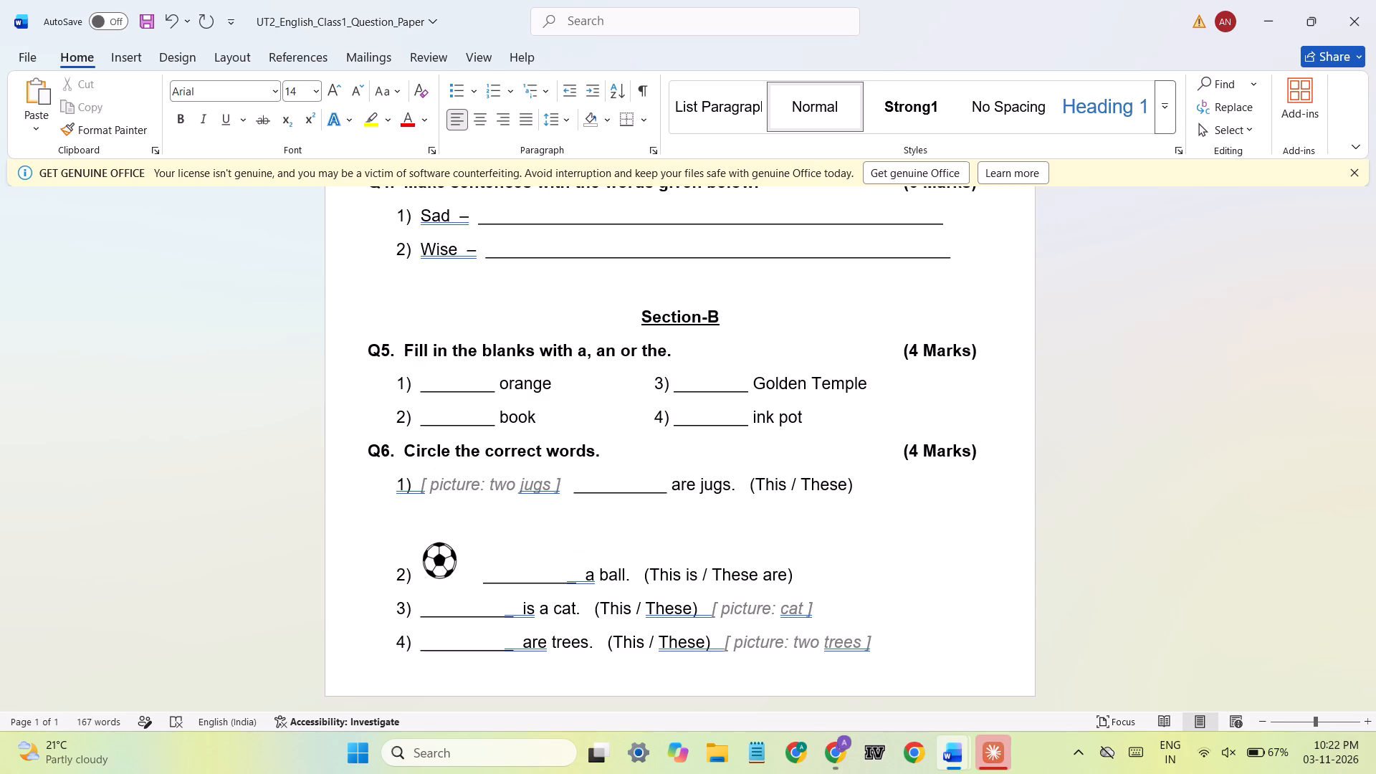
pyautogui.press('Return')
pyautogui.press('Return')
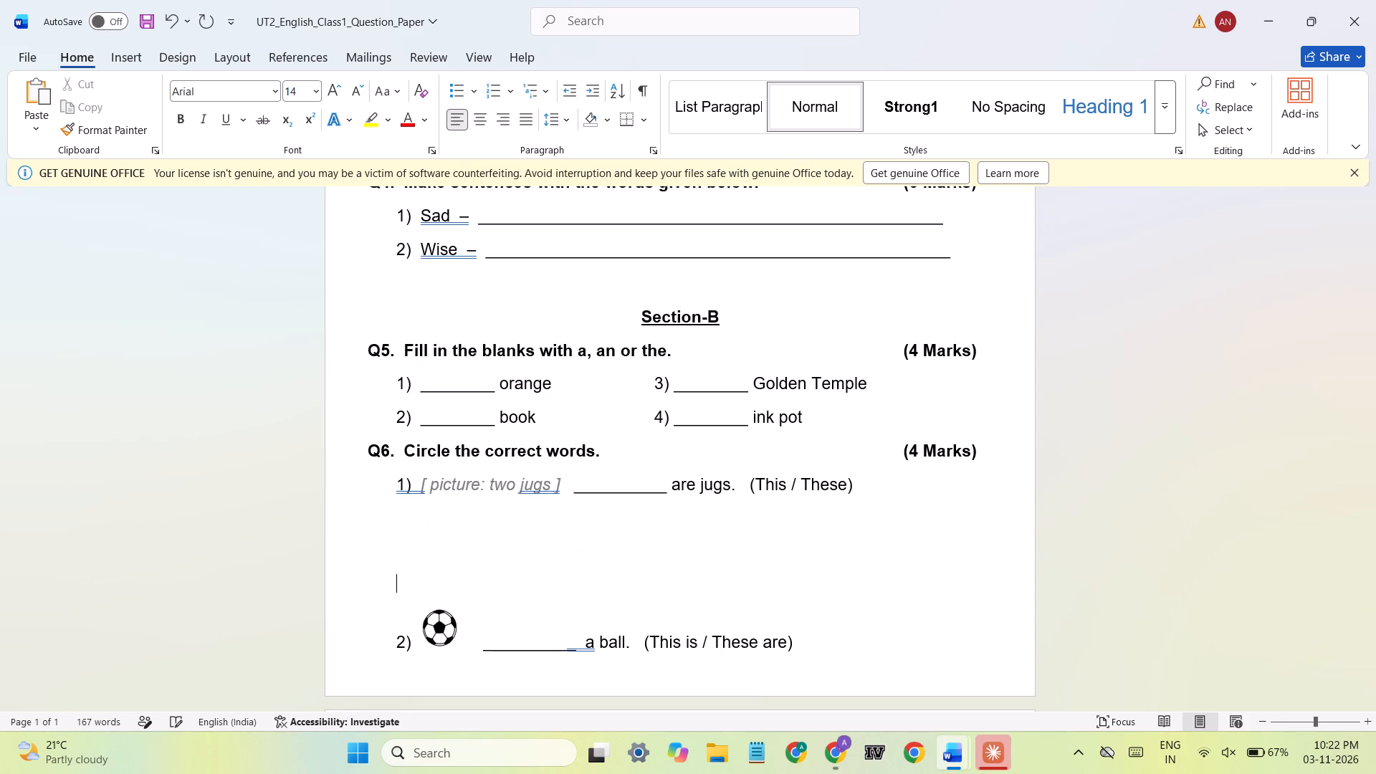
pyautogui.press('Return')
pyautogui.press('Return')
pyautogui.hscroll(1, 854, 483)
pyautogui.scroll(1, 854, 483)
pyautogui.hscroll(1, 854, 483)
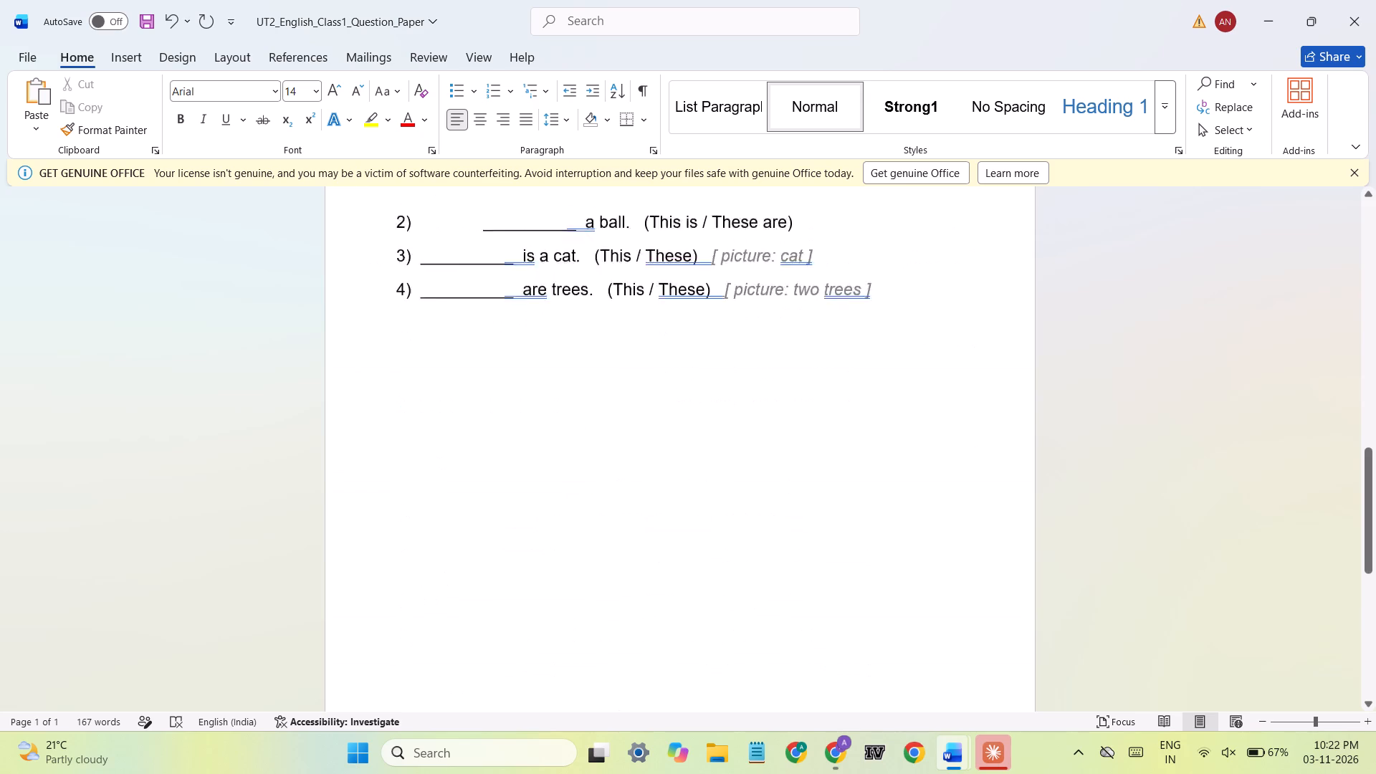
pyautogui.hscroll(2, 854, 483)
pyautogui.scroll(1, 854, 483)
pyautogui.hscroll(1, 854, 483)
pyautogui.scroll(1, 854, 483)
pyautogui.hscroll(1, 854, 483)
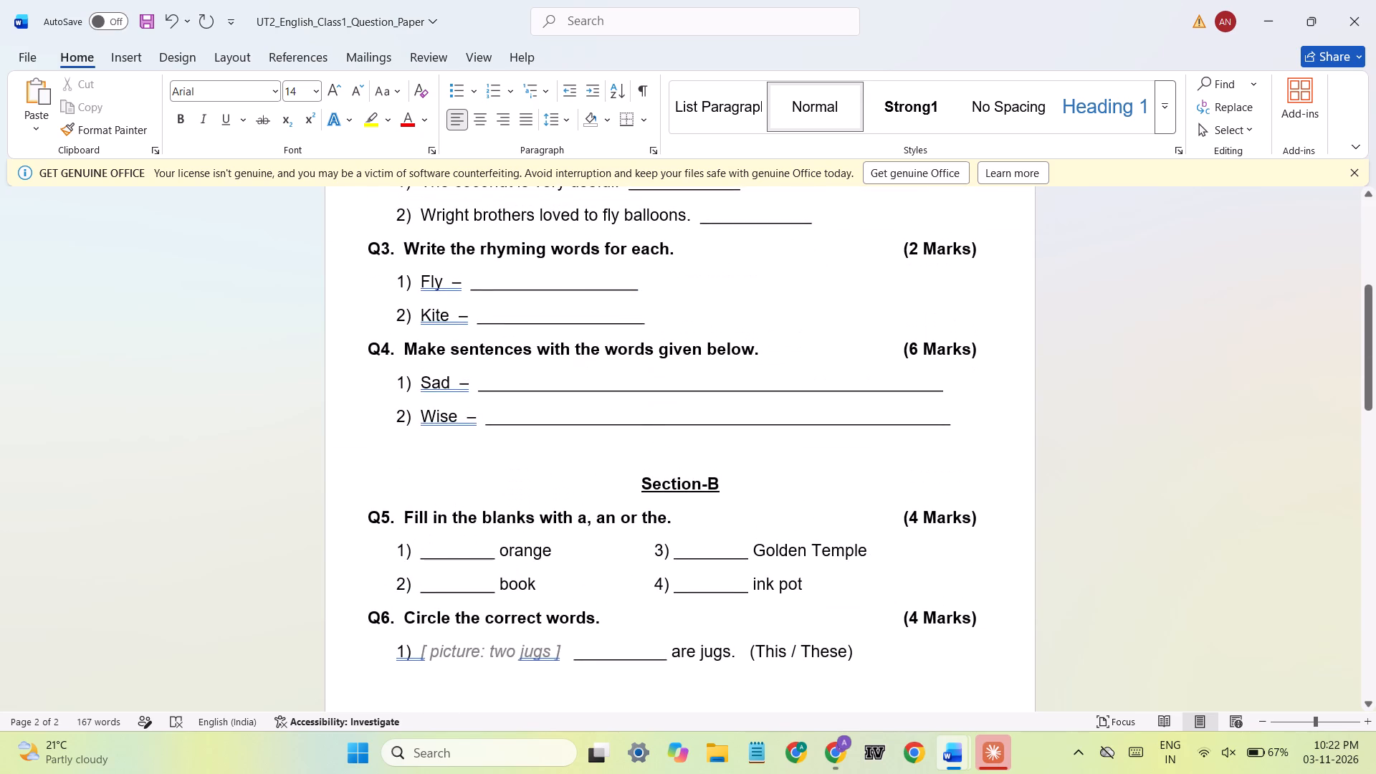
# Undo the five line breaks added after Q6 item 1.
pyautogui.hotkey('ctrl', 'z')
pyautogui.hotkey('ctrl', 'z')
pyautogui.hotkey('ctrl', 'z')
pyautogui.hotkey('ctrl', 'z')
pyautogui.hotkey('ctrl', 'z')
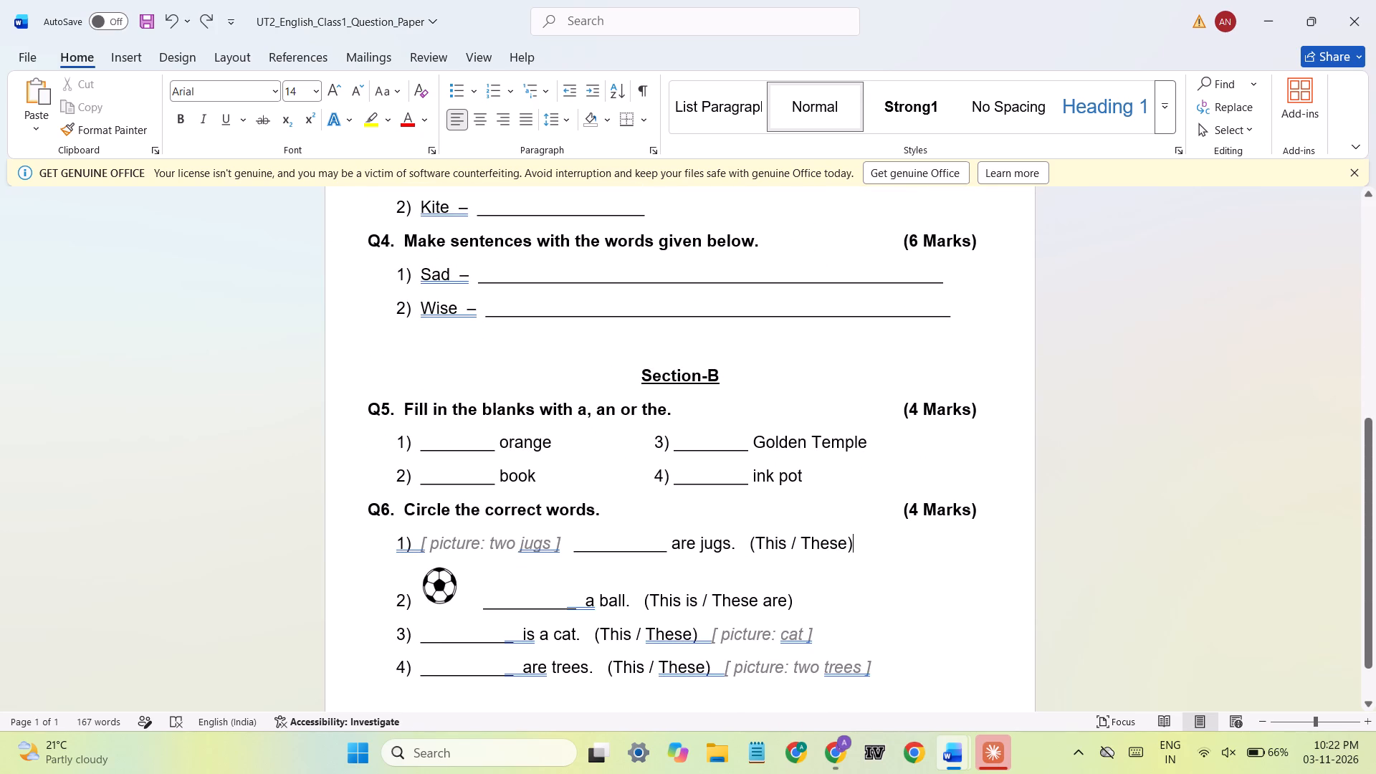
# Remove two of the spaces between the soccer ball picture and the answer blank in Q6 item 2.
pyautogui.click(504, 599)
pyautogui.click(479, 611)
pyautogui.press('BackSpace')
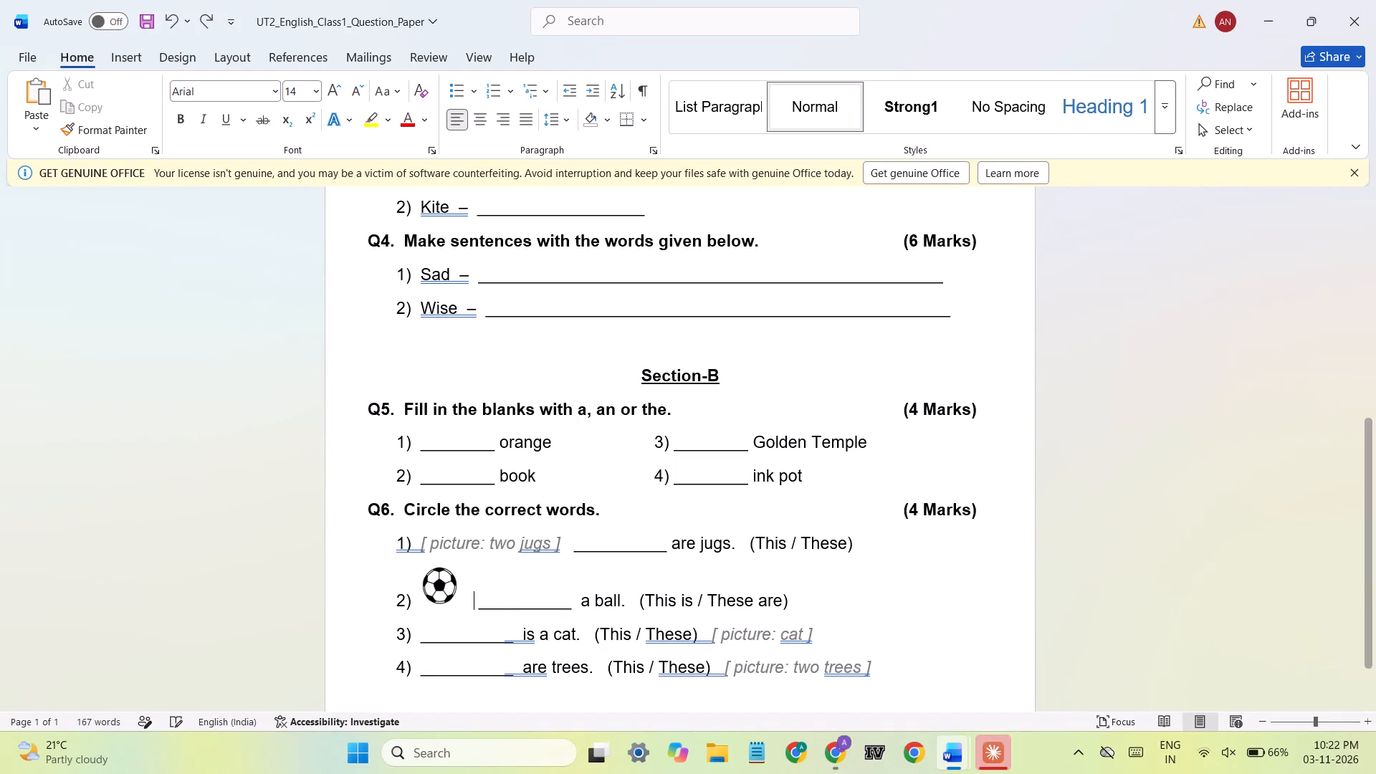
pyautogui.press('BackSpace')
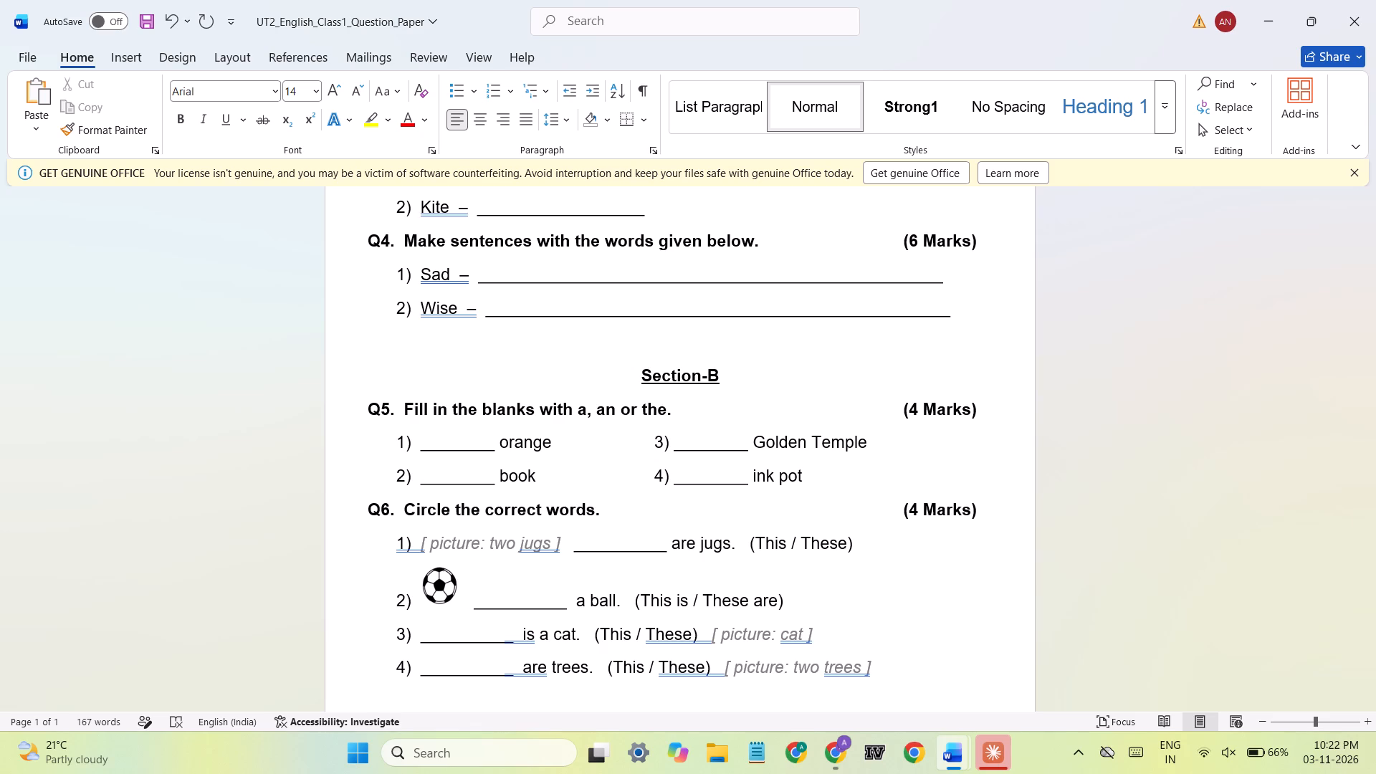
# Delete the "2)" label before the soccer ball picture in Q6 and put six spaces in its place.
pyautogui.click(411, 599)
pyautogui.press('BackSpace')
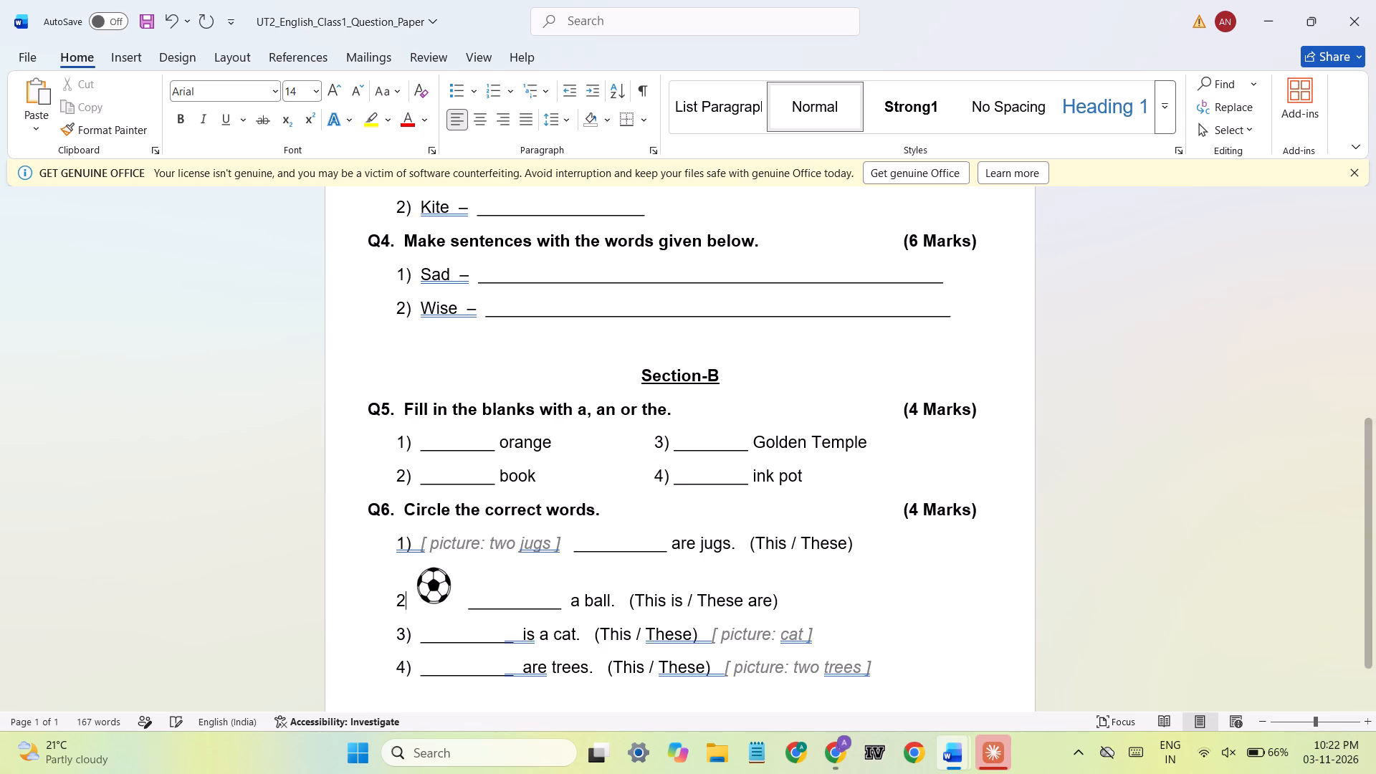
pyautogui.press('BackSpace')
pyautogui.press('BackSpace')
pyautogui.press('space')
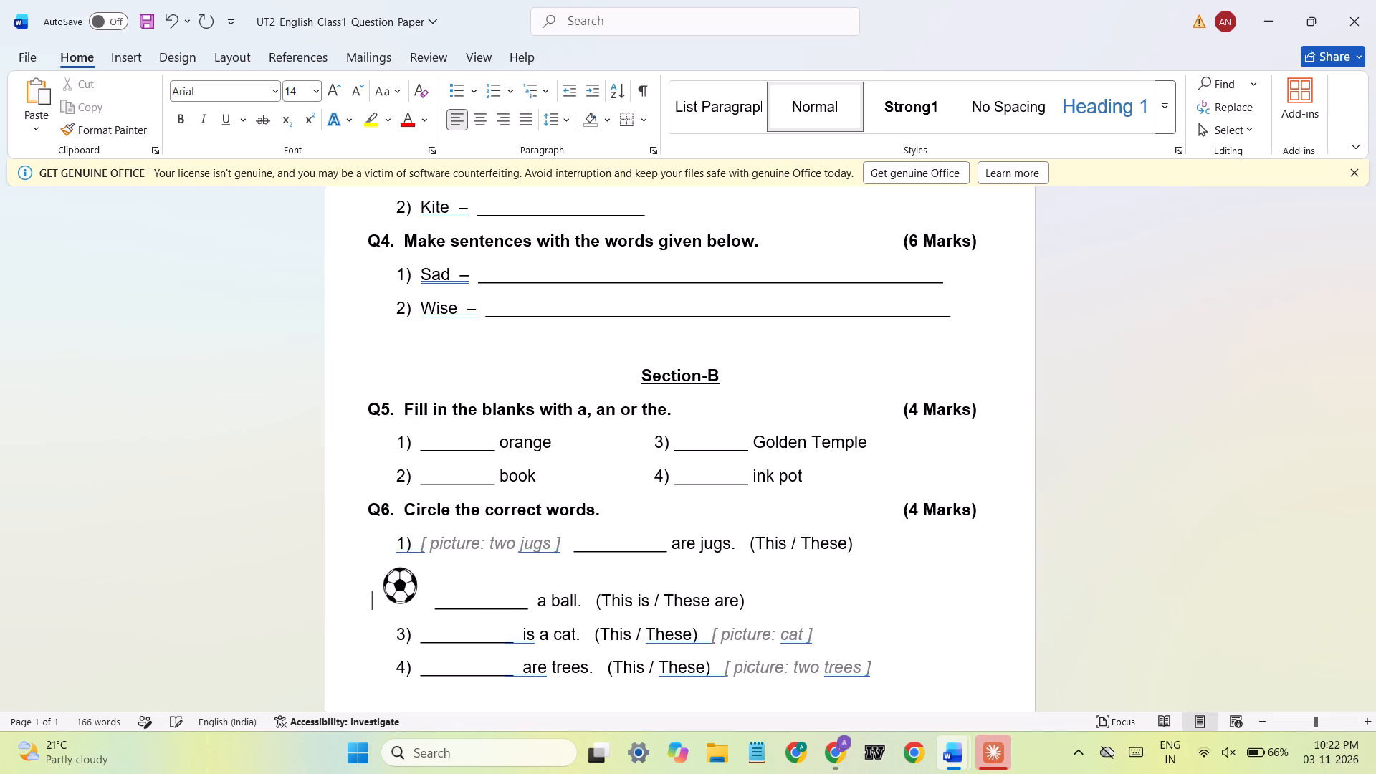
pyautogui.press('space')
pyautogui.press('space')
pyautogui.press('space')
pyautogui.press('space')
pyautogui.press('space')
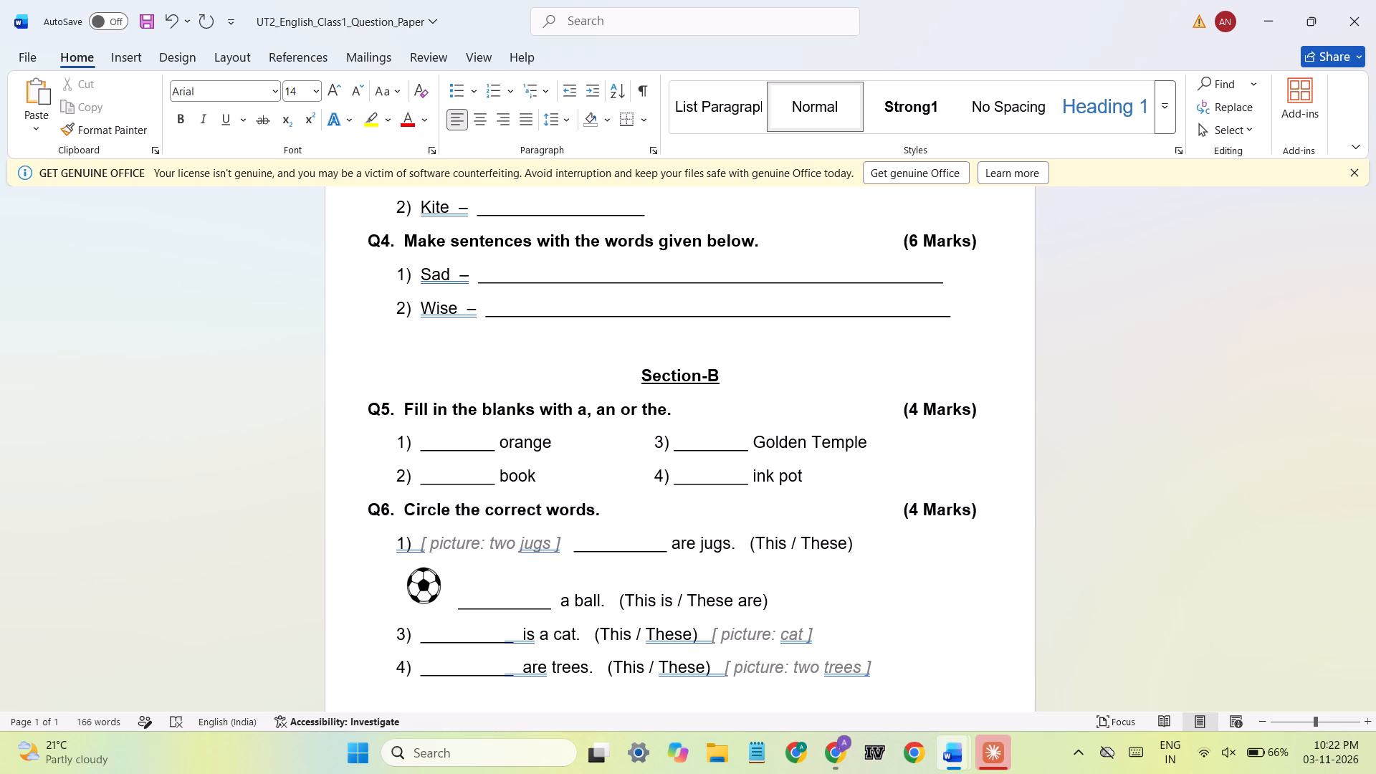
pyautogui.press('Up')
pyautogui.press('Down')
pyautogui.press('Up')
# Replace "1) [ picture: two jugs ]" in the first Q6 item with thirteen spaces before the answer blank.
pyautogui.moveTo(389, 544); pyautogui.dragTo(568, 535)
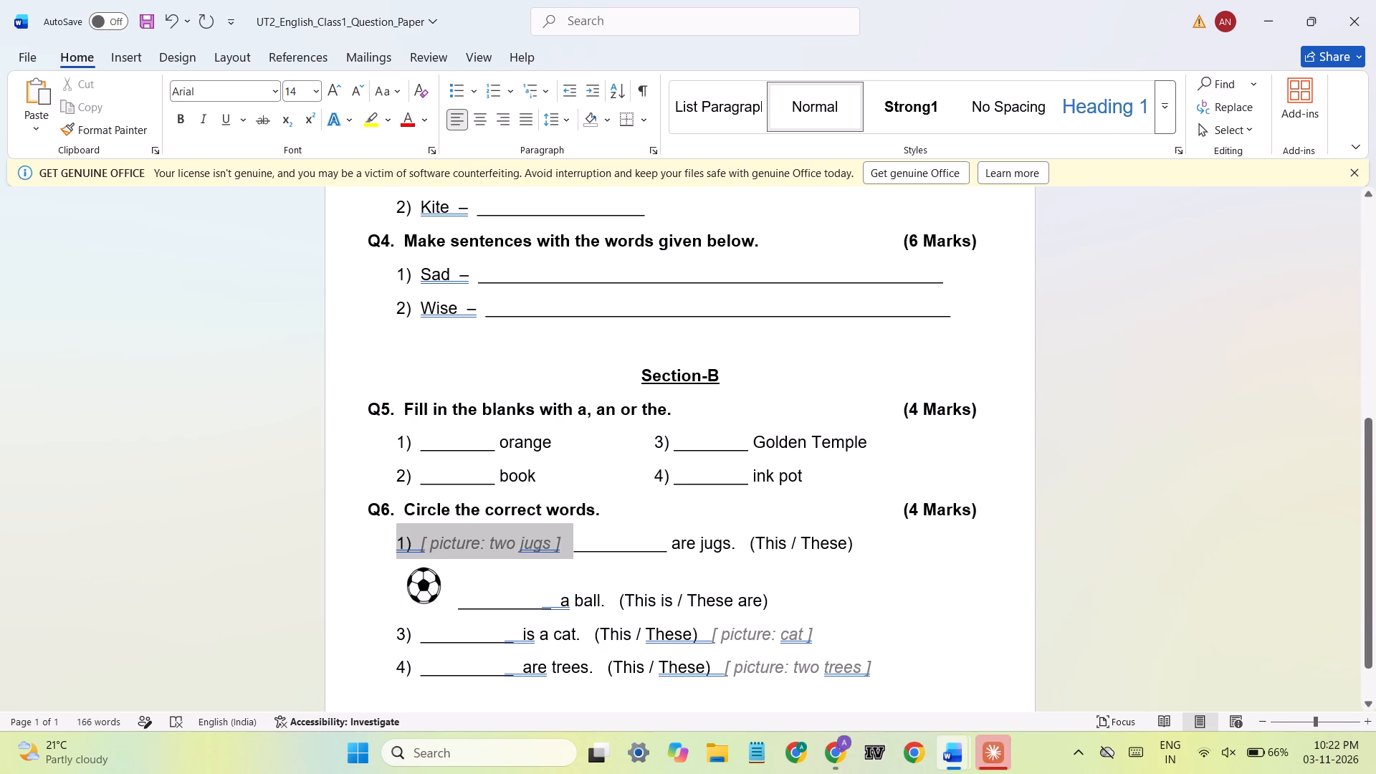
pyautogui.moveTo(568, 535); pyautogui.dragTo(568, 535)
pyautogui.press('BackSpace')
pyautogui.press('space')
pyautogui.press('space')
pyautogui.press('space')
pyautogui.press('space')
pyautogui.press('space')
pyautogui.press('space')
pyautogui.press('space')
pyautogui.press('space')
pyautogui.press('space')
pyautogui.press('space')
pyautogui.press('space')
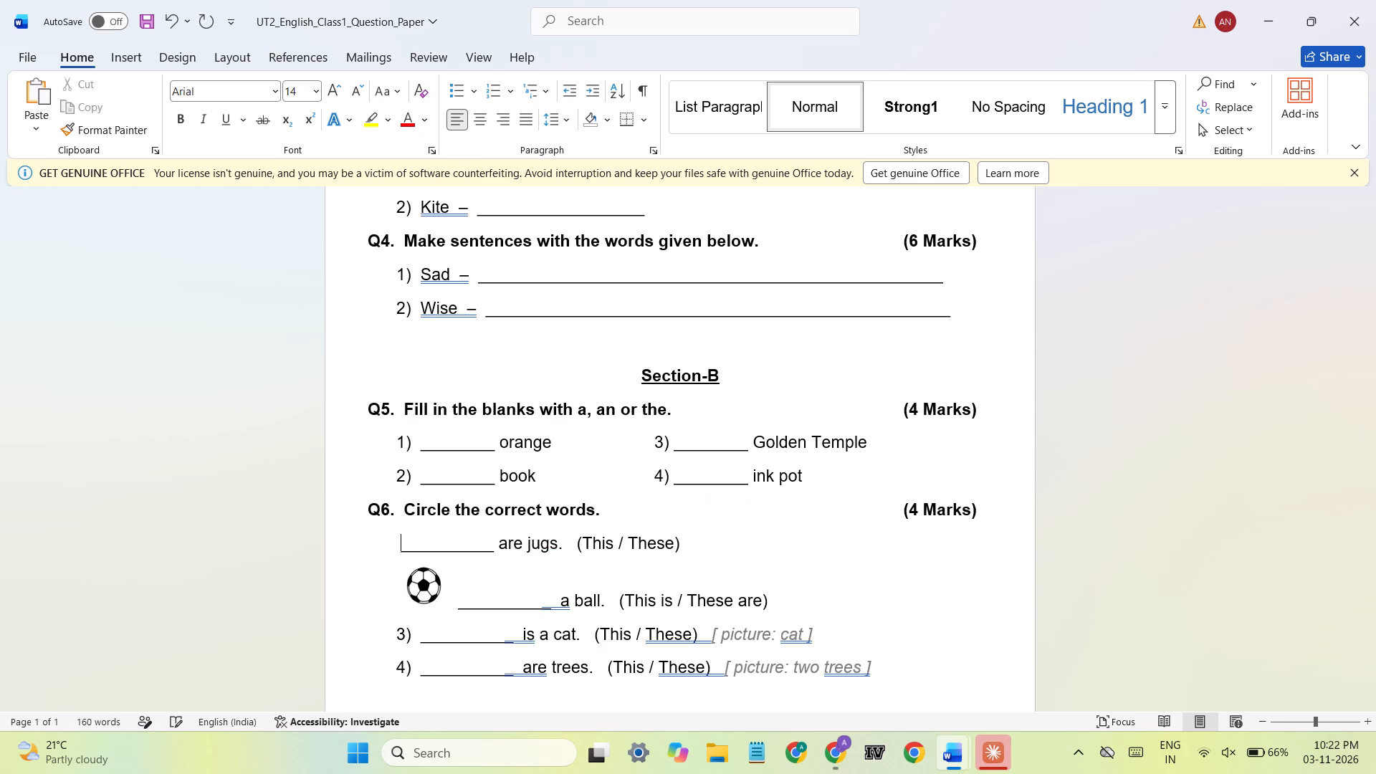
pyautogui.press('space')
pyautogui.press('space')
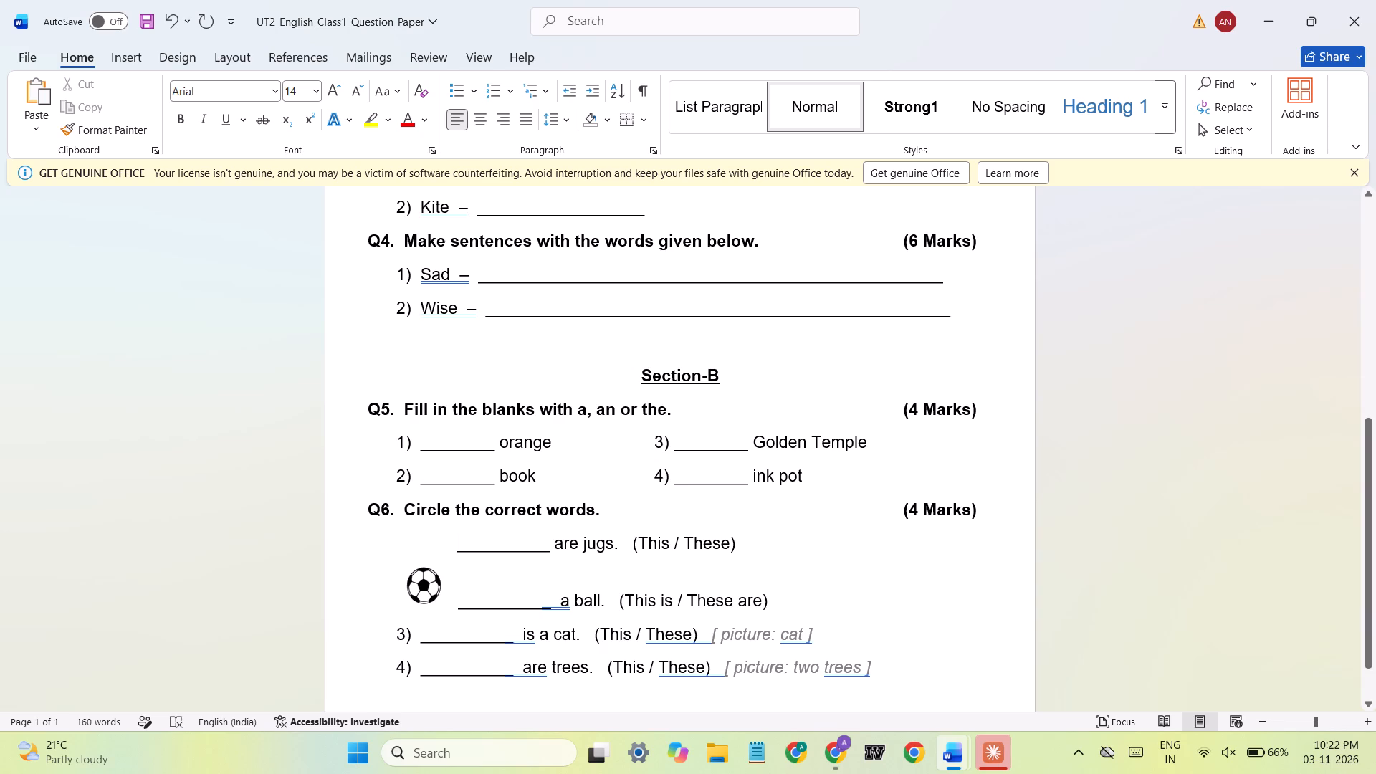
# Insert a line break after the Q6 heading text "Circle the correct words.".
pyautogui.click(605, 500)
pyautogui.press('Return')
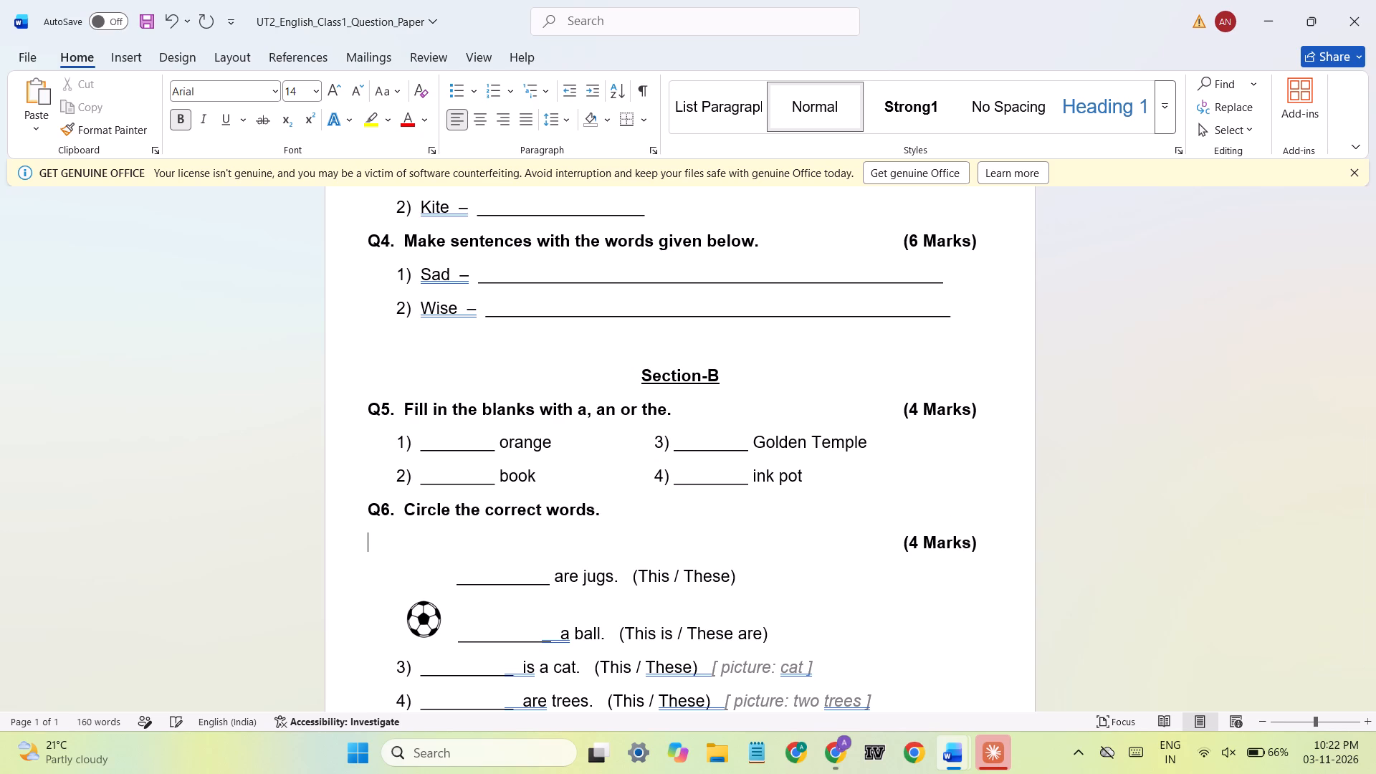
# Switch to Chrome and search Google Images for "mango example photo".
pyautogui.click(831, 773)
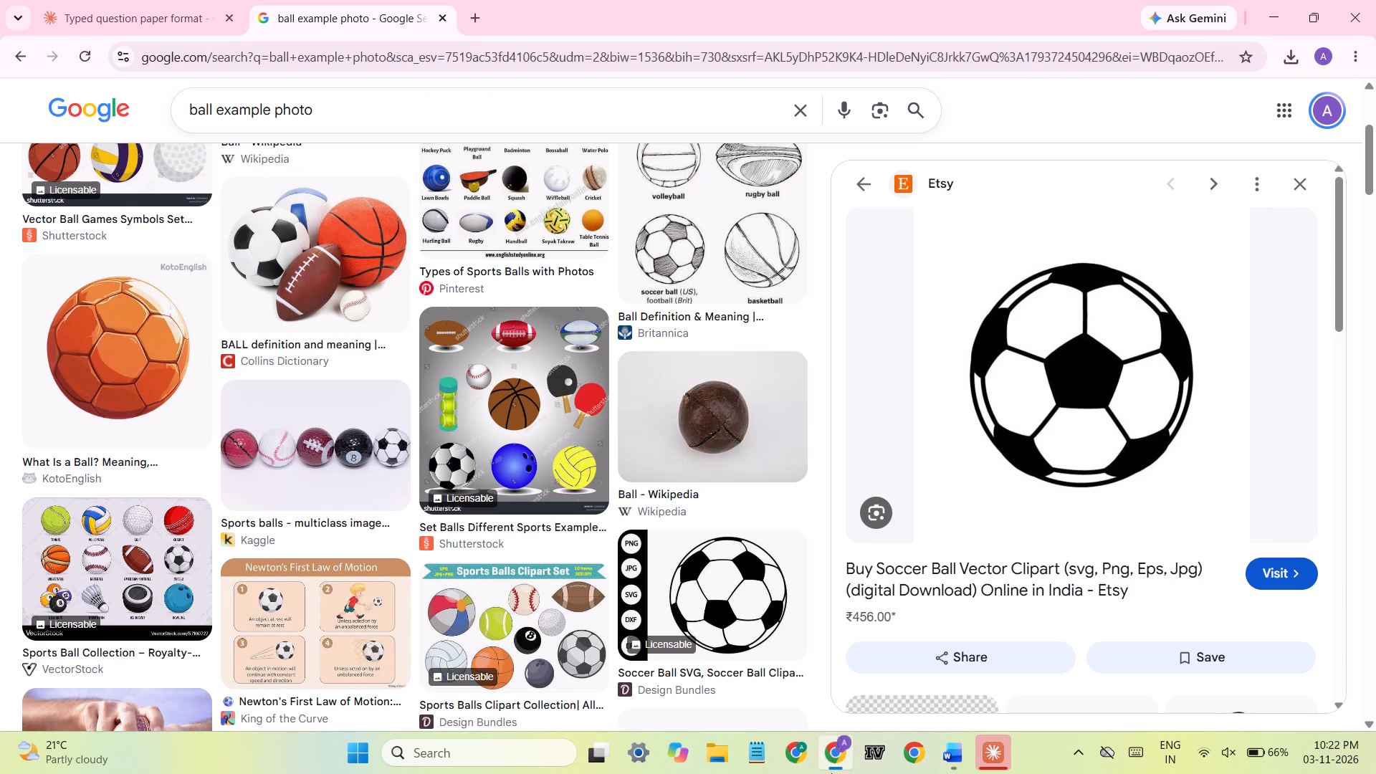
pyautogui.click(409, 123)
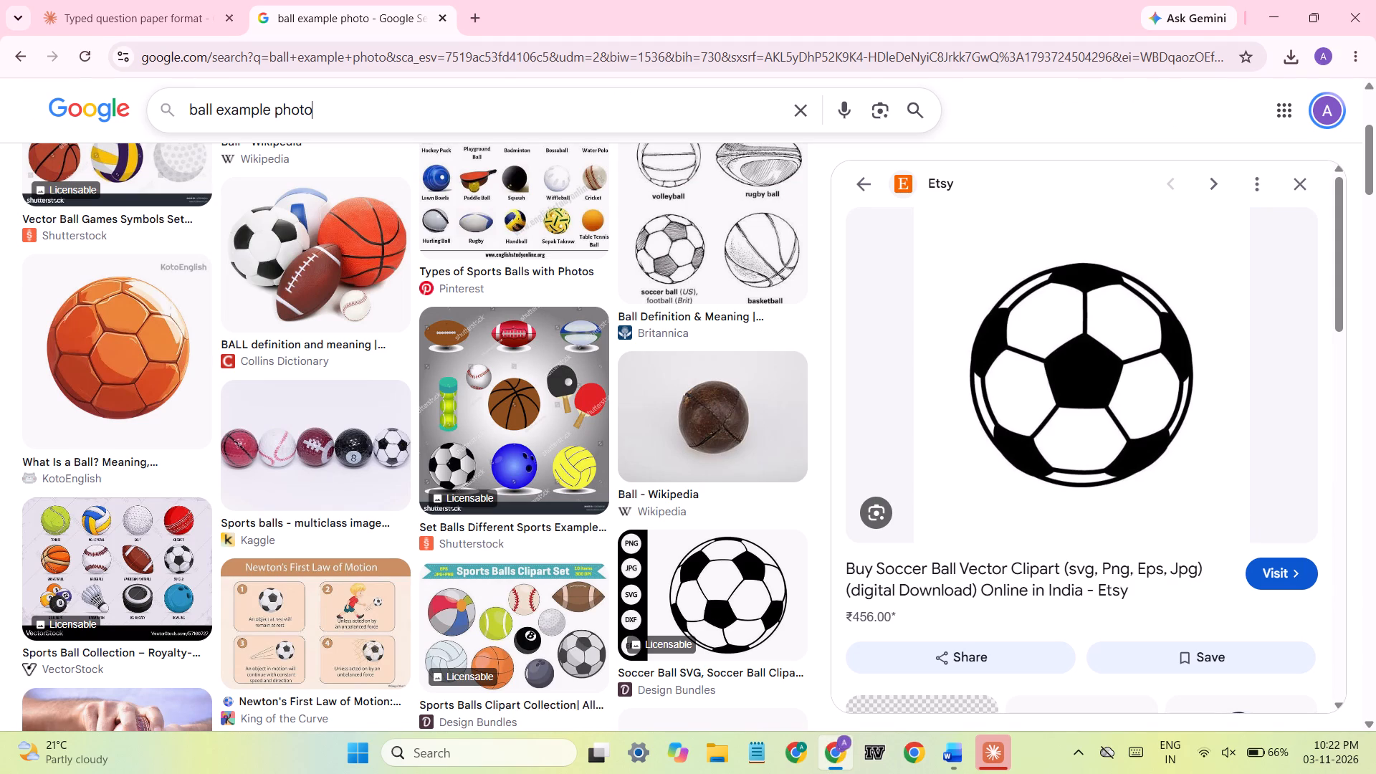
pyautogui.press('pageup')
pyautogui.press('Left')
pyautogui.press('Right')
pyautogui.press('Right')
pyautogui.press('Right')
pyautogui.press('Right')
pyautogui.press('BackSpace')
pyautogui.press('BackSpace')
pyautogui.press('BackSpace')
pyautogui.press('BackSpace')
pyautogui.press('BackSpace')
pyautogui.press('BackSpace')
pyautogui.press('BackSpace')
pyautogui.press('BackSpace')
pyautogui.press('BackSpace')
pyautogui.press('BackSpace')
pyautogui.press('BackSpace')
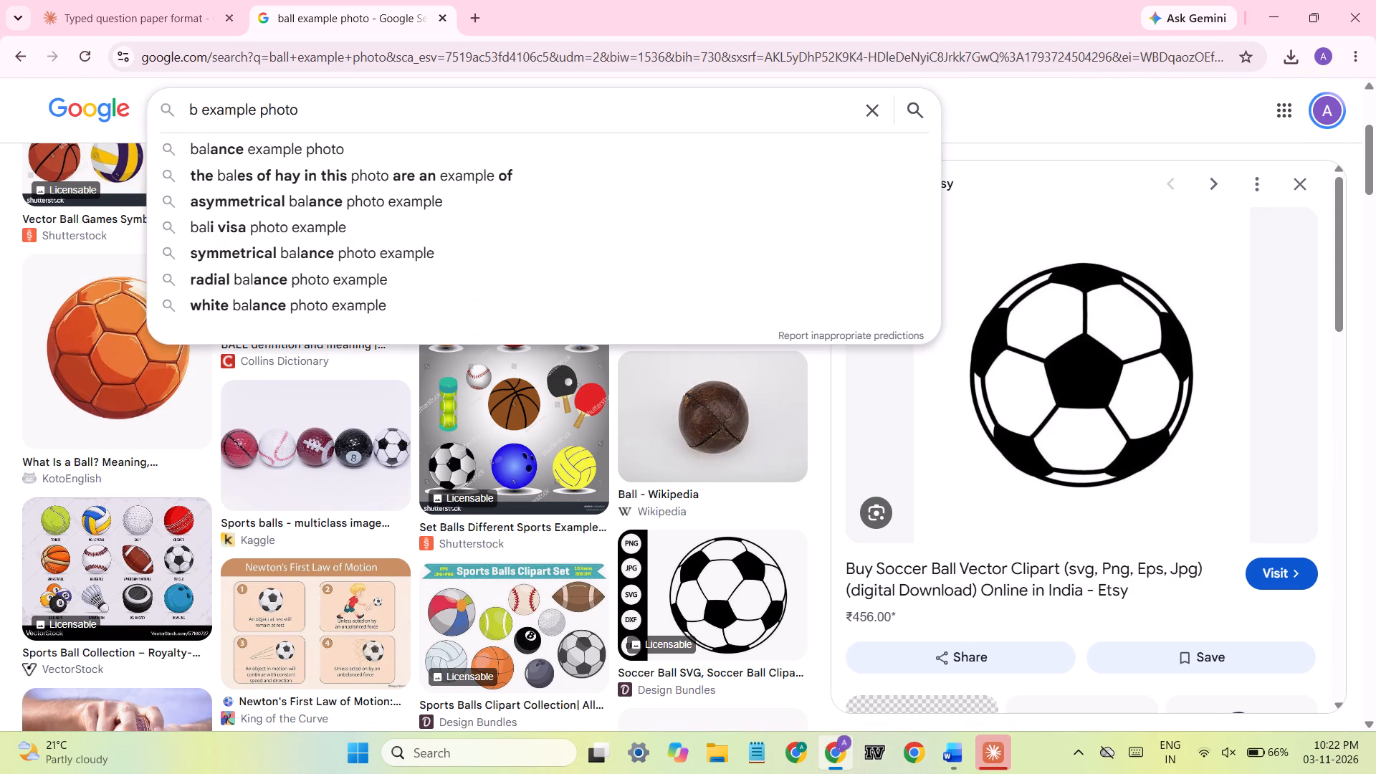
pyautogui.write('mango')
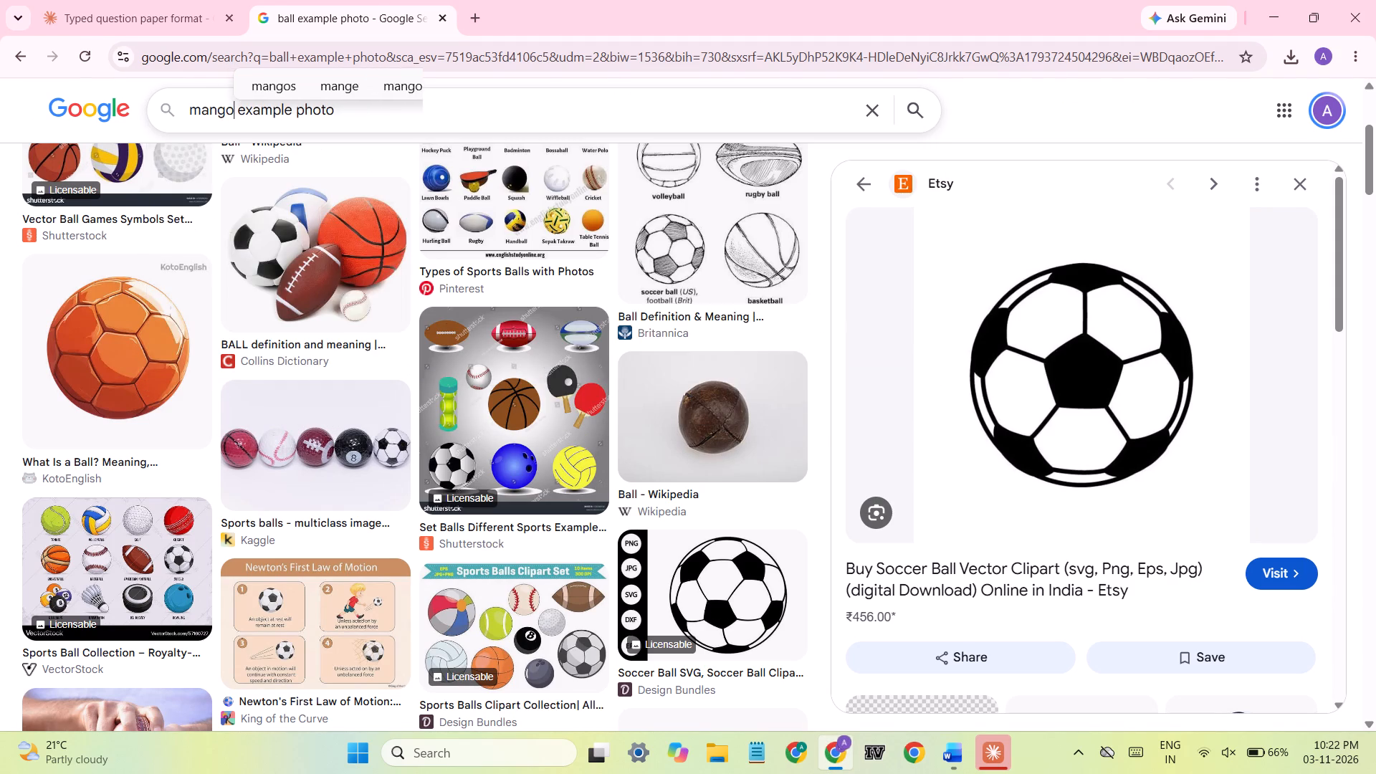
pyautogui.press('Return')
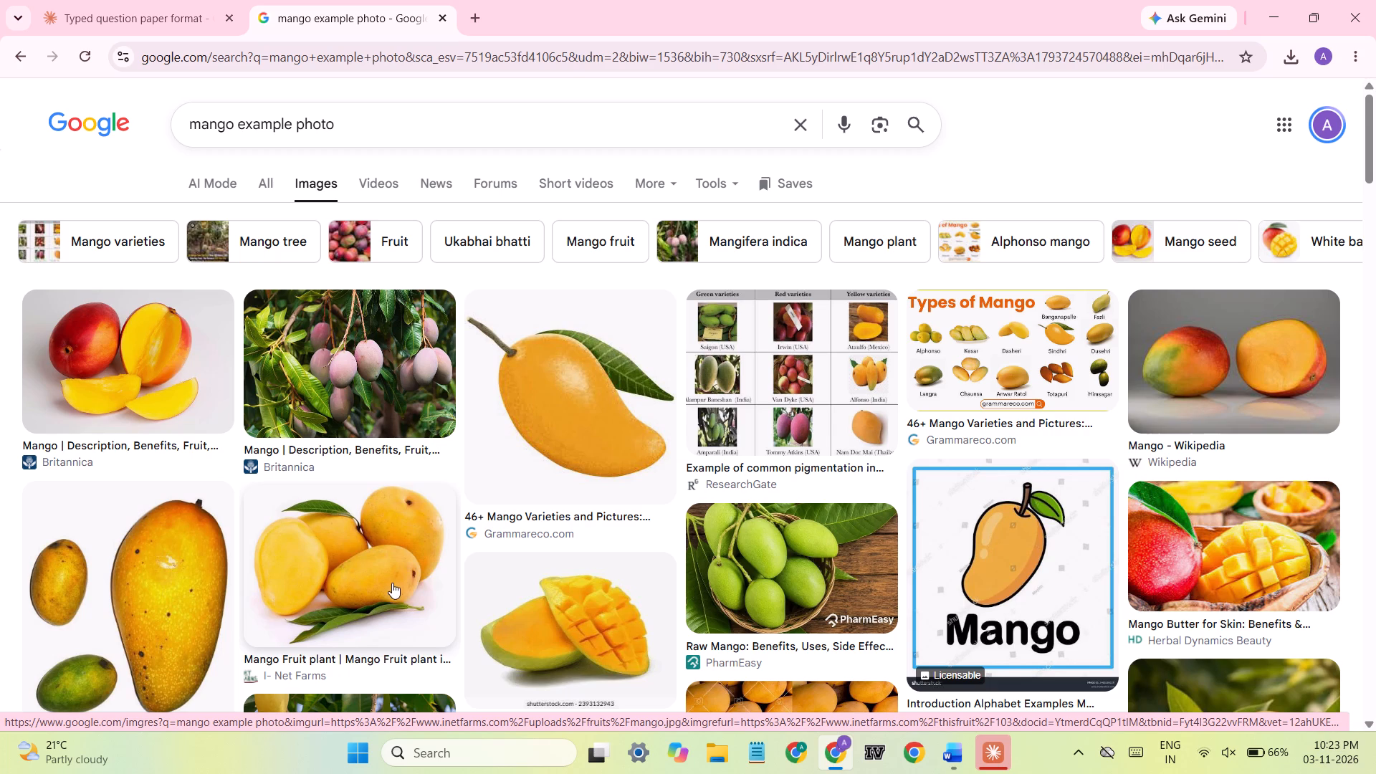
# Look through the mango image results for a picture suitable for the question paper.
pyautogui.scroll(-2, 392, 583)
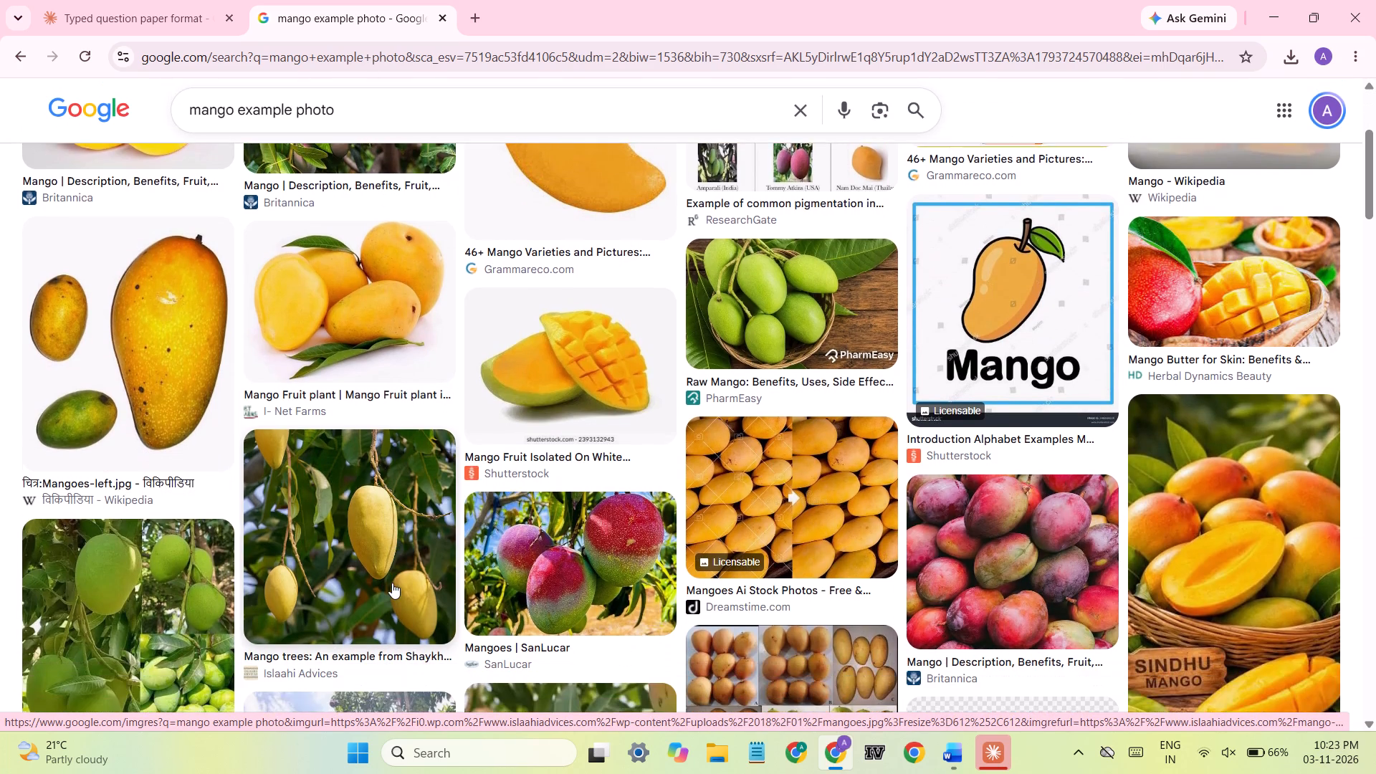
pyautogui.scroll(-4, 392, 583)
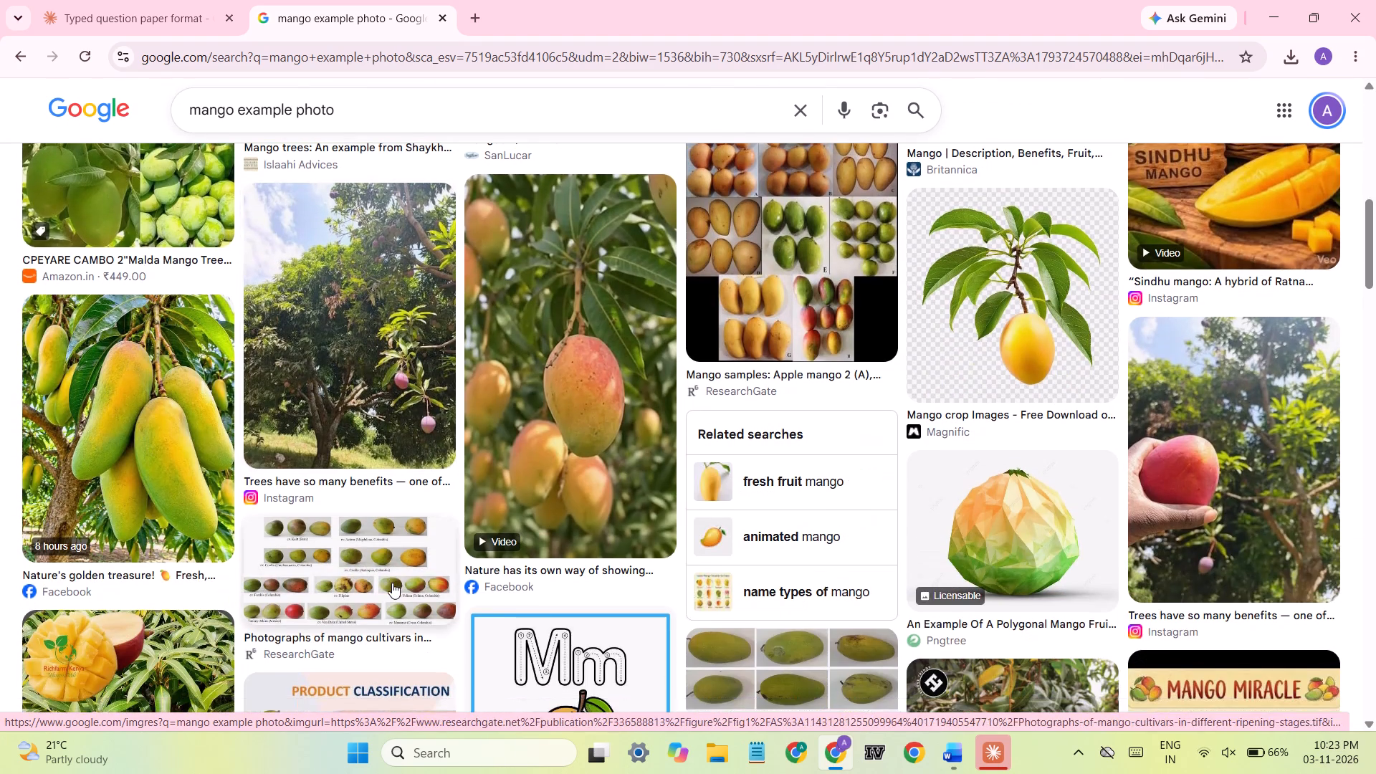
pyautogui.scroll(-2, 392, 583)
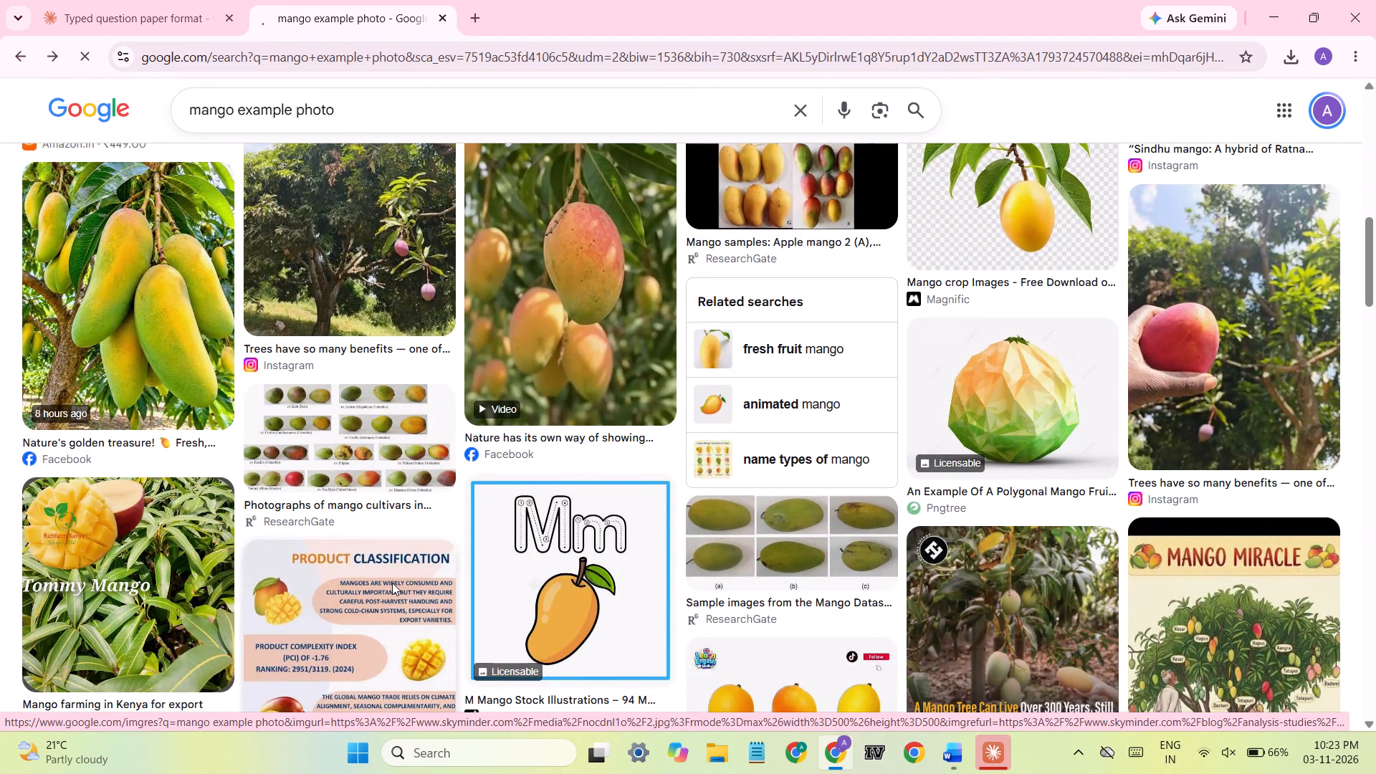
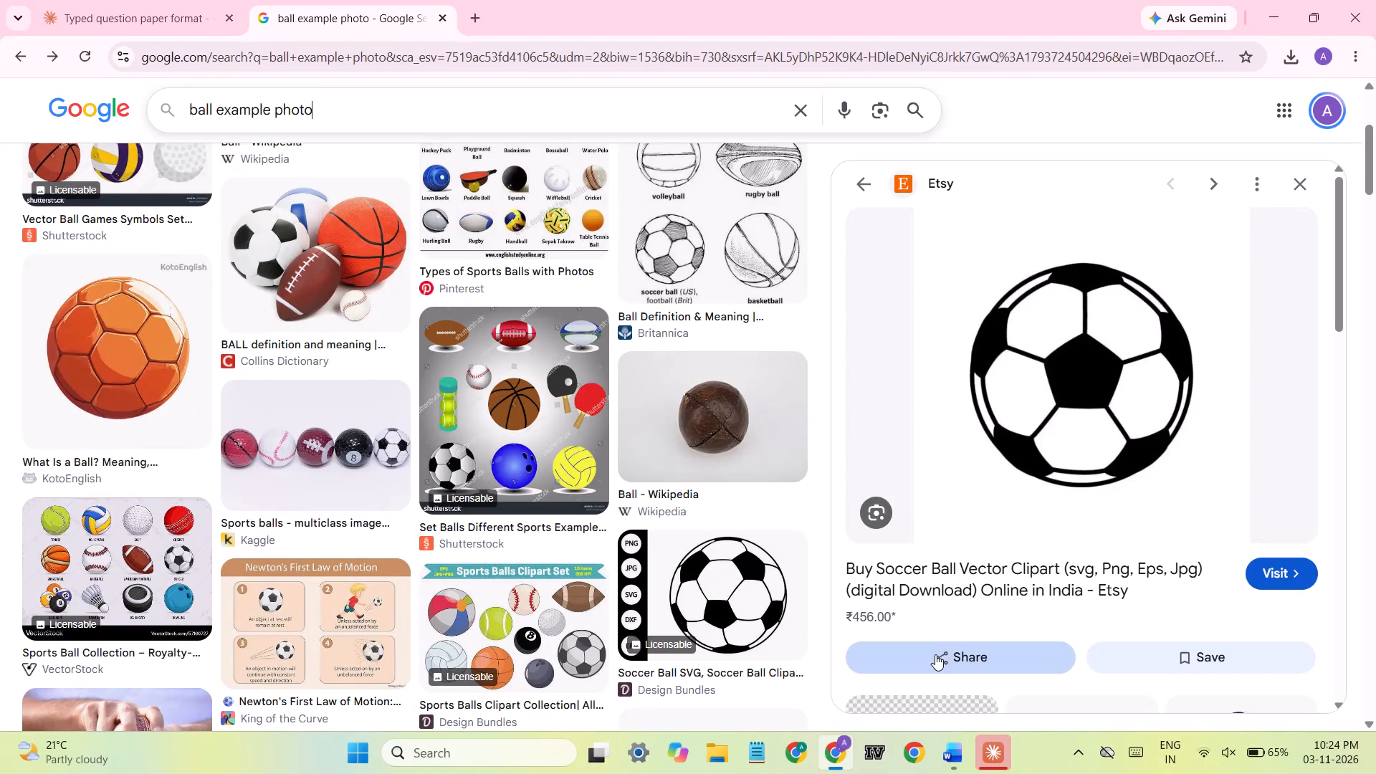
# Switch to the UT2 English question paper in Word and check which Q6 picture placeholders still need images.
pyautogui.click(947, 740)
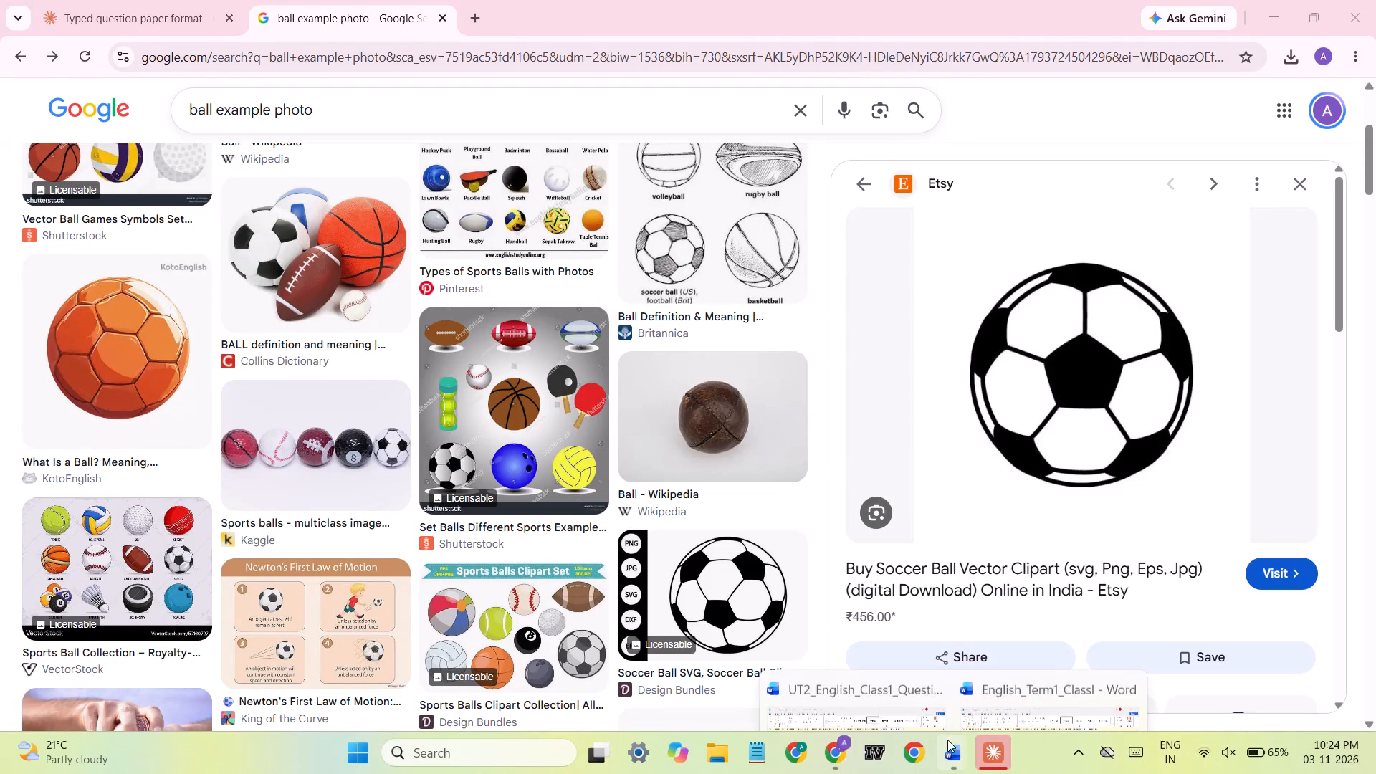
pyautogui.click(1018, 651)
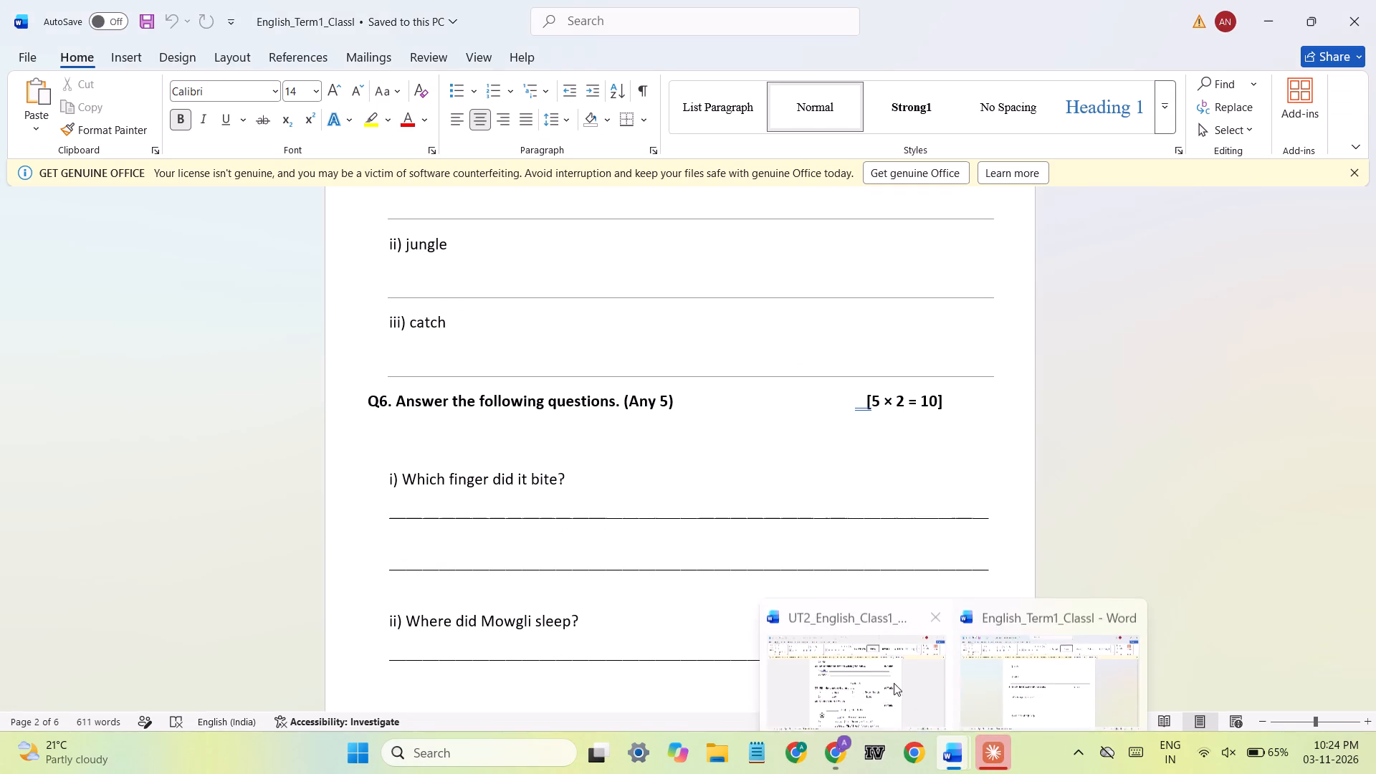
pyautogui.click(876, 678)
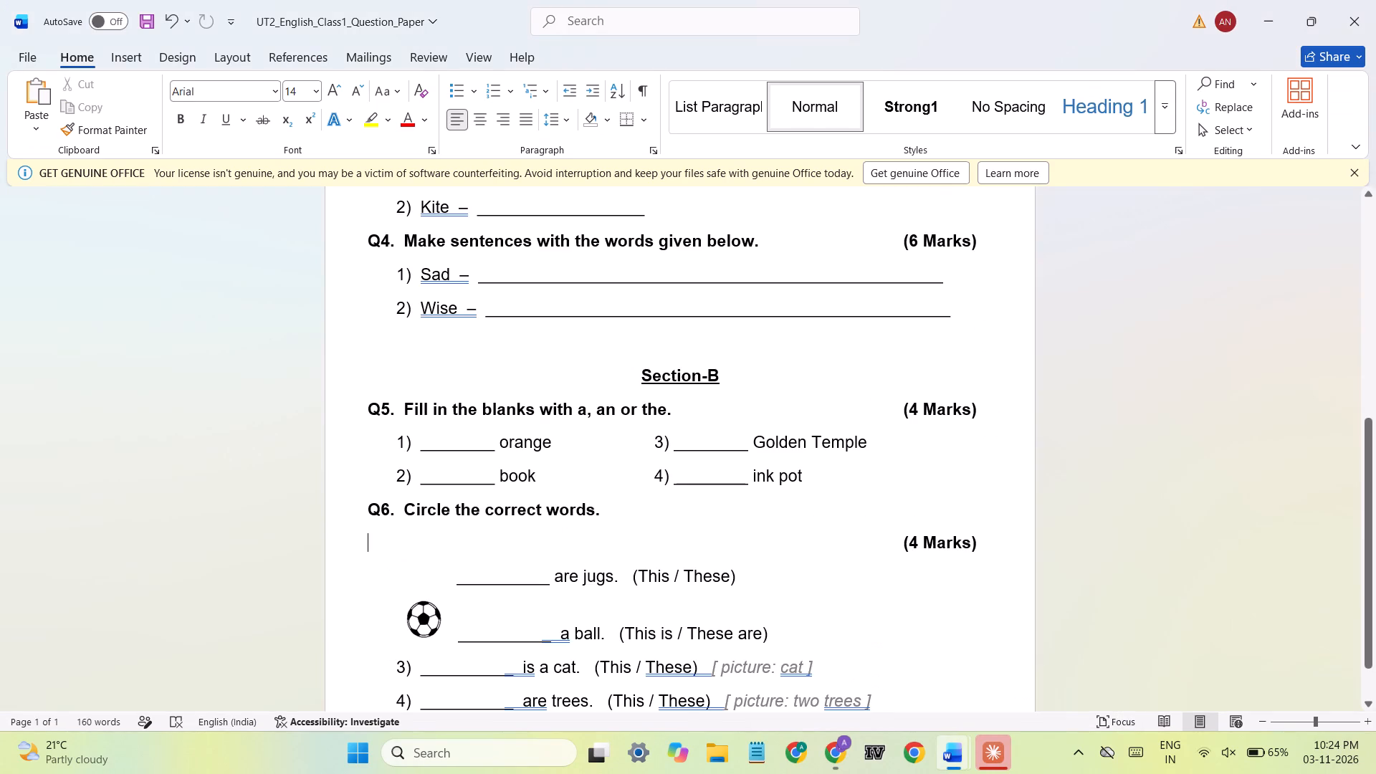
pyautogui.scroll(-1, 619, 646)
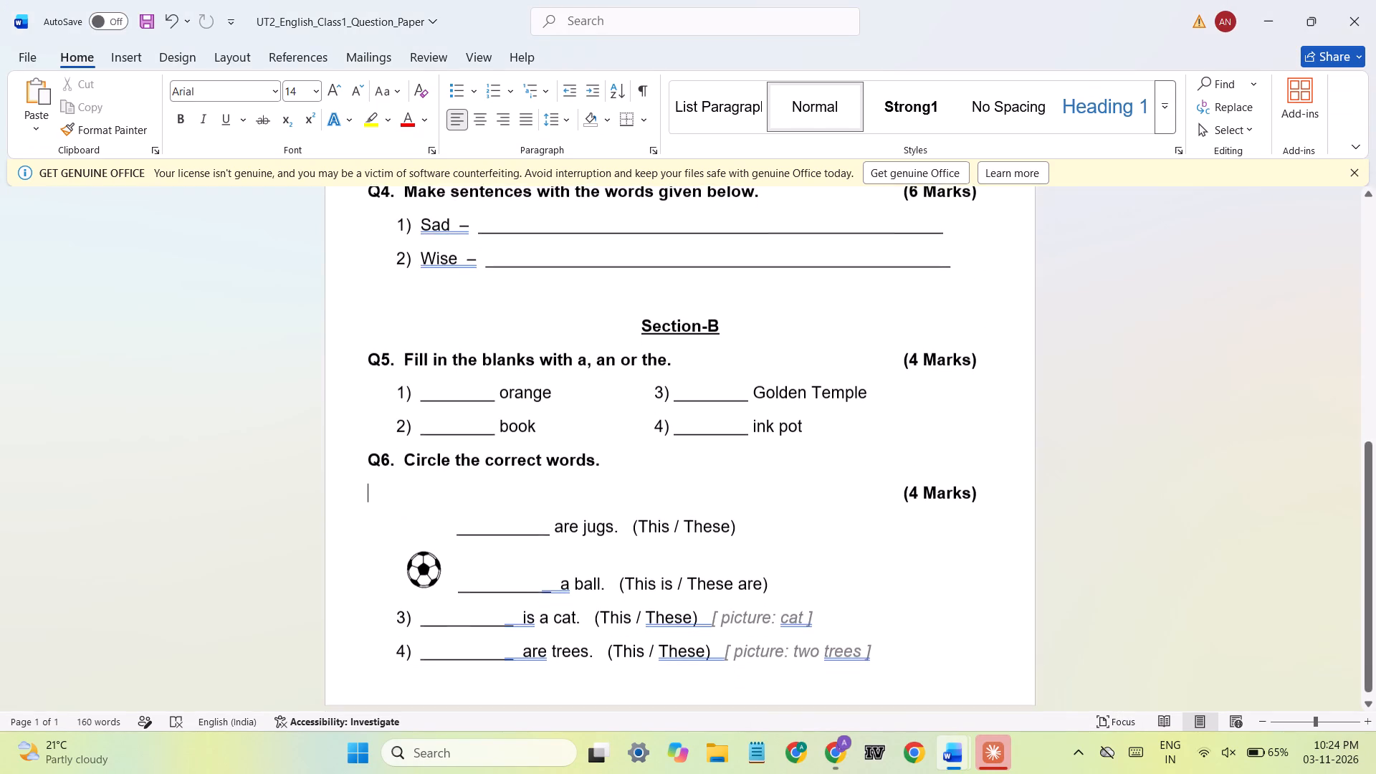
pyautogui.scroll(-1, 619, 646)
# Switch back to Chrome and search Google Images for "cat example photo".
pyautogui.click(842, 760)
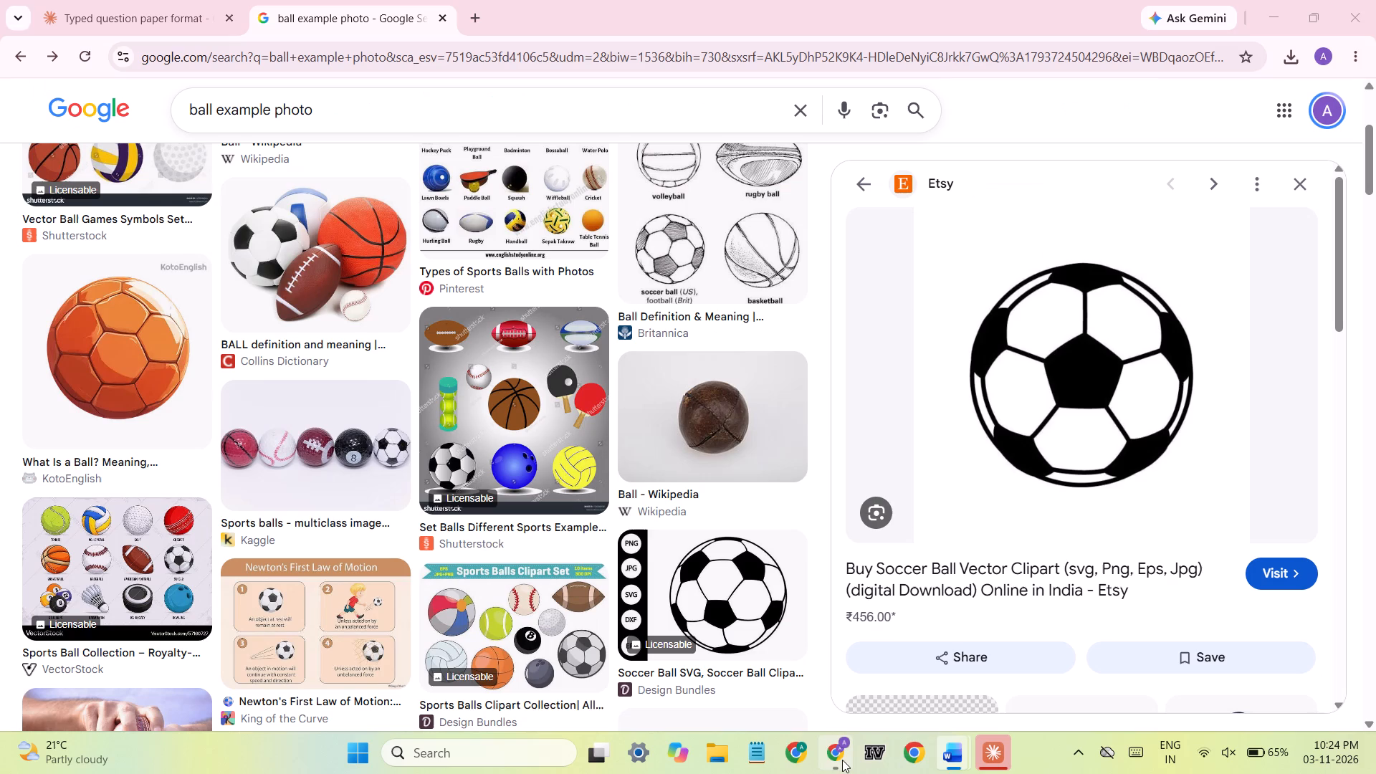
pyautogui.click(466, 111)
pyautogui.press('Left')
pyautogui.press('Left')
pyautogui.press('Left')
pyautogui.press('Left')
pyautogui.press('Left')
pyautogui.press('Left')
pyautogui.press('Left')
pyautogui.press('Left')
pyautogui.press('Left')
pyautogui.press('Left')
pyautogui.press('Left')
pyautogui.press('Left')
pyautogui.press('Left')
pyautogui.press('Left')
pyautogui.press('Left')
pyautogui.press('Left')
pyautogui.press('Left')
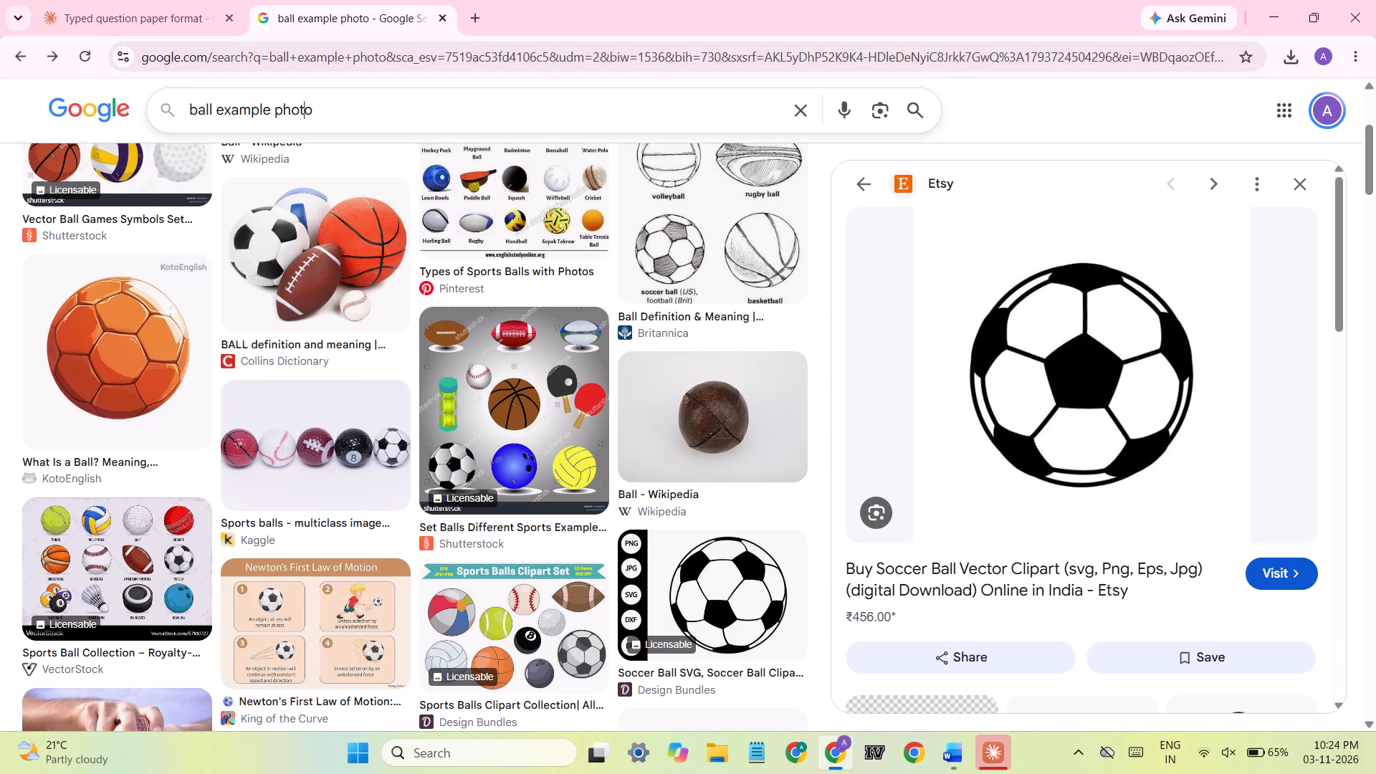
pyautogui.press('Right')
pyautogui.press('Right')
pyautogui.press('Right')
pyautogui.press('BackSpace')
pyautogui.press('BackSpace')
pyautogui.press('BackSpace')
pyautogui.press('BackSpace')
pyautogui.press('BackSpace')
pyautogui.press('BackSpace')
pyautogui.press('BackSpace')
pyautogui.press('BackSpace')
pyautogui.press('BackSpace')
pyautogui.press('BackSpace')
pyautogui.press('BackSpace')
pyautogui.press('BackSpace')
pyautogui.press('BackSpace')
pyautogui.press('BackSpace')
pyautogui.write('cat')
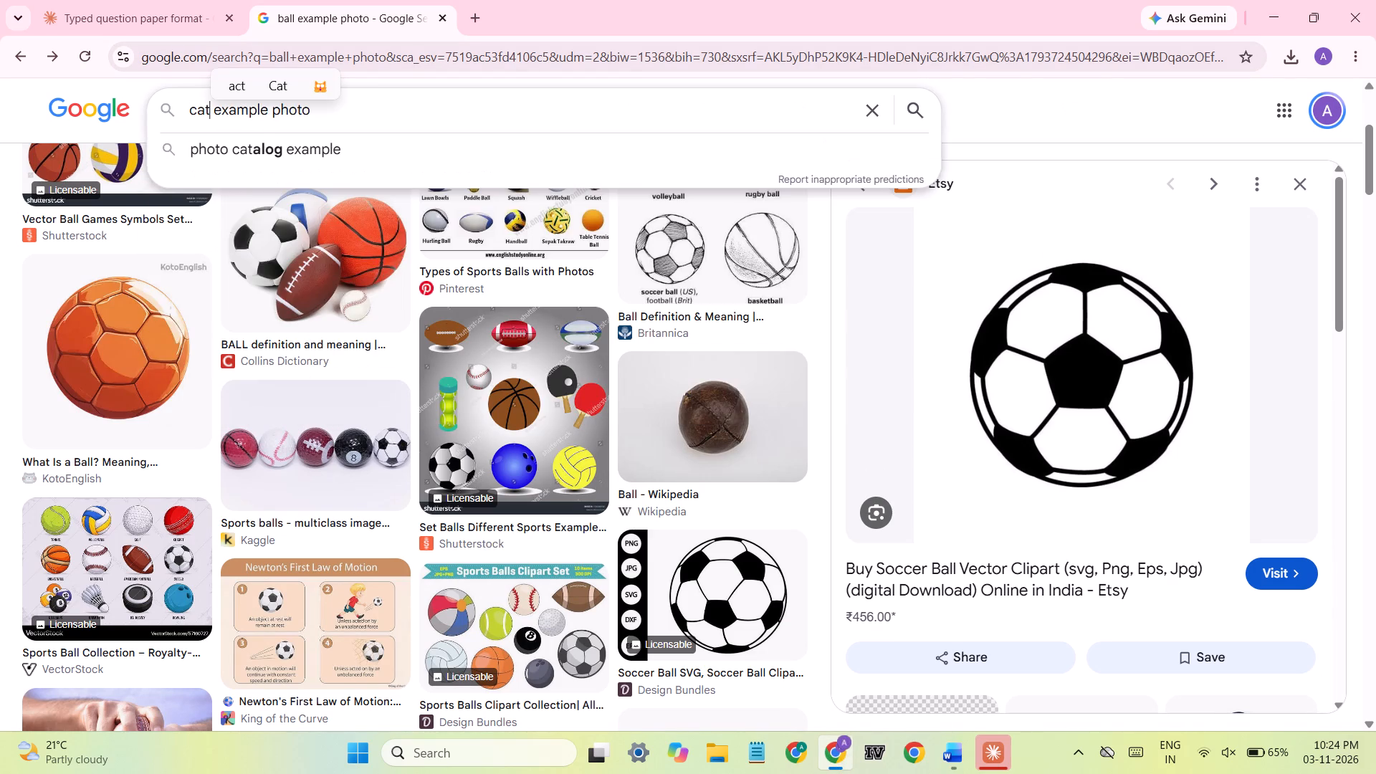
pyautogui.press('Return')
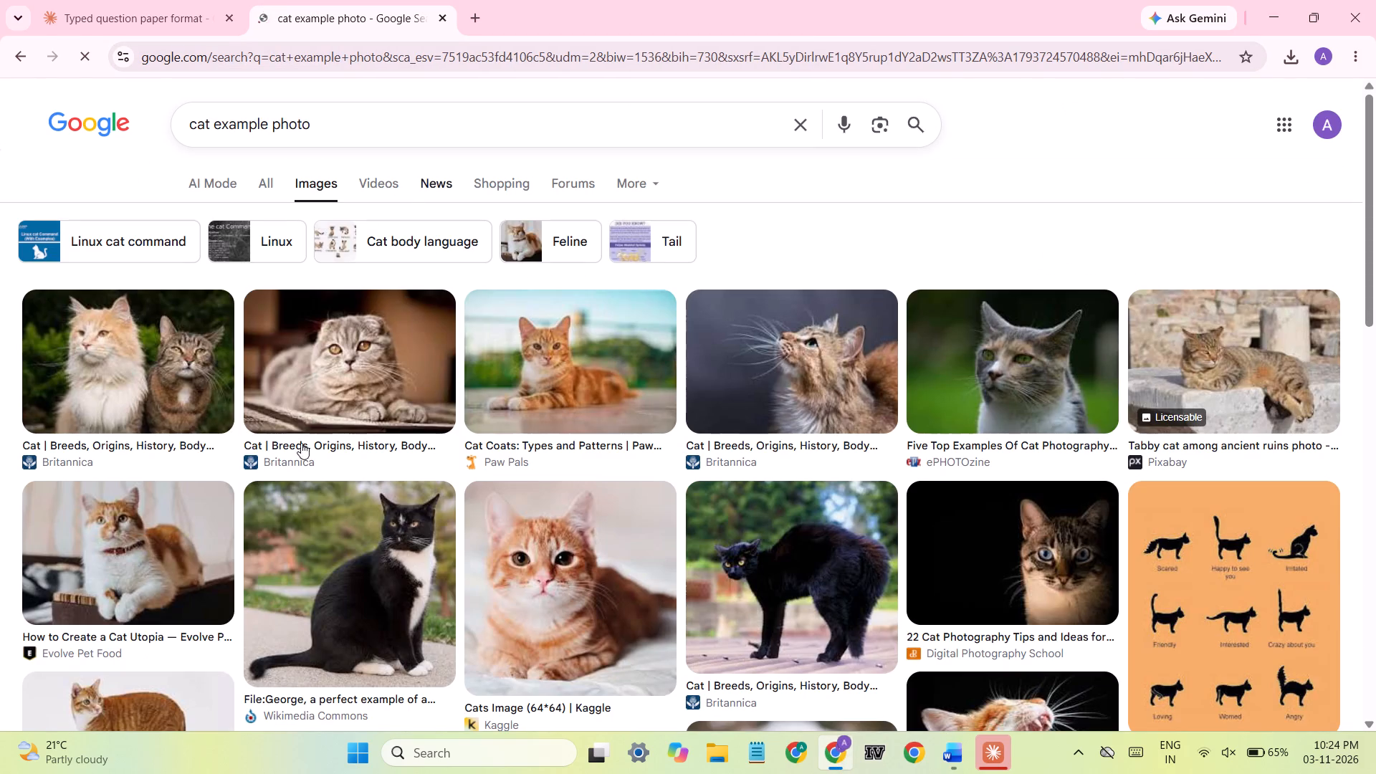
# Preview the Kaggle orange cat photo and look through the cat results for a more suitable picture.
pyautogui.click(603, 513)
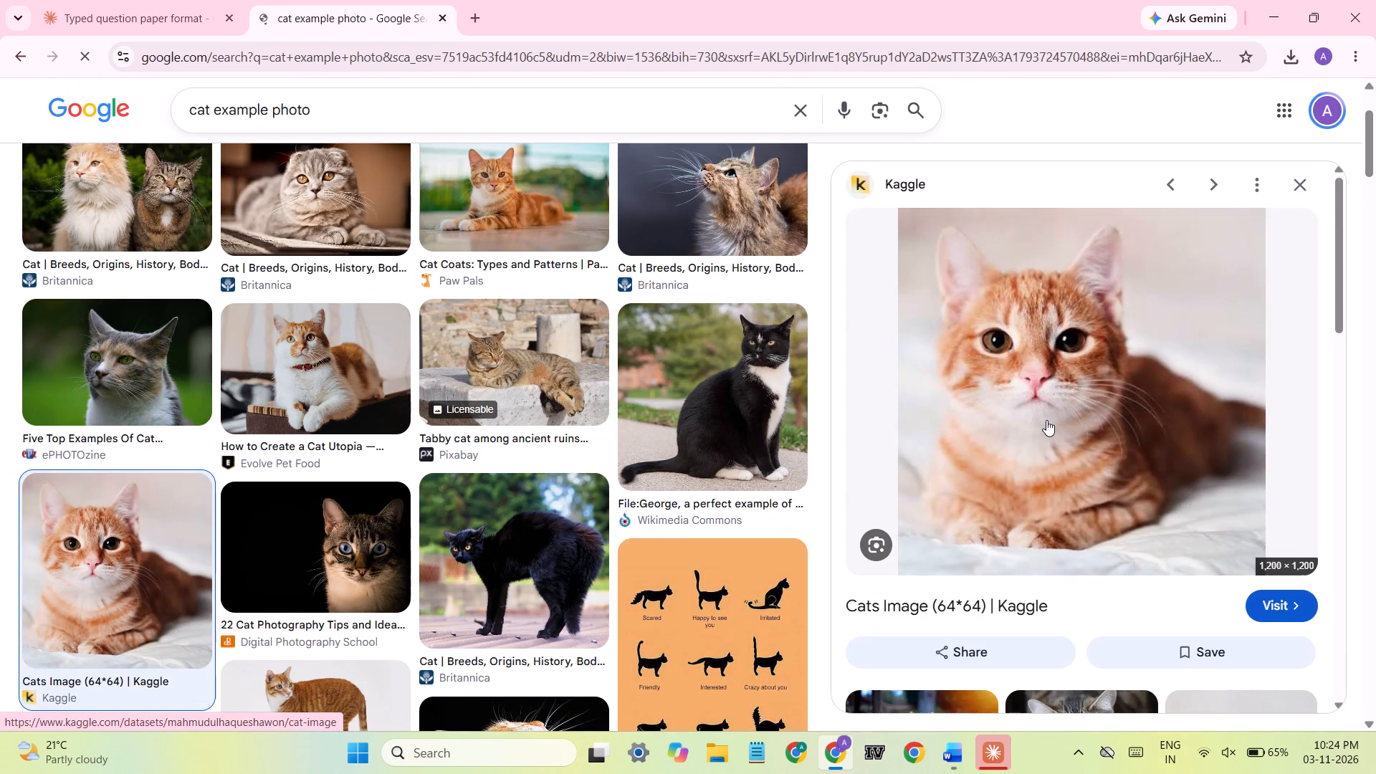
pyautogui.scroll(-3, 1046, 420)
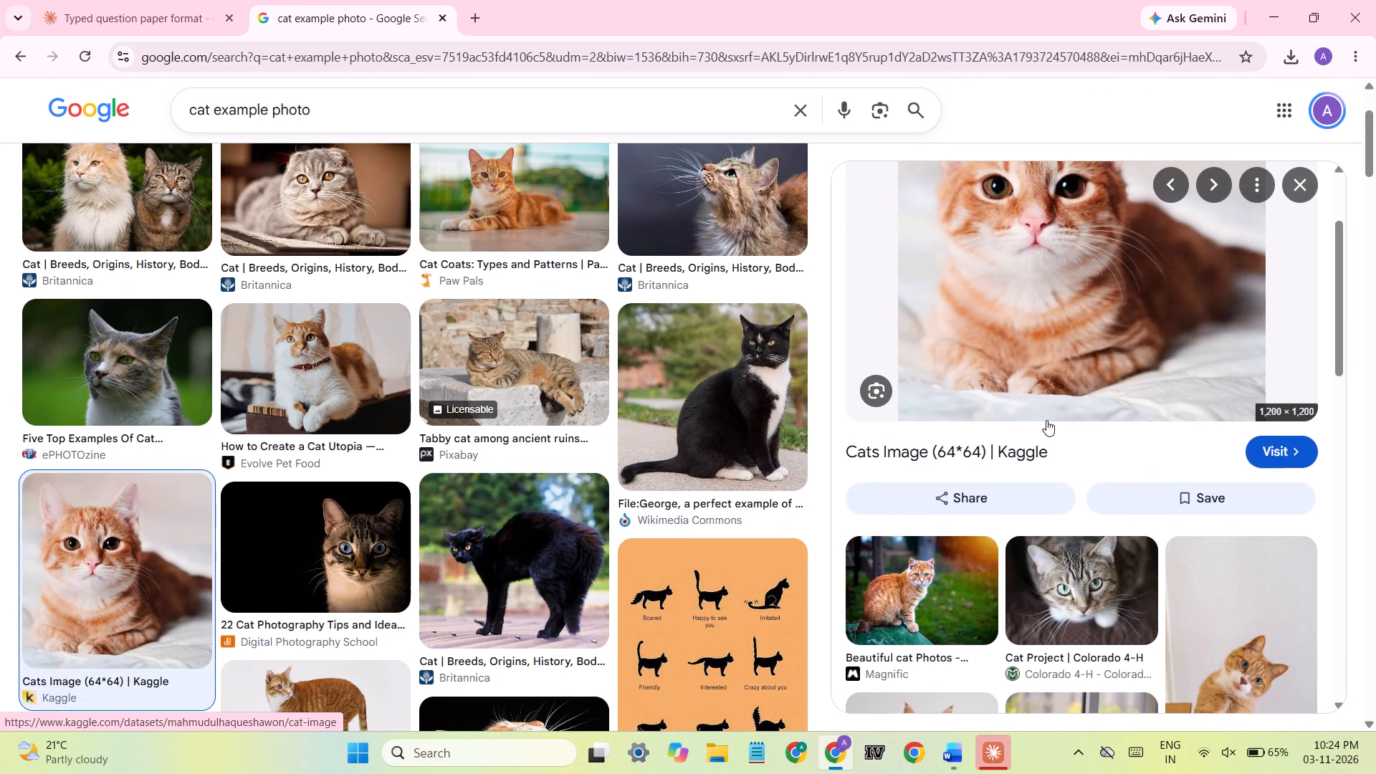
pyautogui.scroll(-2, 684, 573)
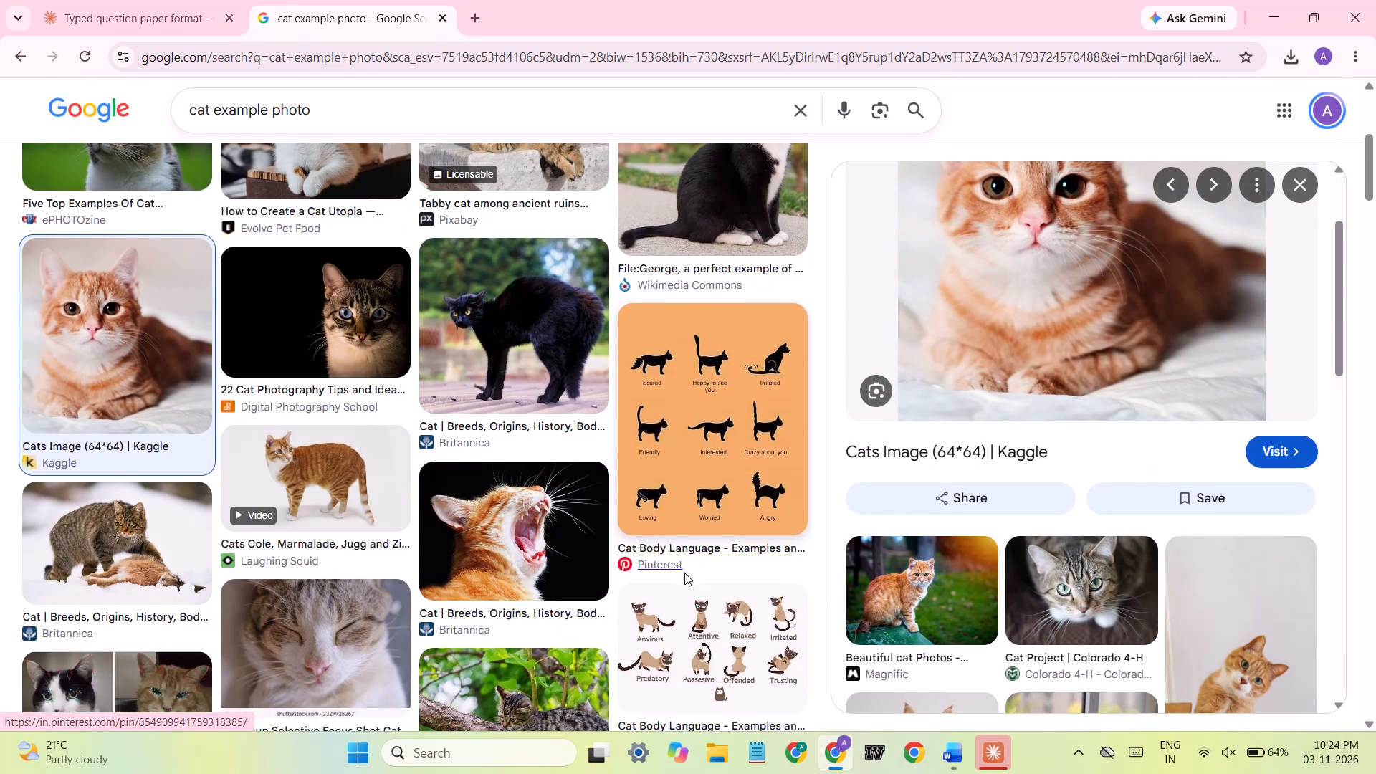
pyautogui.scroll(-3, 684, 573)
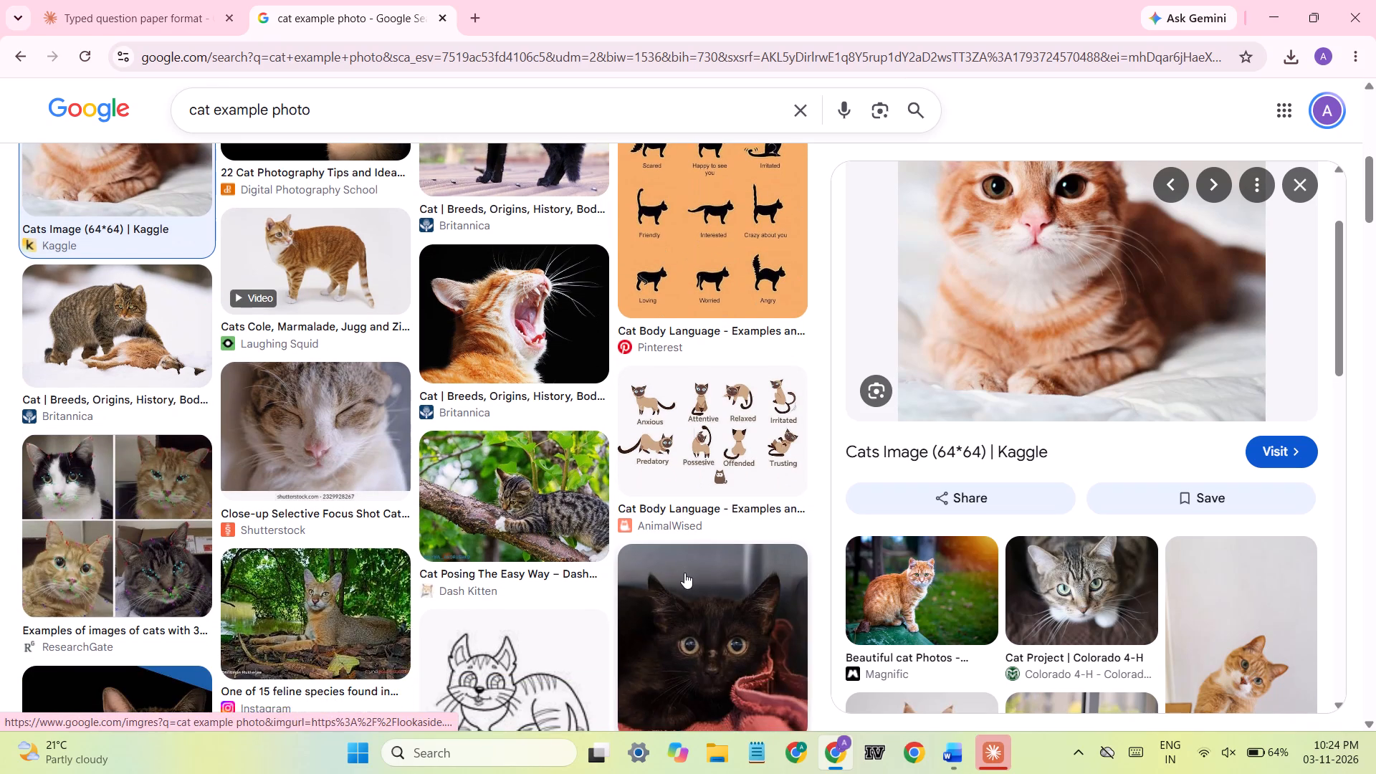
pyautogui.scroll(-3, 684, 573)
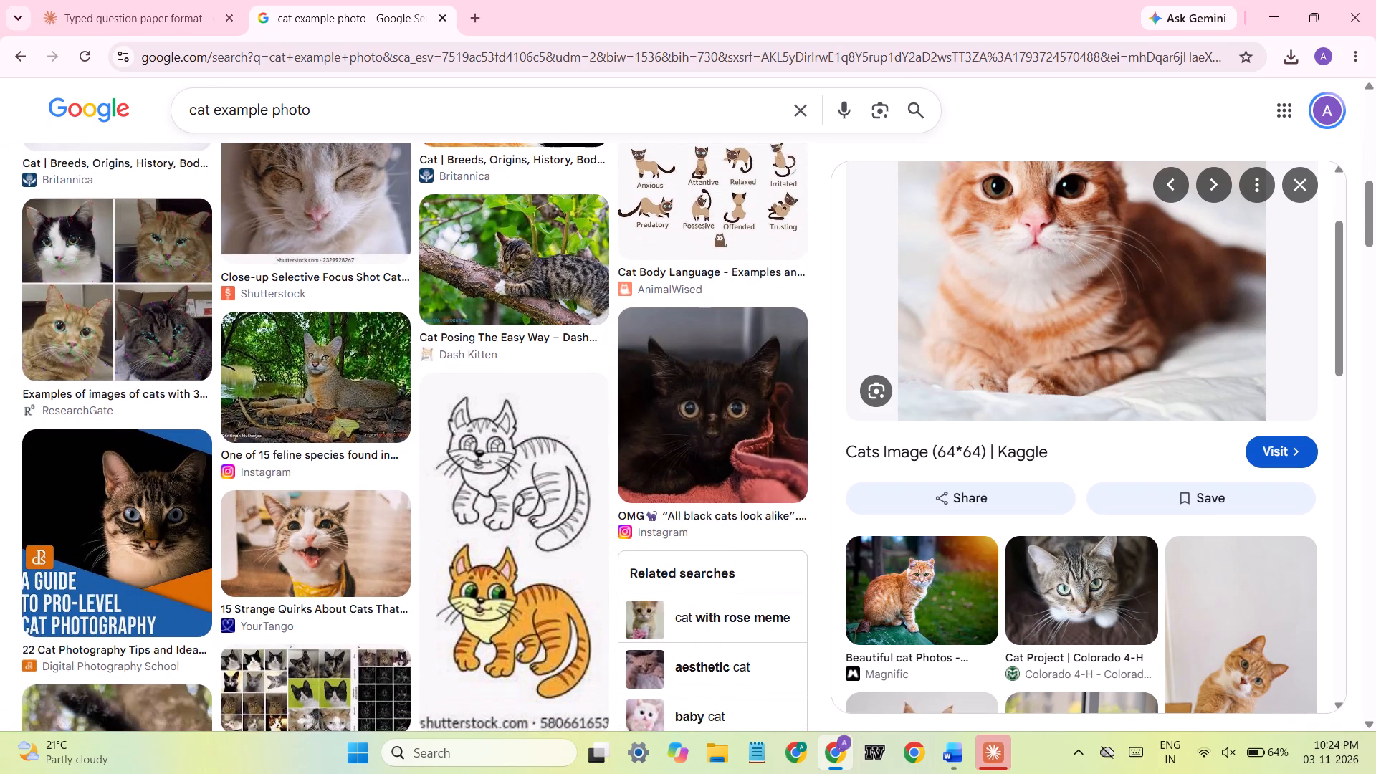
pyautogui.scroll(-1, 684, 573)
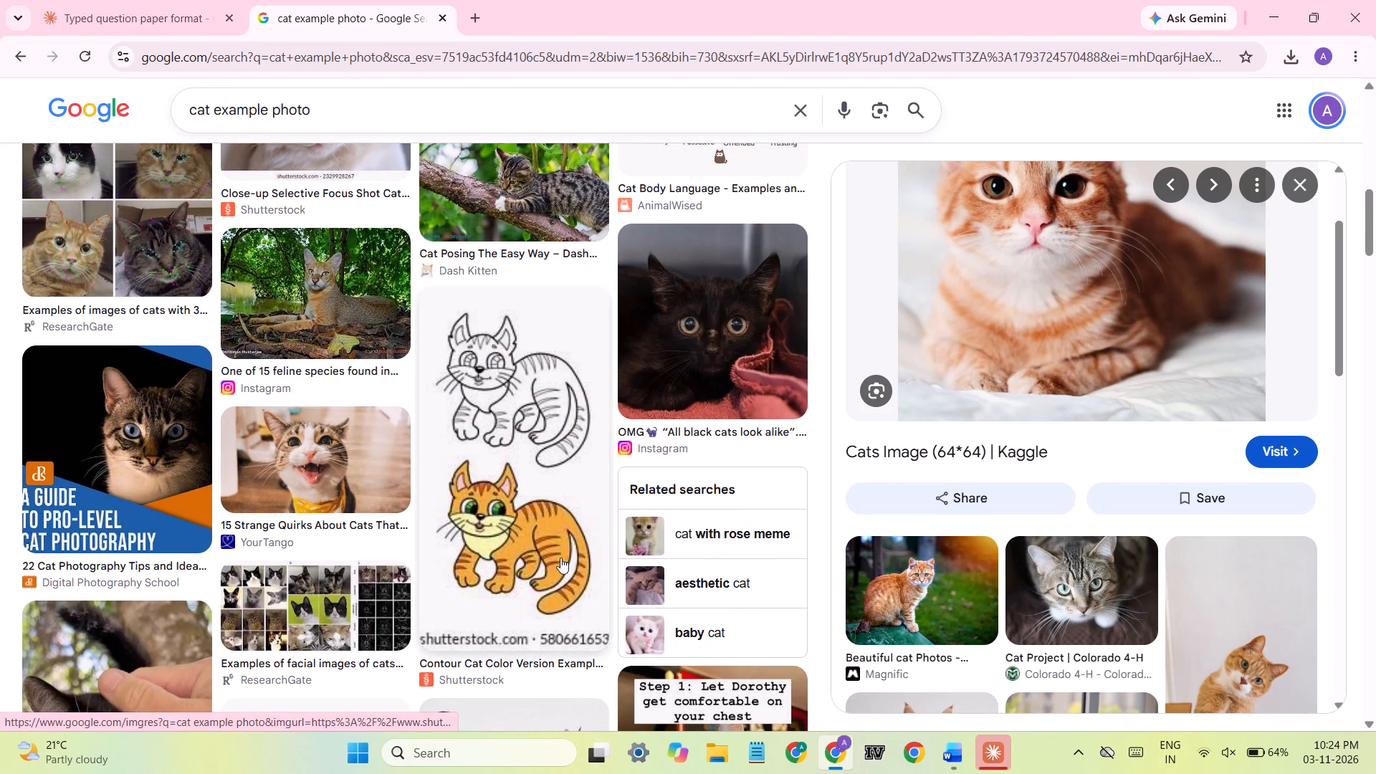
# Preview the Shutterstock contour cat drawing and look through its related cat images.
pyautogui.click(556, 554)
pyautogui.scroll(-1, 1134, 501)
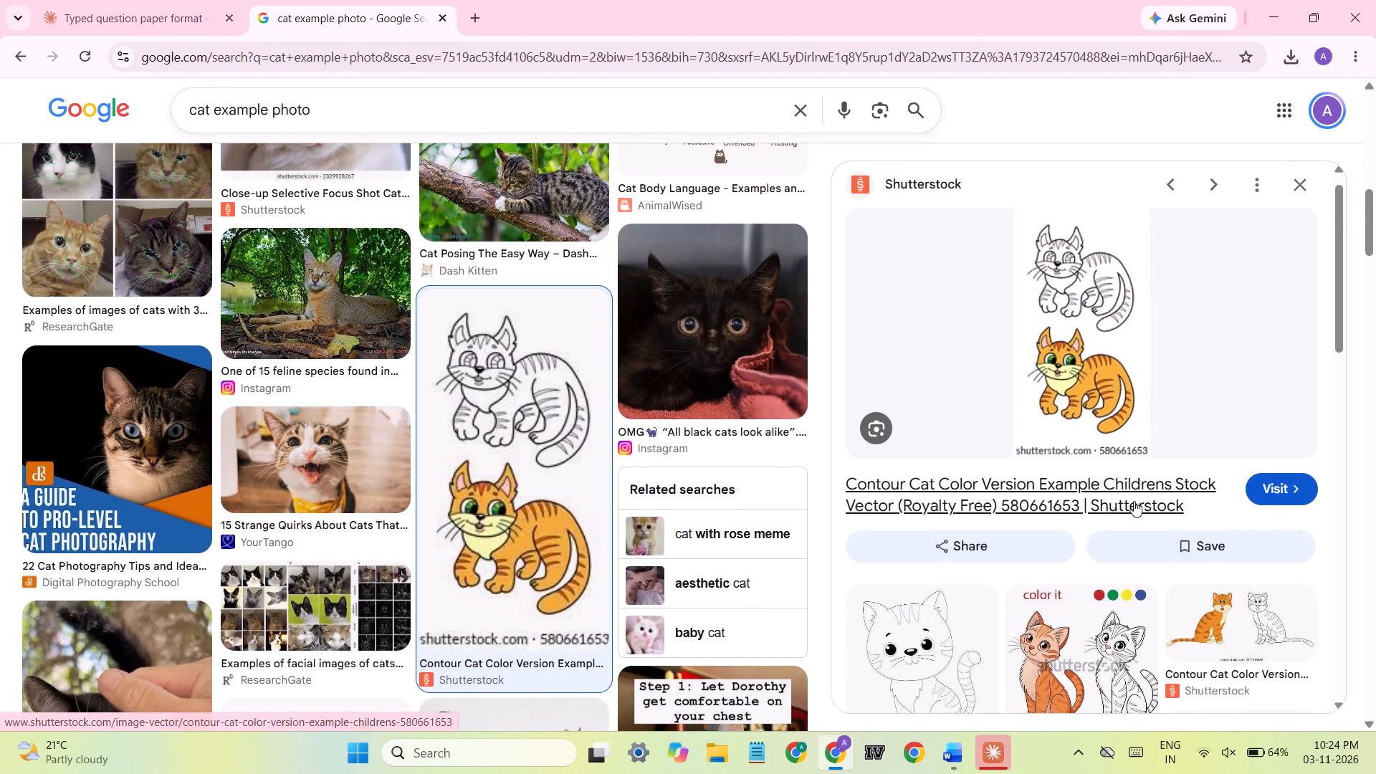
pyautogui.scroll(-2, 1134, 501)
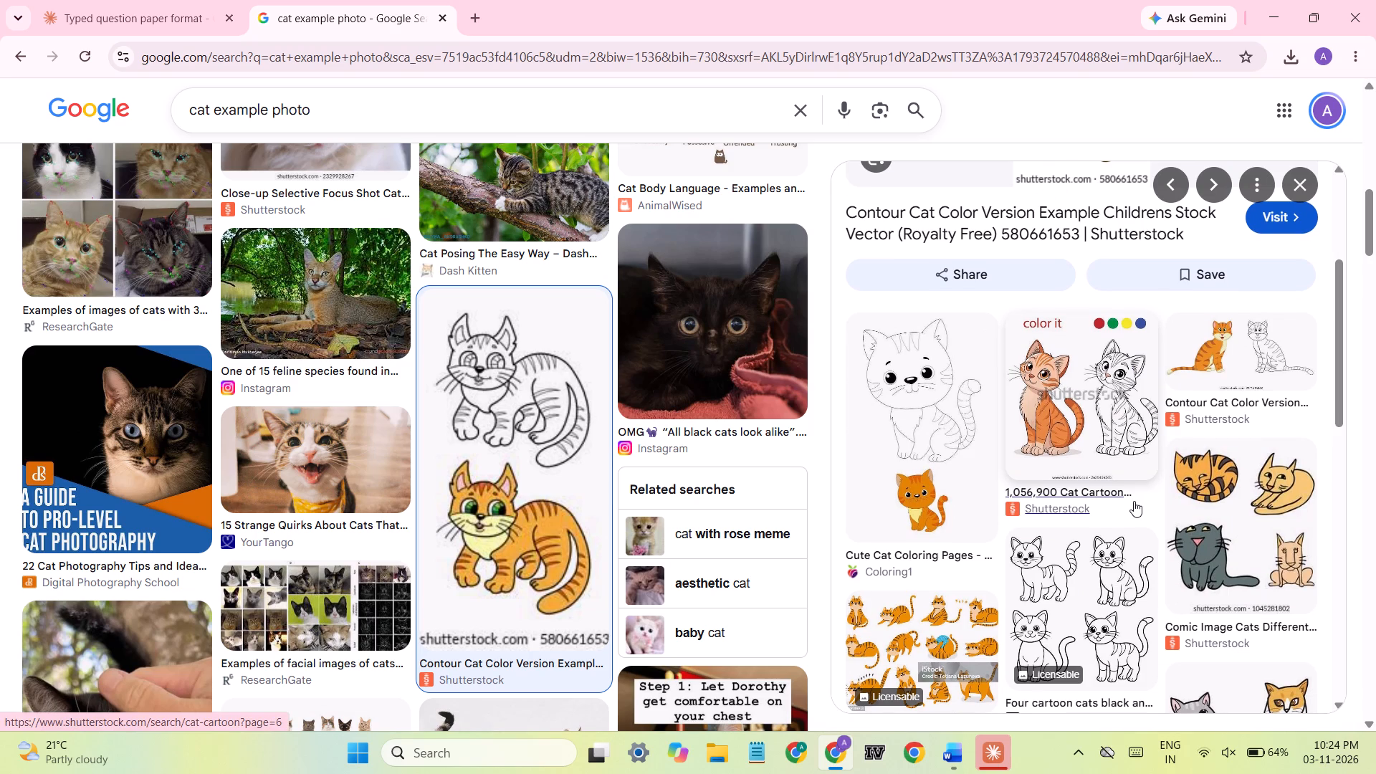
pyautogui.scroll(-4, 1134, 501)
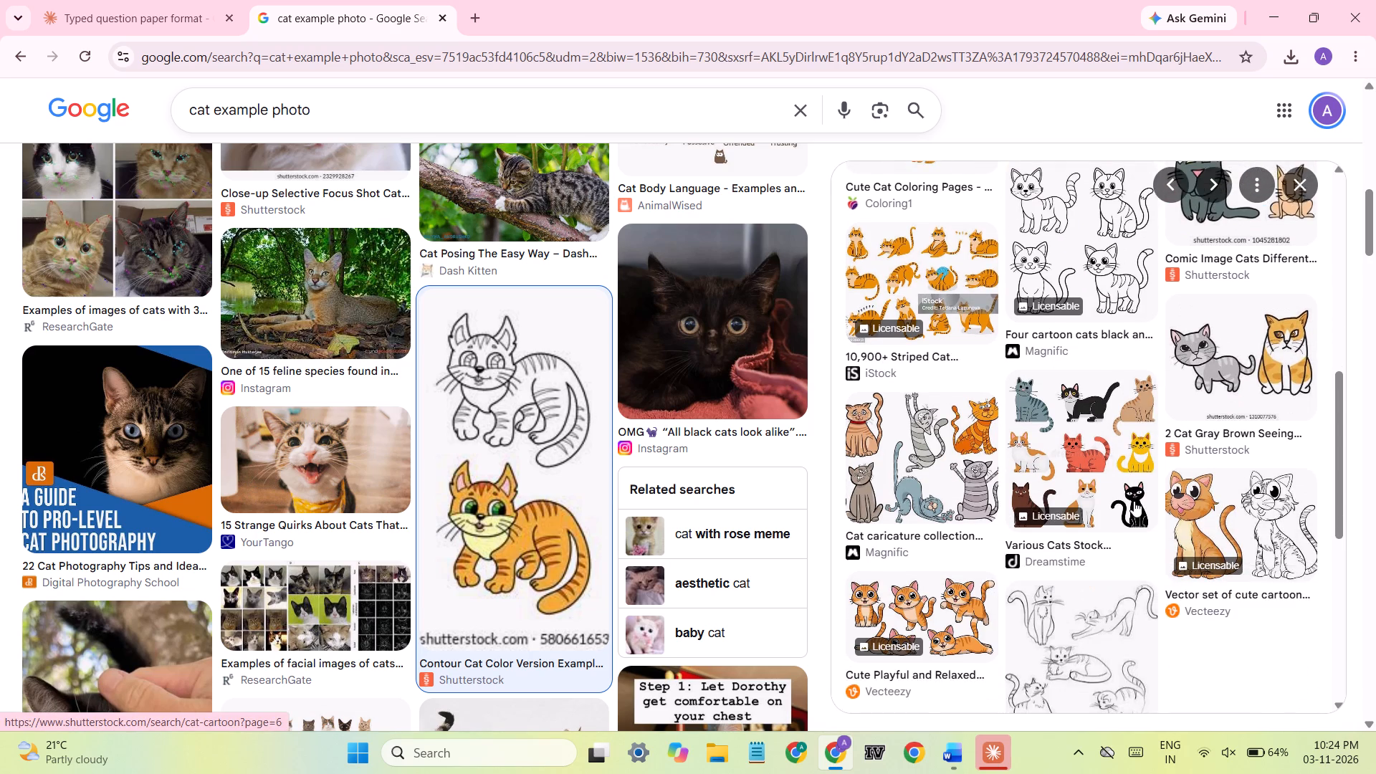
pyautogui.scroll(-2, 1134, 501)
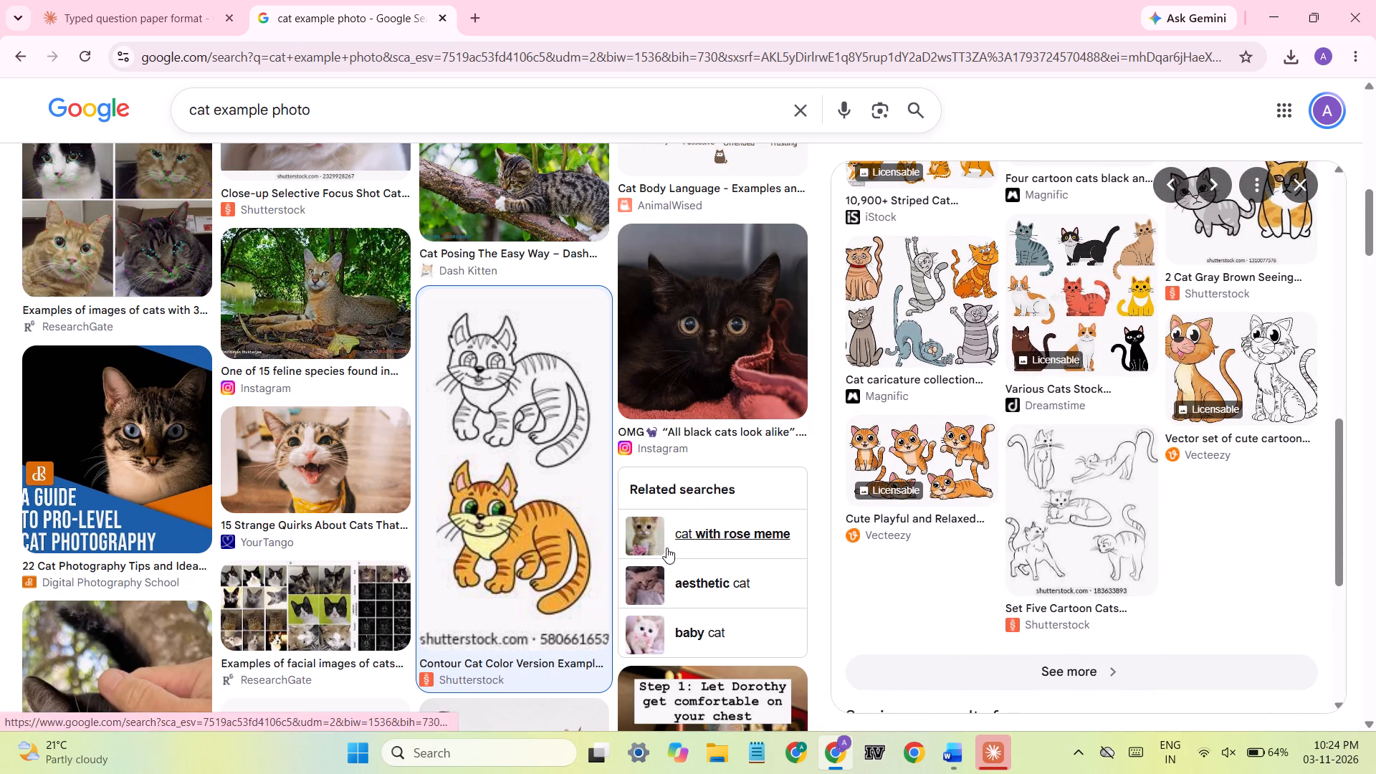
# Look through the remaining cat image results for a picture suitable for the question paper.
pyautogui.scroll(-4, 666, 548)
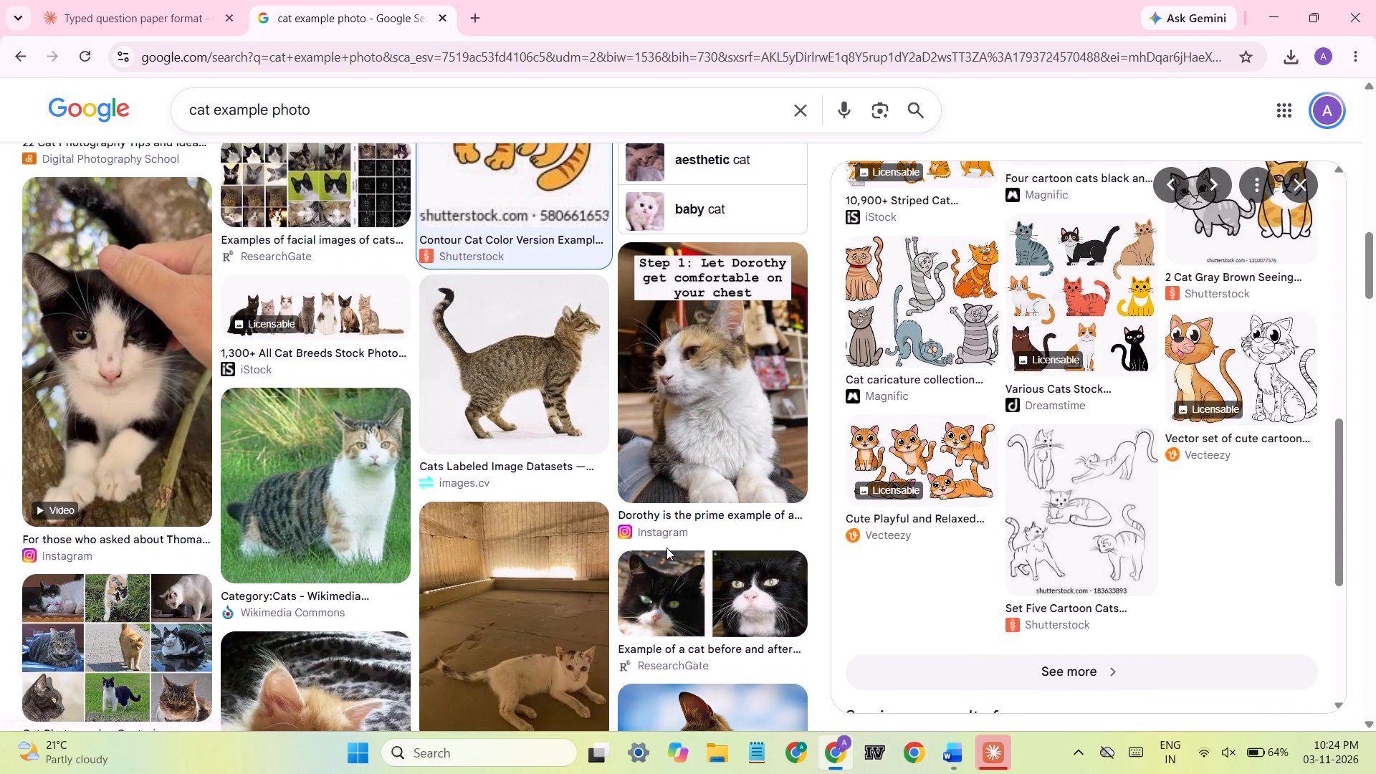
pyautogui.scroll(-3, 666, 548)
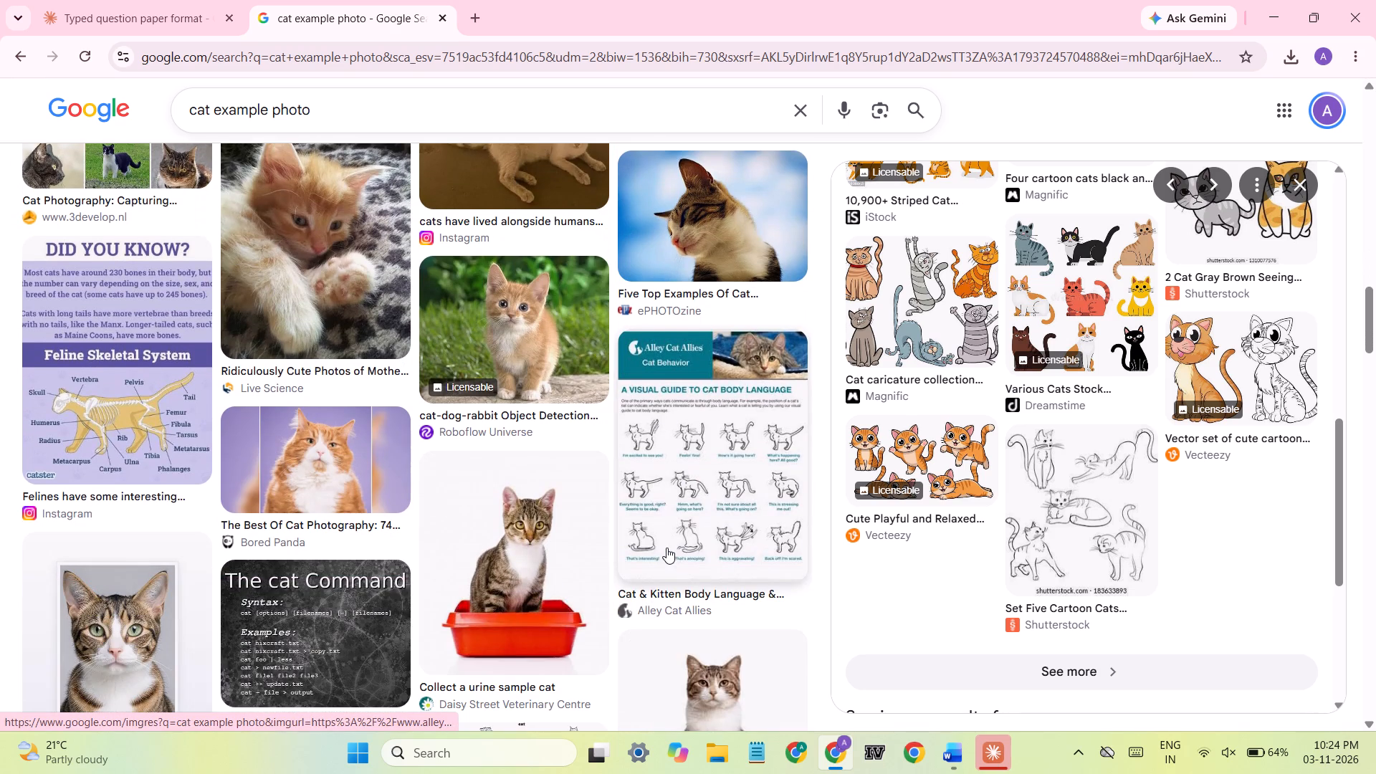
pyautogui.scroll(-3, 666, 548)
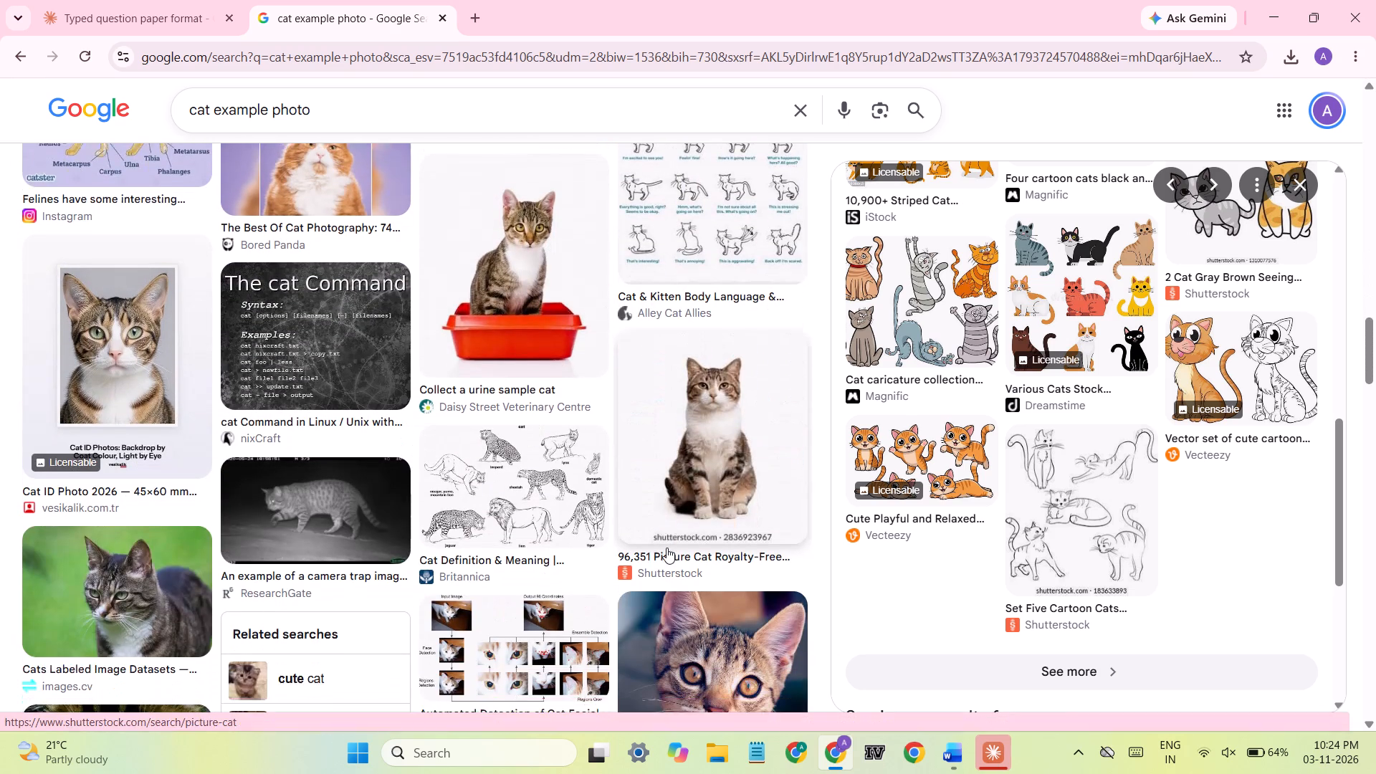
pyautogui.scroll(-3, 666, 548)
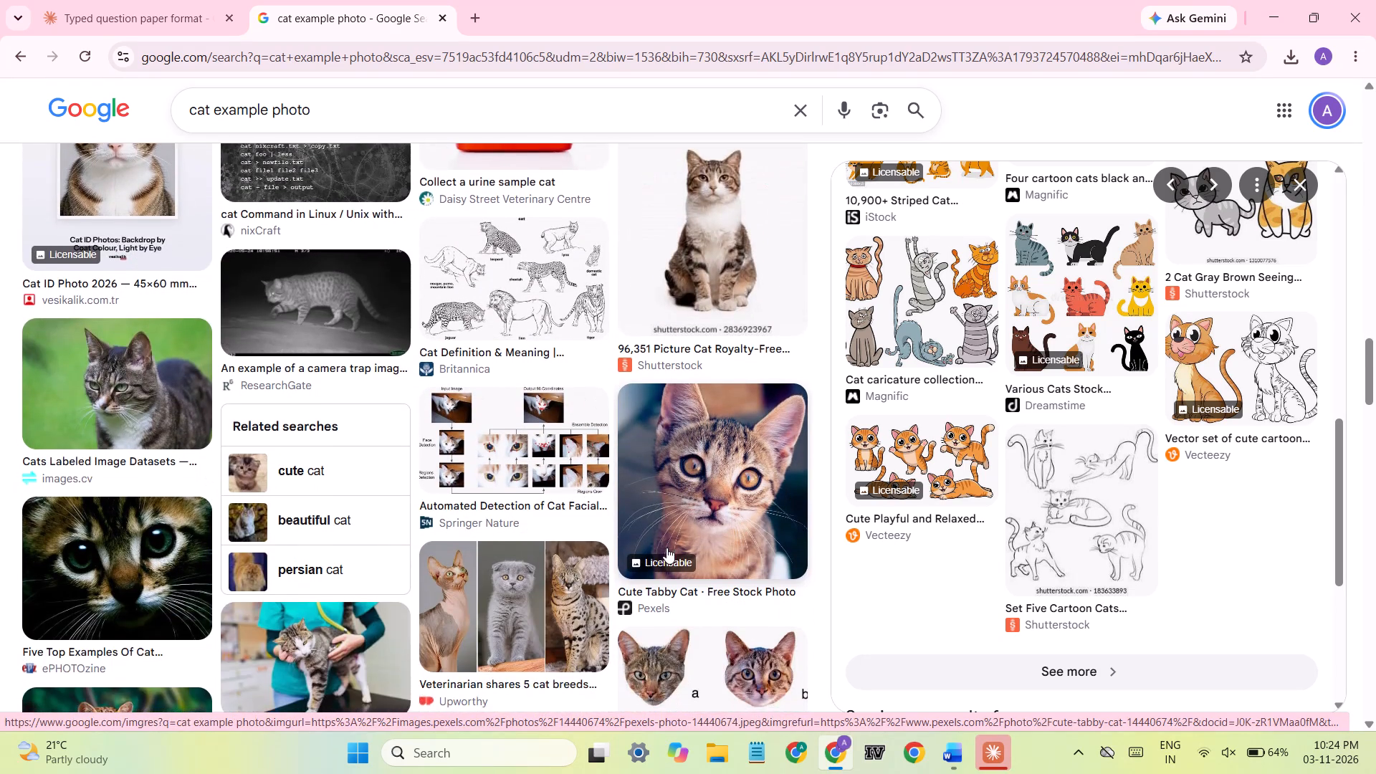
pyautogui.scroll(-4, 666, 548)
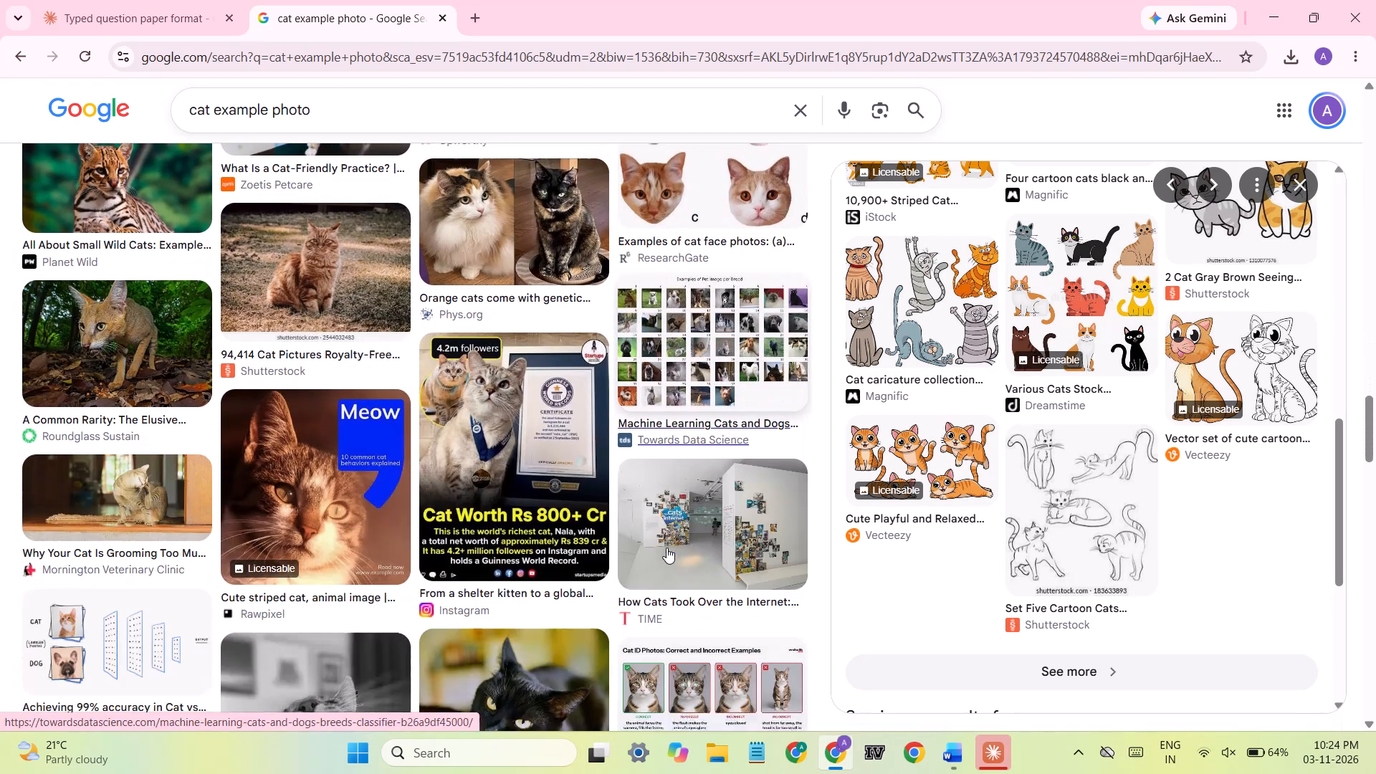
pyautogui.scroll(-4, 666, 548)
pyautogui.scroll(2, 666, 548)
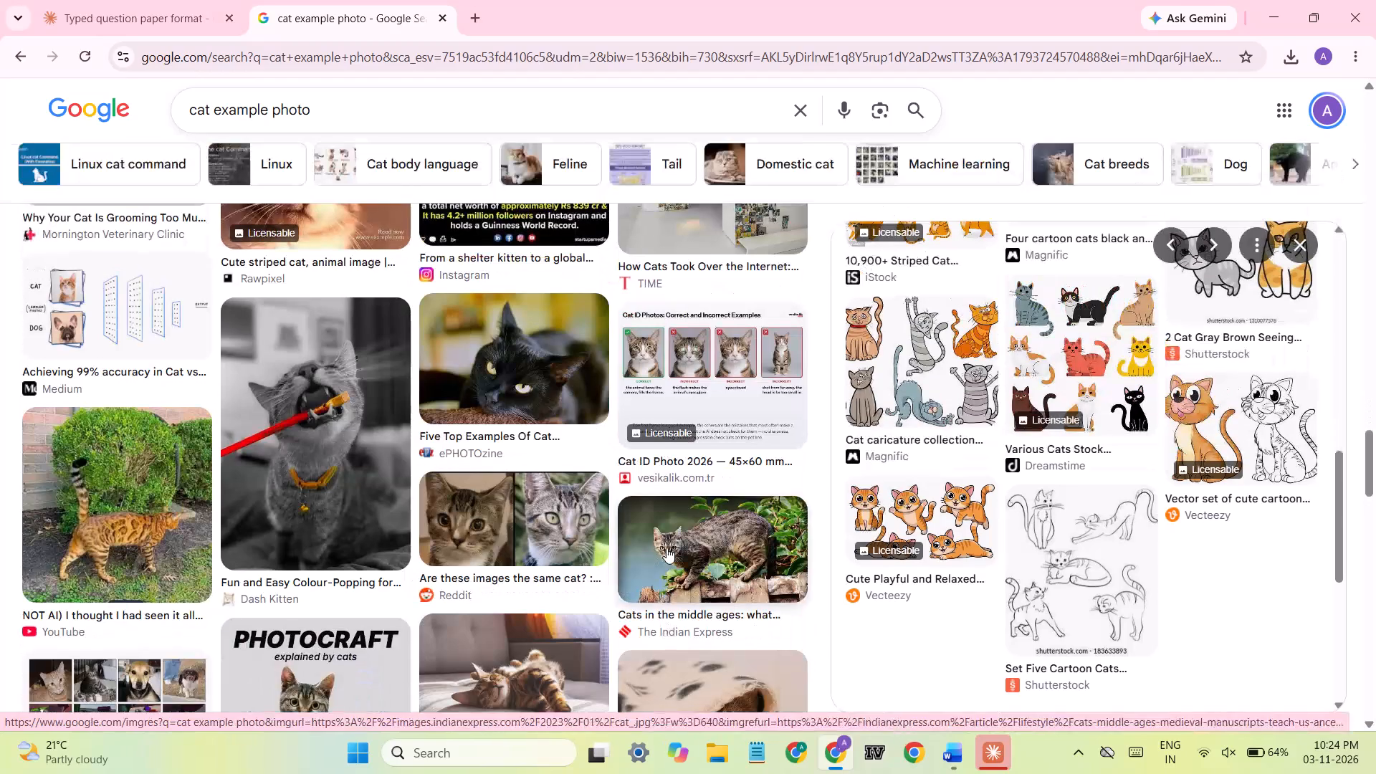
pyautogui.scroll(10, 666, 548)
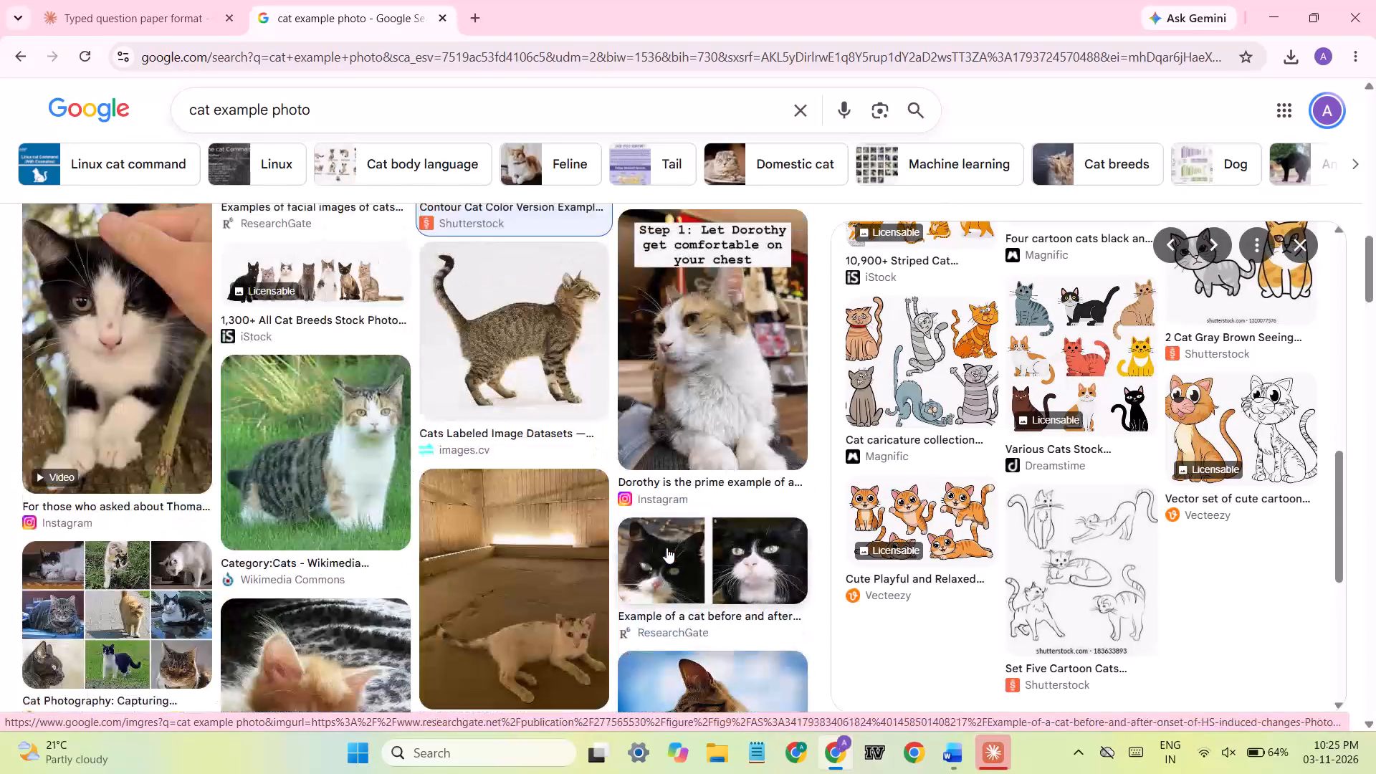
pyautogui.scroll(3, 666, 548)
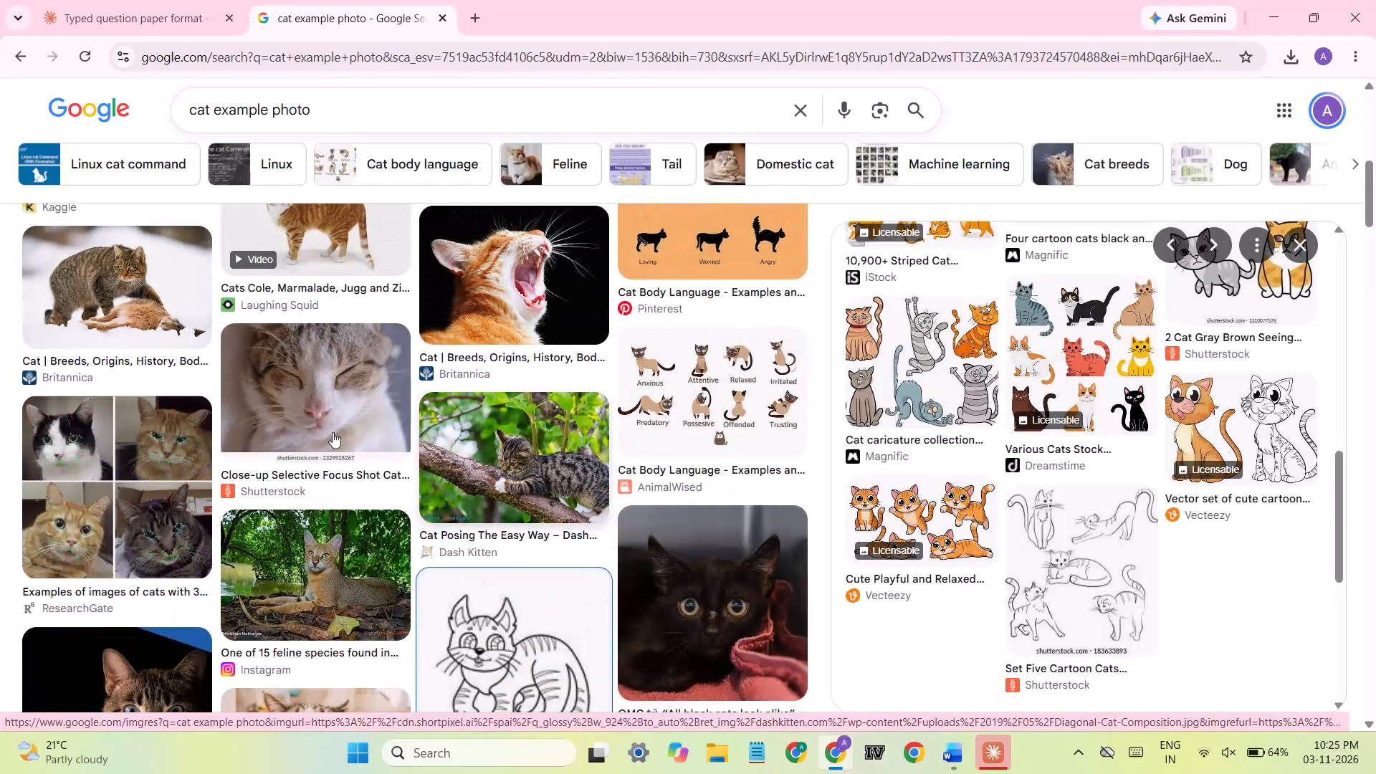
pyautogui.scroll(2, 330, 431)
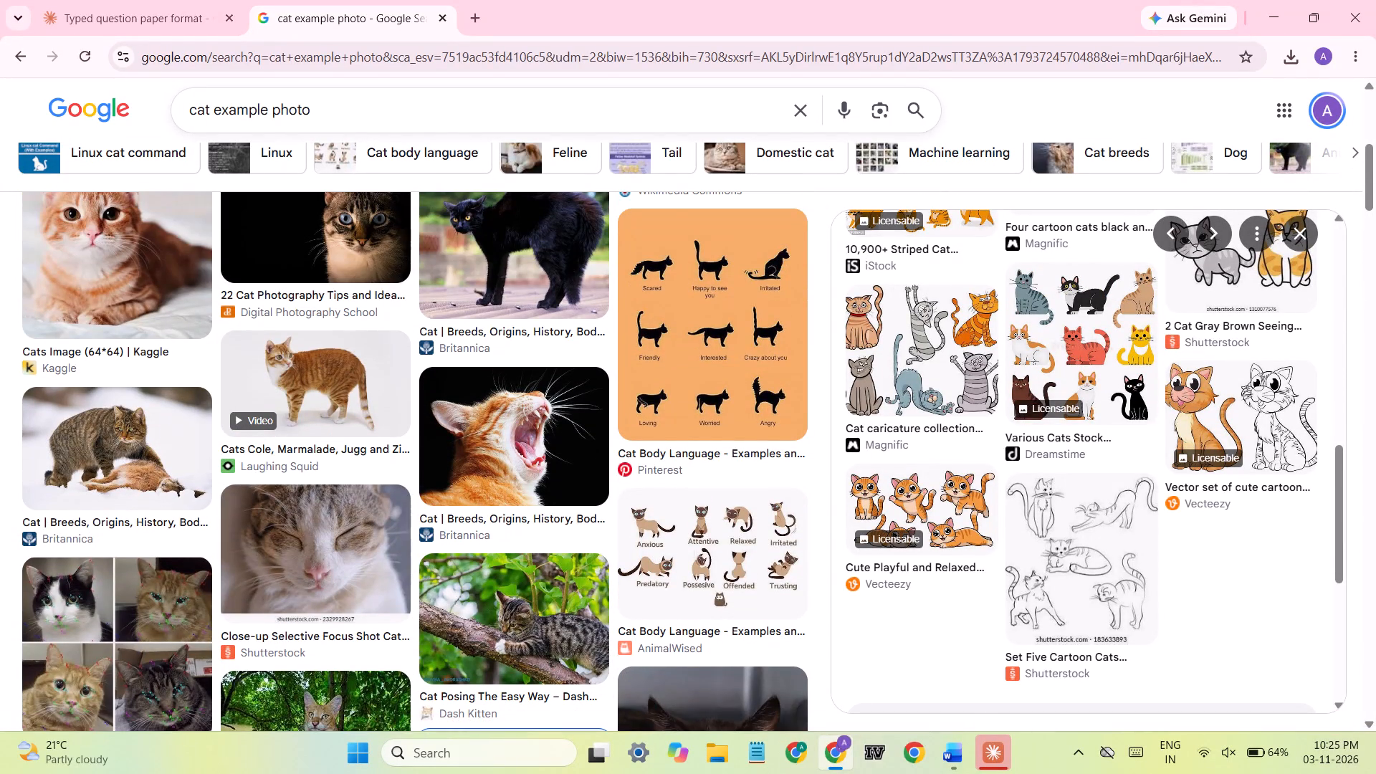
# Change the Google Images search to "cat example book photo" and run it.
pyautogui.click(215, 109)
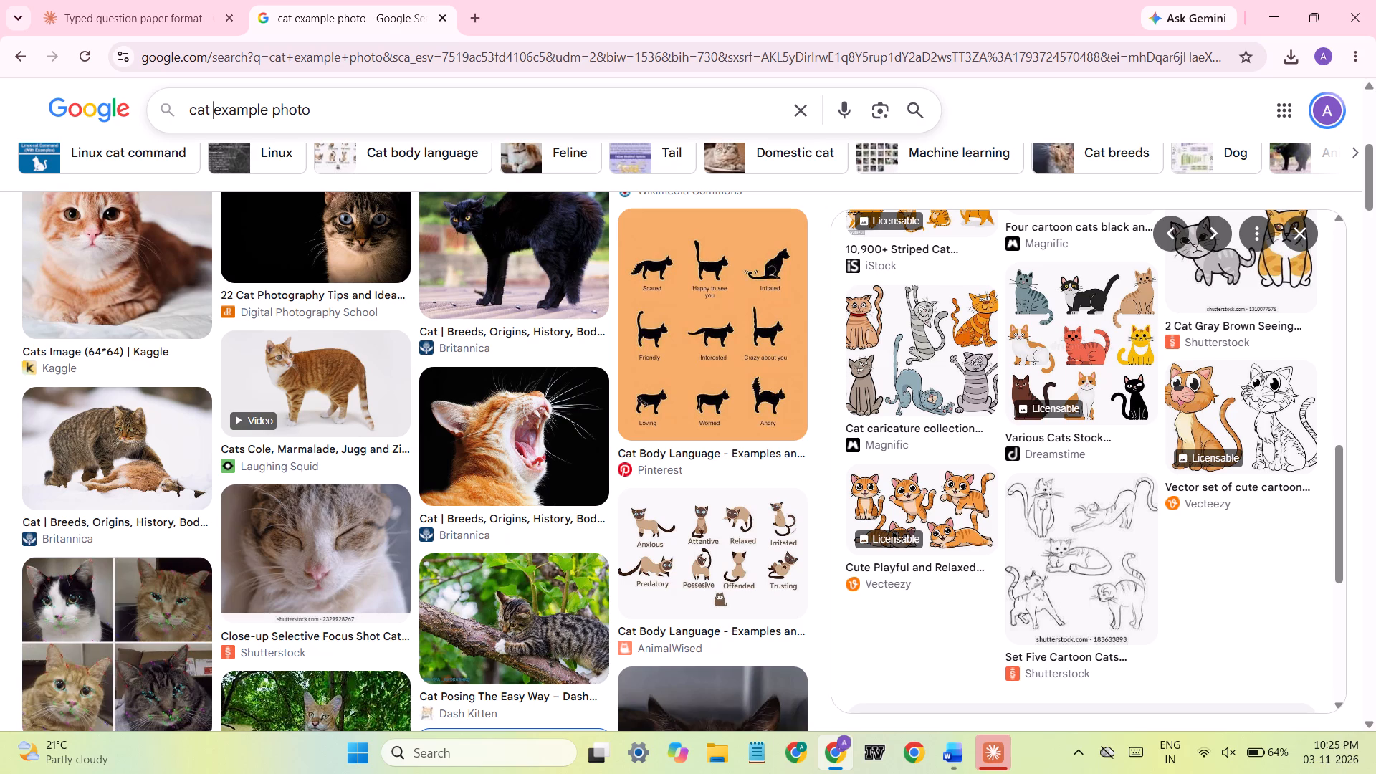
pyautogui.press('Right')
pyautogui.press('Right')
pyautogui.press('Right')
pyautogui.press('Right')
pyautogui.press('Right')
pyautogui.press('Right')
pyautogui.press('Right')
pyautogui.press('Right')
pyautogui.press('Right')
pyautogui.press('Right')
pyautogui.press('Right')
pyautogui.press('Right')
pyautogui.press('Right')
pyautogui.press('BackSpace')
pyautogui.press('BackSpace')
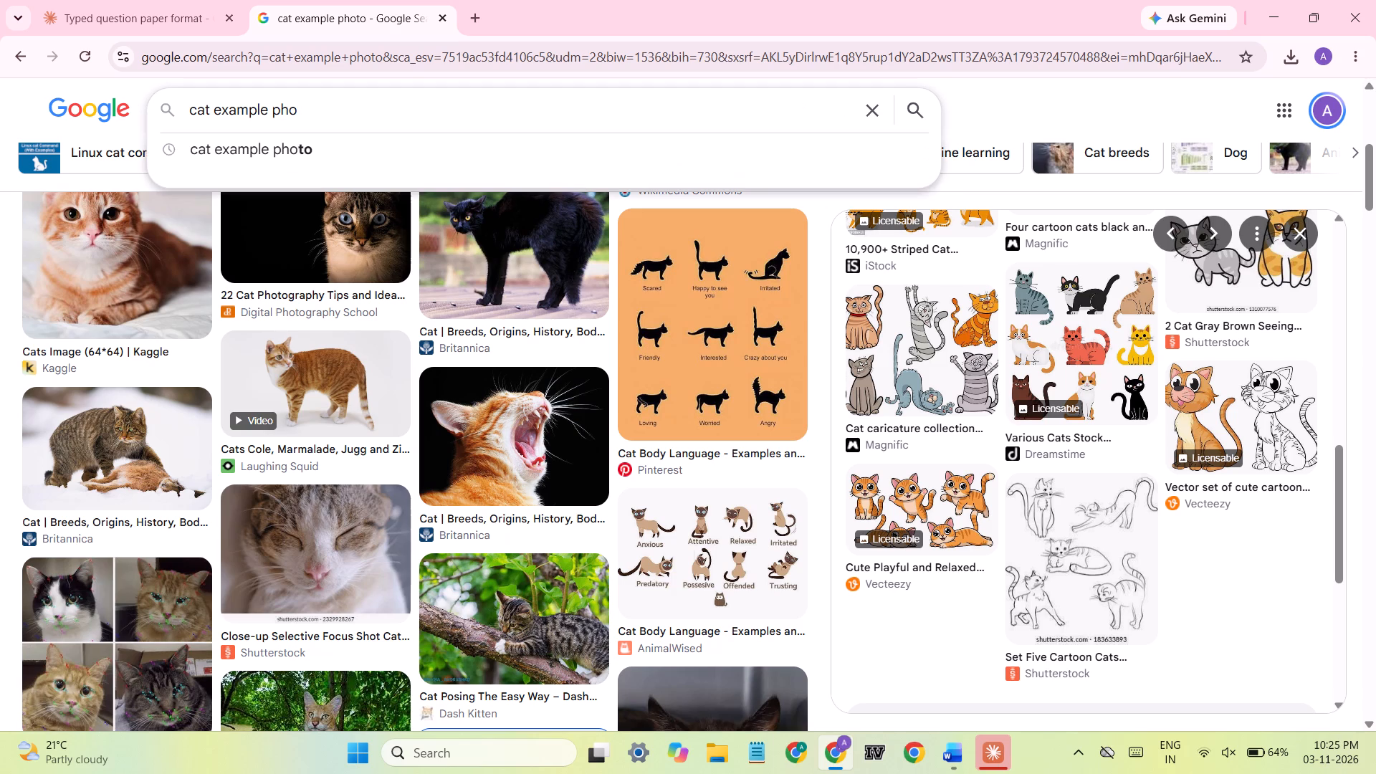
pyautogui.press('BackSpace')
pyautogui.press('BackSpace')
pyautogui.press('BackSpace')
pyautogui.write('book')
pyautogui.press('space')
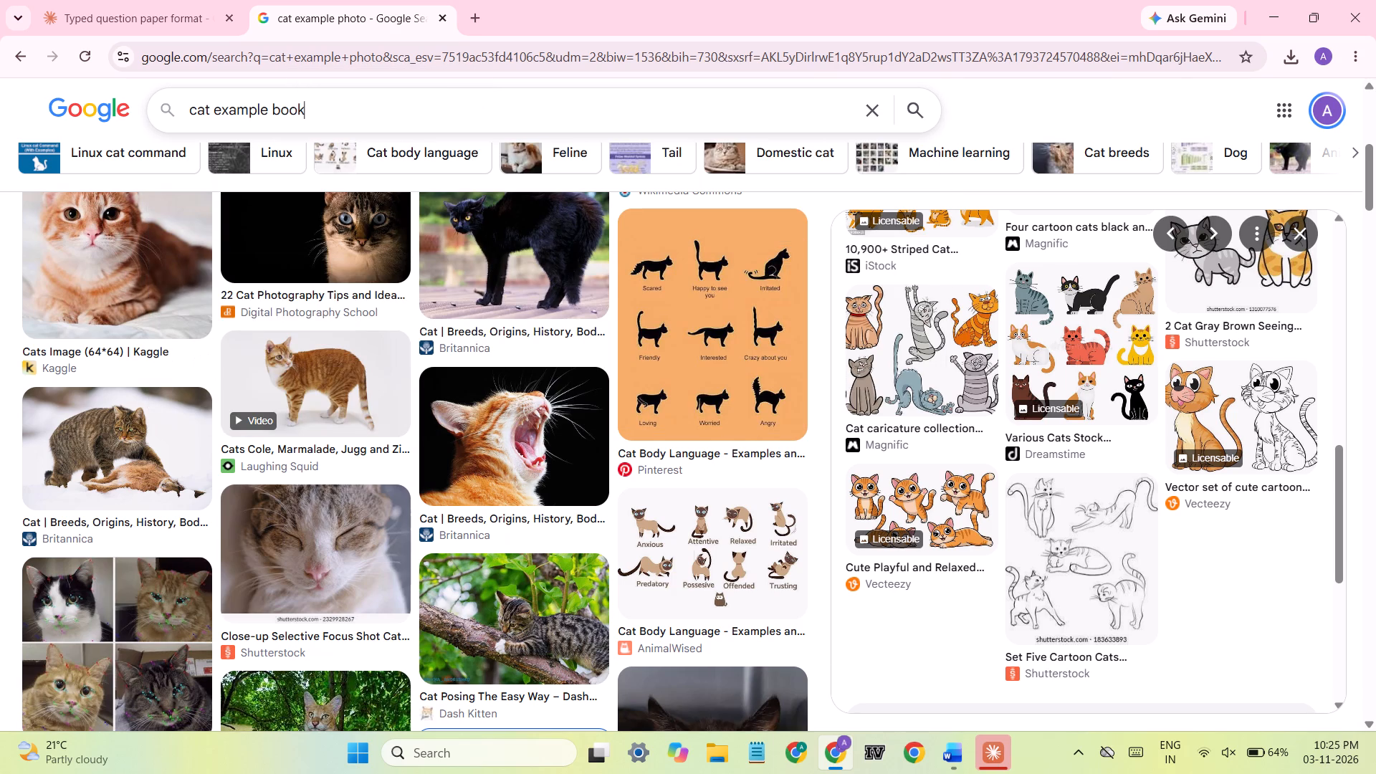
pyautogui.write('[h')
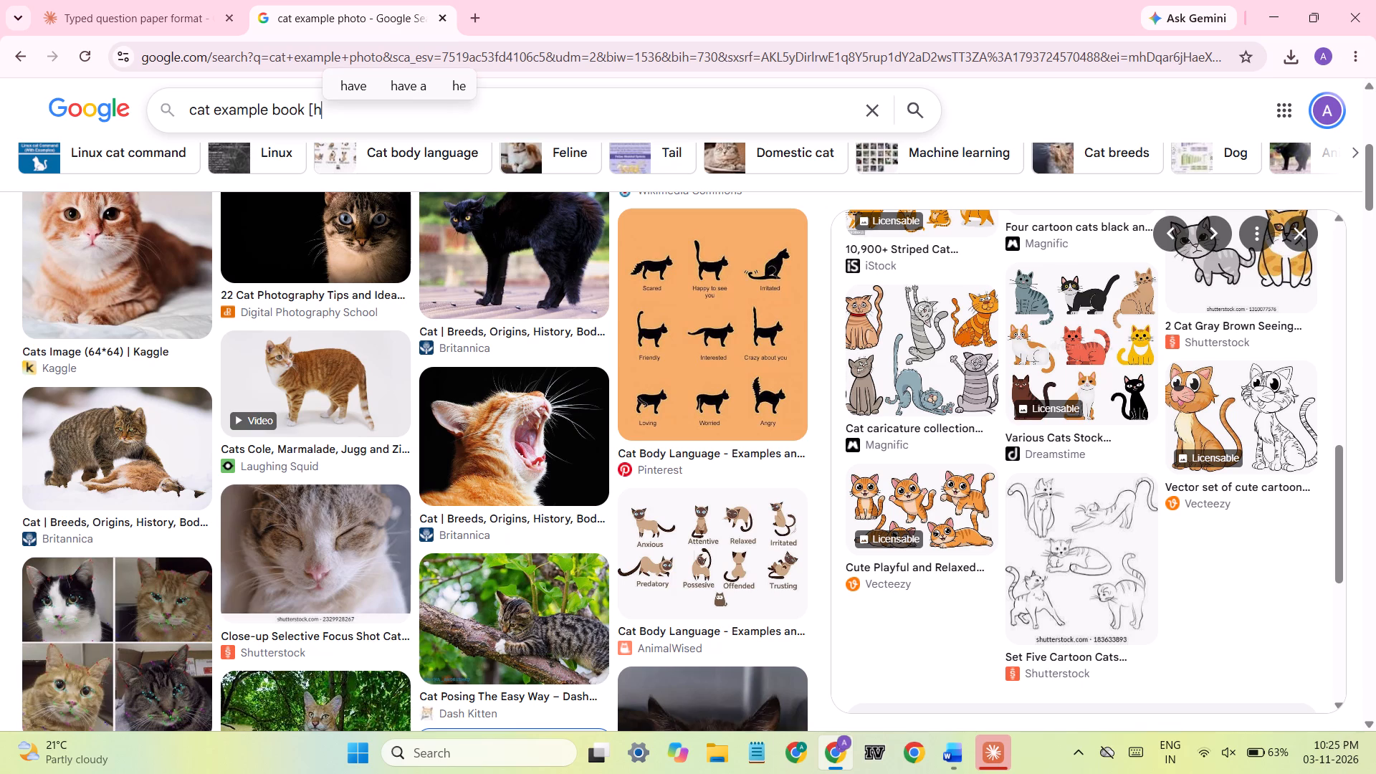
pyautogui.press('BackSpace')
pyautogui.press('BackSpace')
pyautogui.write('photo')
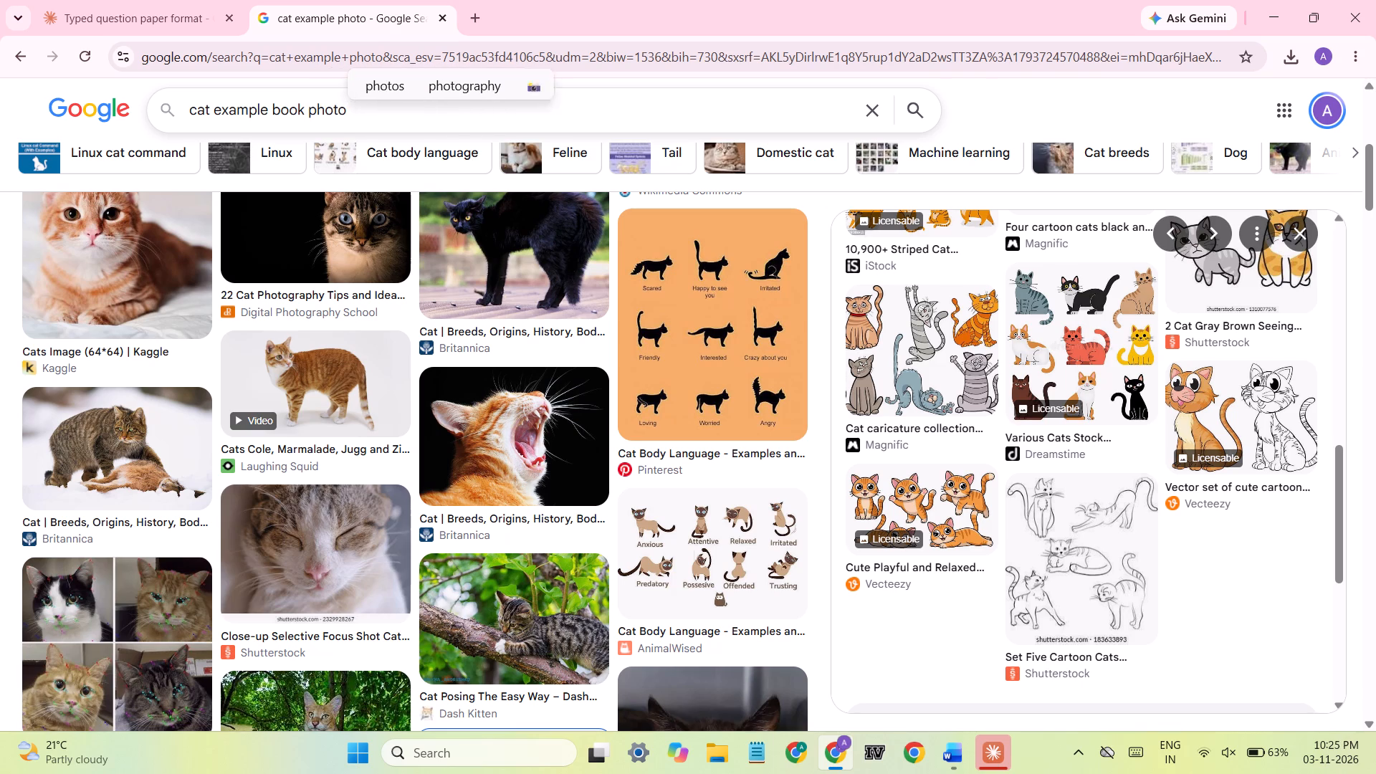
pyautogui.press('Return')
pyautogui.press('Return')
# Look through the "cat example book photo" image results, and return to the earlier "cat example photo" results.
pyautogui.scroll(-1, 396, 417)
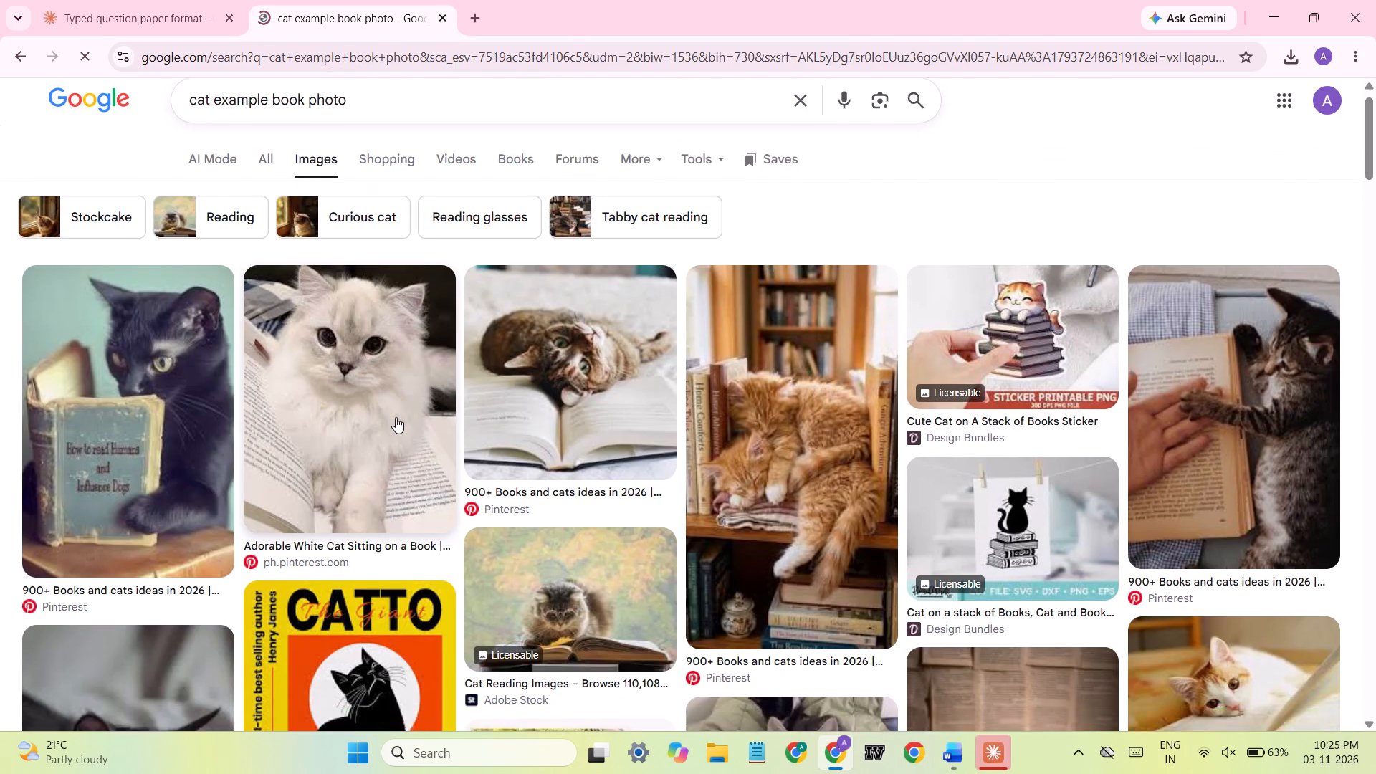
pyautogui.scroll(-4, 396, 417)
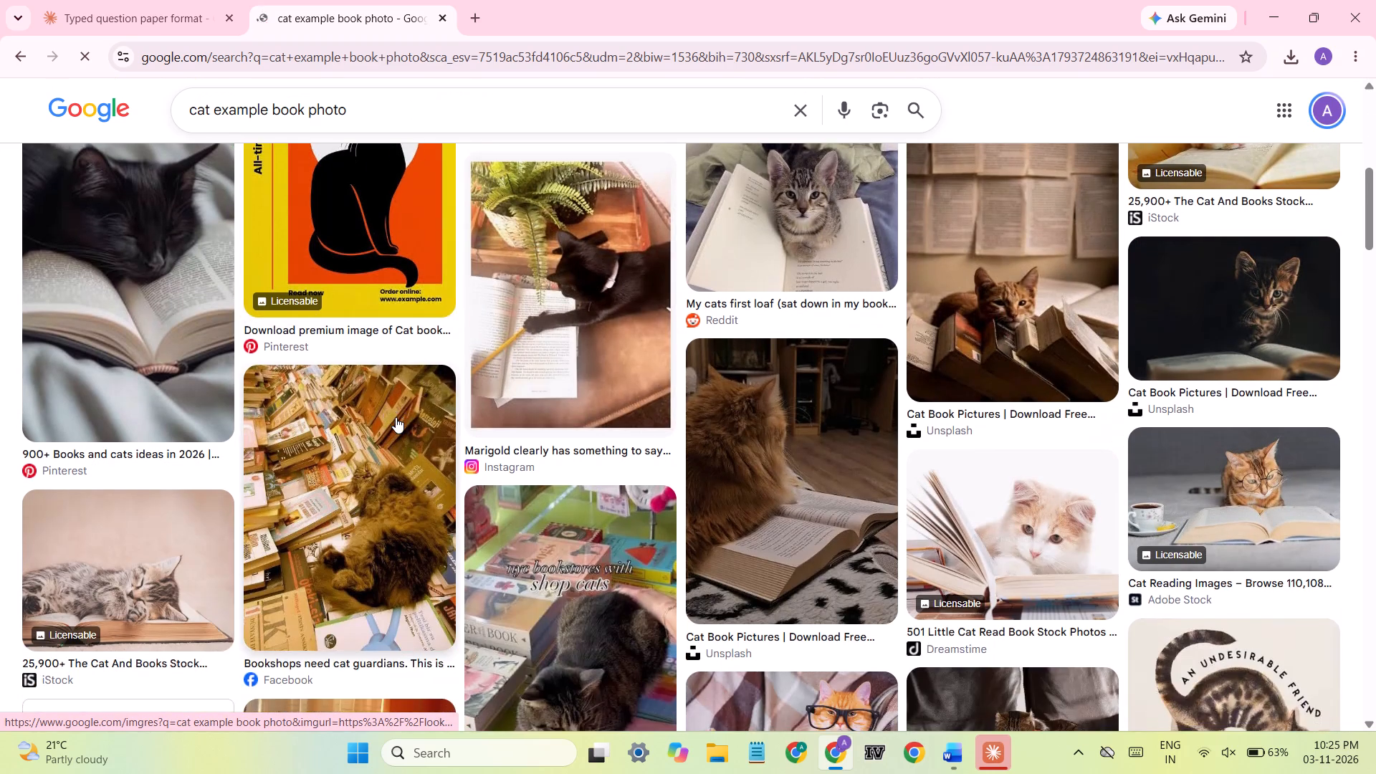
pyautogui.scroll(-2, 396, 417)
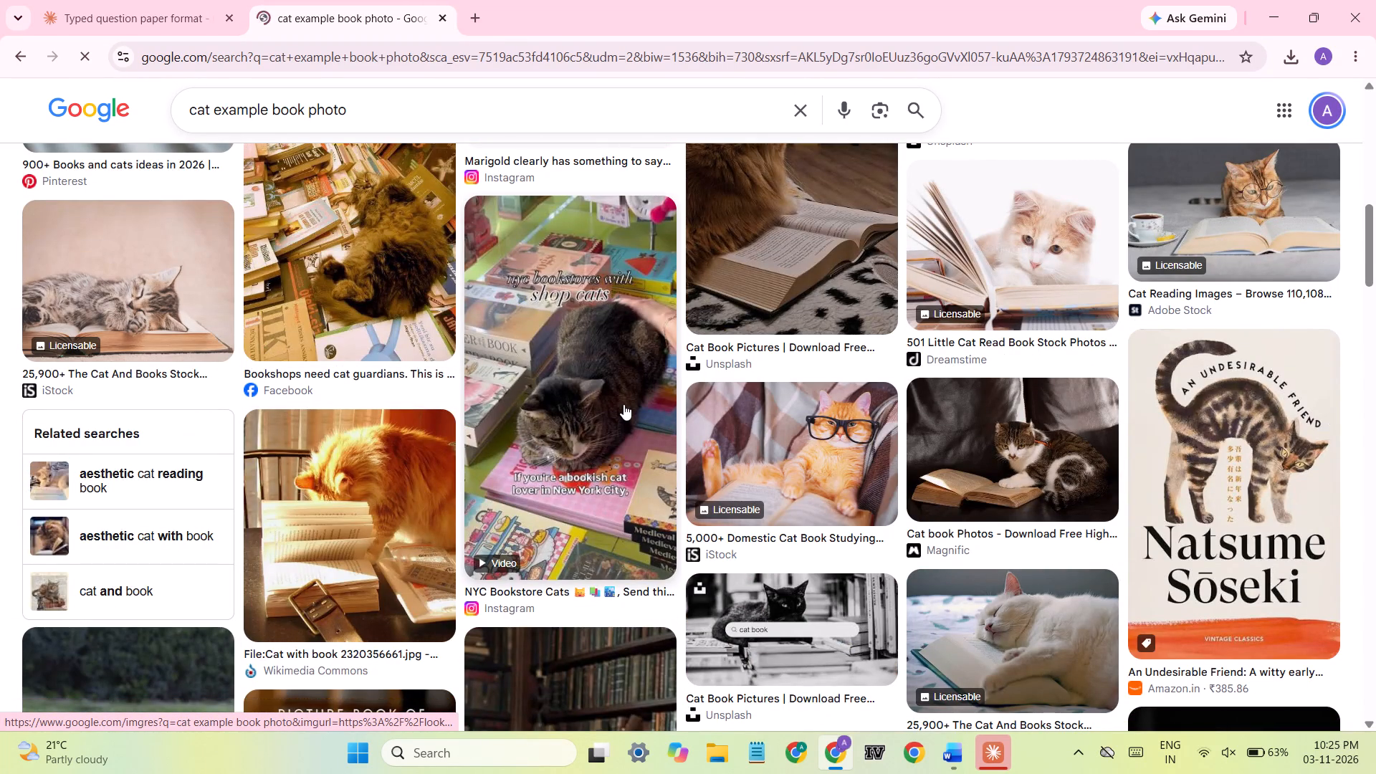
pyautogui.hscroll(6, 623, 404)
# Preview the Coloring1 cute cat colouring page, look through its related drawings, and return to the Shutterstock cat preview.
pyautogui.scroll(4, 650, 441)
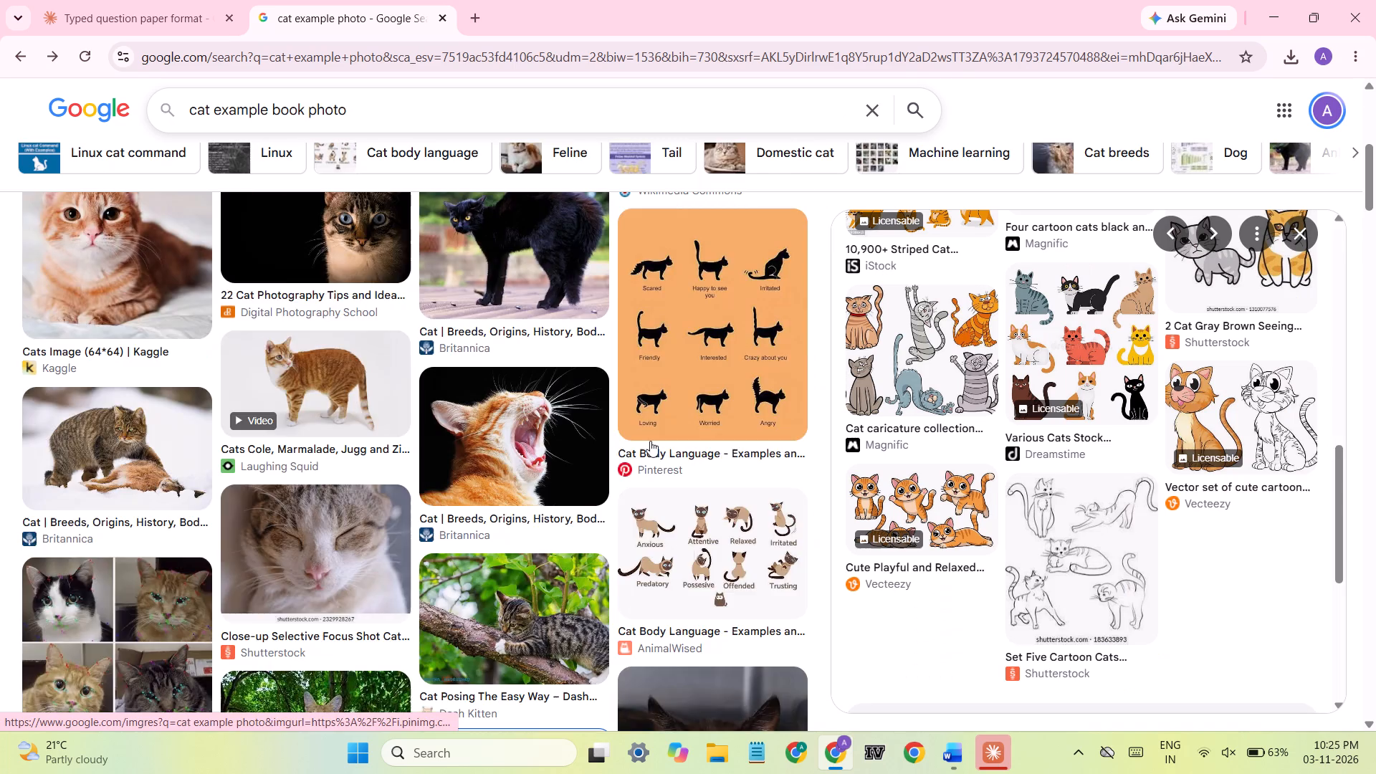
pyautogui.scroll(5, 899, 401)
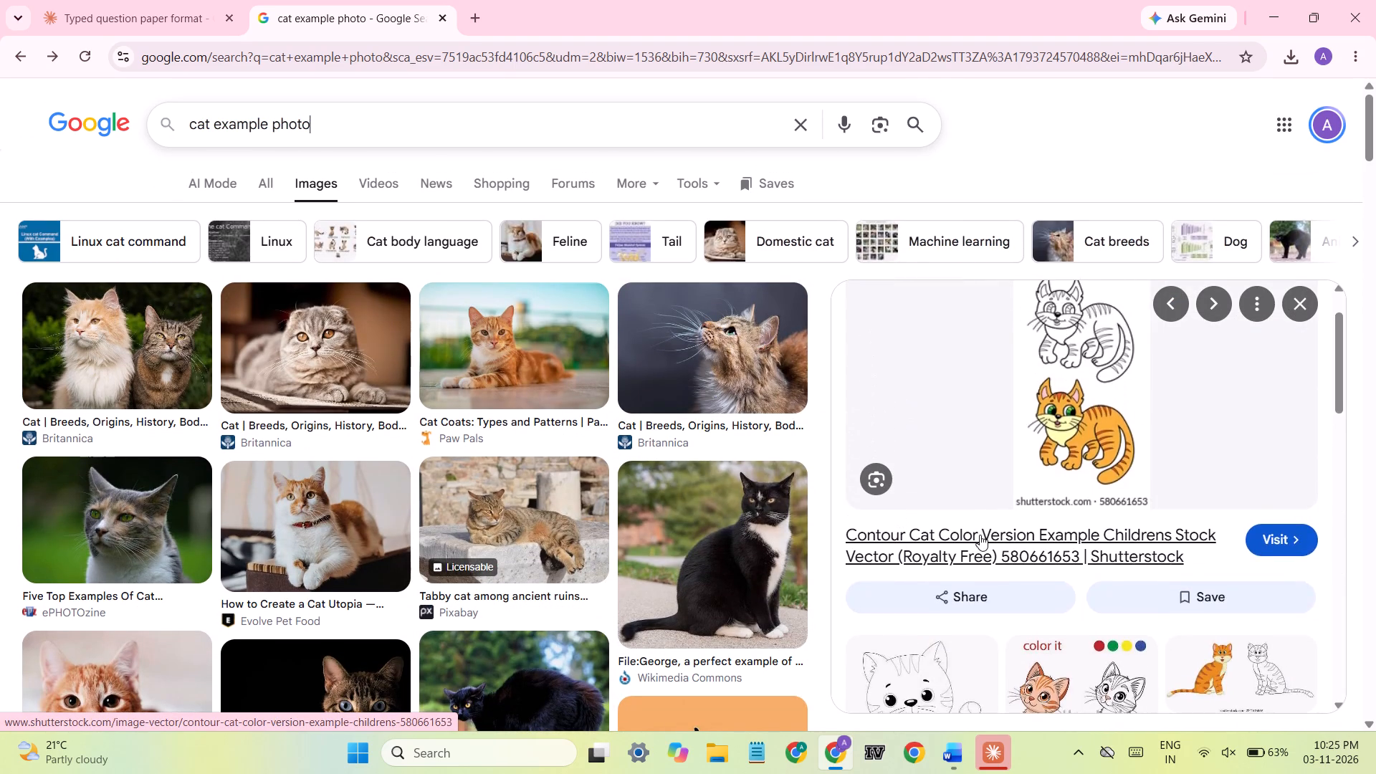
pyautogui.scroll(-2, 980, 535)
pyautogui.click(945, 523)
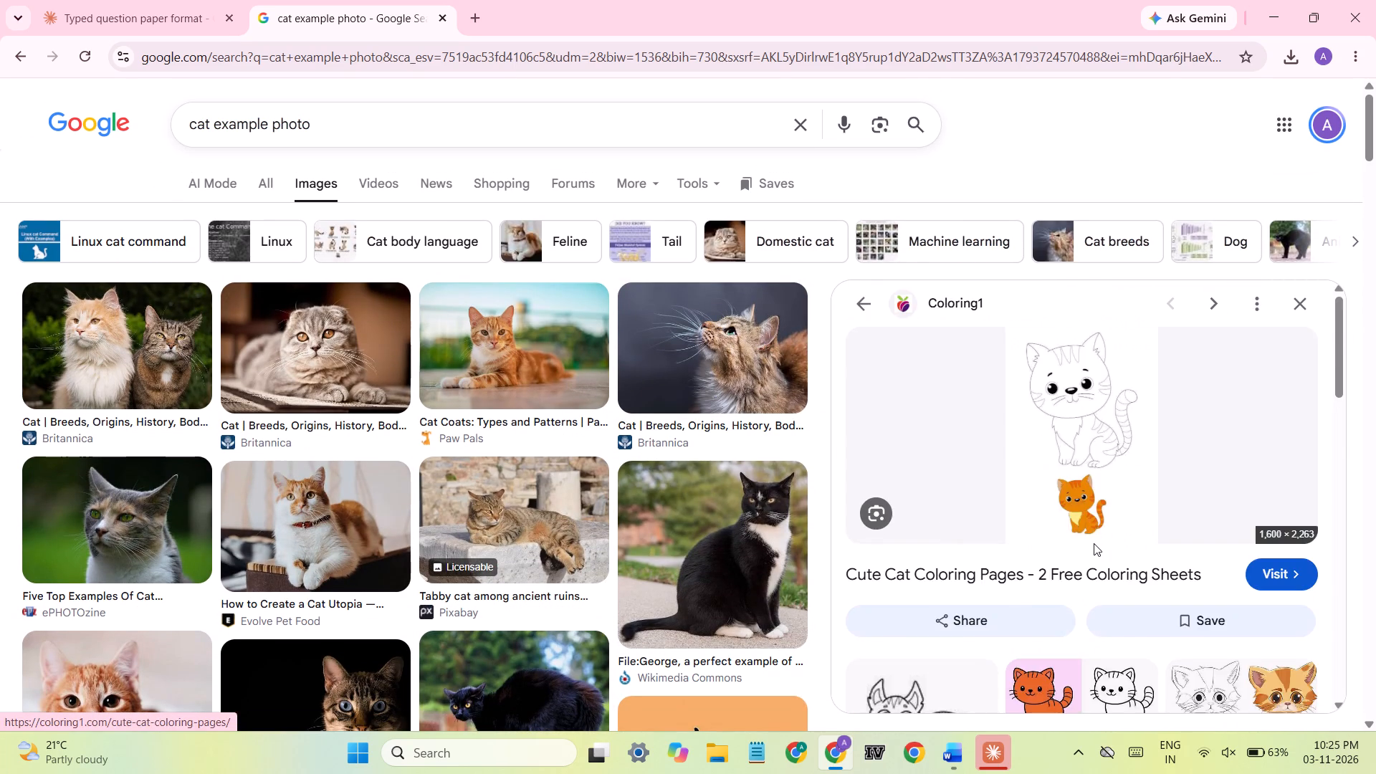
pyautogui.scroll(-2, 1094, 543)
pyautogui.scroll(-2, 1098, 664)
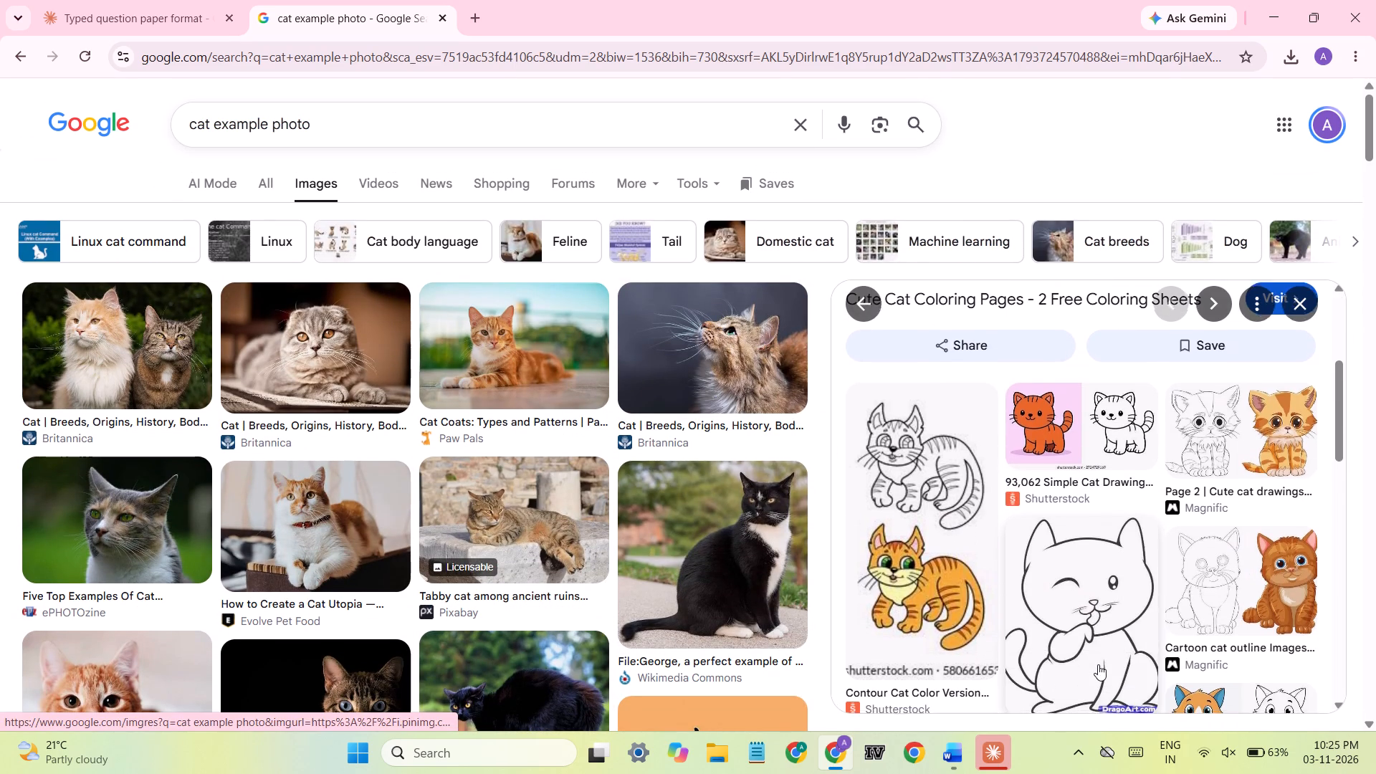
pyautogui.scroll(-1, 1098, 664)
pyautogui.scroll(1, 1098, 664)
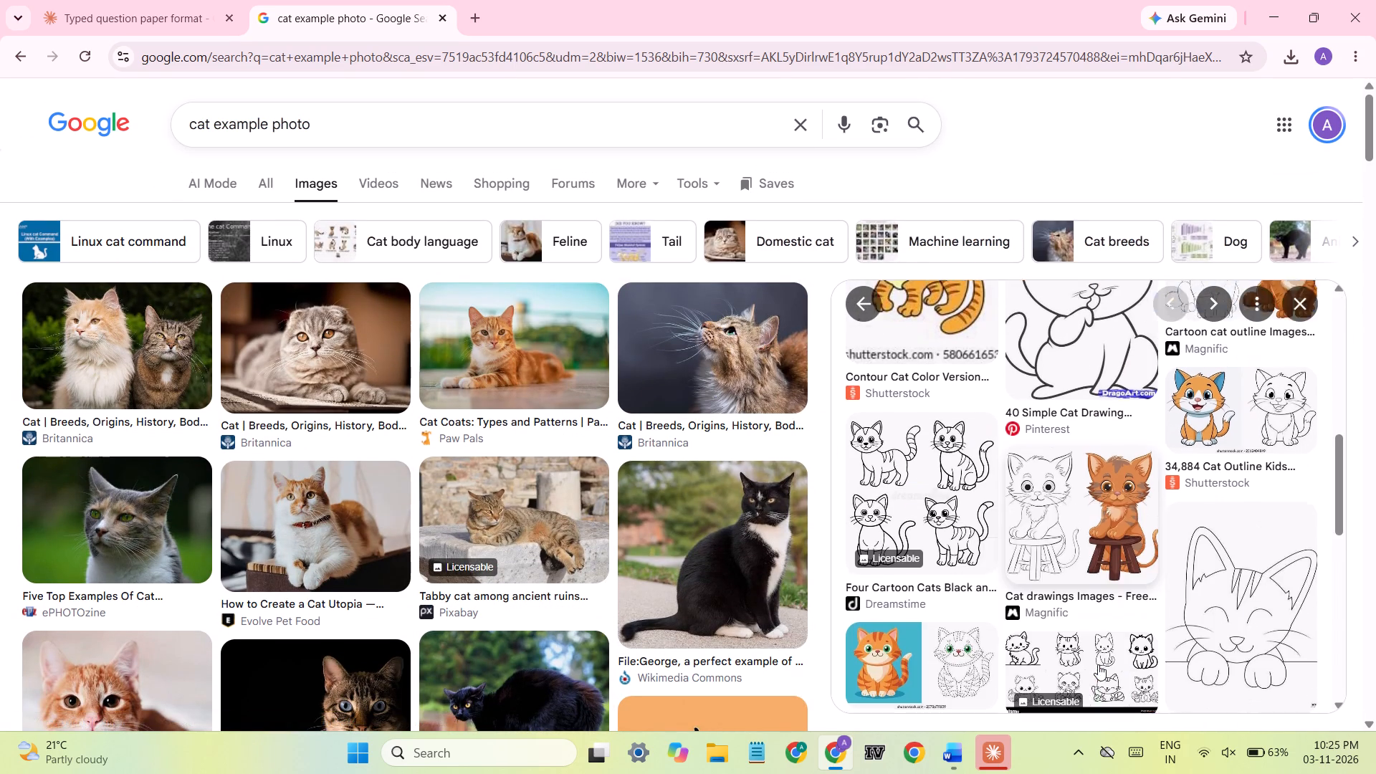
pyautogui.scroll(3, 1098, 664)
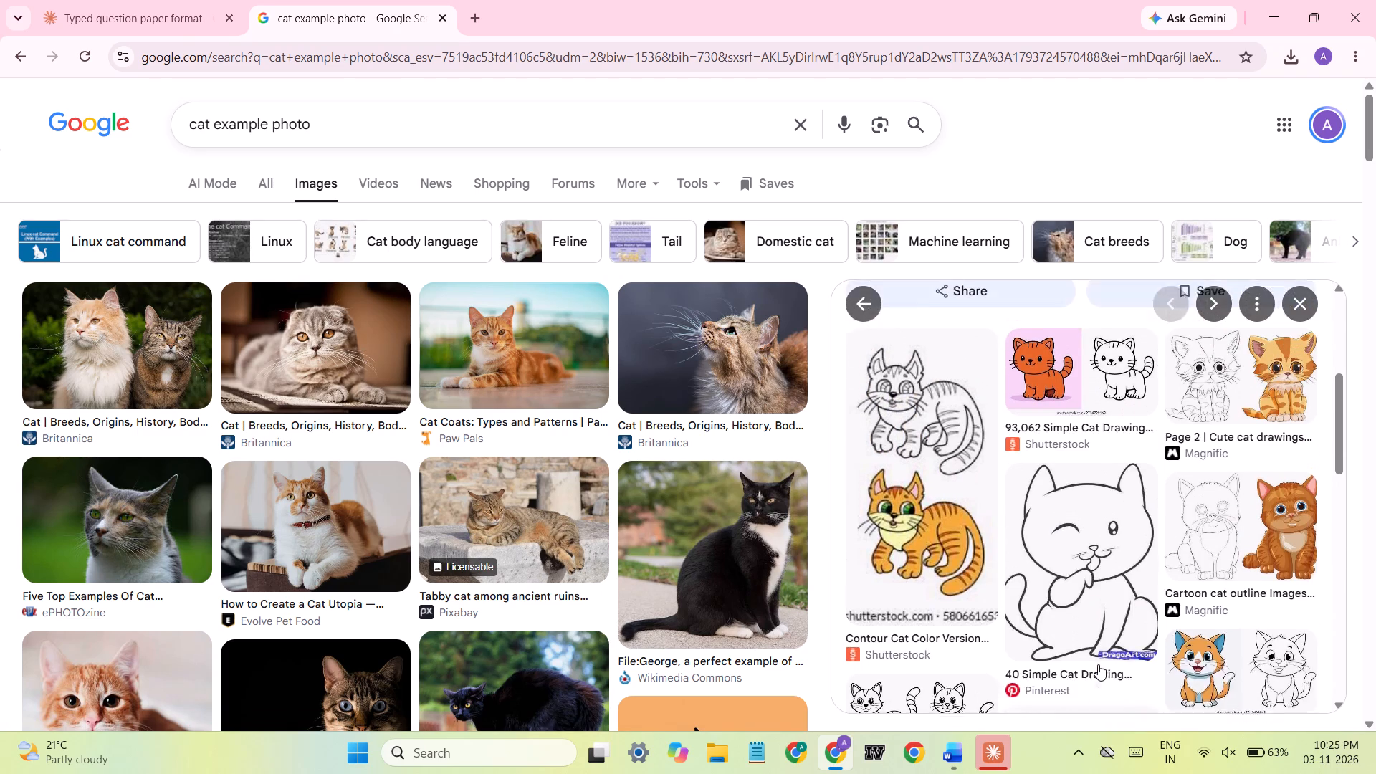
pyautogui.scroll(1, 1098, 664)
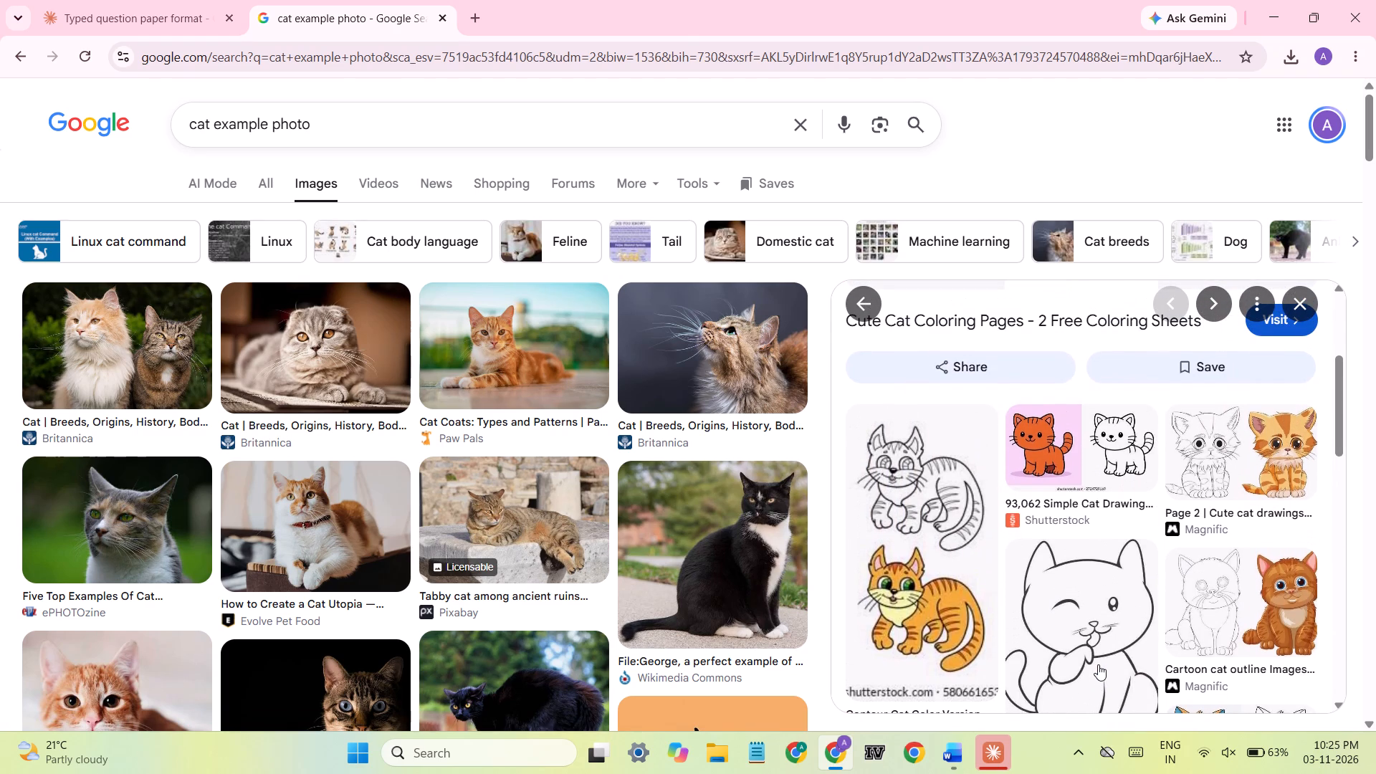
pyautogui.scroll(1, 1098, 664)
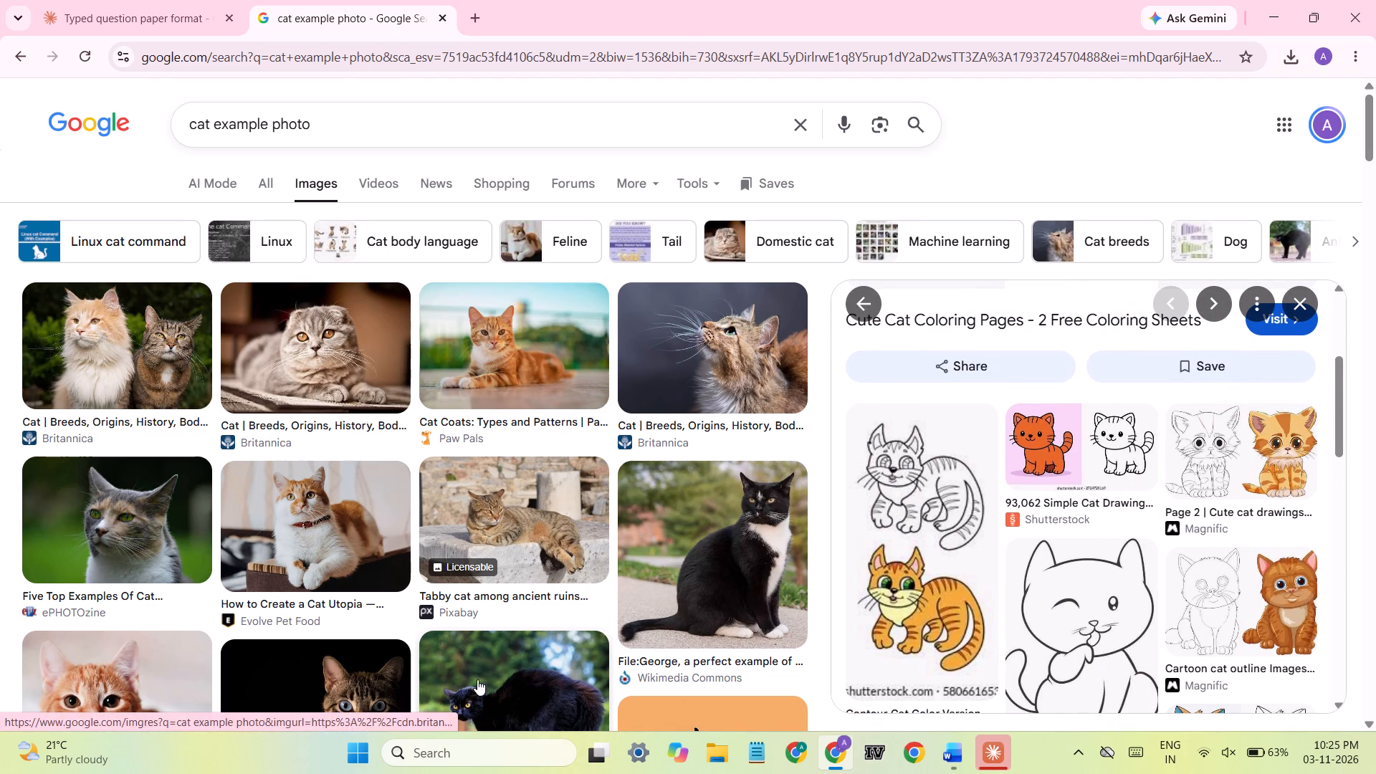
pyautogui.scroll(2, 553, 591)
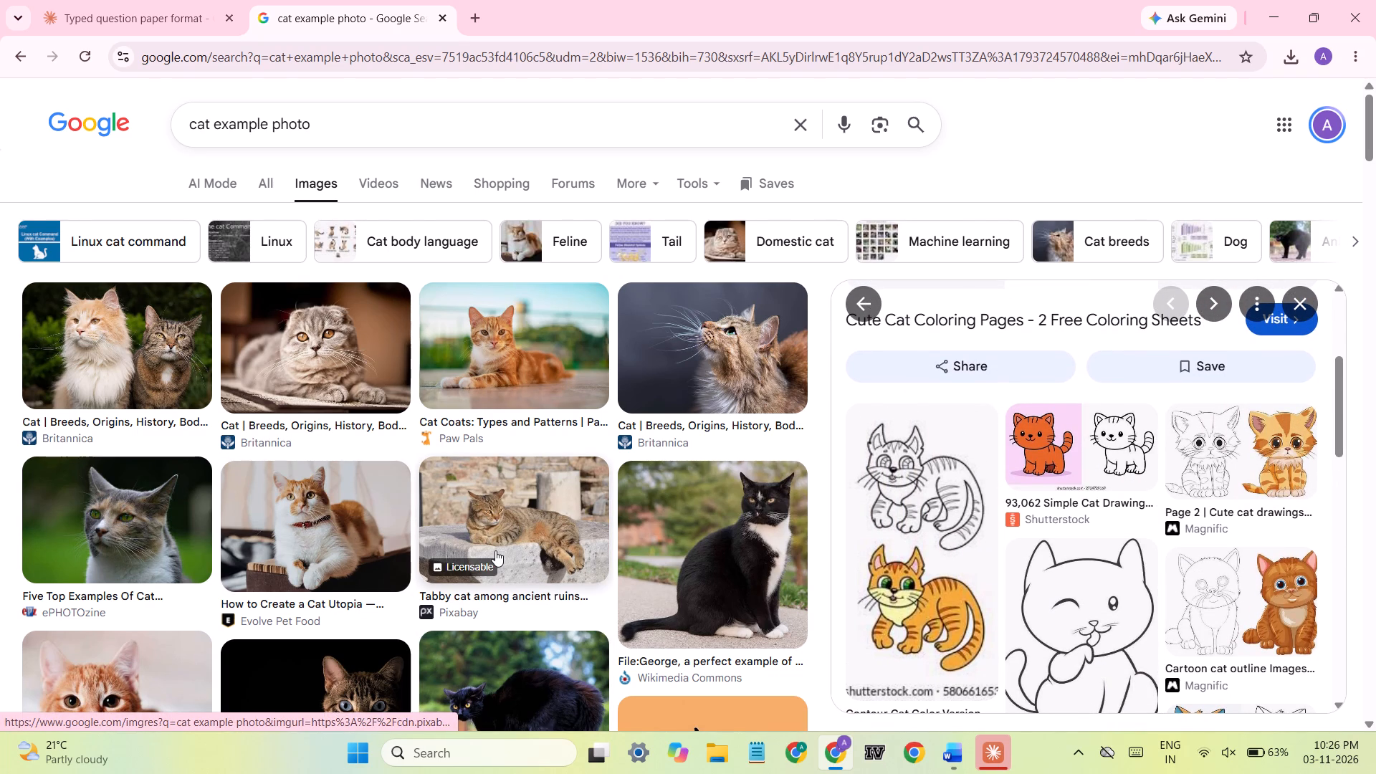
pyautogui.scroll(-2, 495, 550)
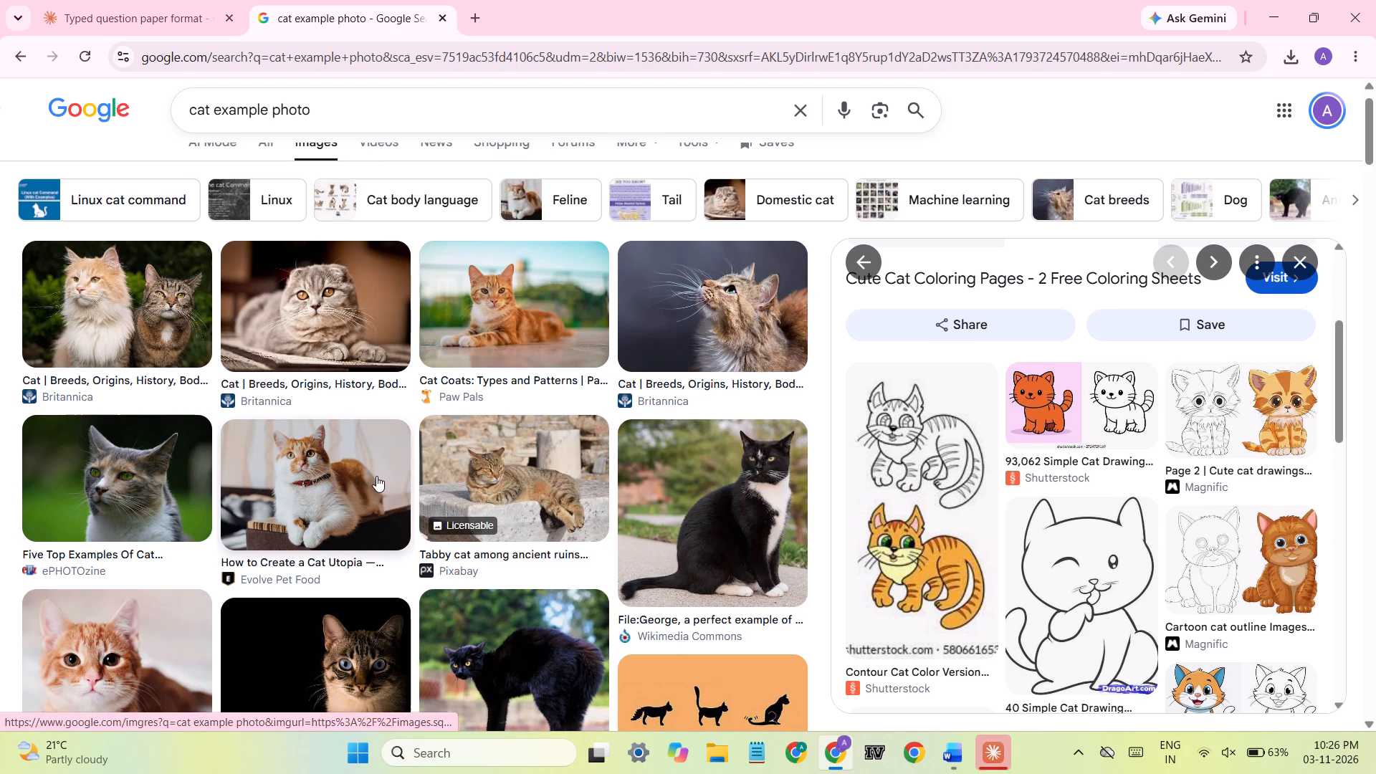
pyautogui.scroll(2, 376, 476)
pyautogui.hscroll(5, 376, 476)
# Preview the Kaggle orange cat photo again, open its source page and close that page.
pyautogui.scroll(1, 376, 476)
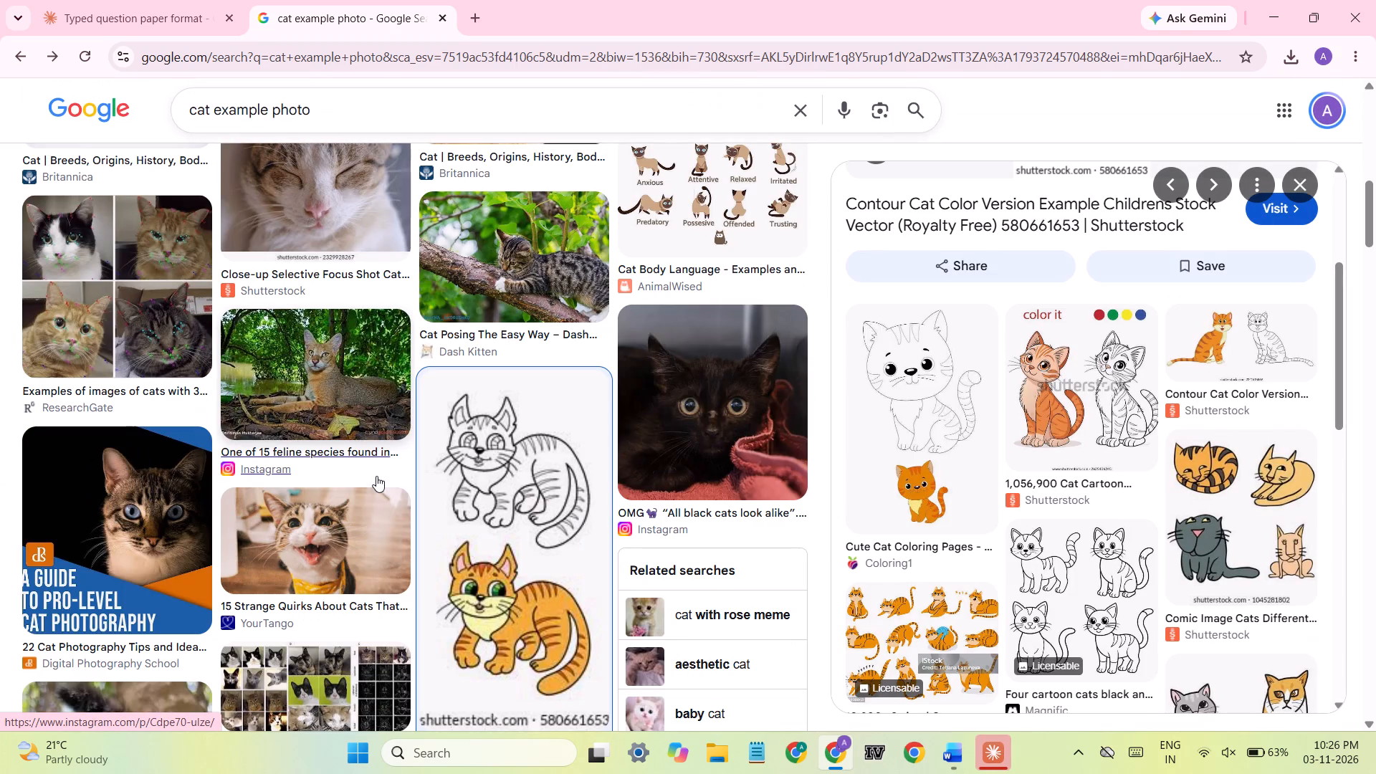
pyautogui.scroll(1, 376, 476)
pyautogui.scroll(6, 961, 469)
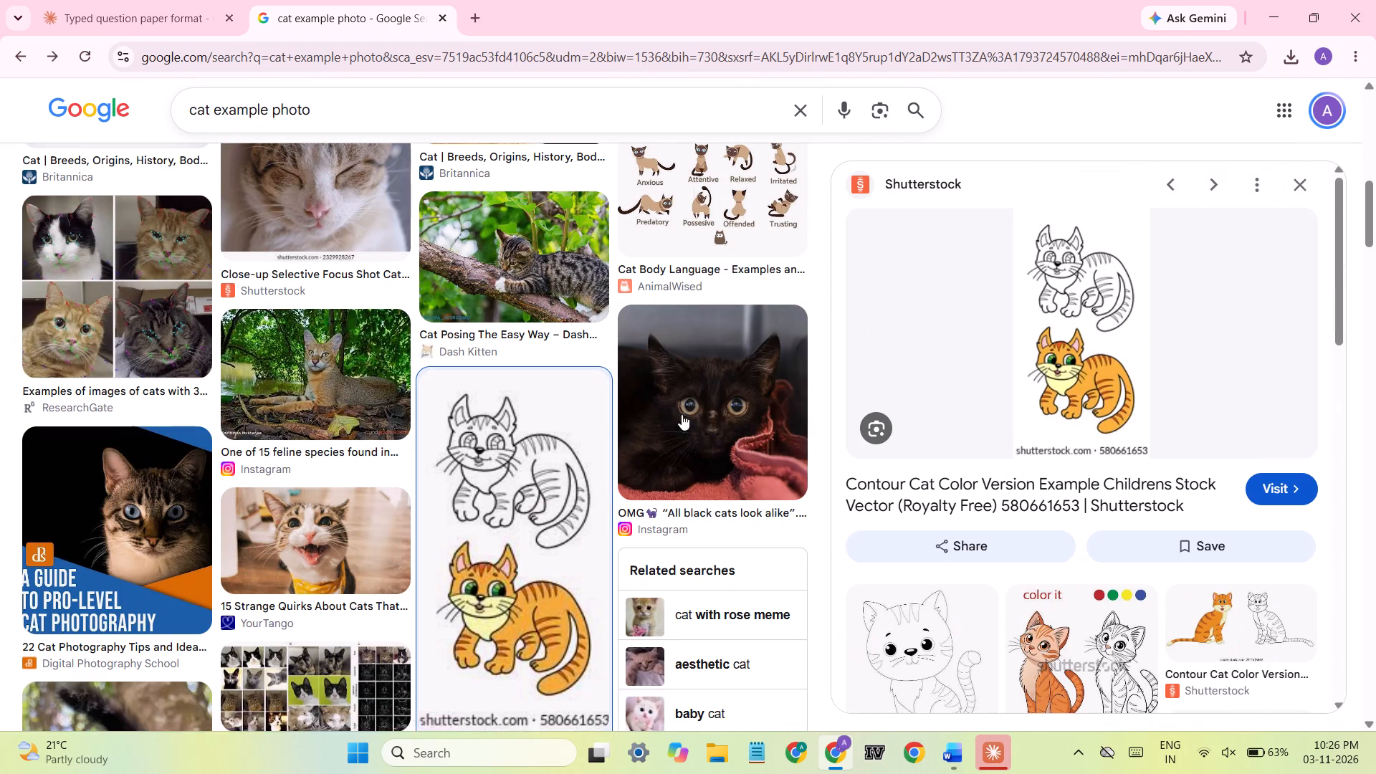
pyautogui.scroll(9, 474, 387)
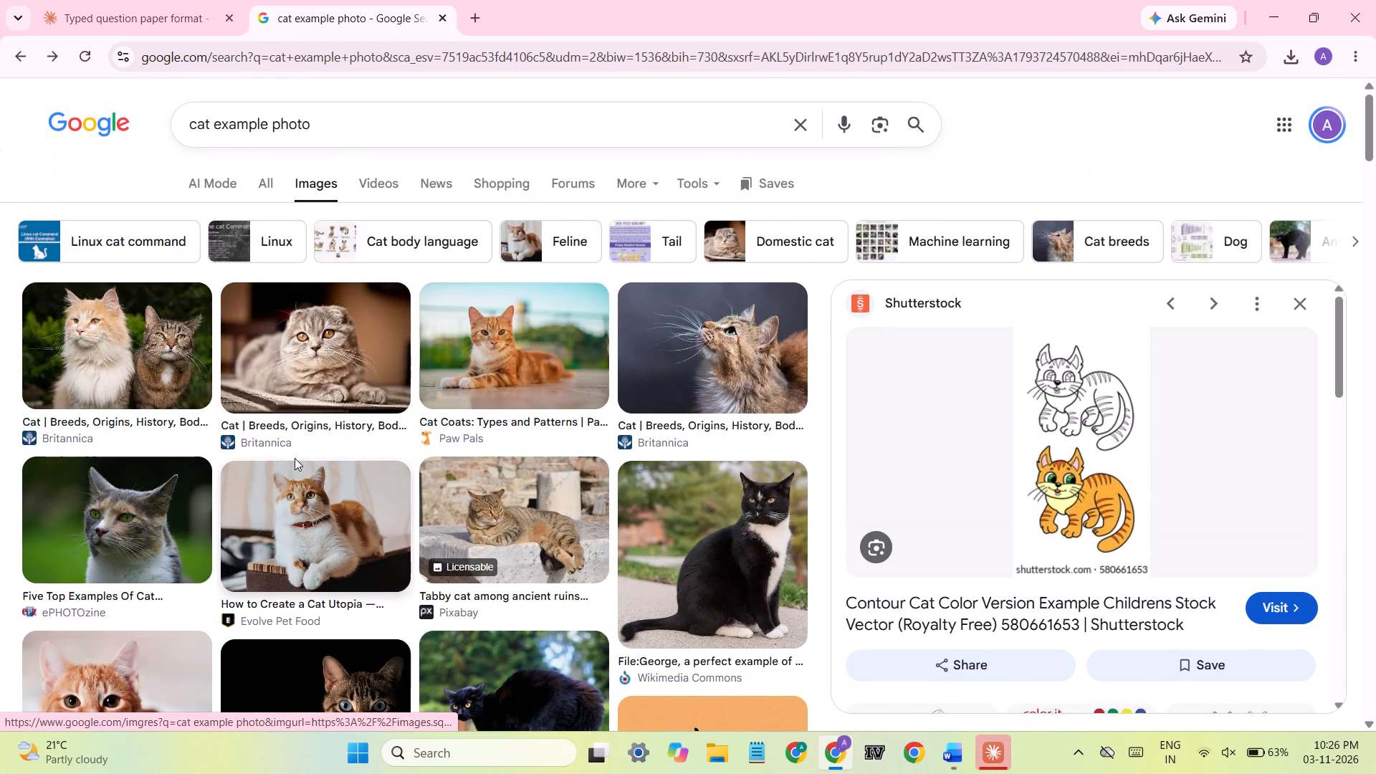
pyautogui.scroll(-1, 374, 468)
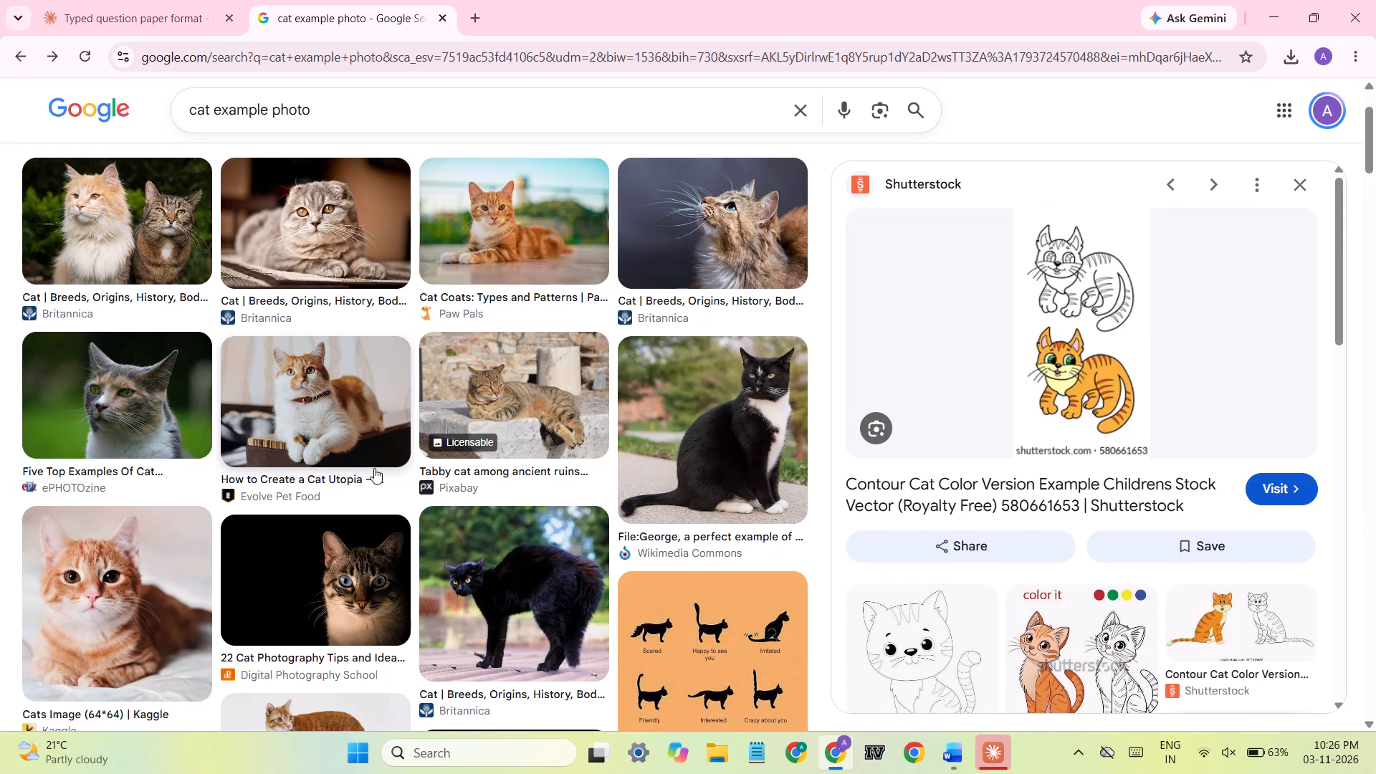
pyautogui.scroll(-1, 374, 468)
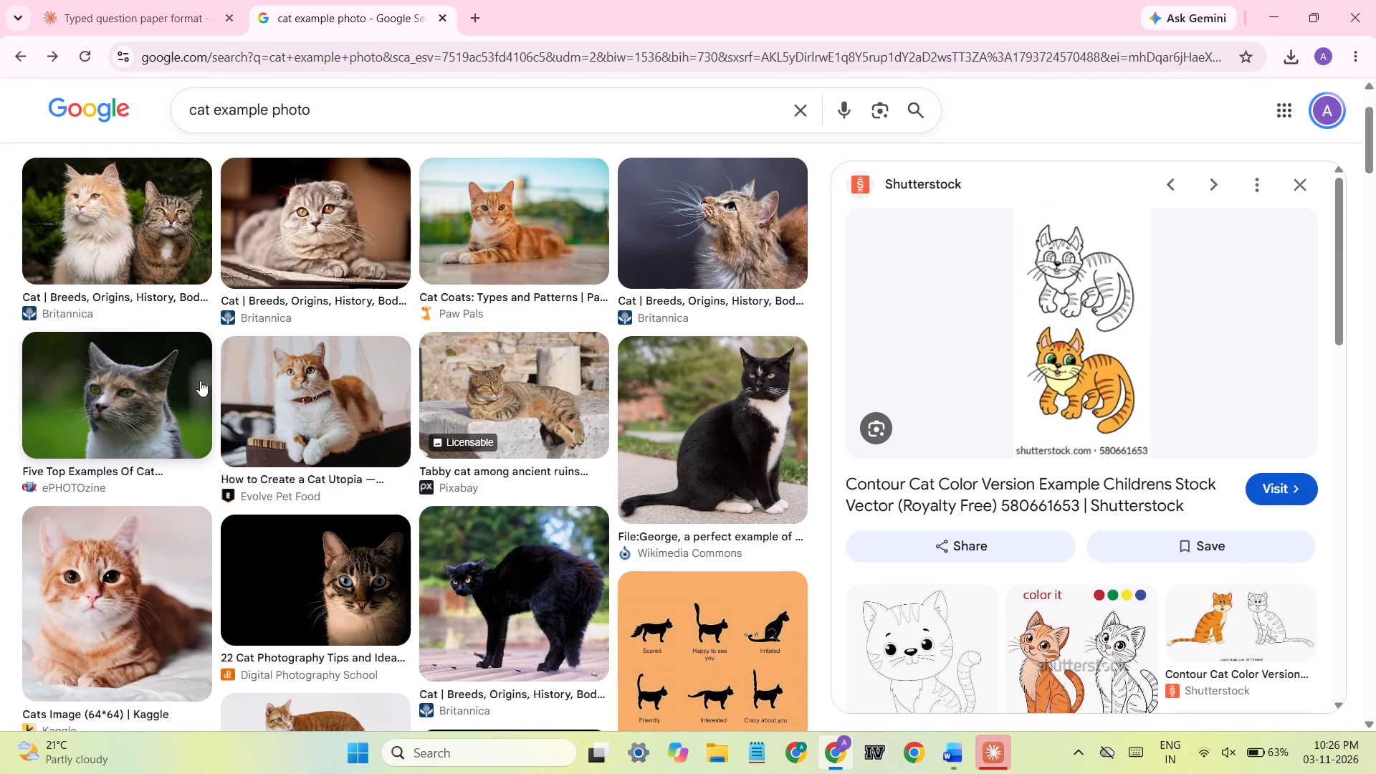
pyautogui.click(132, 557)
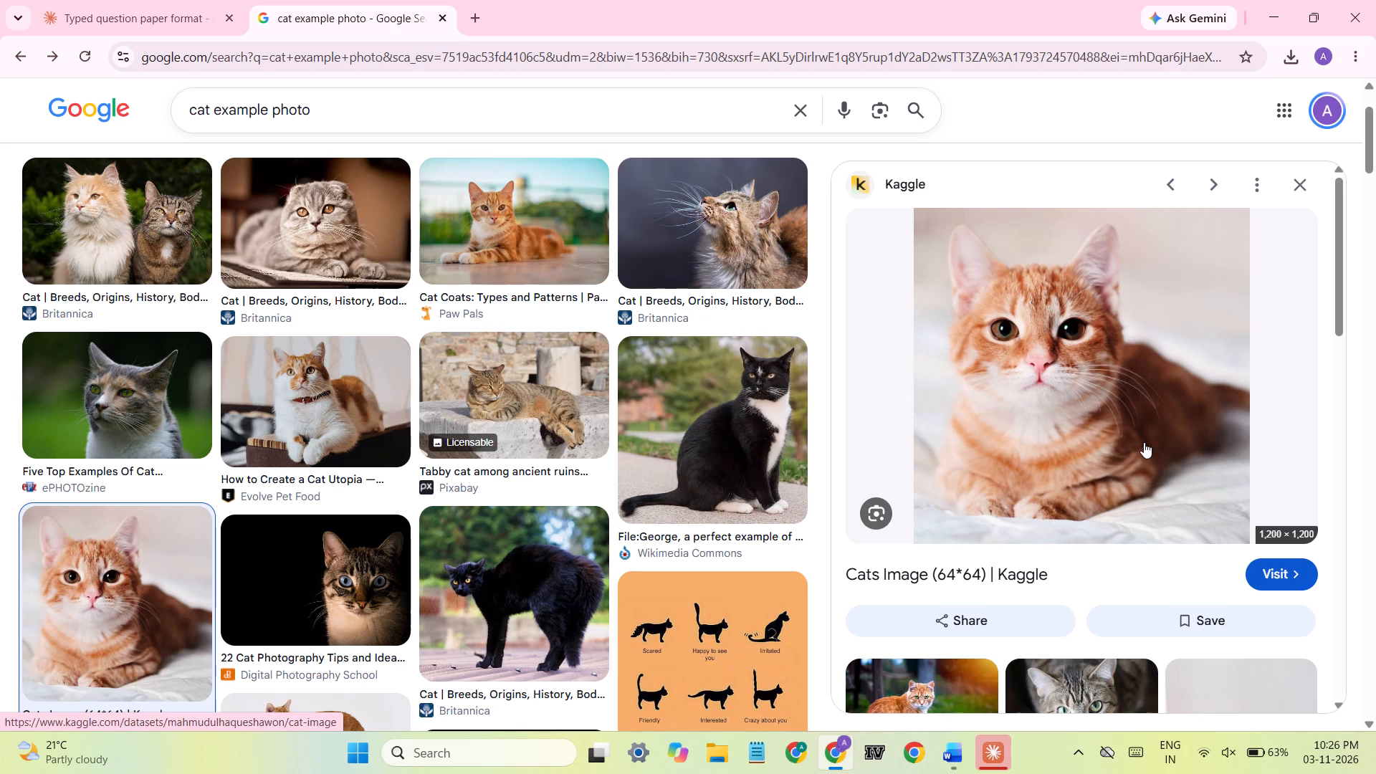
pyautogui.rightClick(1144, 442)
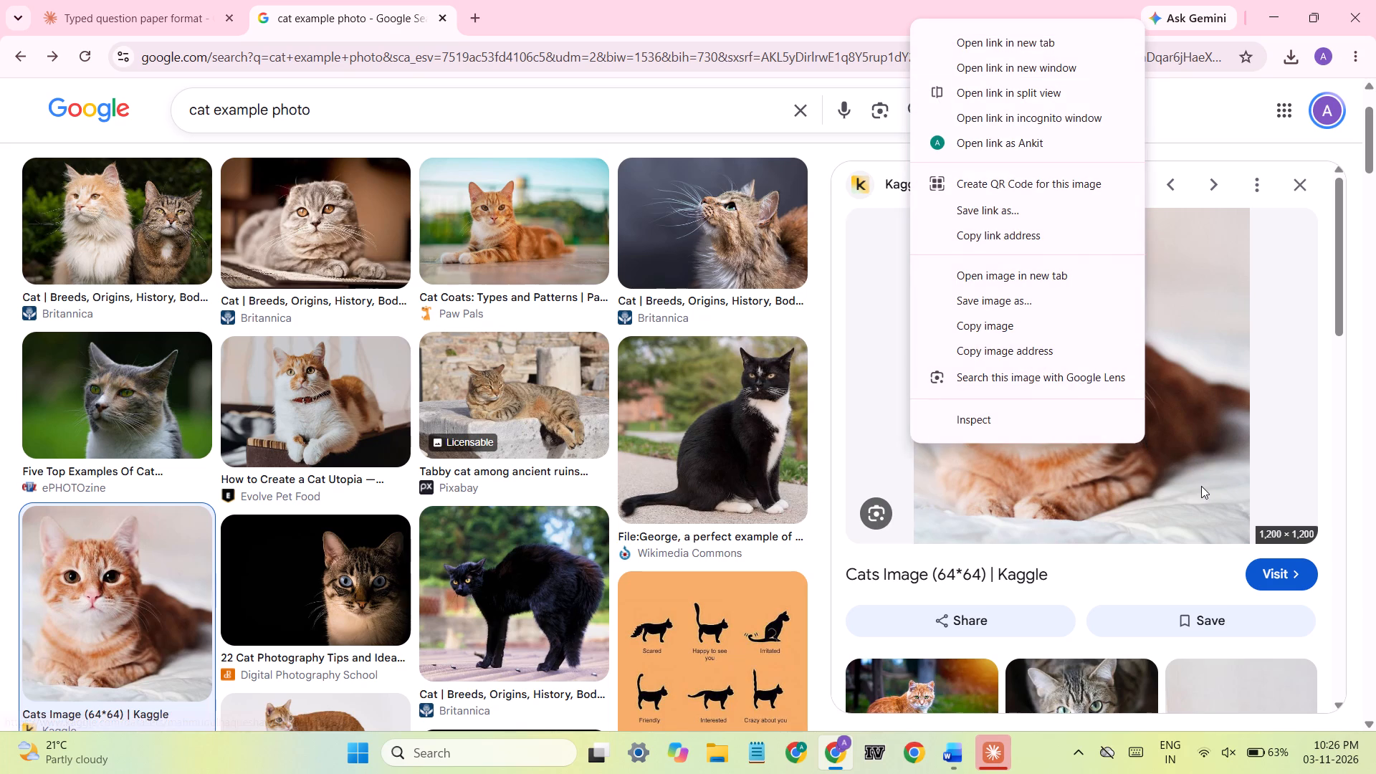
pyautogui.click(1201, 486)
pyautogui.scroll(-2, 1201, 486)
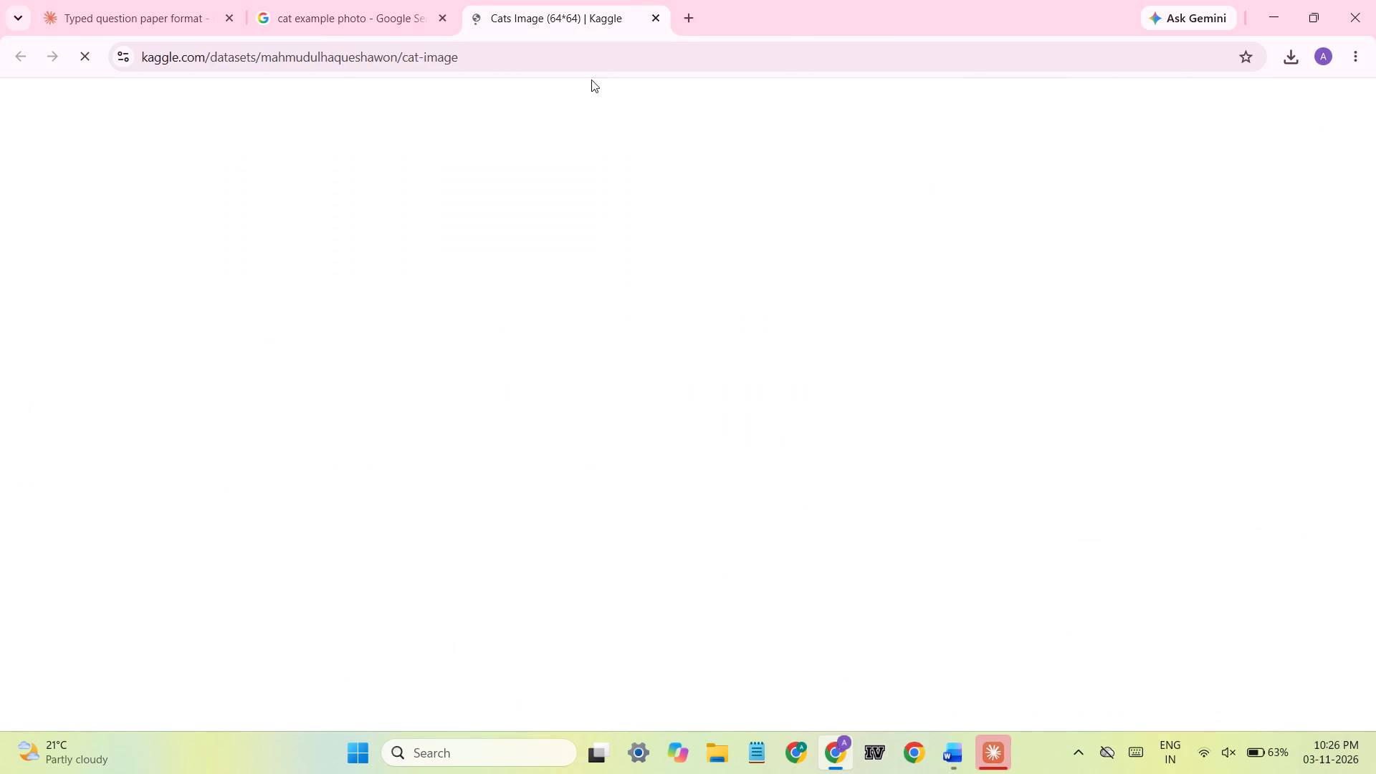
pyautogui.click(655, 18)
# Examine the images related to the Kaggle cat photo and the main cat results for a suitable picture.
pyautogui.scroll(-1, 955, 479)
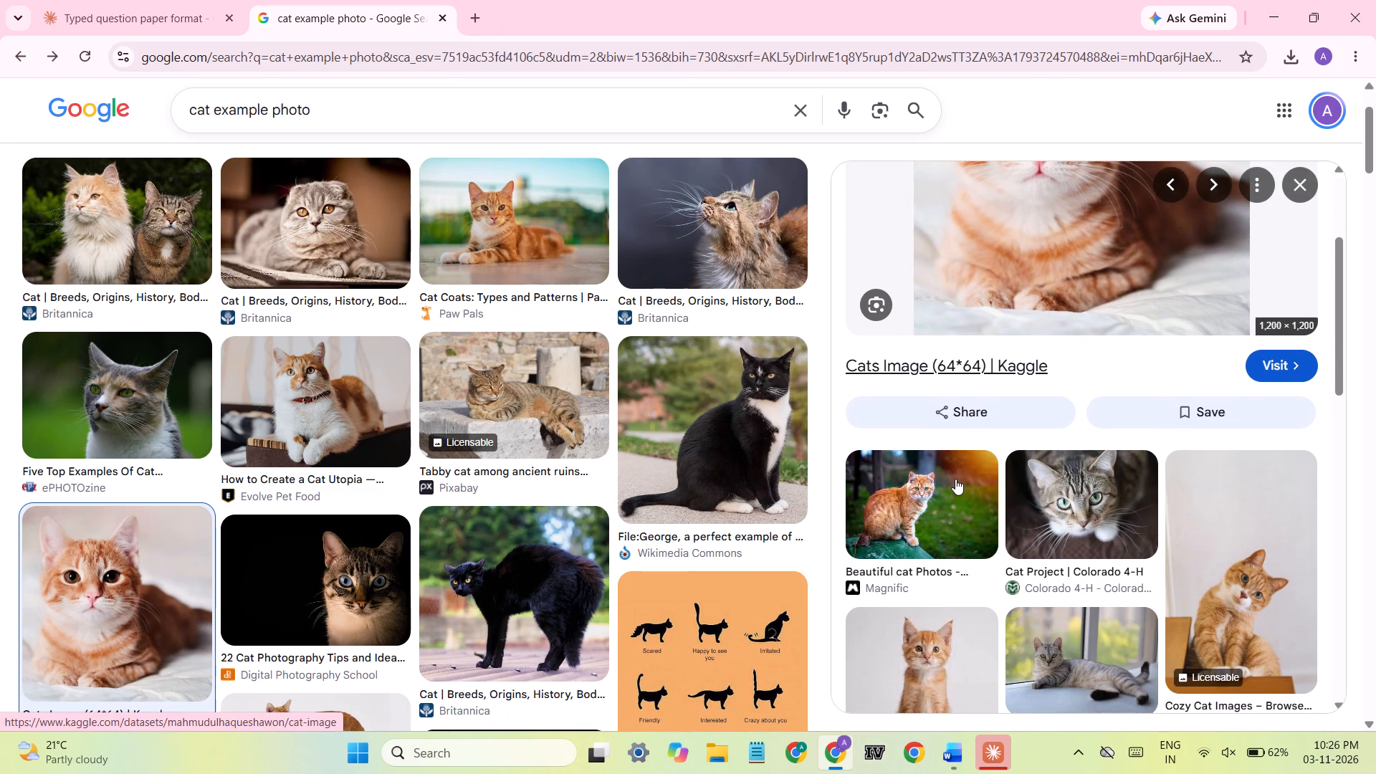
pyautogui.scroll(-2, 955, 479)
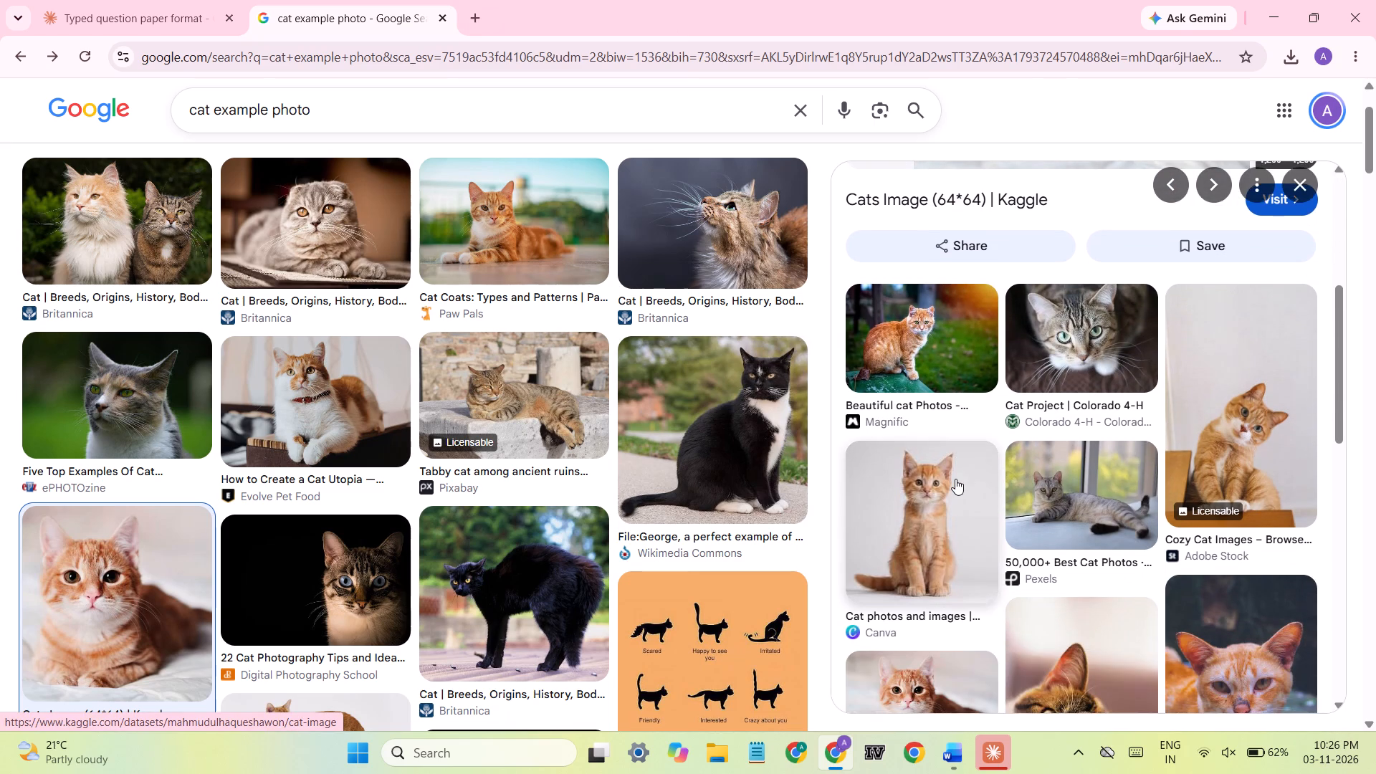
pyautogui.scroll(-5, 955, 479)
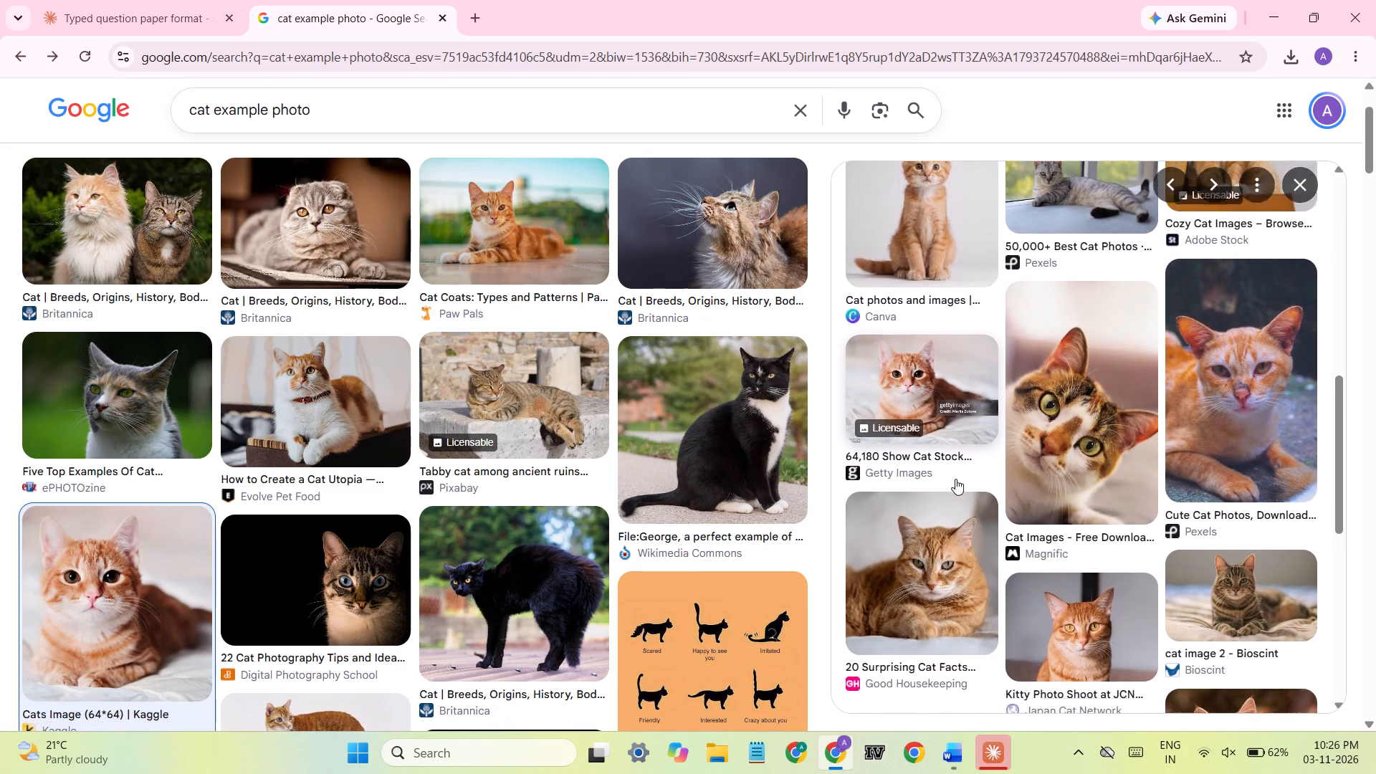
pyautogui.scroll(-2, 955, 479)
pyautogui.scroll(-1, 803, 591)
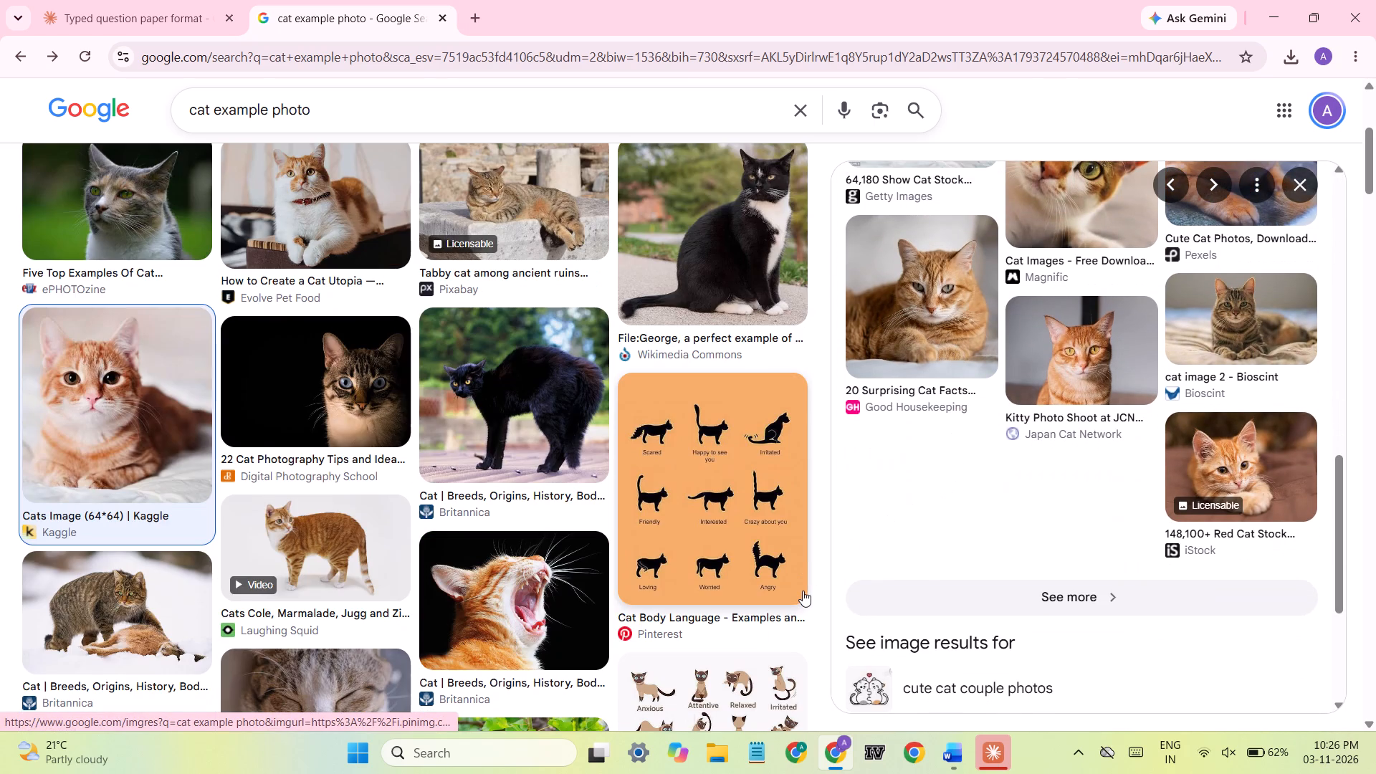
pyautogui.scroll(-1, 803, 591)
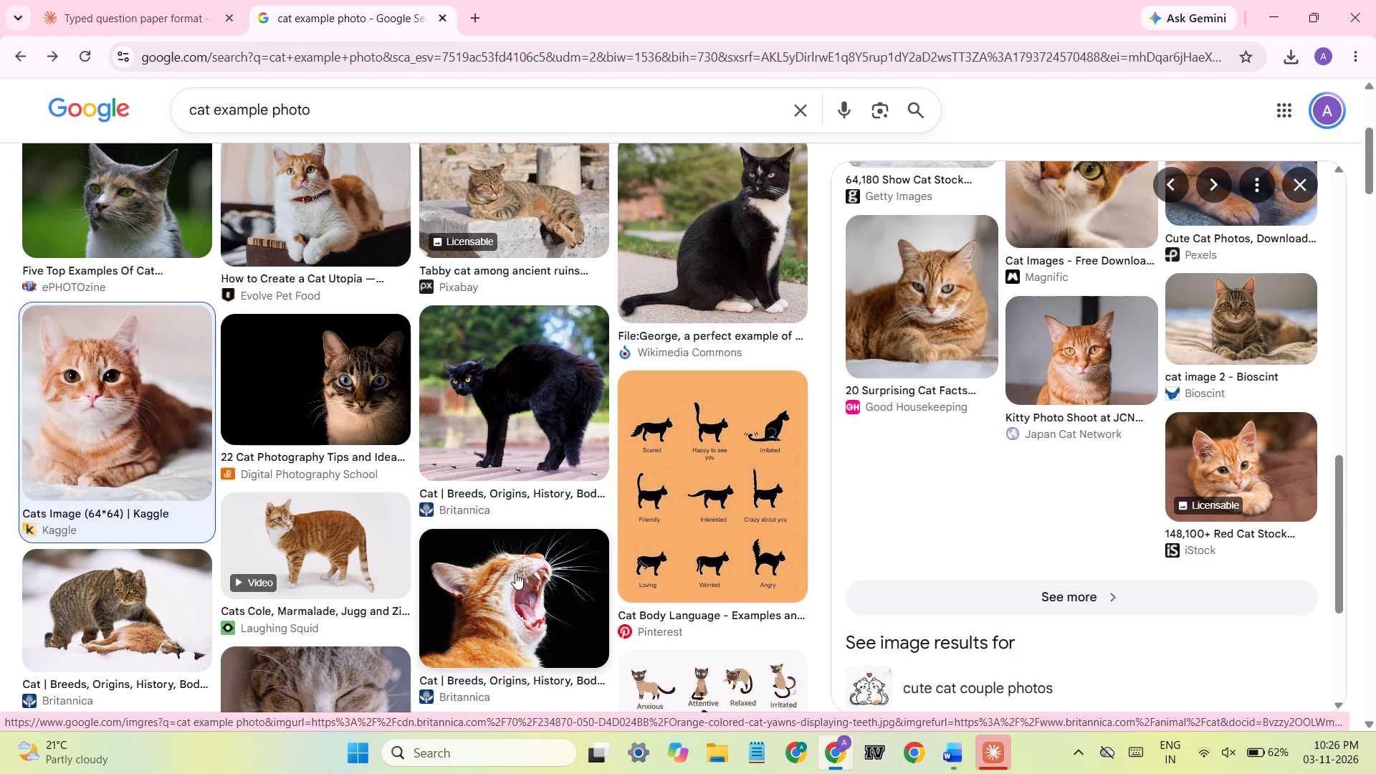
pyautogui.scroll(5, 427, 294)
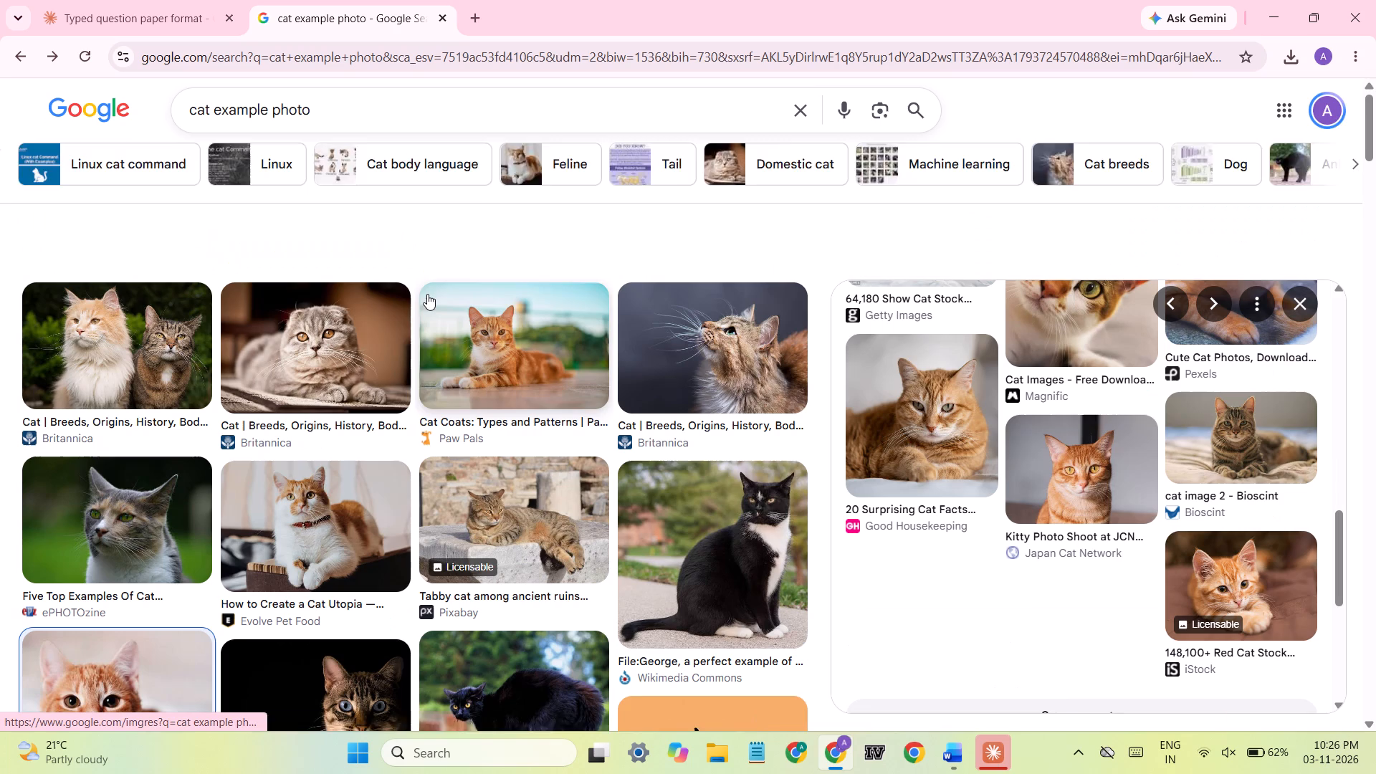
# Search the images for "cat example photo kid".
pyautogui.click(363, 122)
pyautogui.press('space')
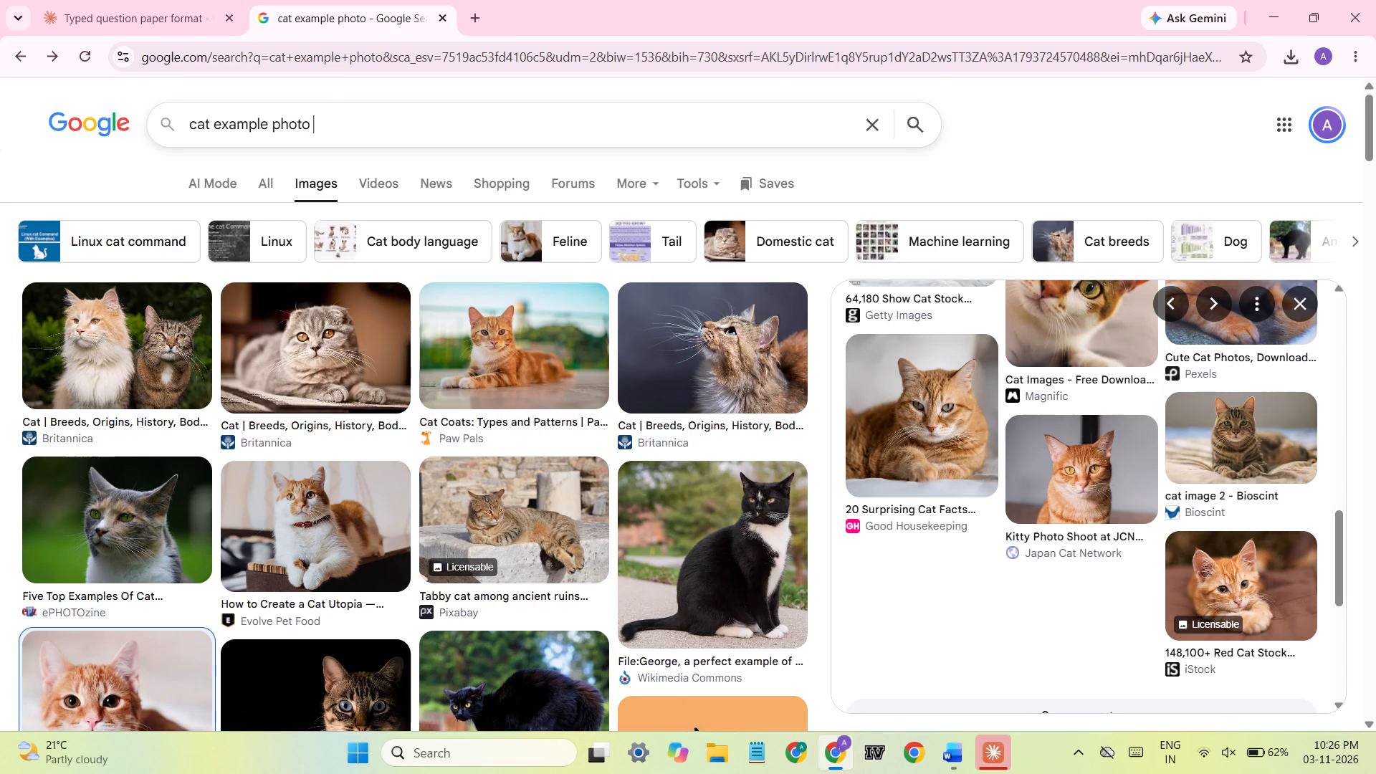
pyautogui.write('skte')
pyautogui.press('BackSpace')
pyautogui.press('BackSpace')
pyautogui.press('BackSpace')
pyautogui.press('BackSpace')
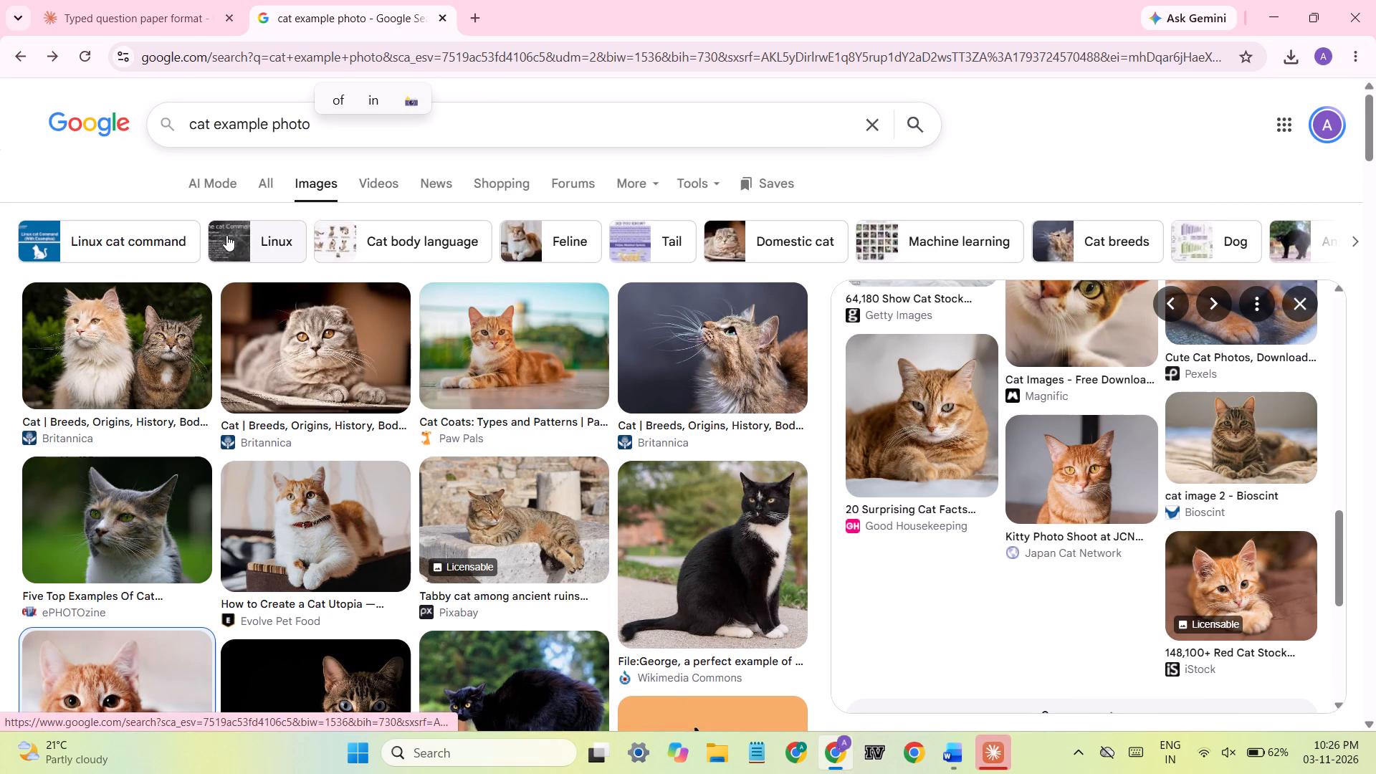
pyautogui.write('kid')
pyautogui.press('Return')
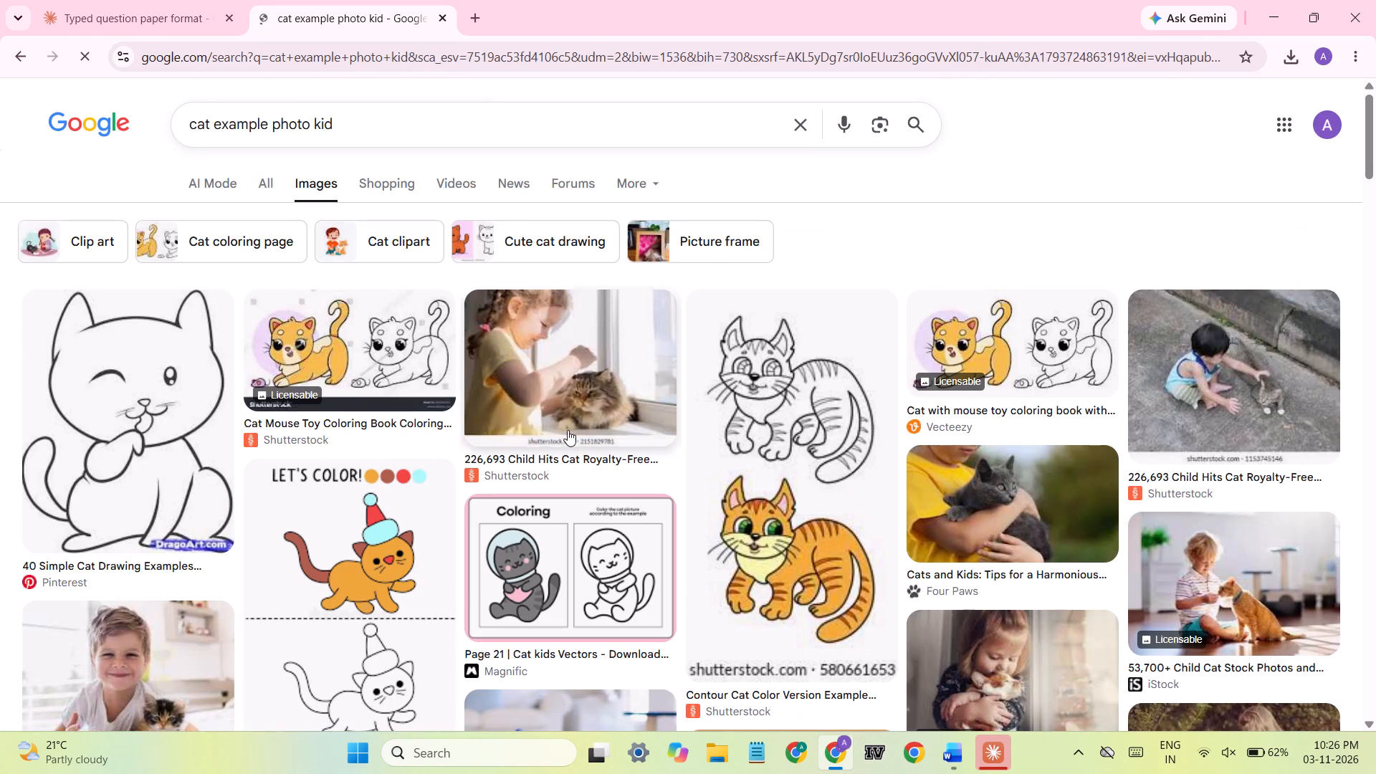
# Copy the Shutterstock contour and colour cat picture and paste it before the blank of Q6 item 3 in the Word paper.
pyautogui.rightClick(727, 495)
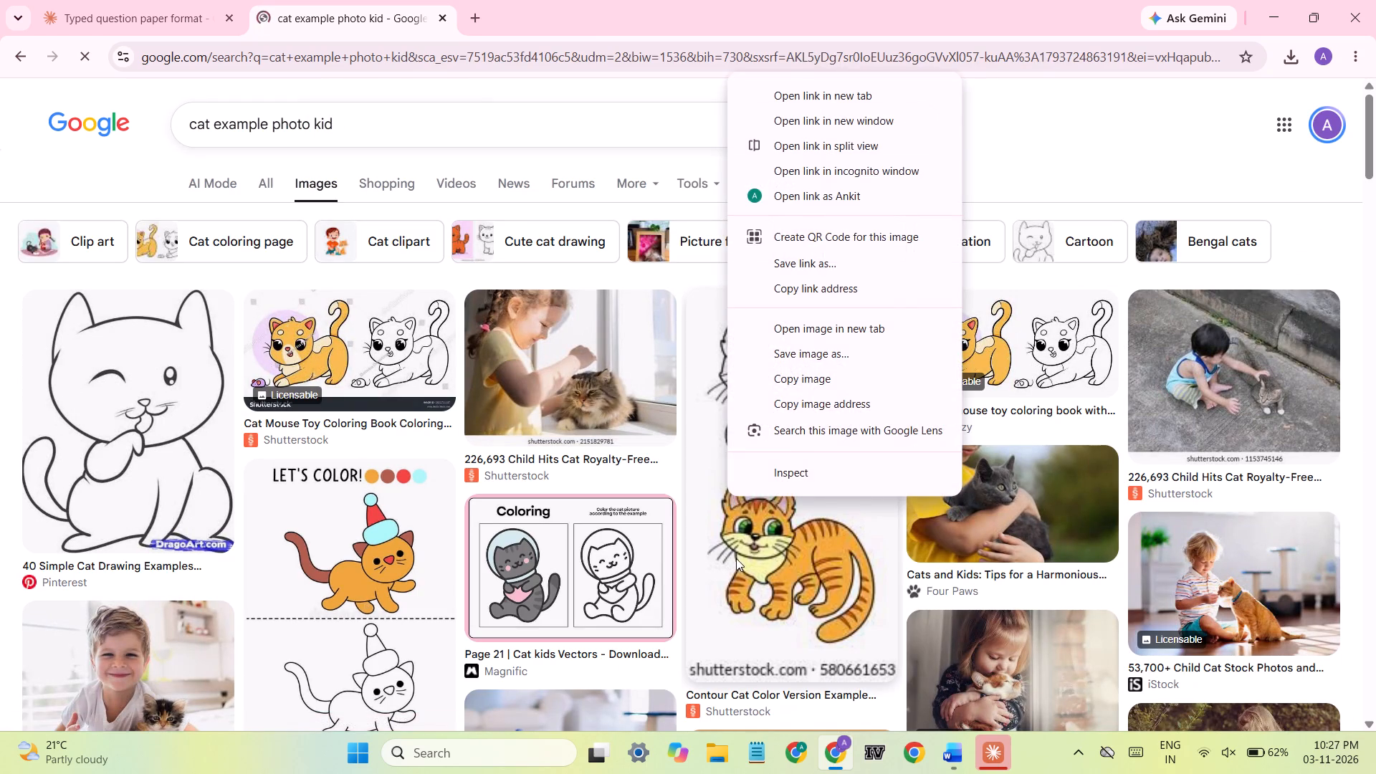
pyautogui.click(736, 558)
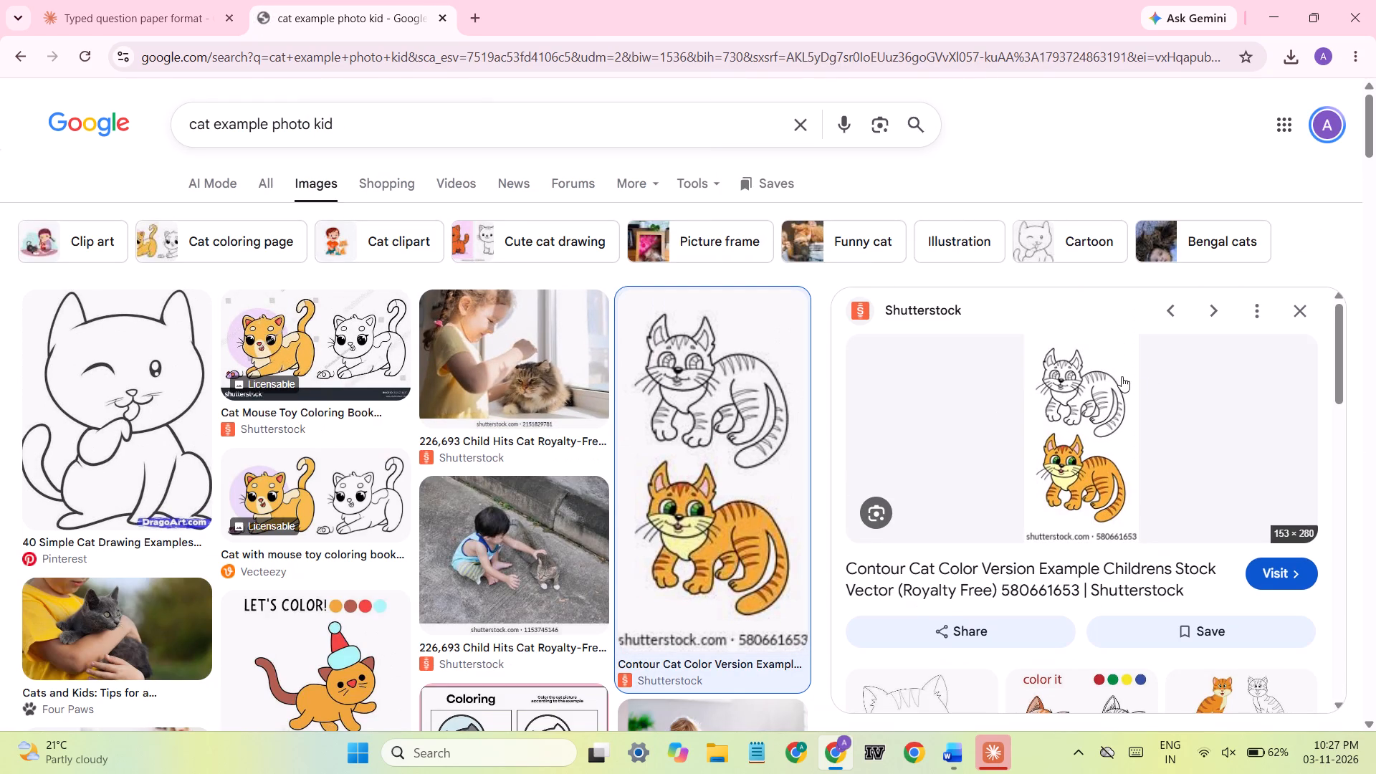
pyautogui.rightClick(1079, 401)
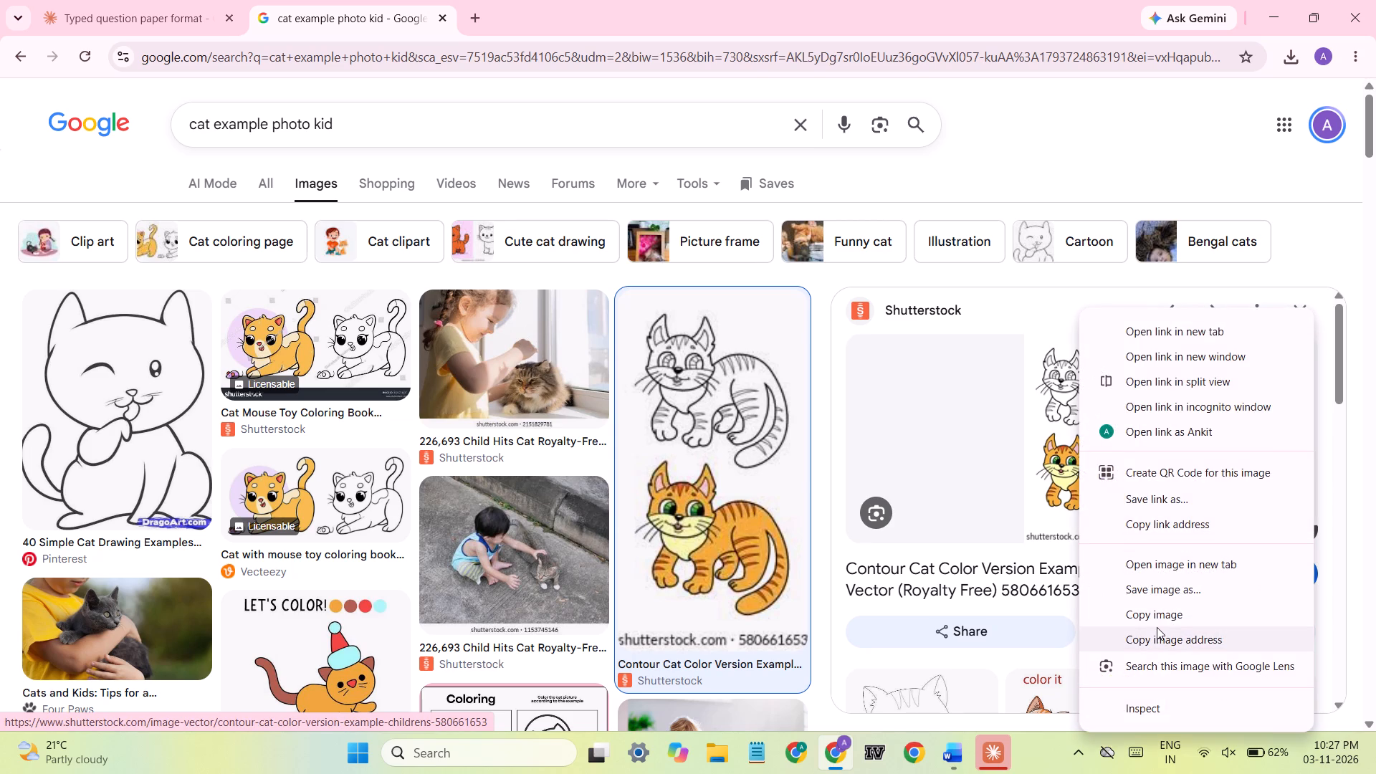
pyautogui.click(1159, 616)
pyautogui.scroll(-3, 1159, 616)
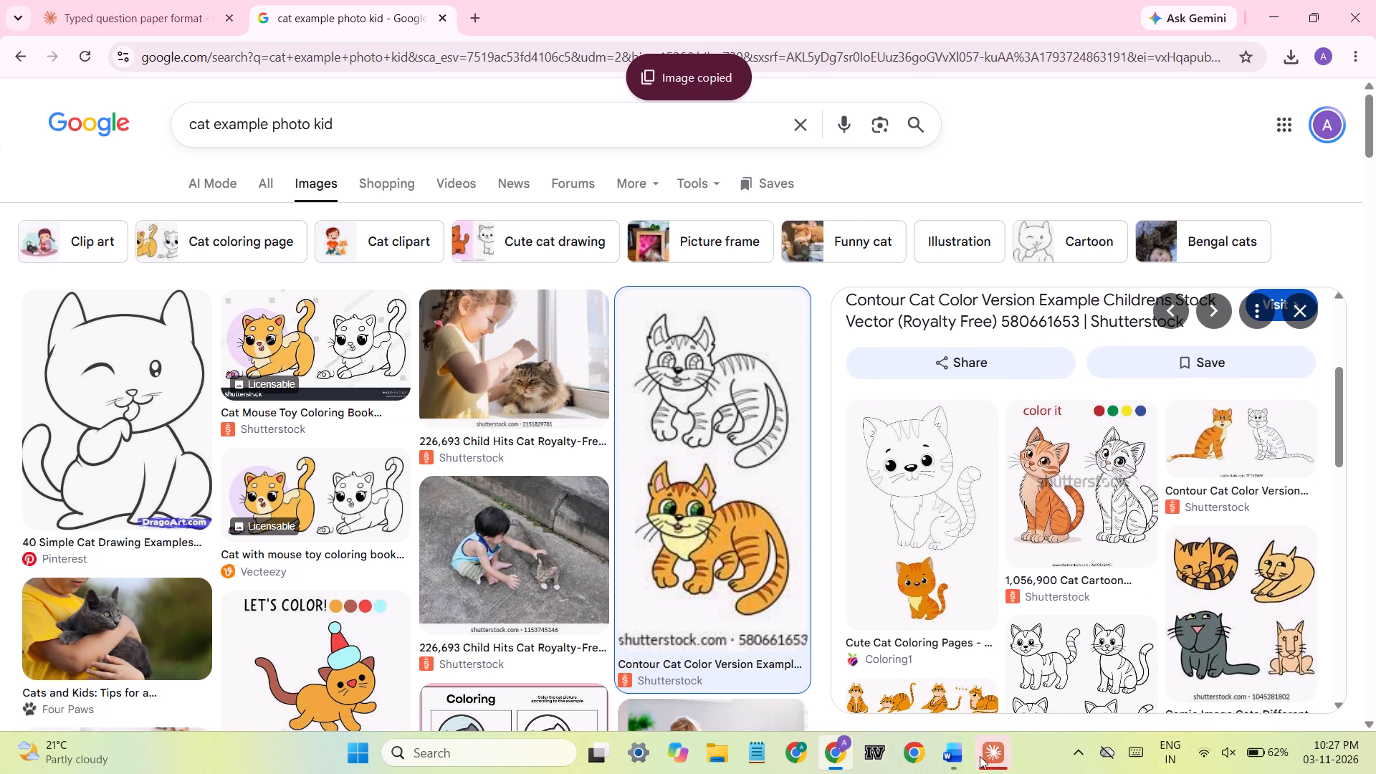
pyautogui.click(871, 651)
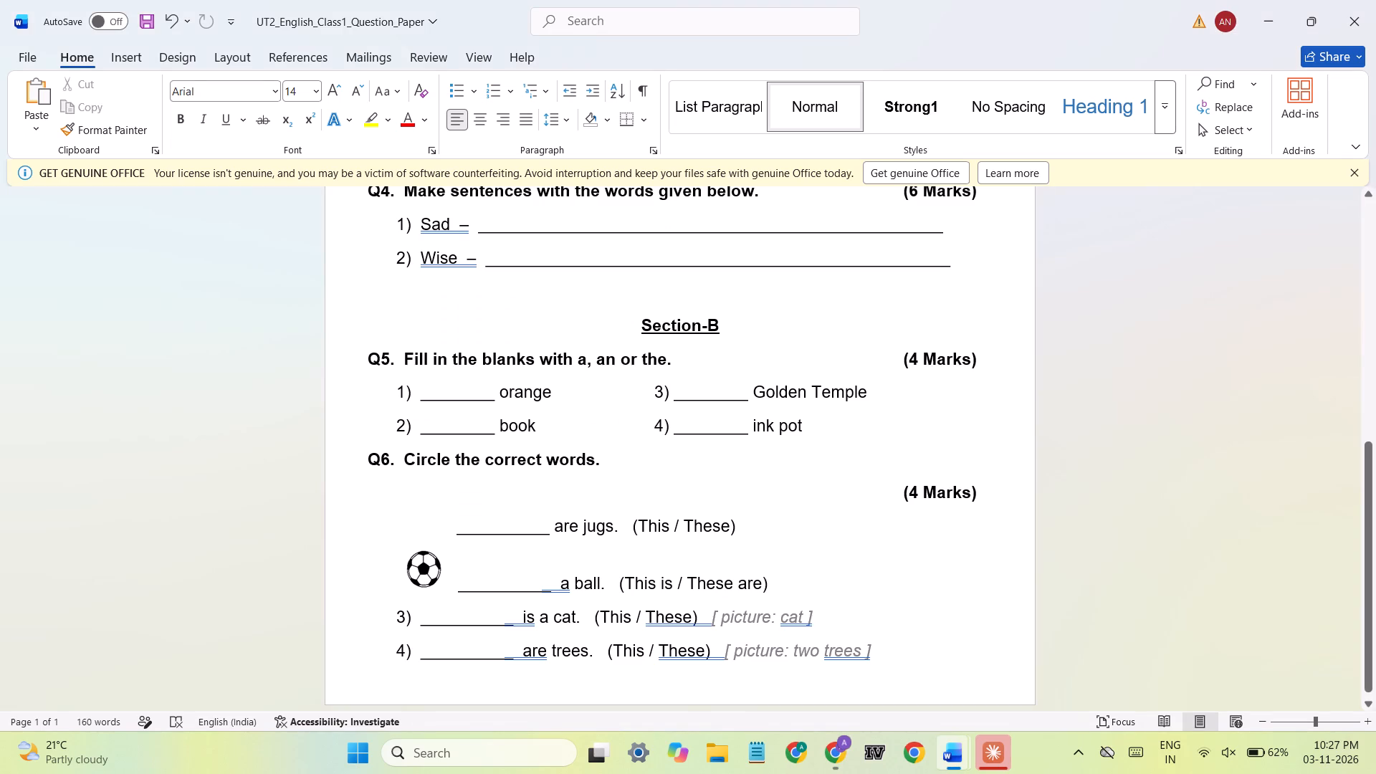
pyautogui.click(416, 619)
pyautogui.hotkey('ctrl', 'v')
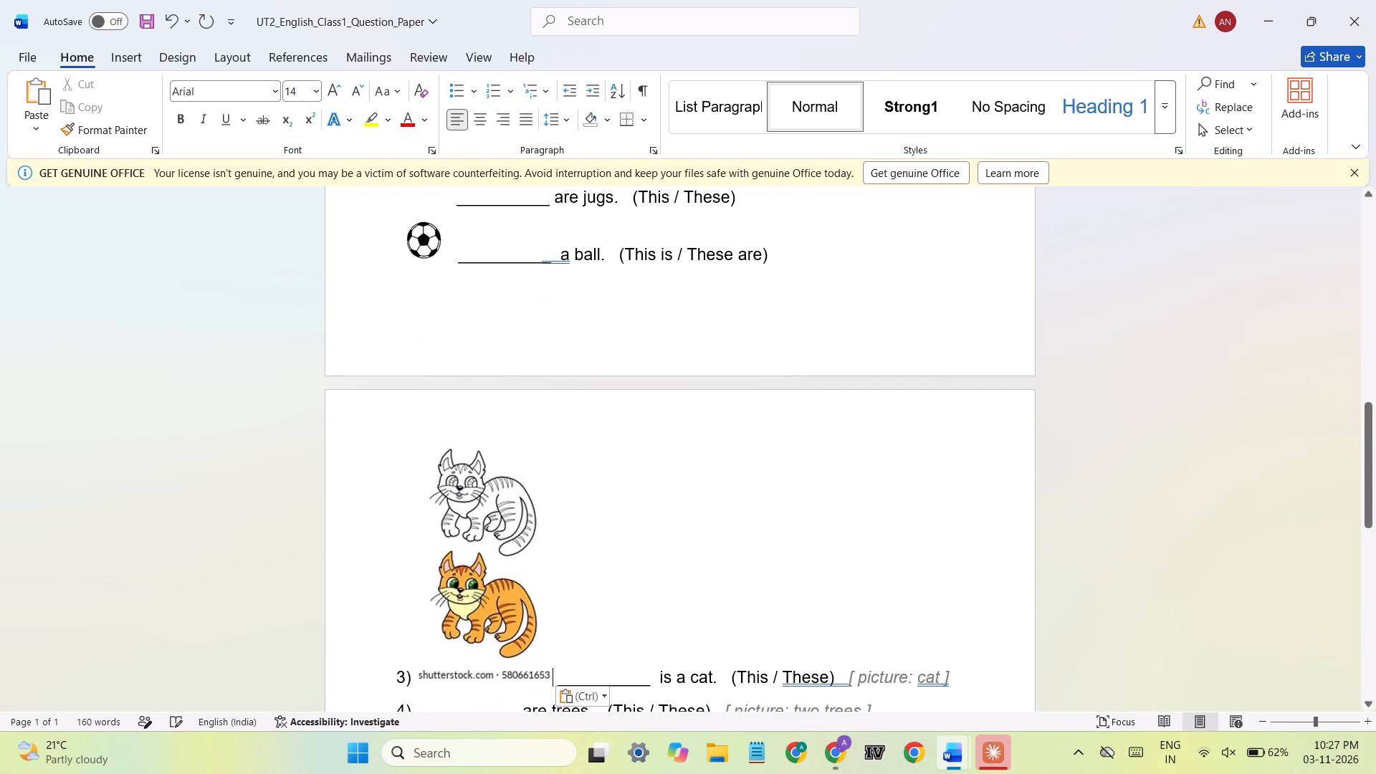
# Crop the pasted picture closely around the orange cat, removing the outline cat above and the Shutterstock caption below.
pyautogui.rightClick(517, 601)
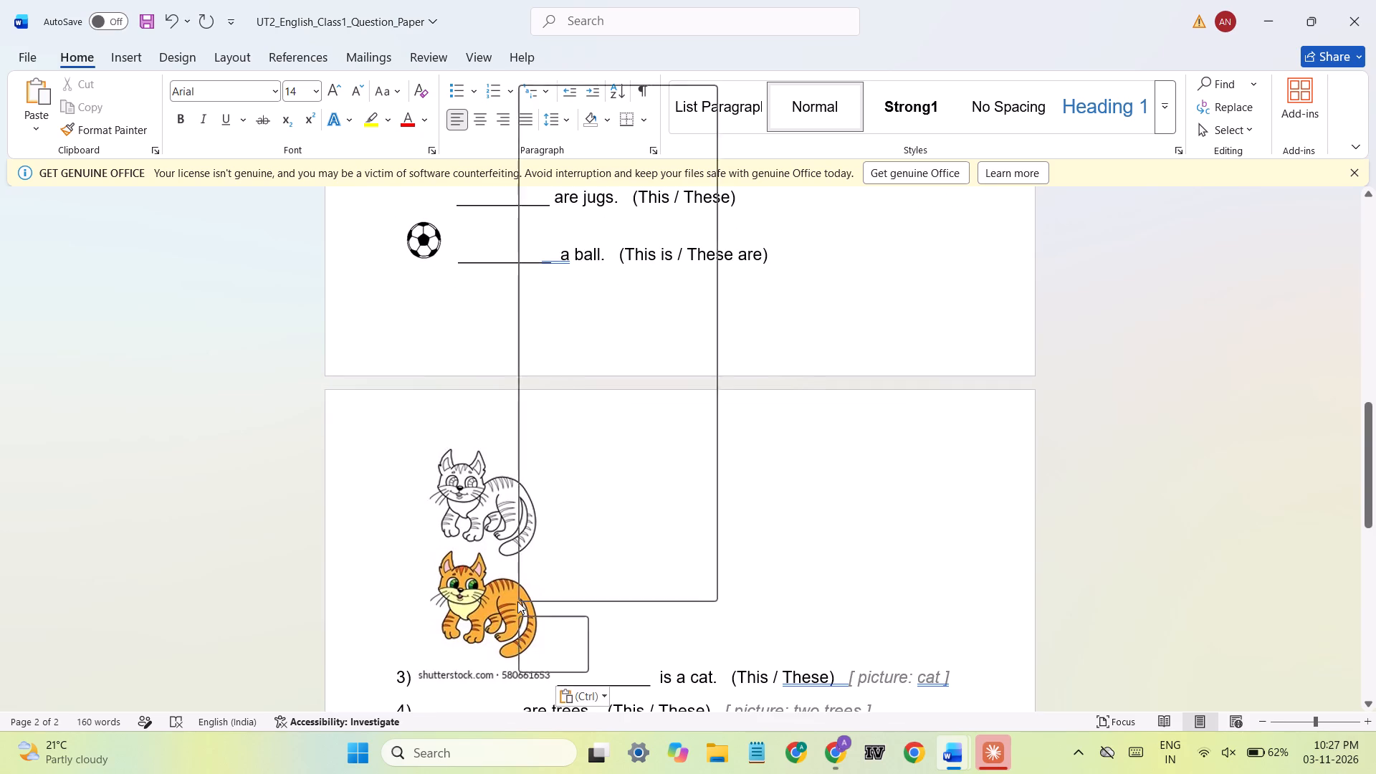
pyautogui.click(574, 638)
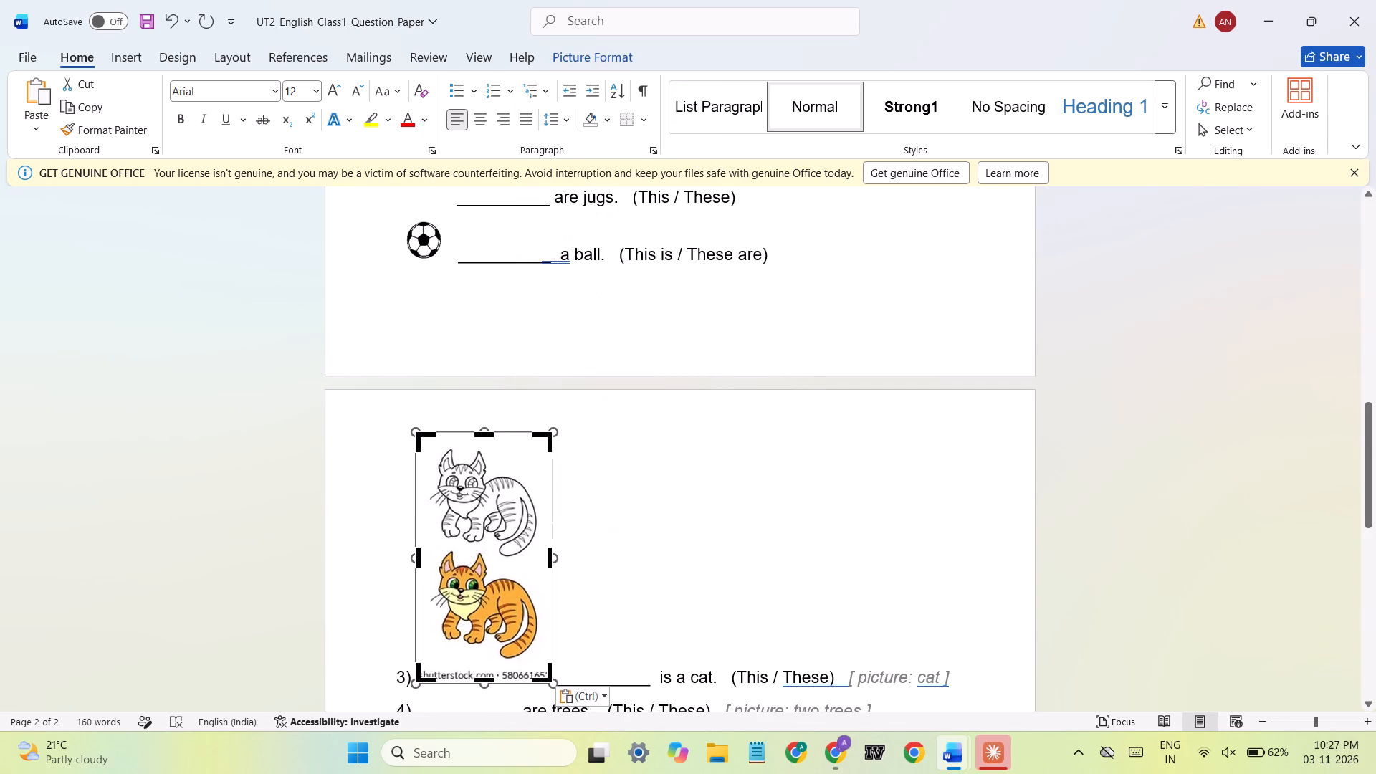
pyautogui.moveTo(485, 435); pyautogui.dragTo(485, 441)
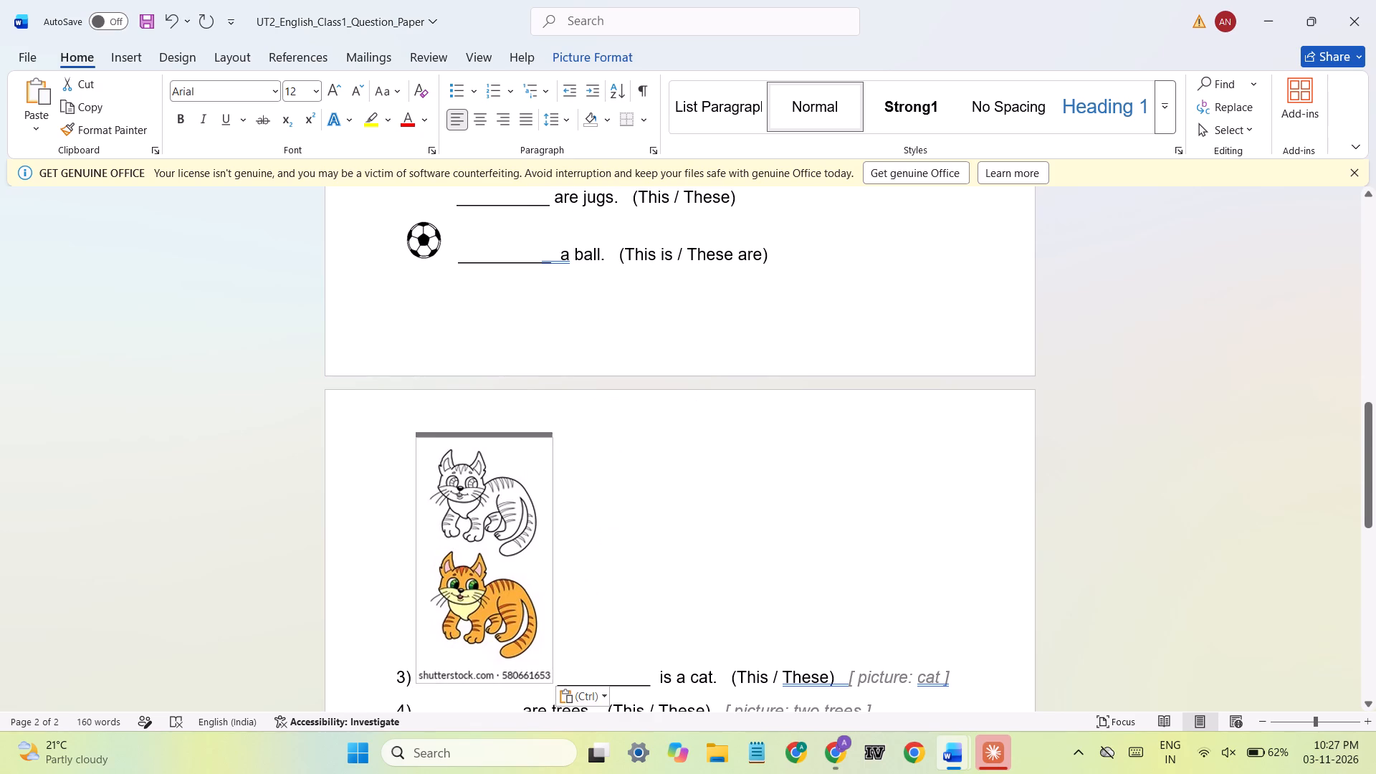
pyautogui.moveTo(485, 441); pyautogui.dragTo(508, 543)
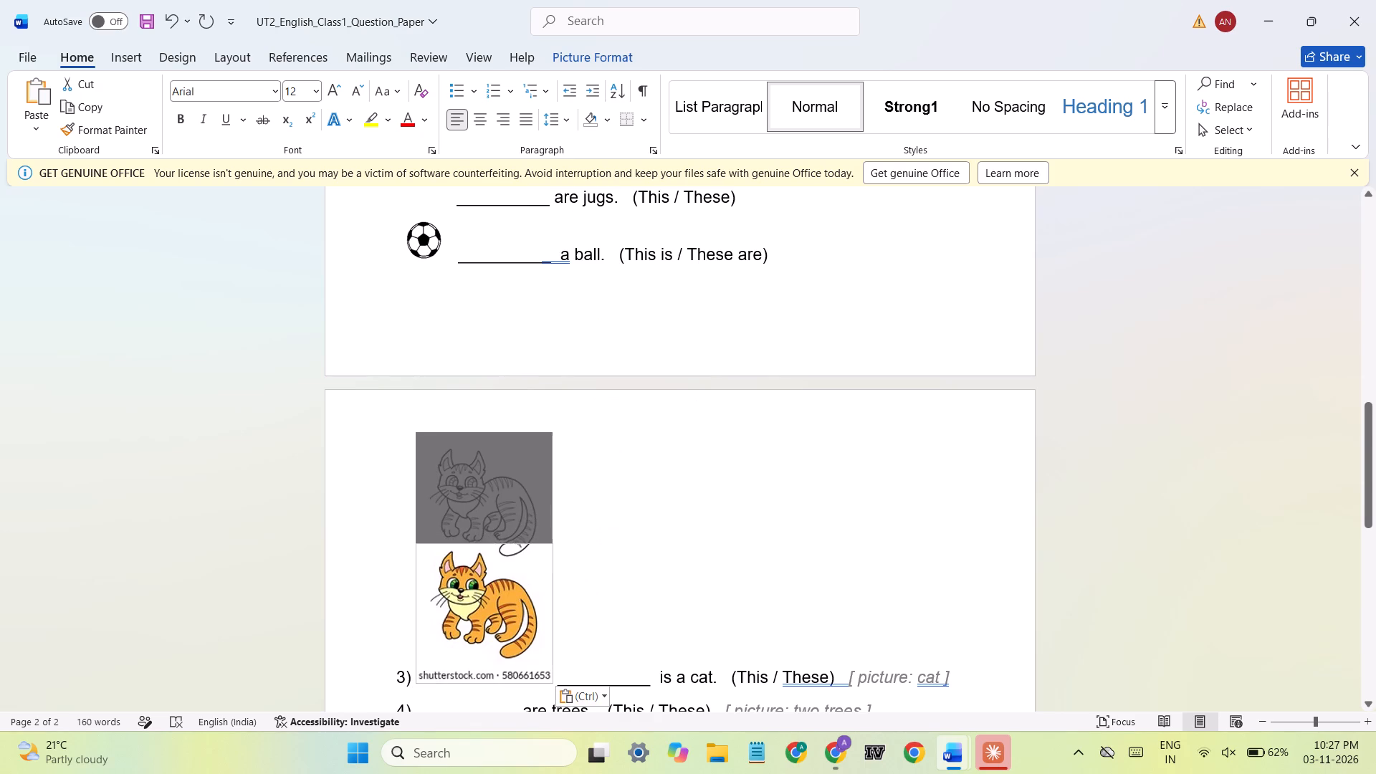
pyautogui.moveTo(508, 543); pyautogui.dragTo(509, 546)
pyautogui.moveTo(509, 546); pyautogui.dragTo(515, 551)
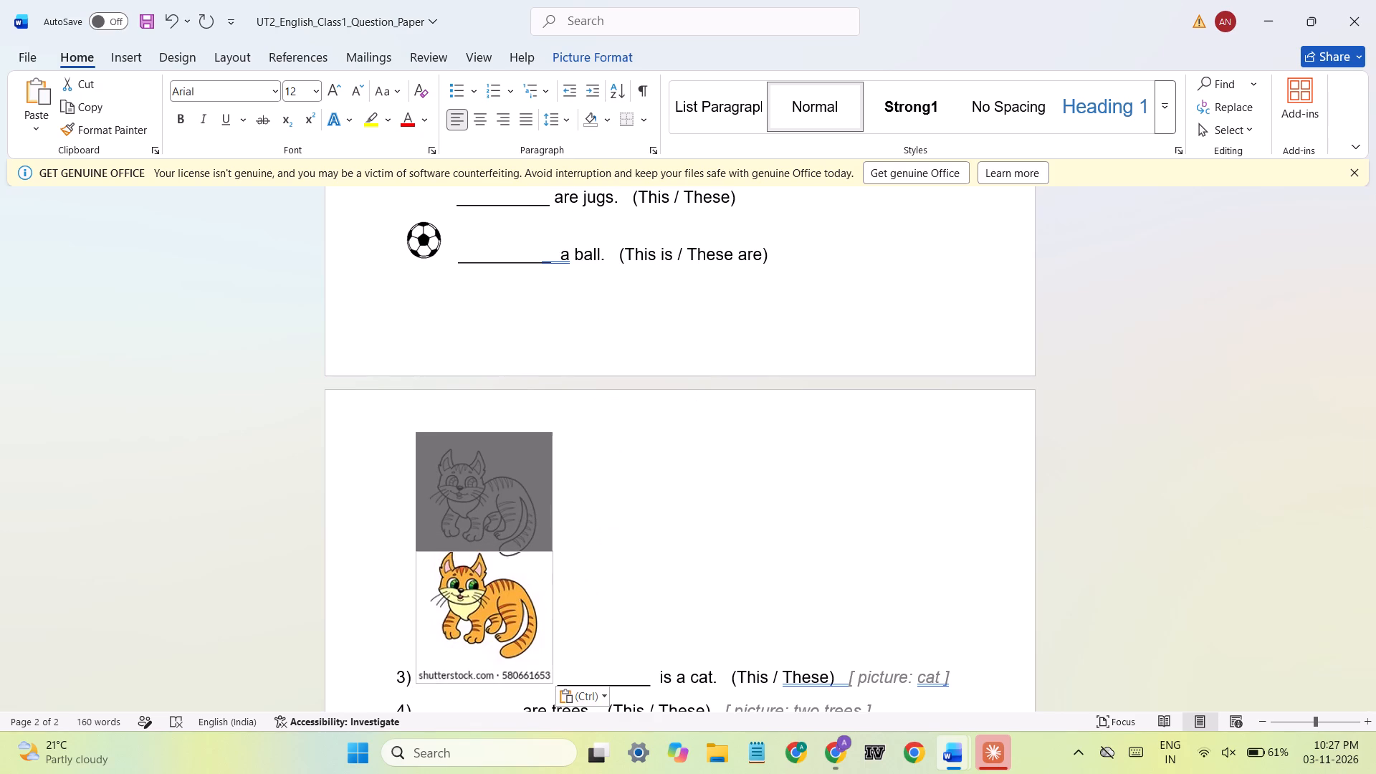
pyautogui.moveTo(515, 551); pyautogui.dragTo(512, 545)
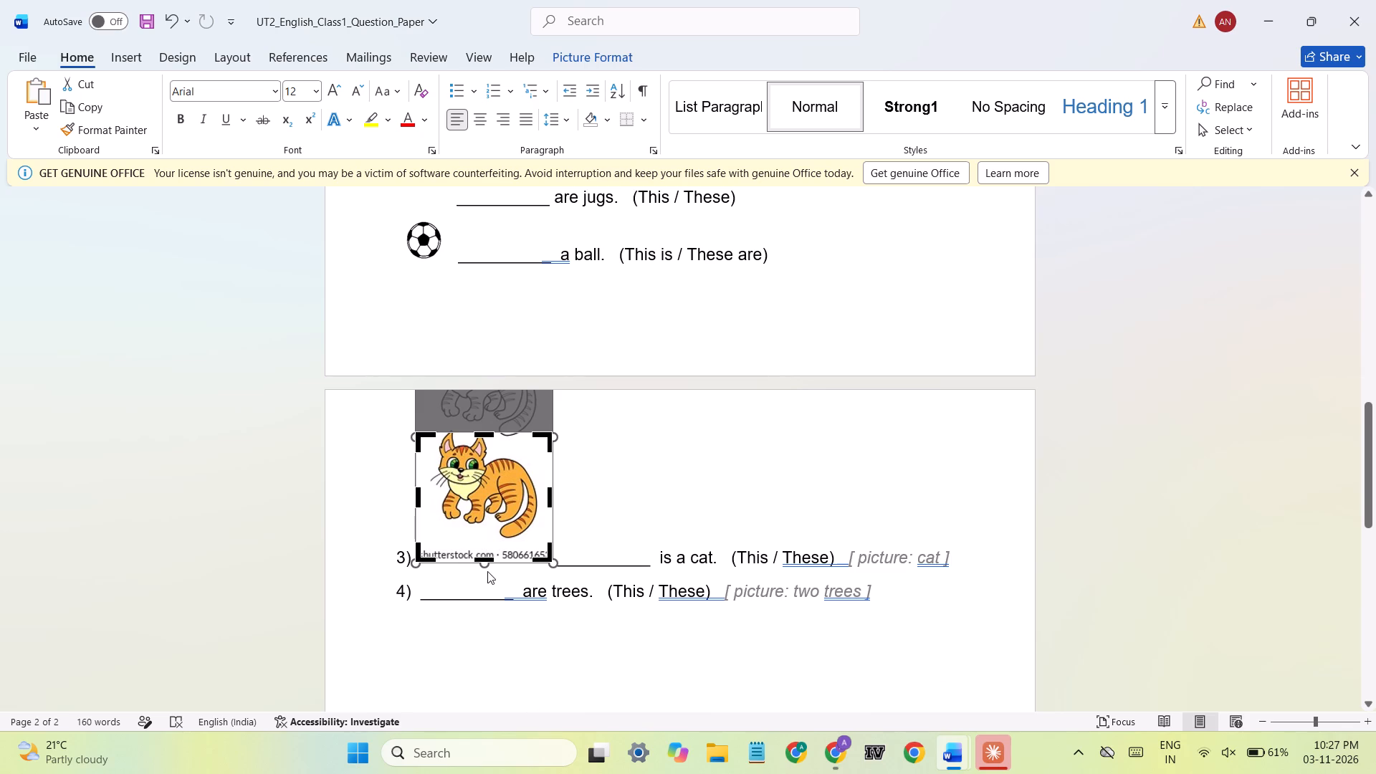
pyautogui.moveTo(483, 559); pyautogui.dragTo(483, 555)
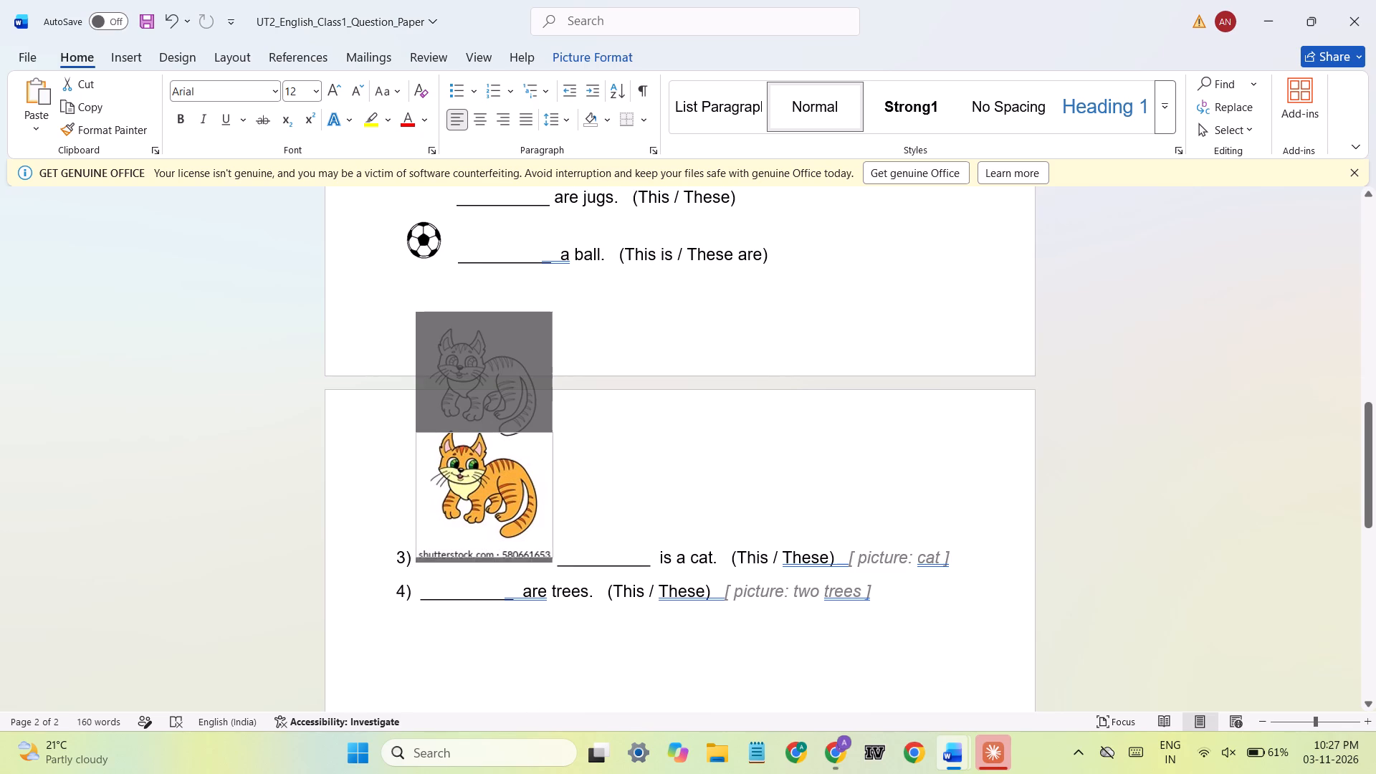
pyautogui.moveTo(483, 555); pyautogui.dragTo(483, 540)
pyautogui.moveTo(551, 441); pyautogui.dragTo(552, 439)
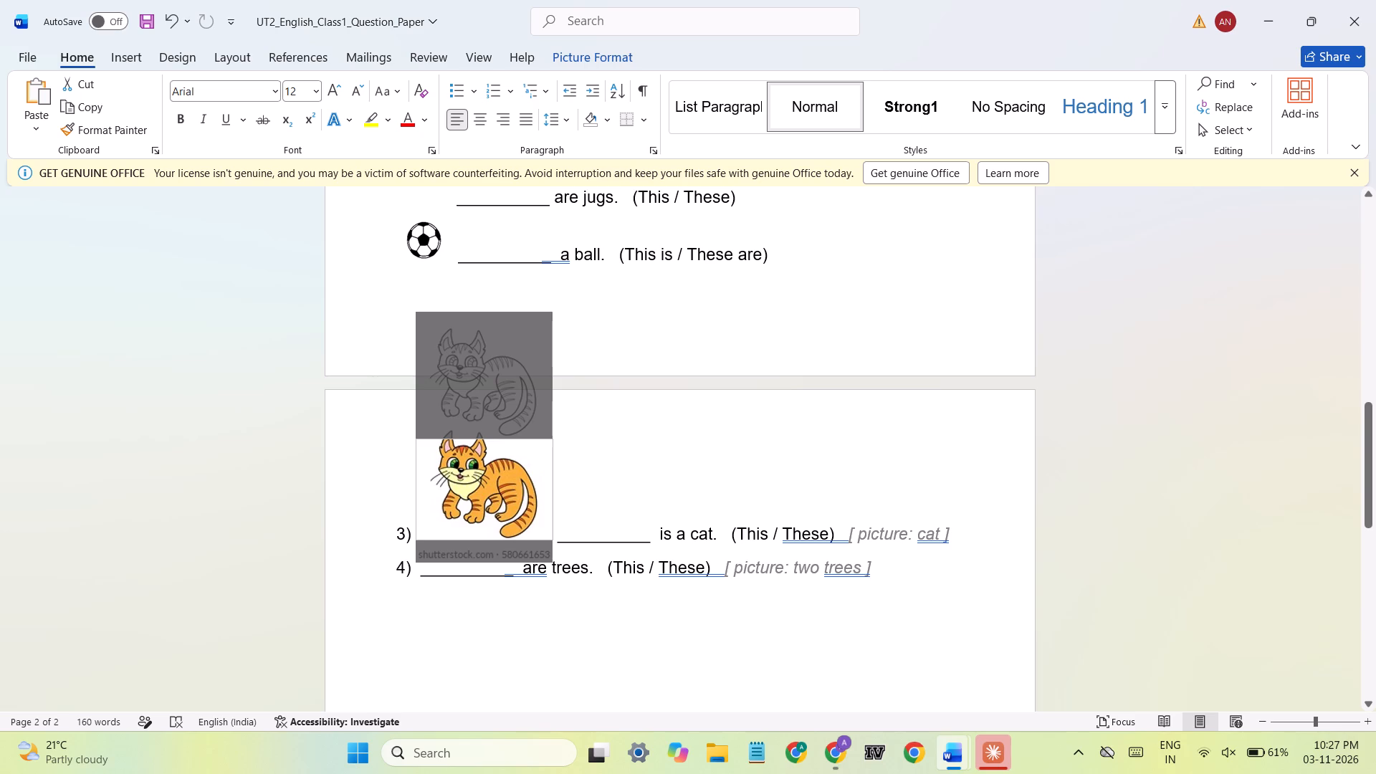
pyautogui.moveTo(552, 439); pyautogui.dragTo(540, 436)
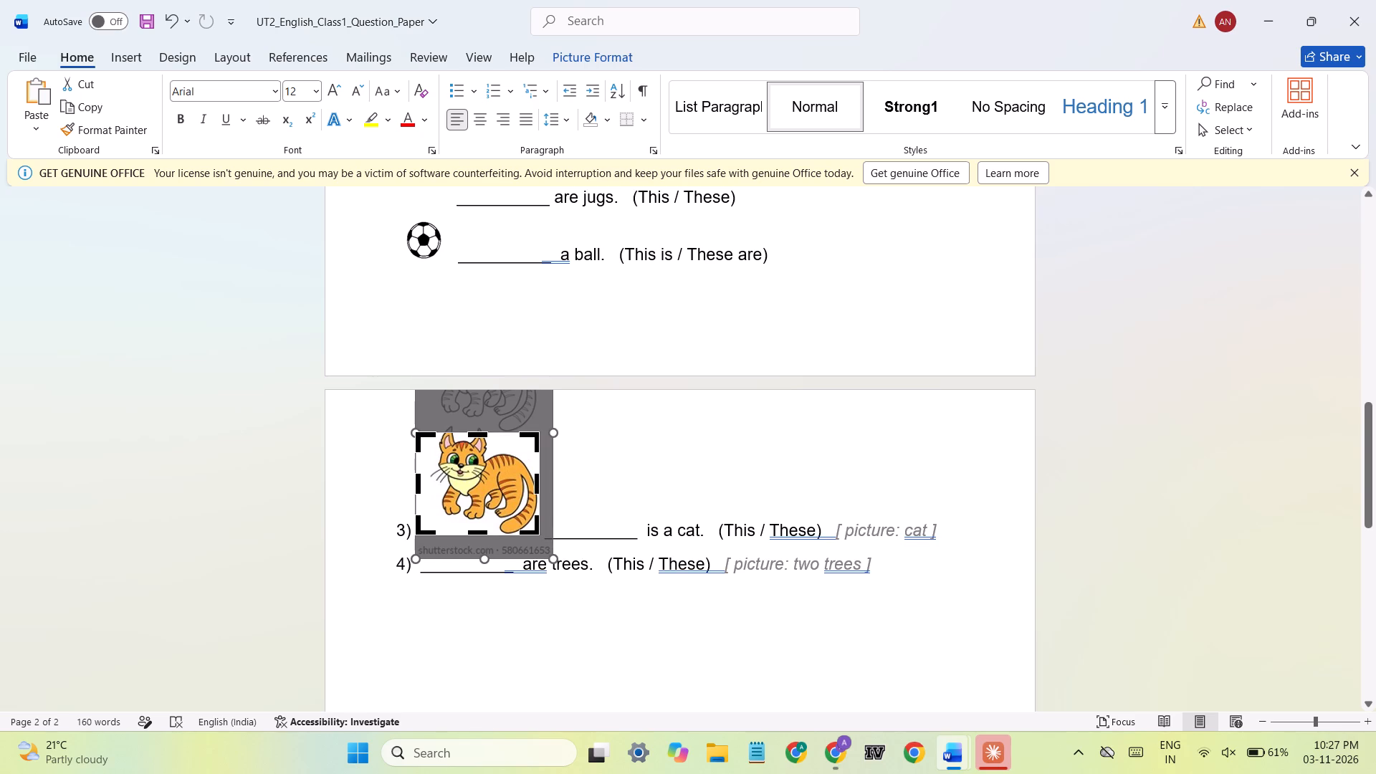
pyautogui.moveTo(419, 432); pyautogui.dragTo(432, 424)
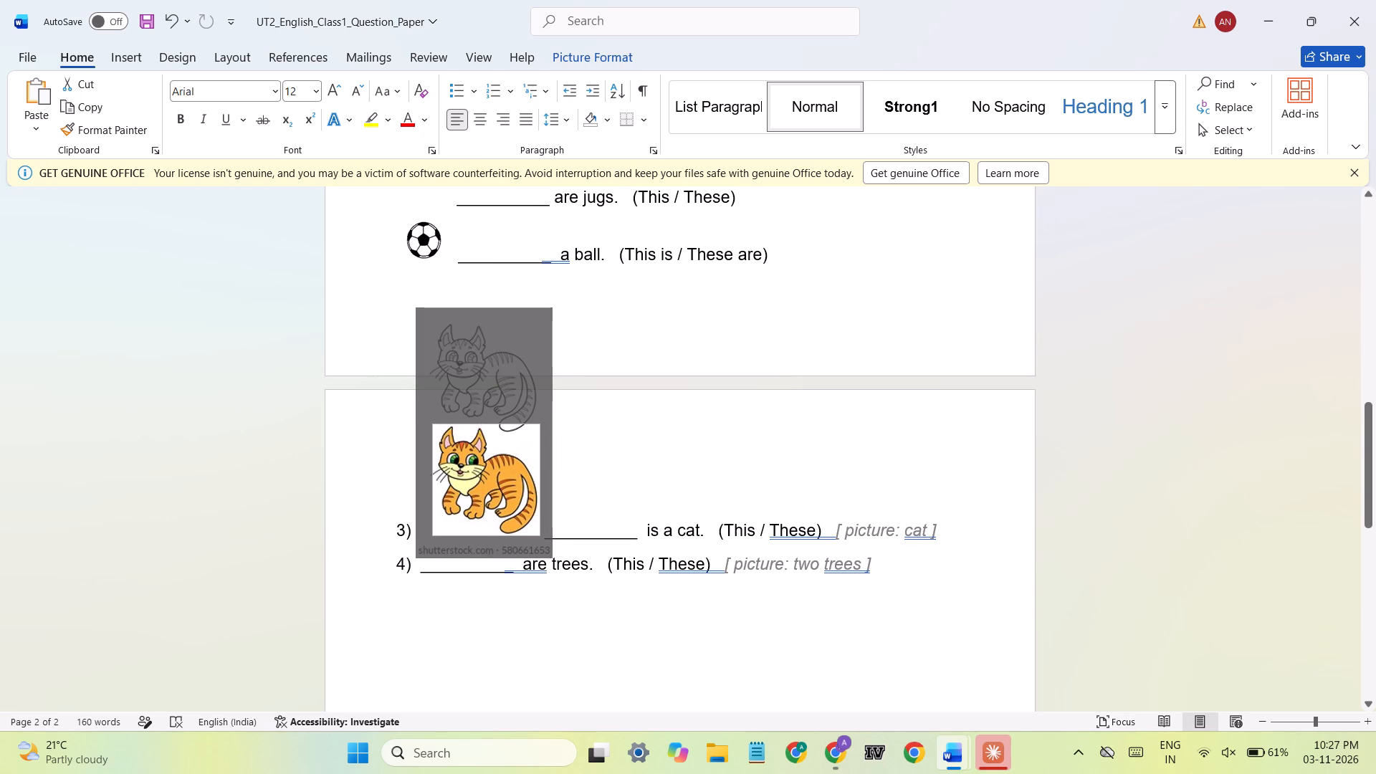
pyautogui.moveTo(432, 424); pyautogui.dragTo(431, 428)
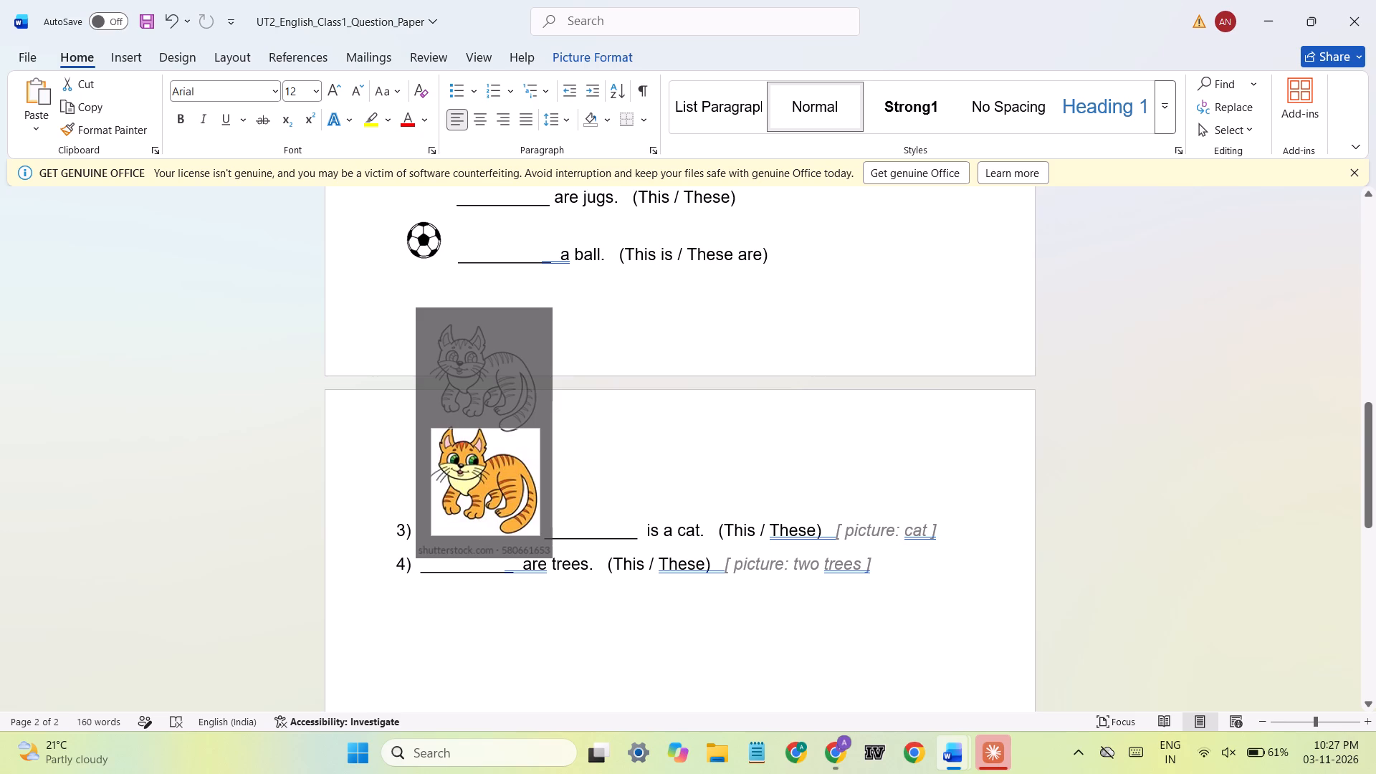
pyautogui.moveTo(431, 428); pyautogui.dragTo(434, 428)
pyautogui.moveTo(434, 428); pyautogui.dragTo(429, 428)
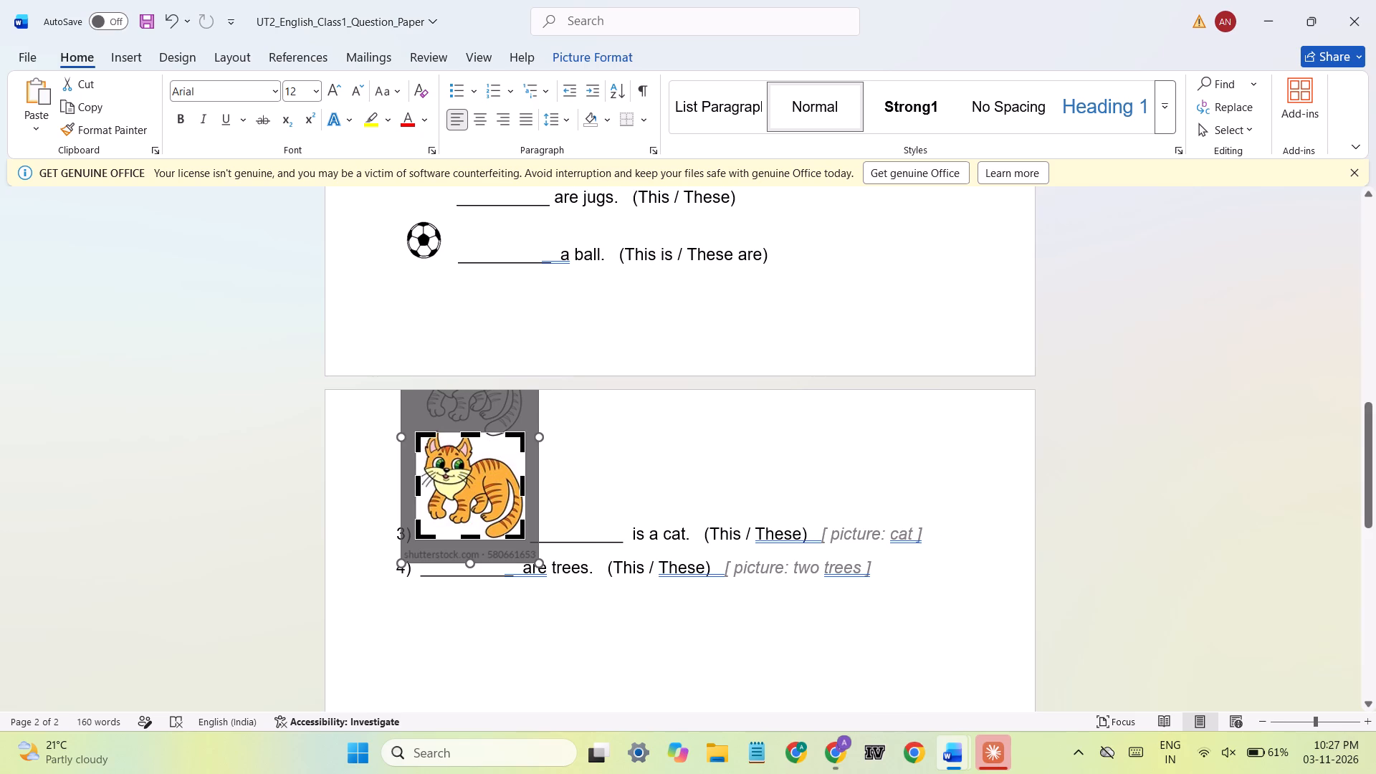
pyautogui.click(598, 489)
# Shrink the cropped cat picture in Q6 item 3 and reduce its height slightly, keeping the cat upright.
pyautogui.click(500, 480)
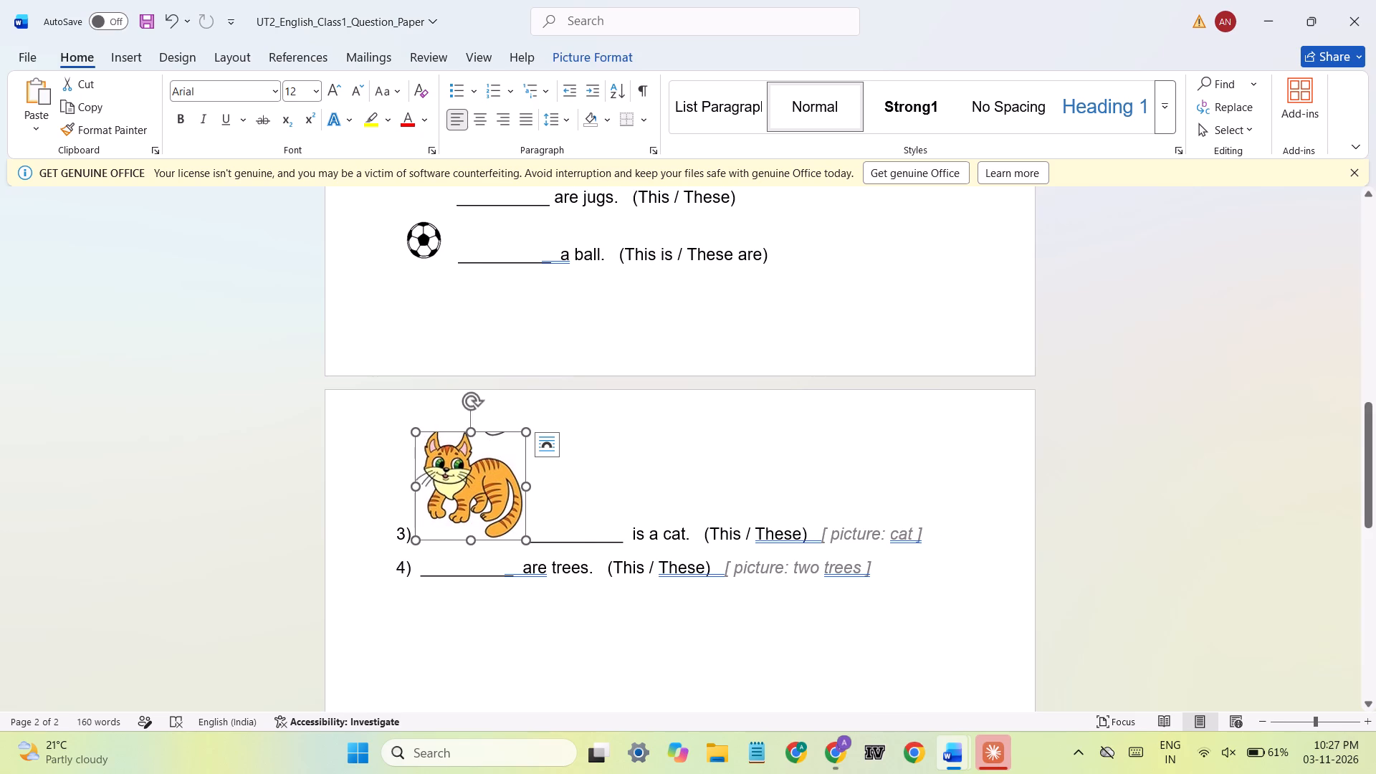
pyautogui.moveTo(524, 539); pyautogui.dragTo(479, 437)
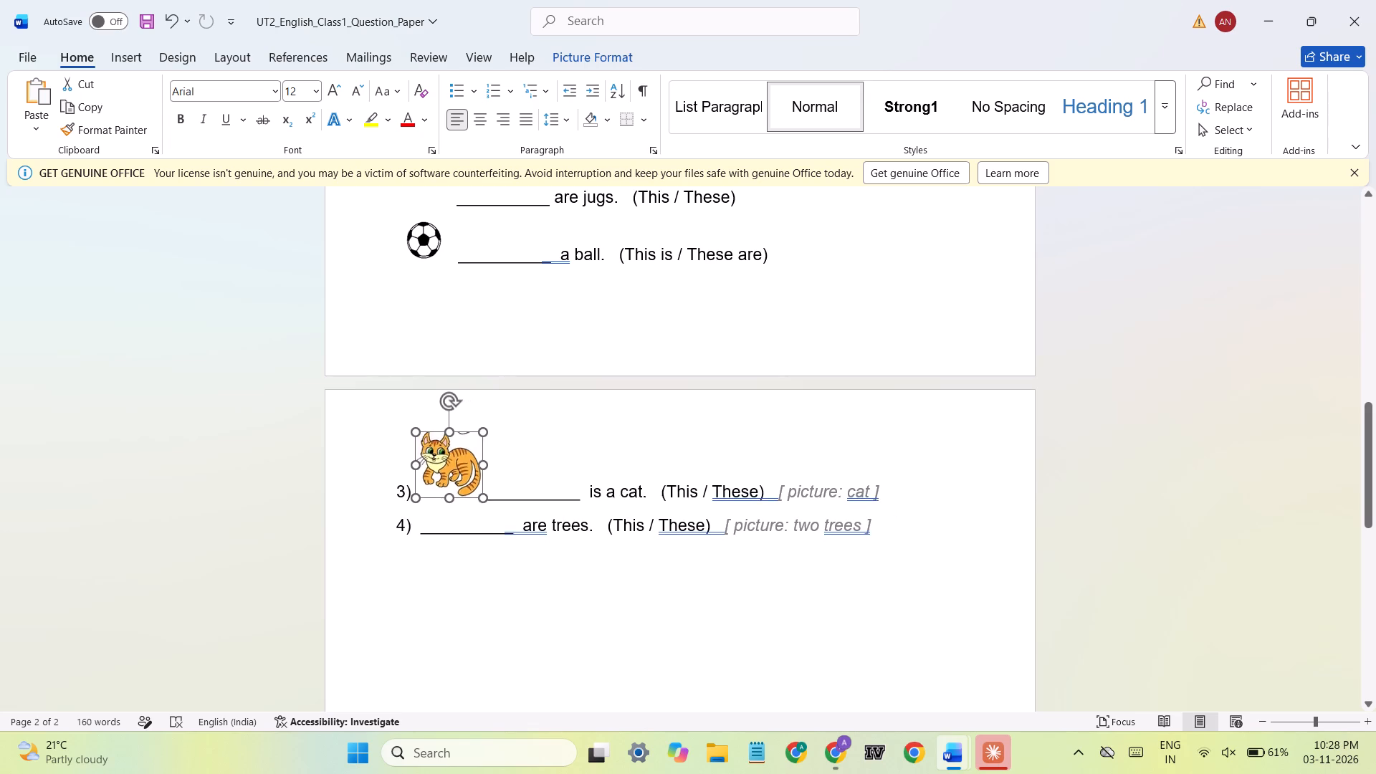
pyautogui.moveTo(479, 437); pyautogui.dragTo(497, 414)
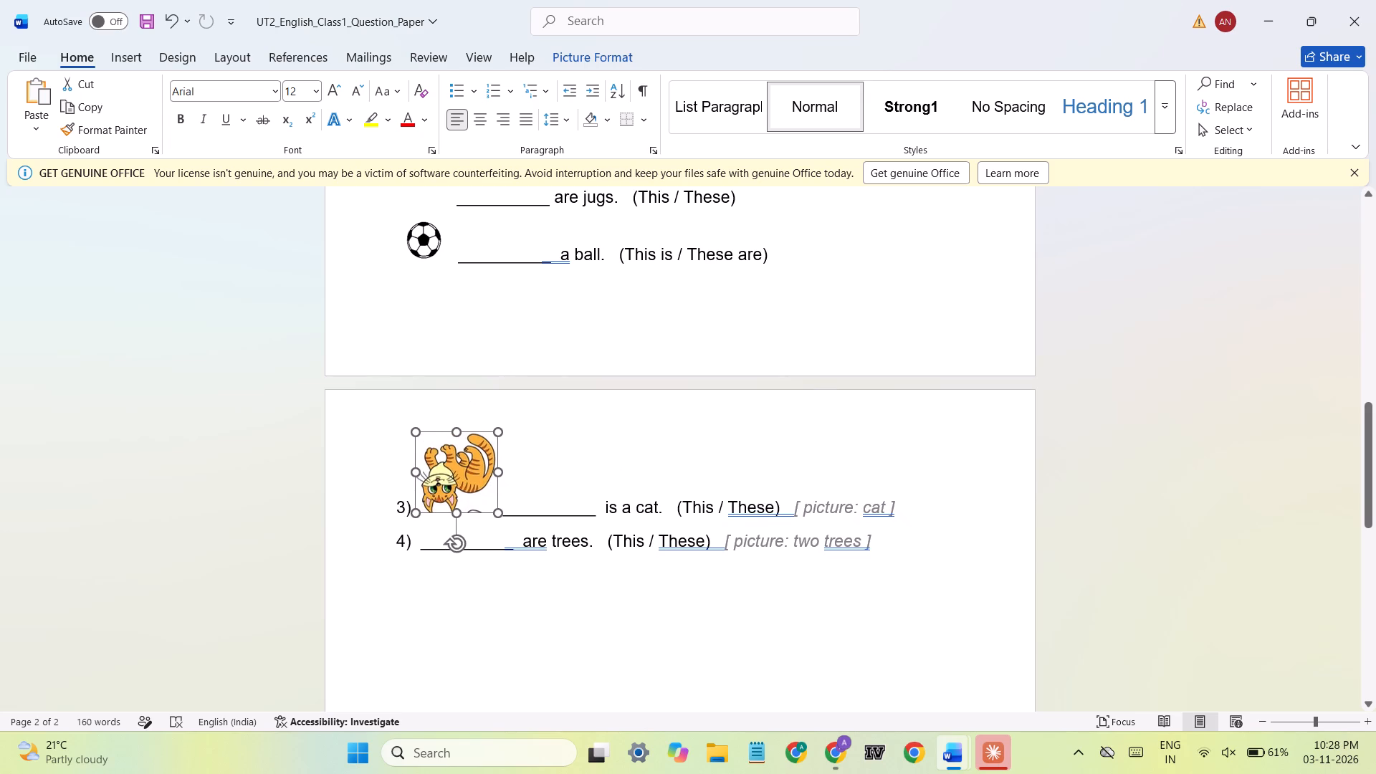
pyautogui.moveTo(497, 414); pyautogui.dragTo(515, 434)
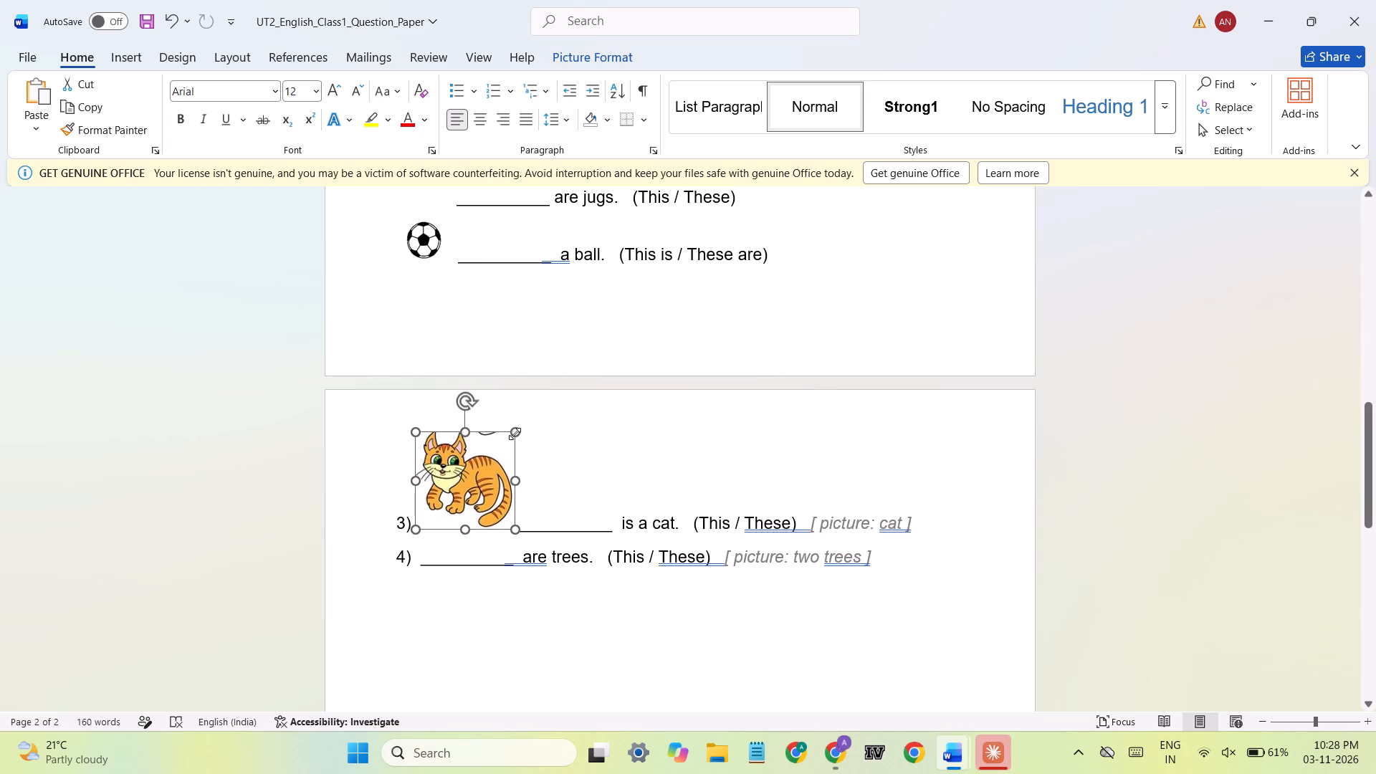
pyautogui.moveTo(467, 429); pyautogui.dragTo(467, 446)
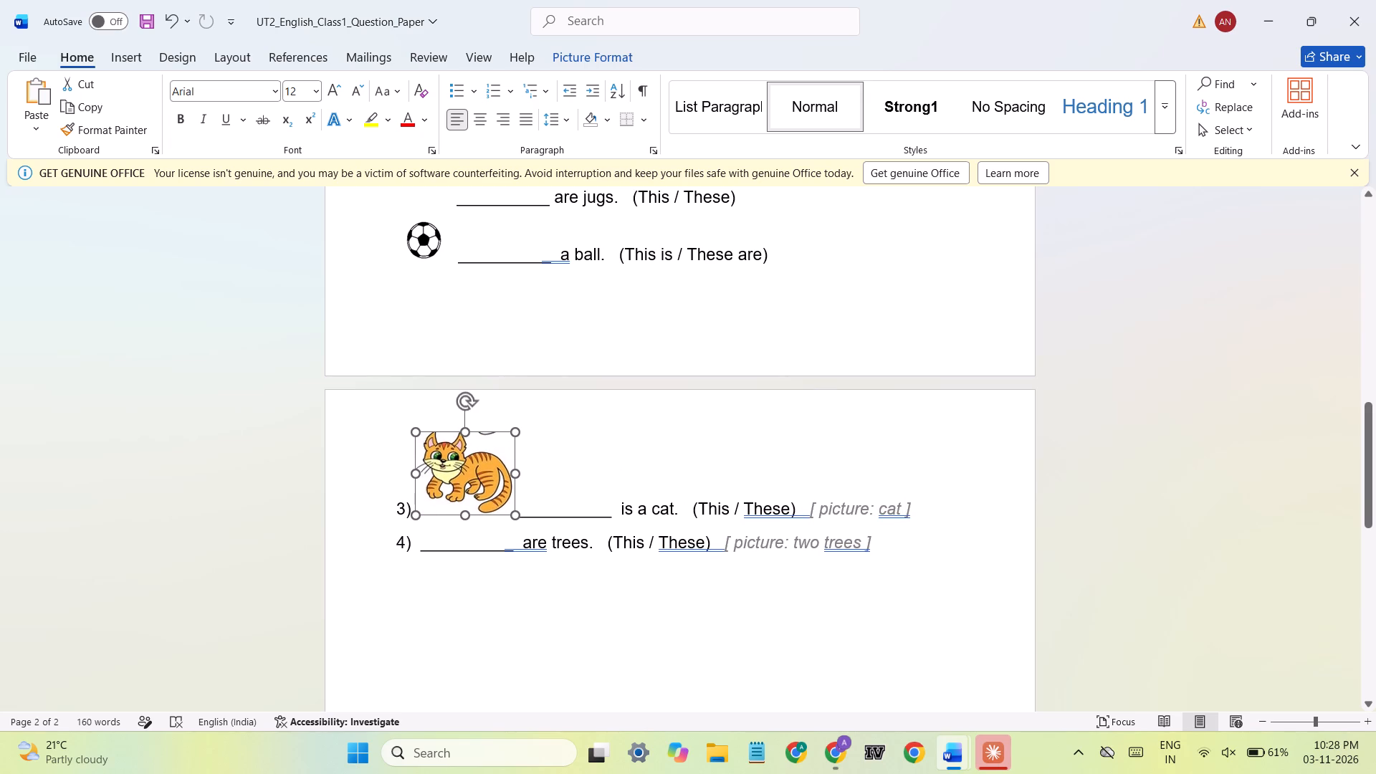
pyautogui.moveTo(467, 446); pyautogui.dragTo(467, 454)
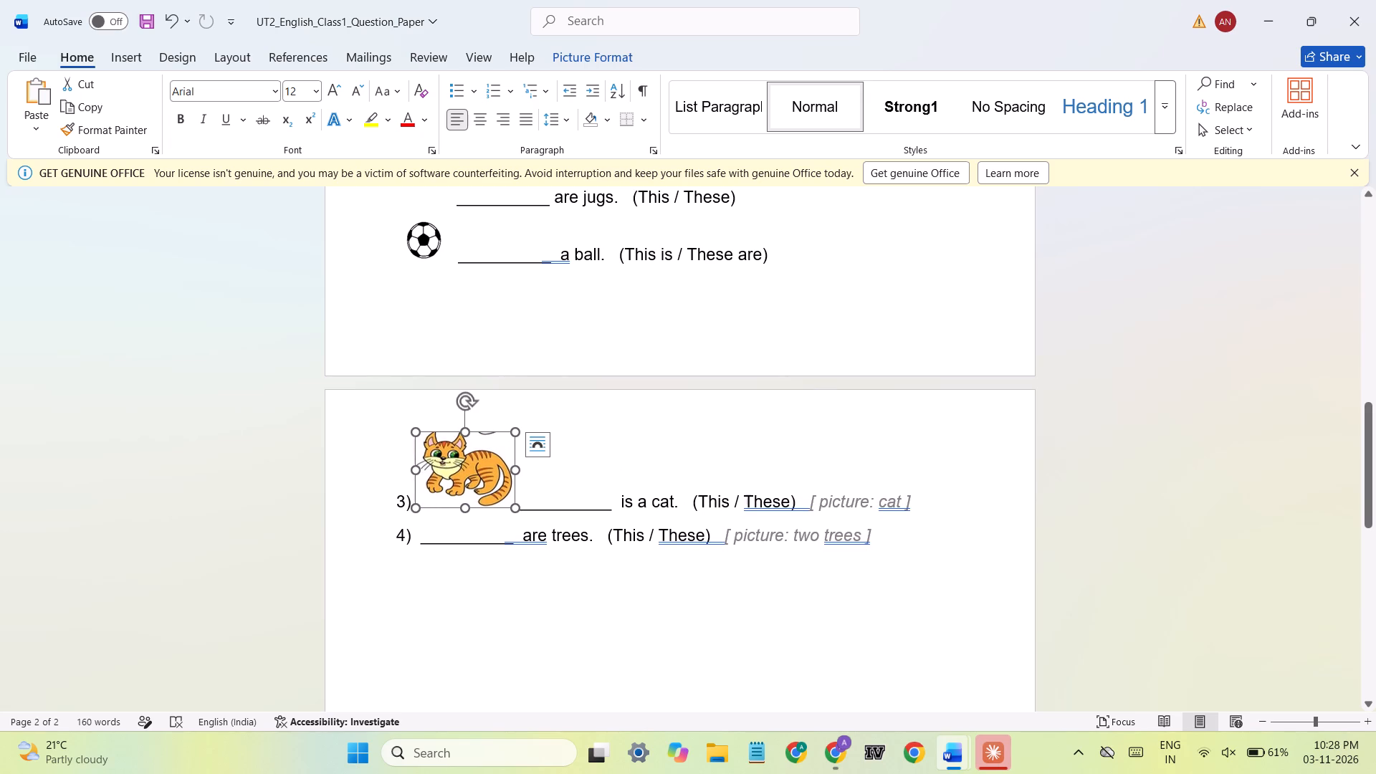
pyautogui.click(555, 565)
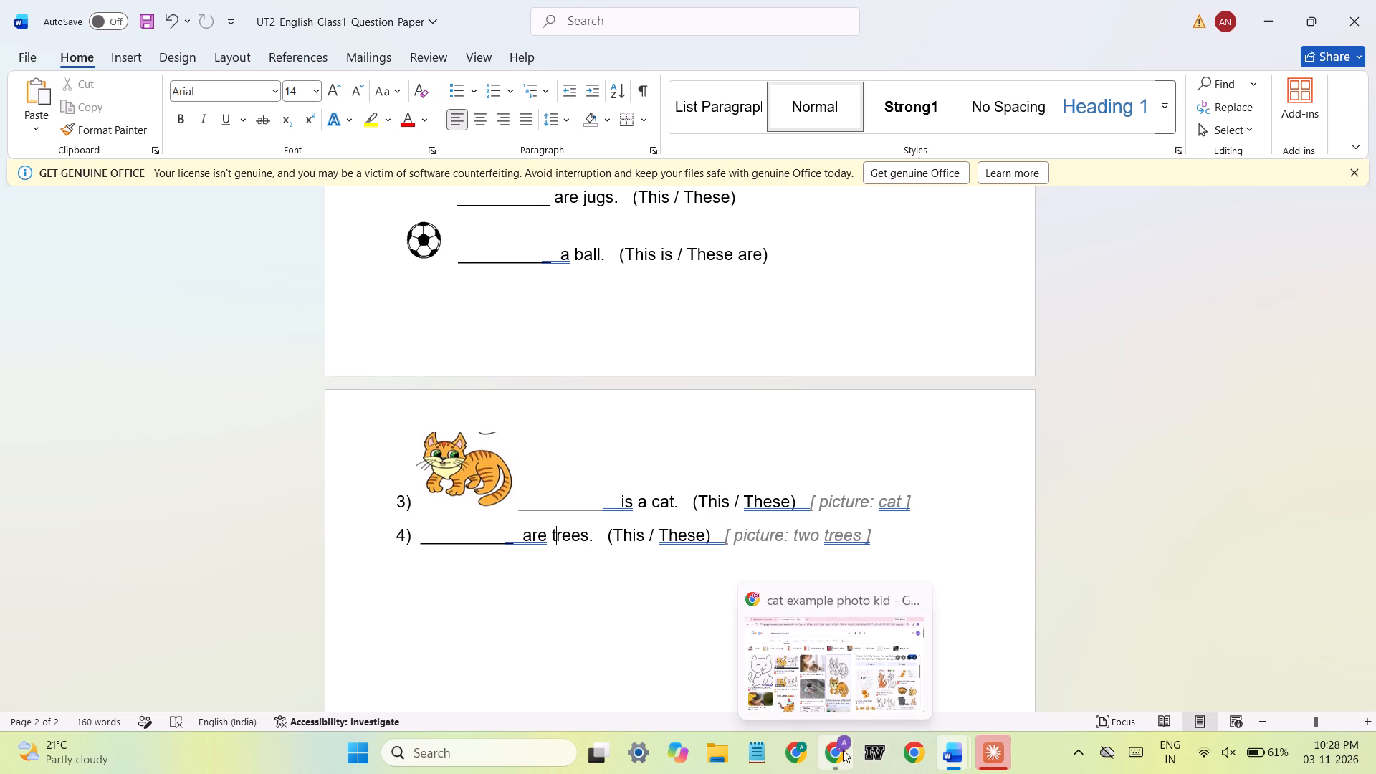
# Switch to the Chrome image search and search the images for "tree example photo".
pyautogui.click(866, 690)
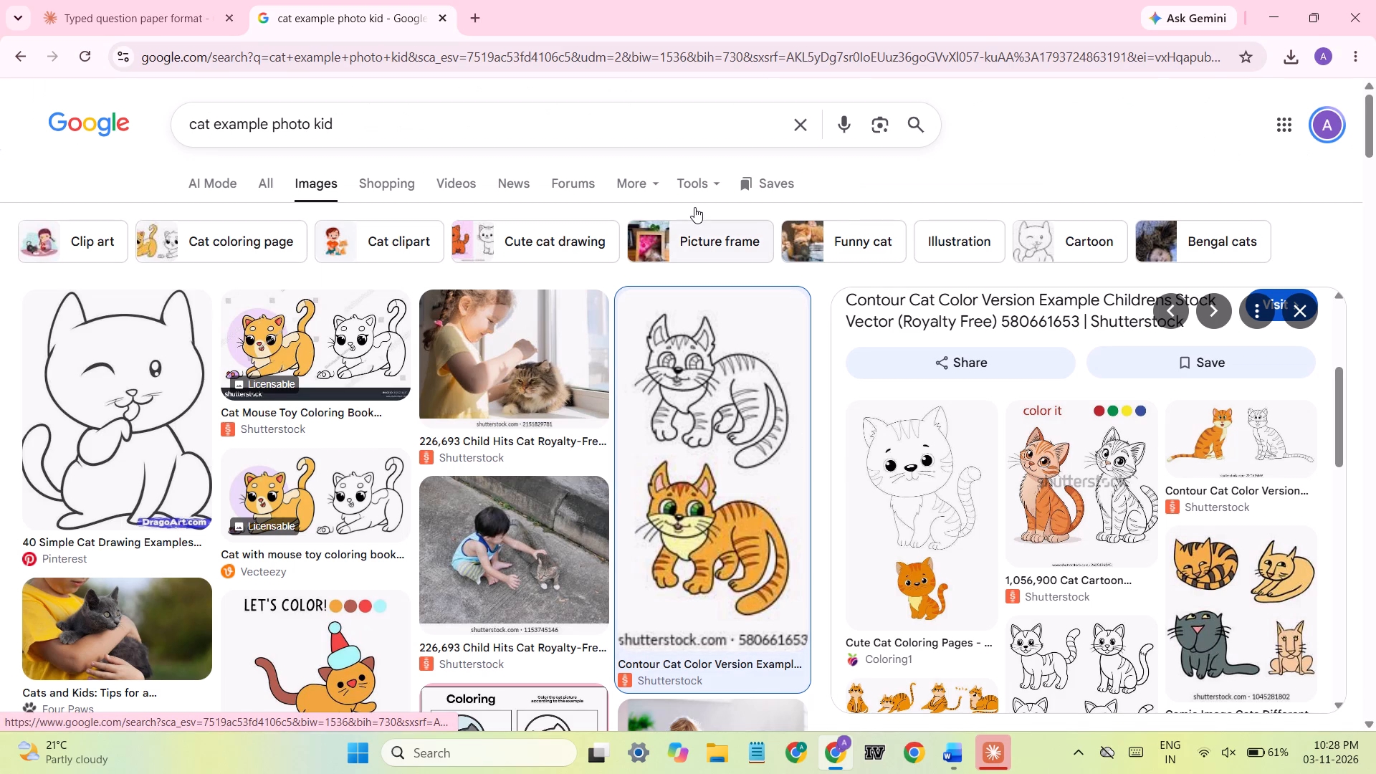
pyautogui.click(212, 127)
pyautogui.press('BackSpace')
pyautogui.press('BackSpace')
pyautogui.press('BackSpace')
pyautogui.press('BackSpace')
pyautogui.press('BackSpace')
pyautogui.press('BackSpace')
pyautogui.press('BackSpace')
pyautogui.press('BackSpace')
pyautogui.press('BackSpace')
pyautogui.press('BackSpace')
pyautogui.press('BackSpace')
pyautogui.press('BackSpace')
pyautogui.press('BackSpace')
pyautogui.press('BackSpace')
pyautogui.press('BackSpace')
pyautogui.press('BackSpace')
pyautogui.press('BackSpace')
pyautogui.press('BackSpace')
pyautogui.press('BackSpace')
pyautogui.press('BackSpace')
pyautogui.press('BackSpace')
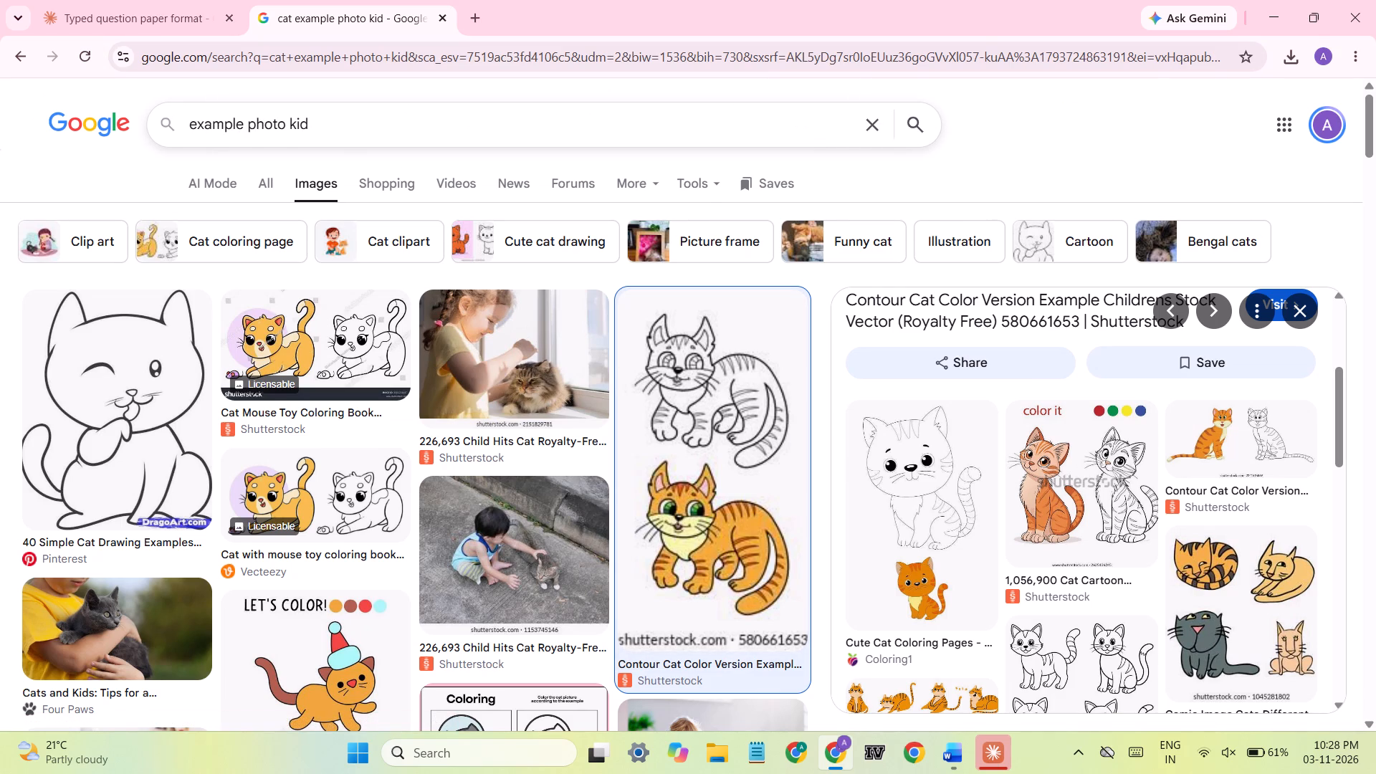
pyautogui.write('tree')
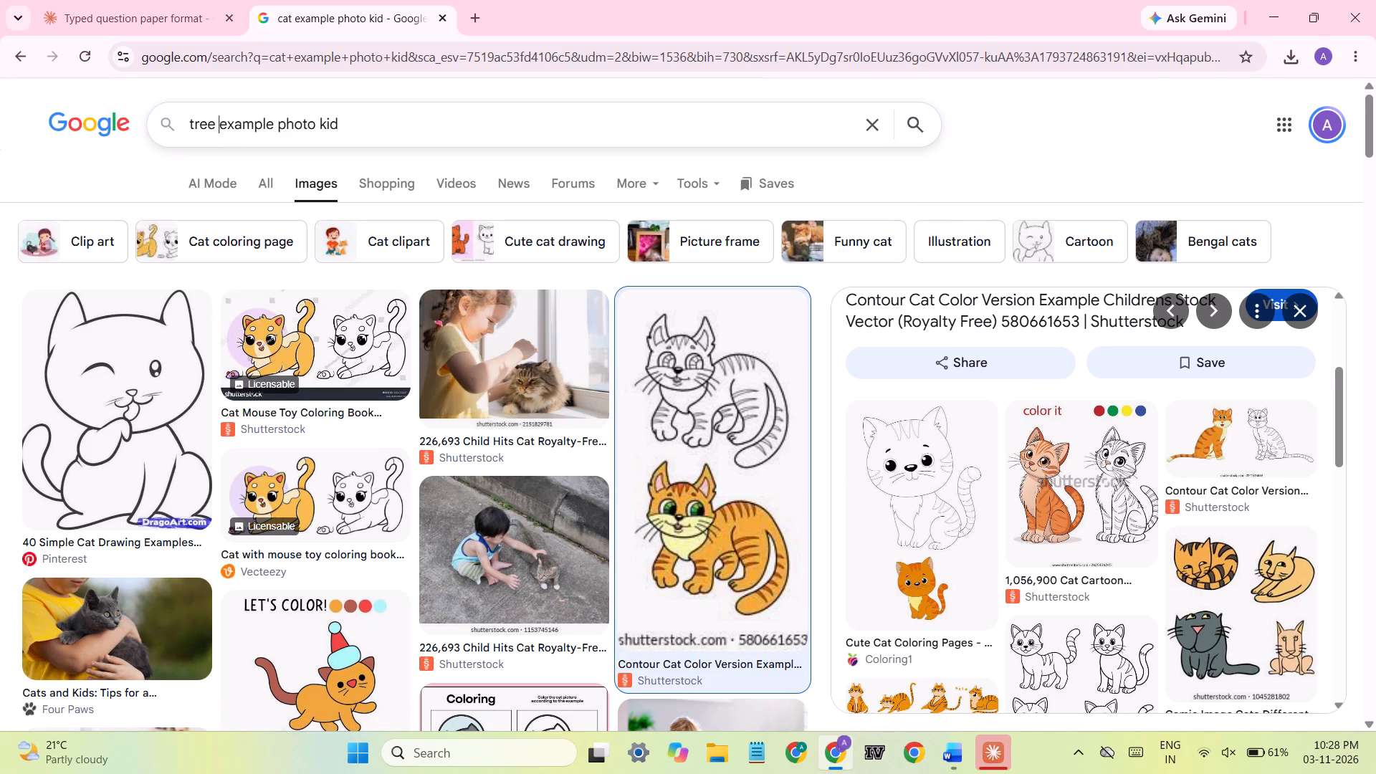
pyautogui.press('space')
pyautogui.press('Right')
pyautogui.press('Right')
pyautogui.press('Right')
pyautogui.press('Right')
pyautogui.press('Right')
pyautogui.press('Right')
pyautogui.press('Right')
pyautogui.press('Right')
pyautogui.press('Right')
pyautogui.press('Right')
pyautogui.press('Right')
pyautogui.press('Right')
pyautogui.press('Right')
pyautogui.press('Right')
pyautogui.press('Right')
pyautogui.press('Right')
pyautogui.press('Right')
pyautogui.press('BackSpace')
pyautogui.press('BackSpace')
pyautogui.press('BackSpace')
pyautogui.press('BackSpace')
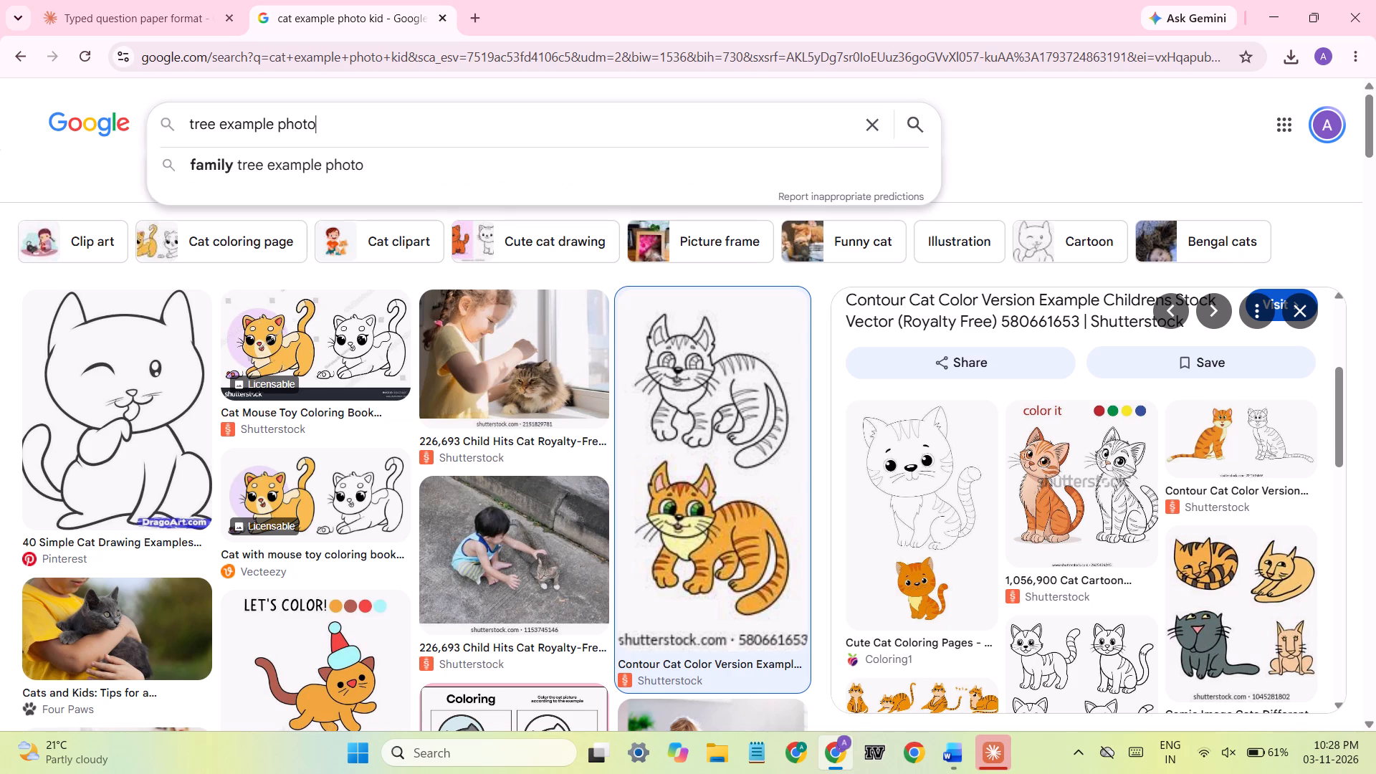
pyautogui.press('Return')
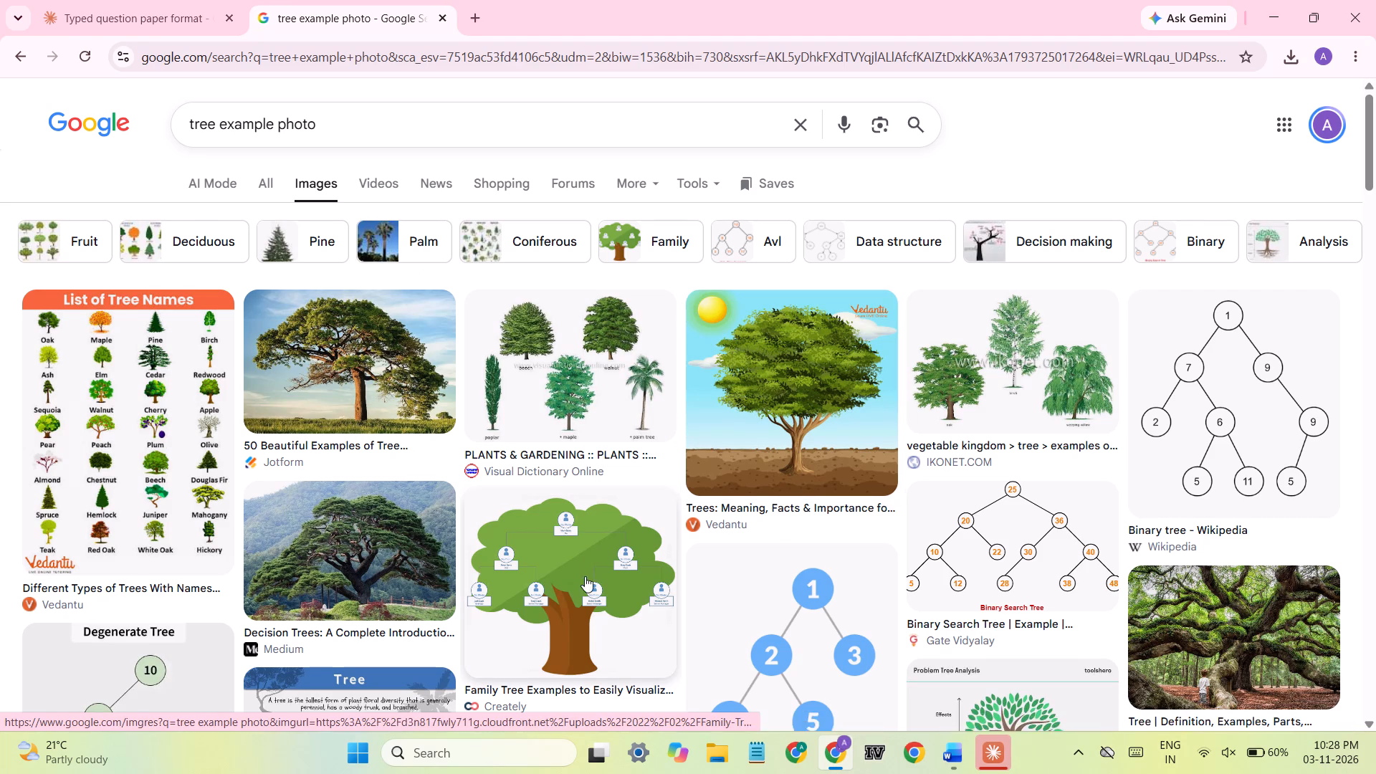
# Look through the tree image results for a simple picture suitable for Q6 item 4.
pyautogui.scroll(-5, 588, 585)
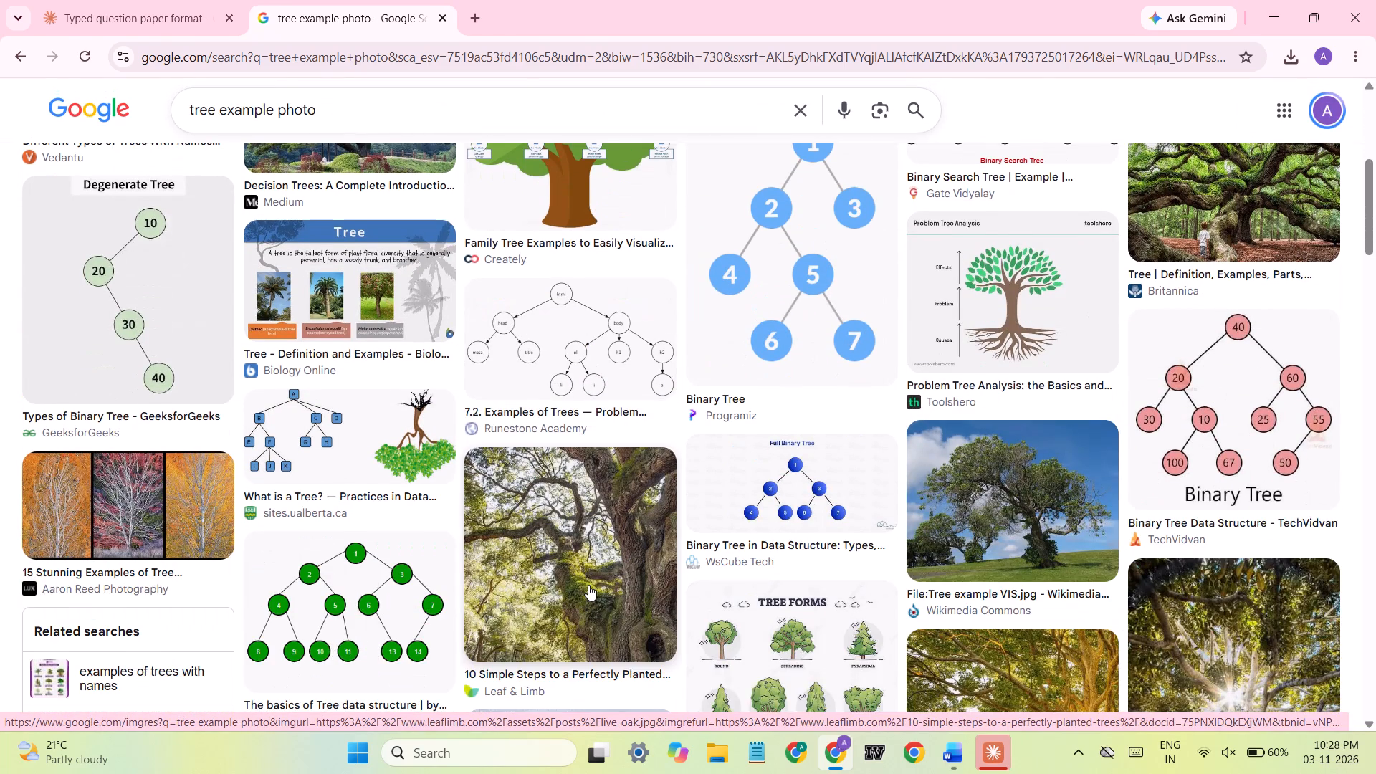
pyautogui.scroll(-4, 588, 585)
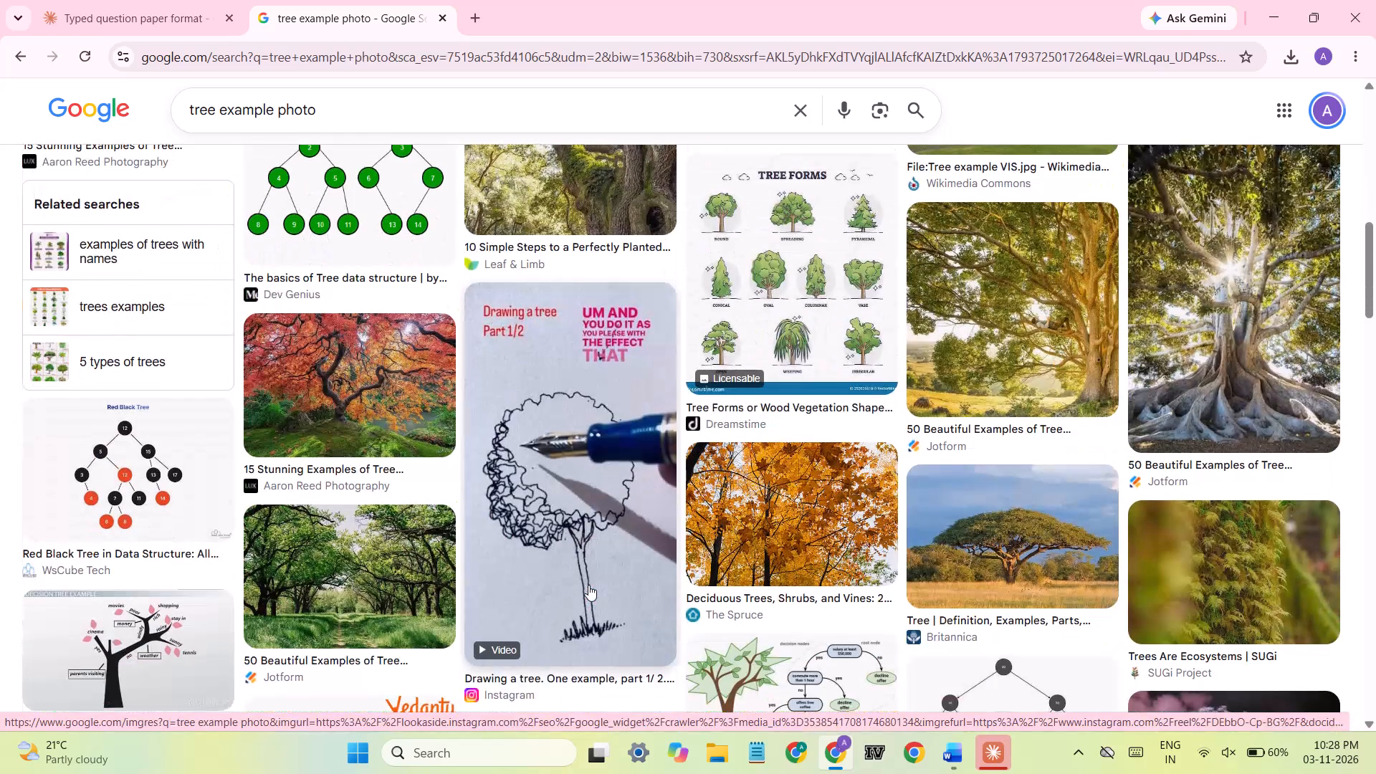
pyautogui.scroll(-2, 588, 585)
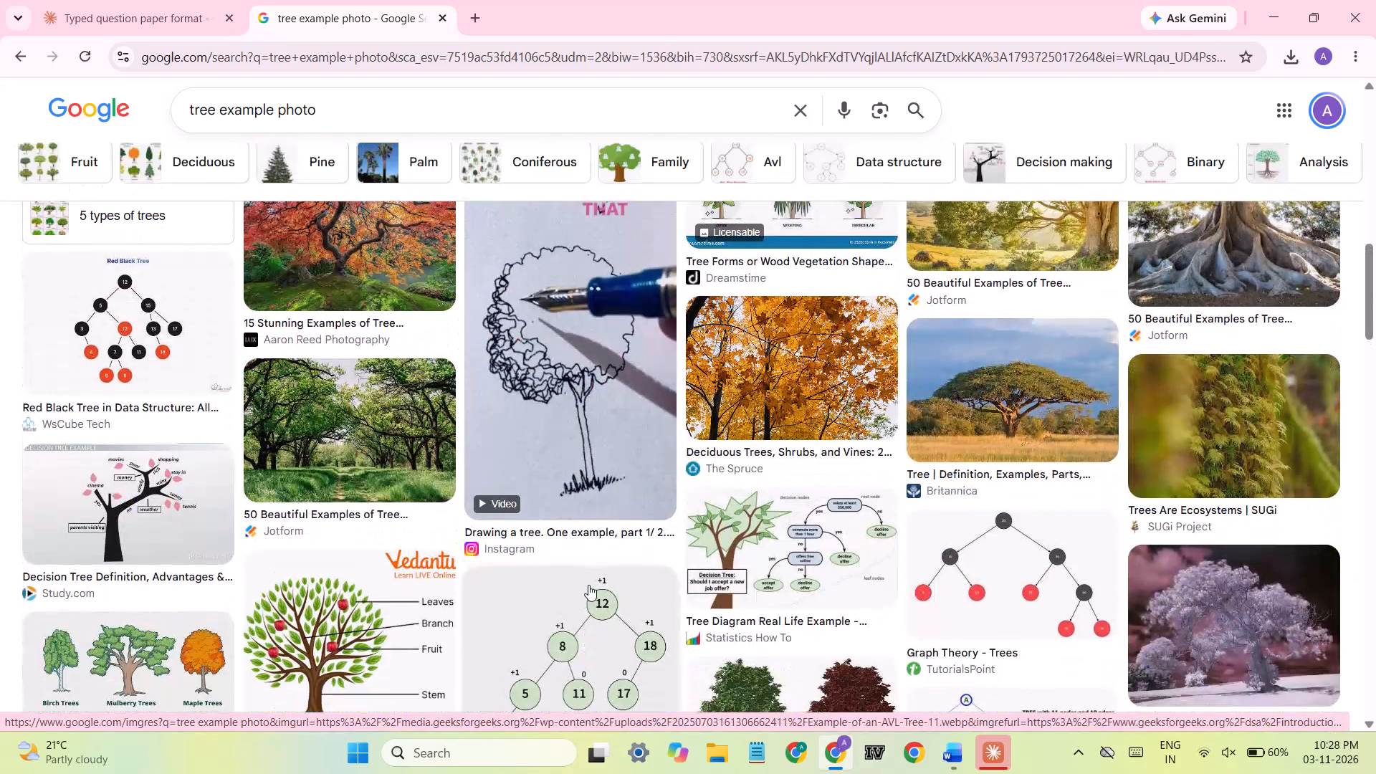
pyautogui.scroll(-4, 588, 585)
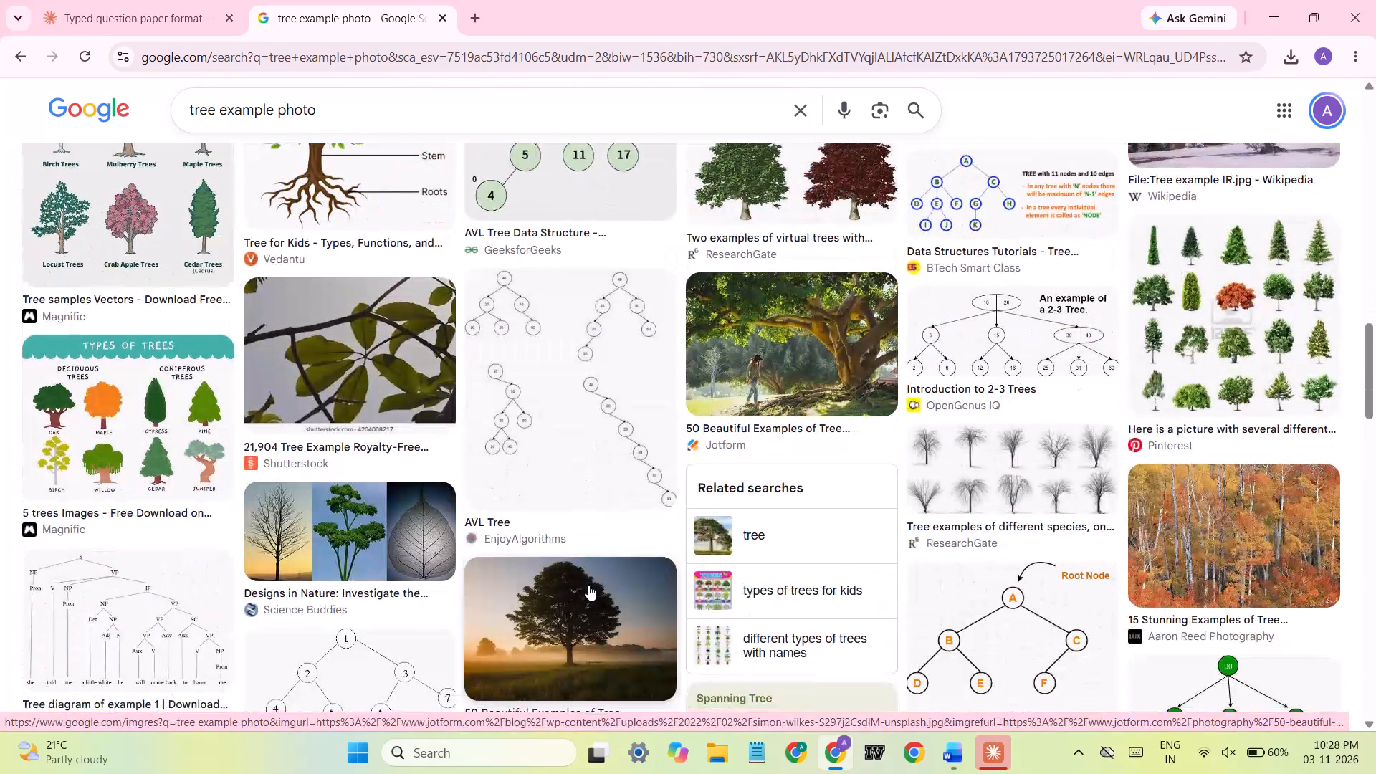
pyautogui.scroll(-4, 588, 585)
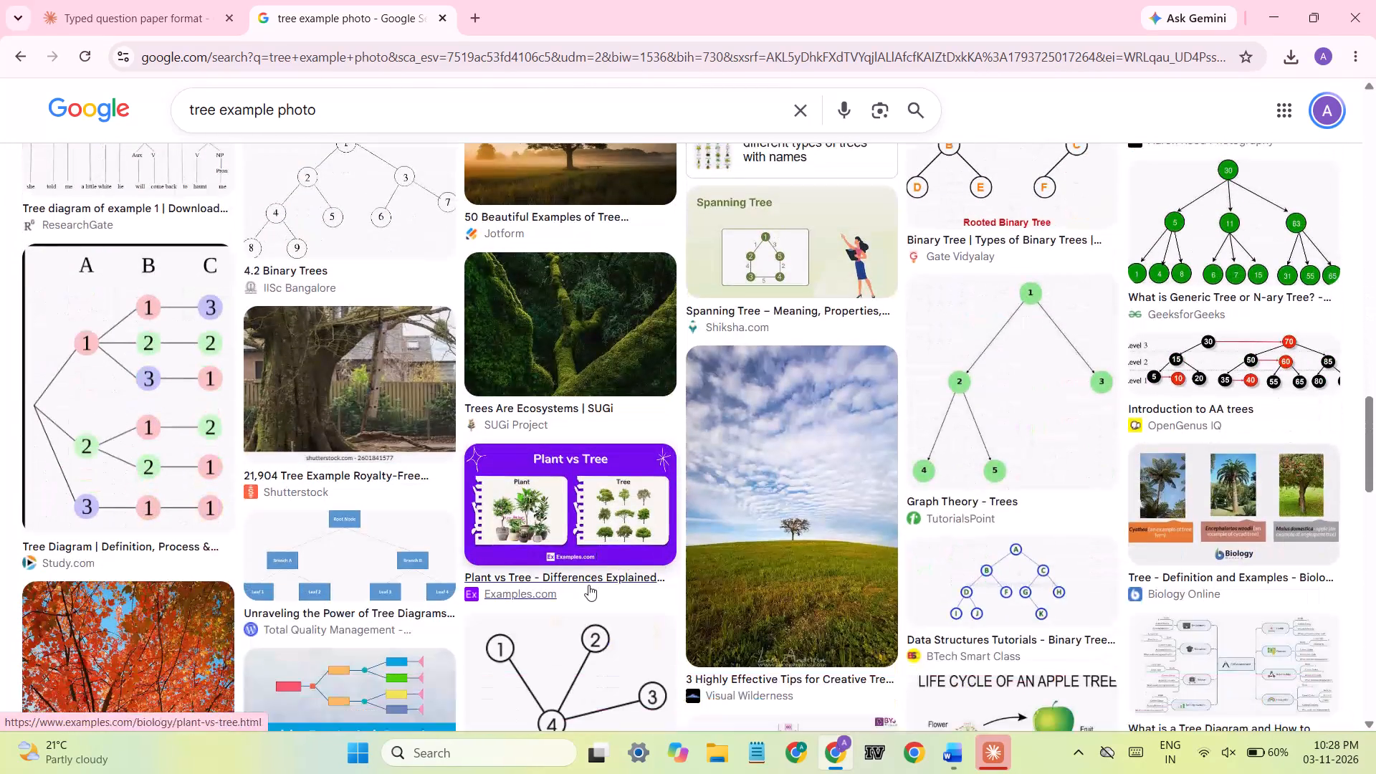
pyautogui.scroll(-6, 588, 585)
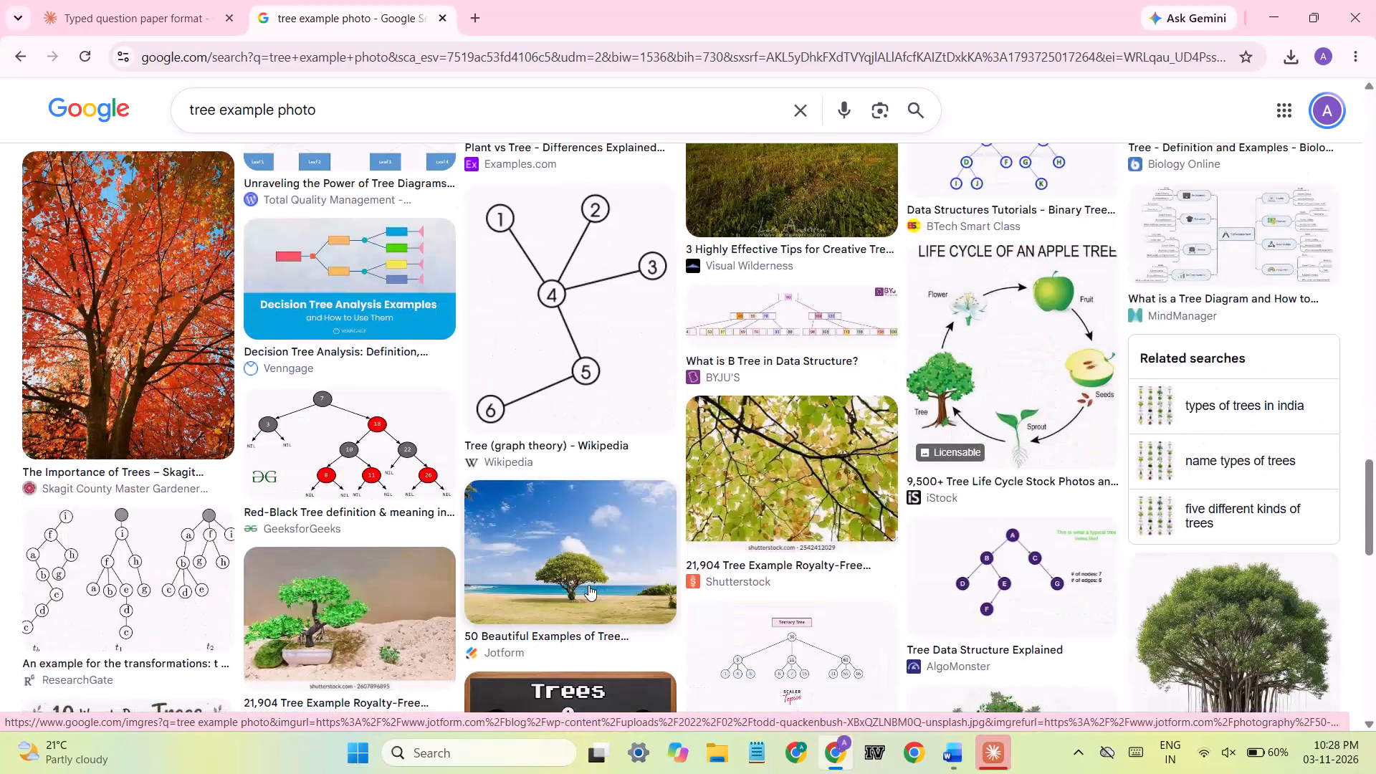
pyautogui.scroll(-2, 588, 585)
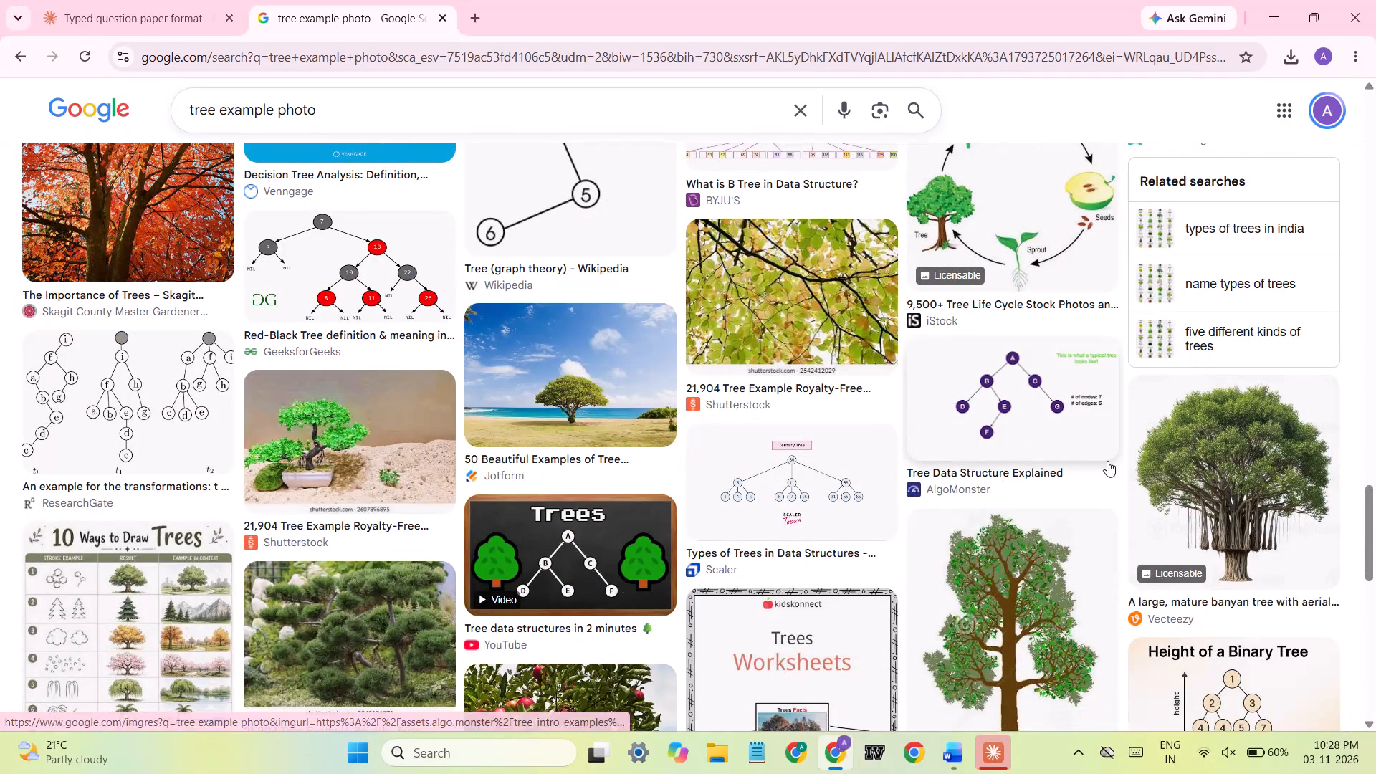
pyautogui.scroll(-2, 998, 594)
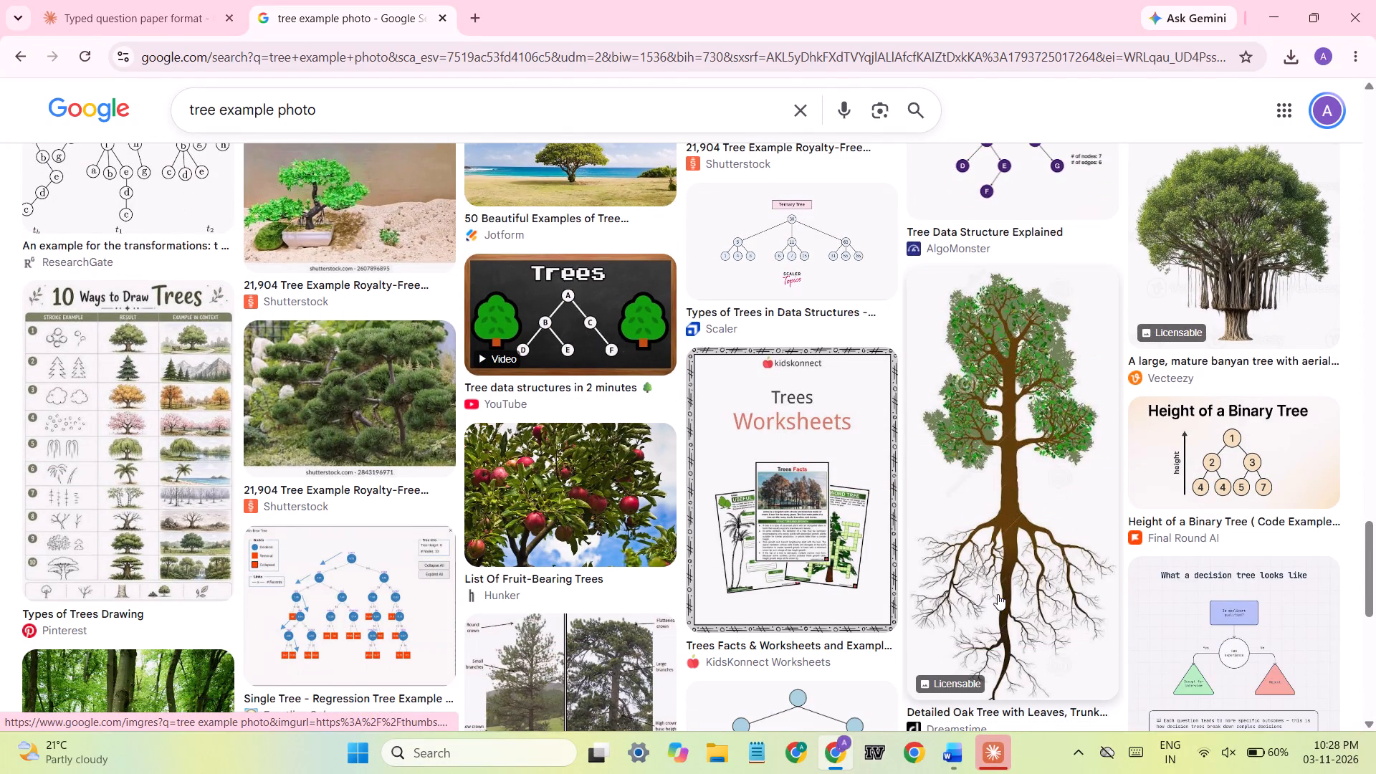
pyautogui.scroll(-2, 998, 594)
pyautogui.scroll(3, 998, 594)
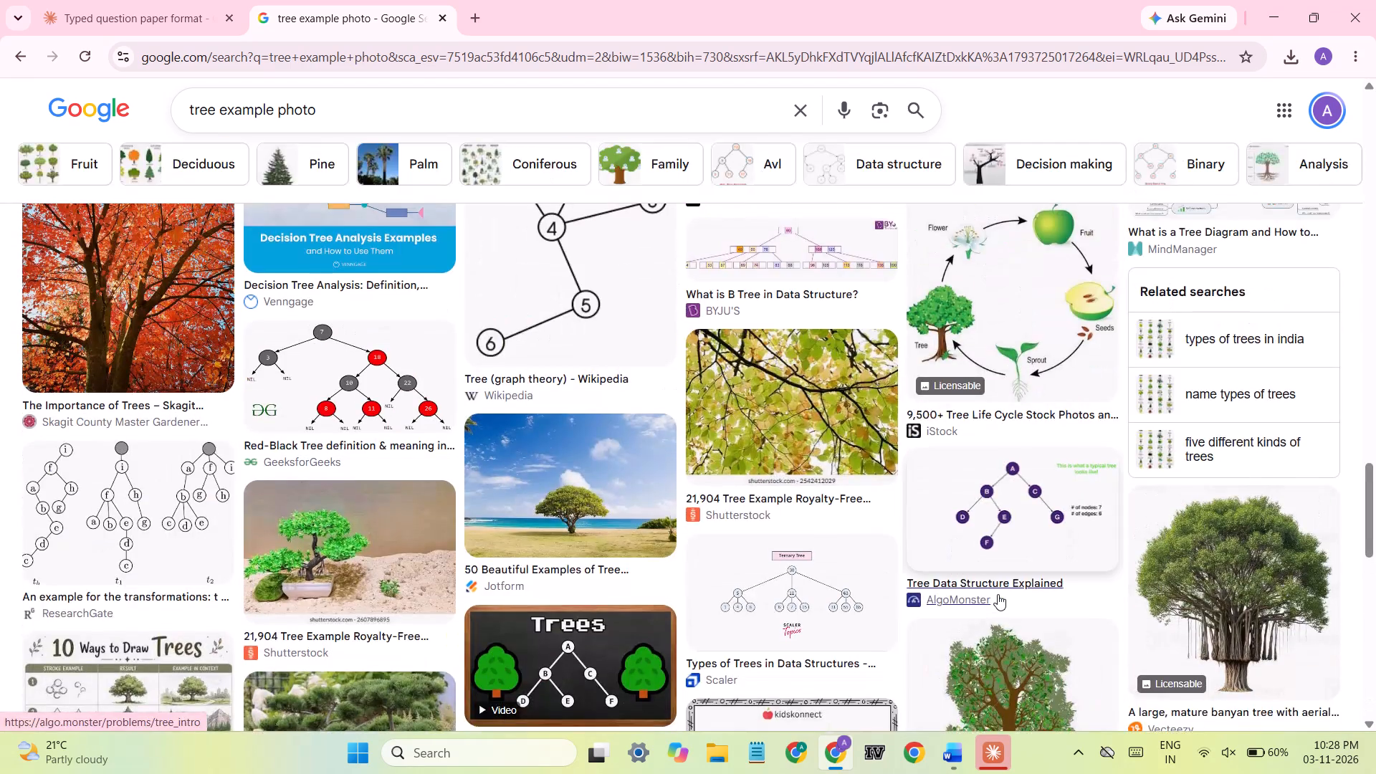
pyautogui.scroll(2, 998, 594)
pyautogui.scroll(-4, 998, 594)
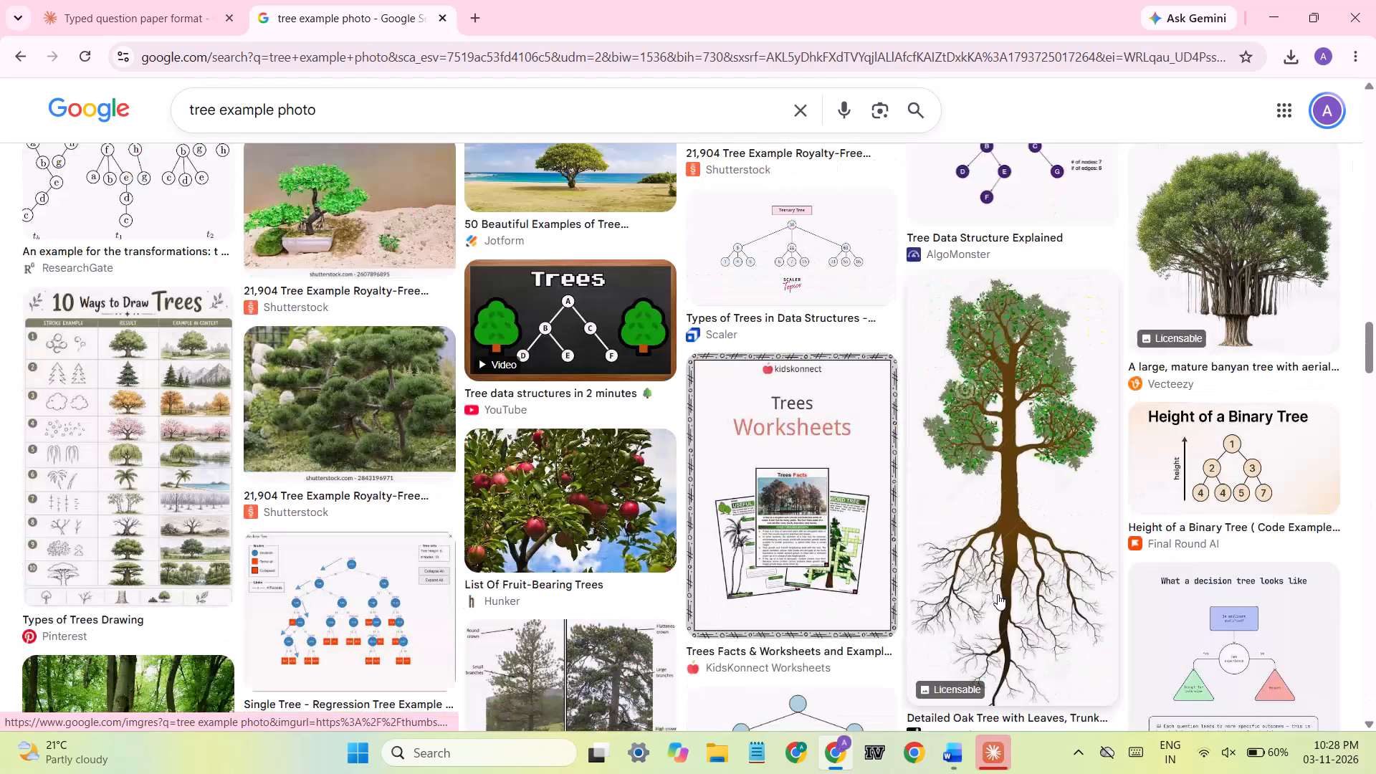
pyautogui.scroll(-6, 540, 631)
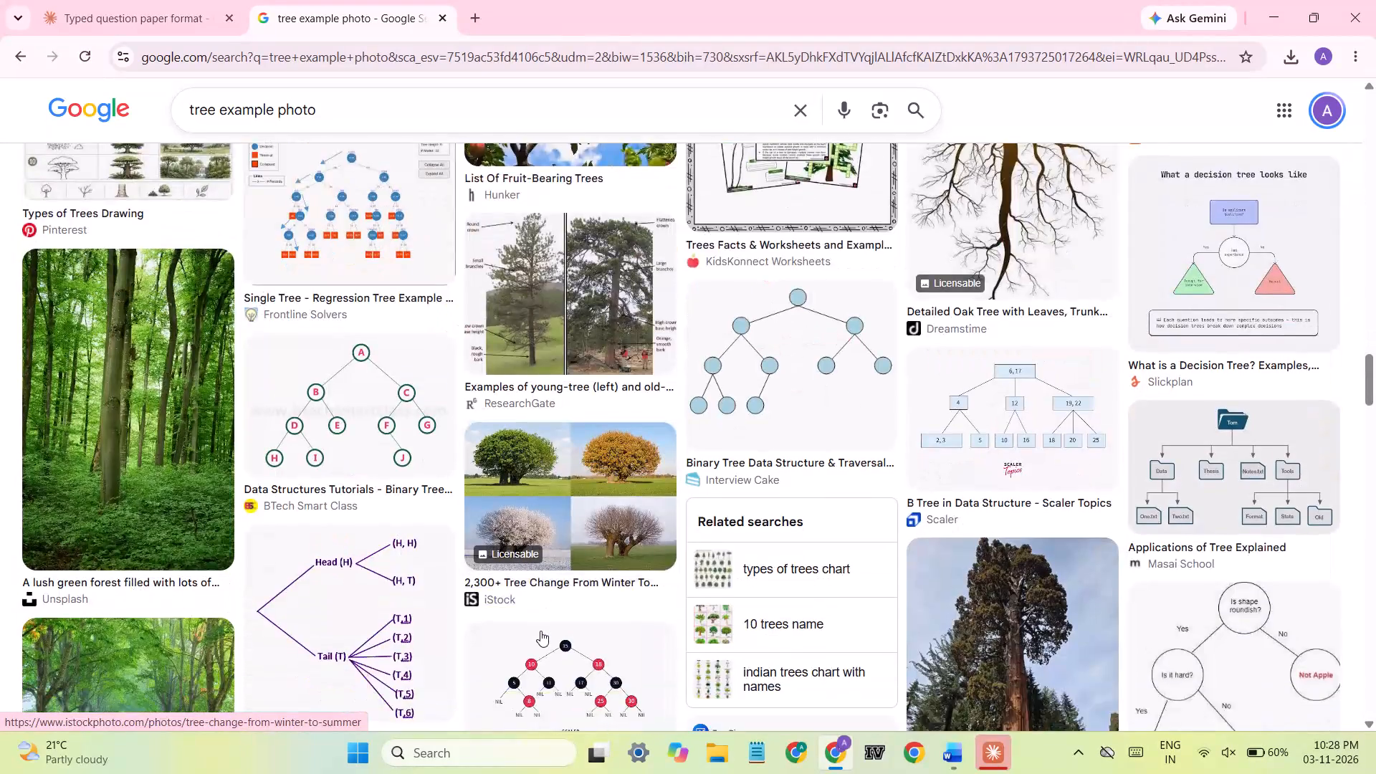
pyautogui.scroll(-2, 540, 631)
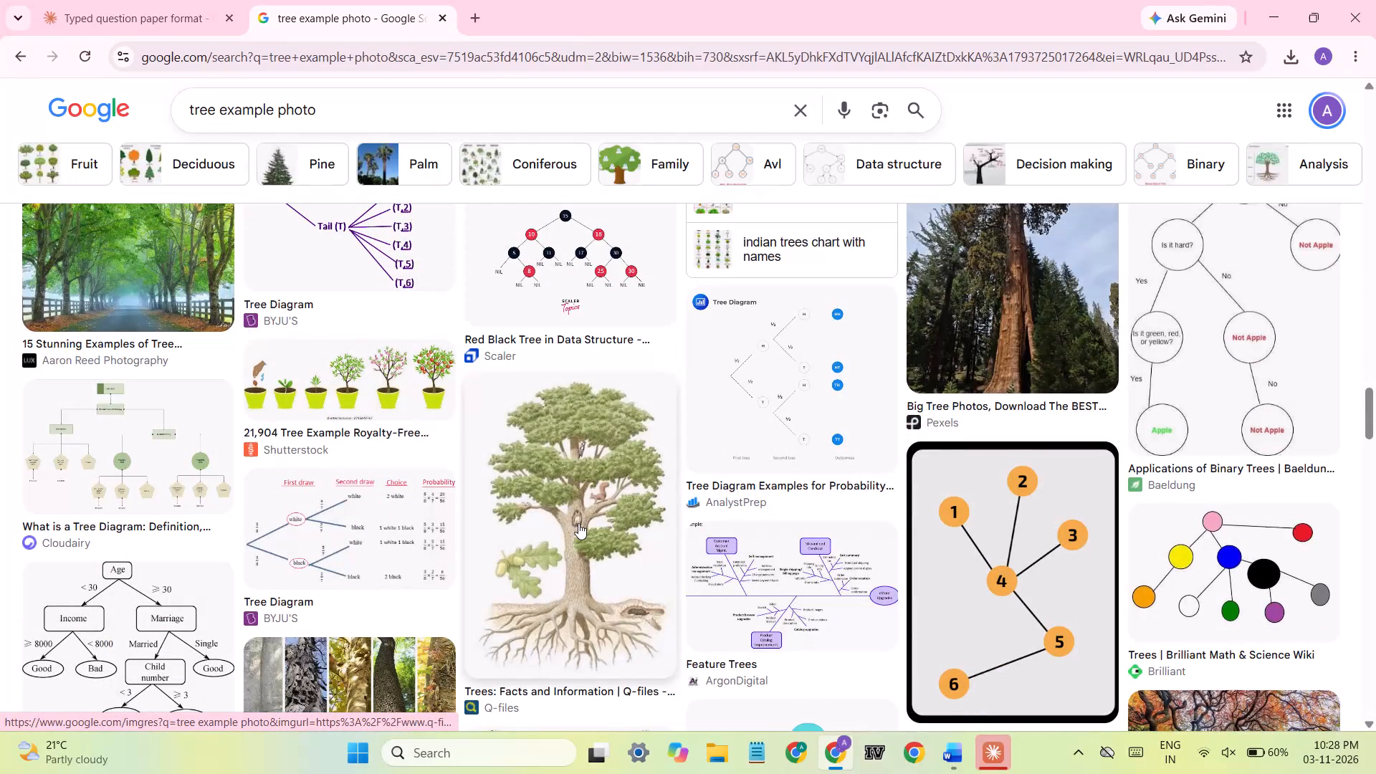
pyautogui.scroll(1, 747, 589)
# Search the images for "tree example photo single" and preview the Shutterstock cartoon tree.
pyautogui.click(351, 98)
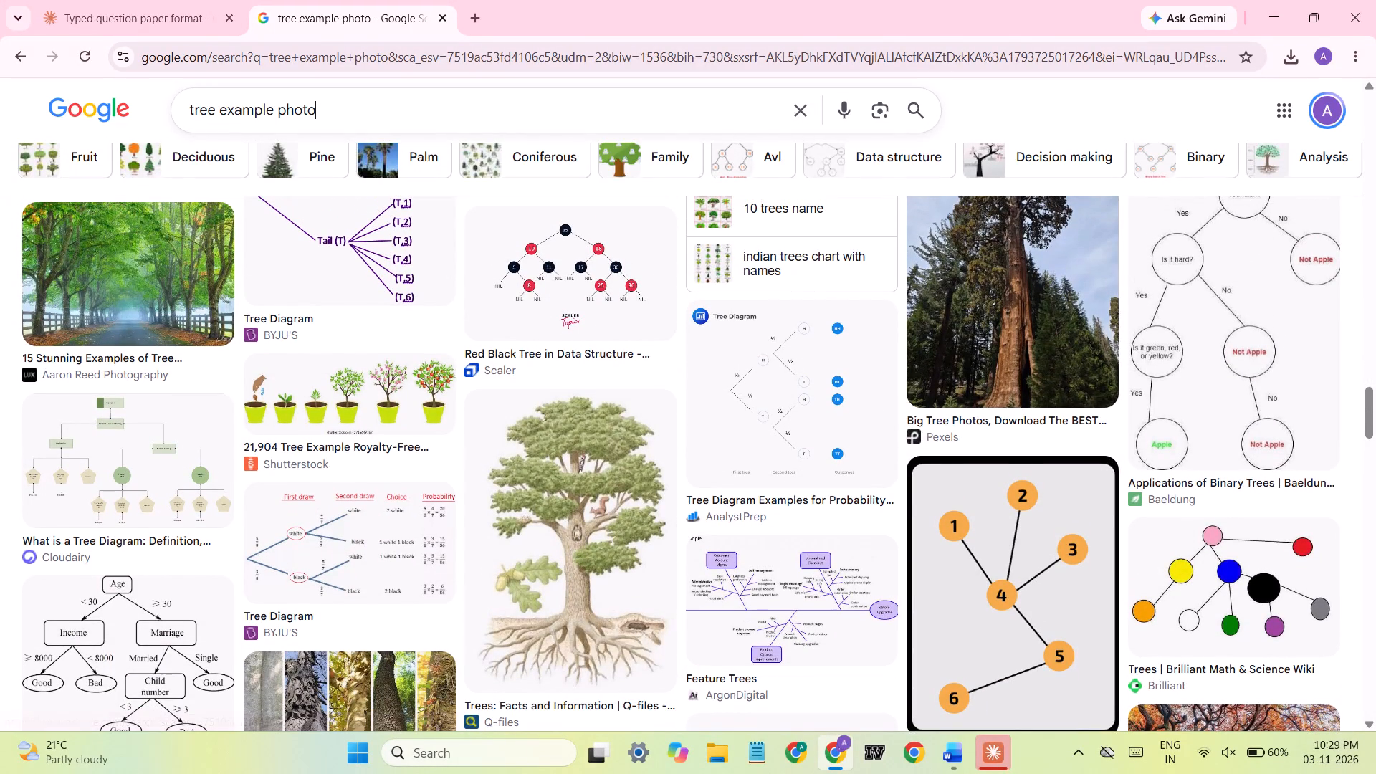
pyautogui.press('space')
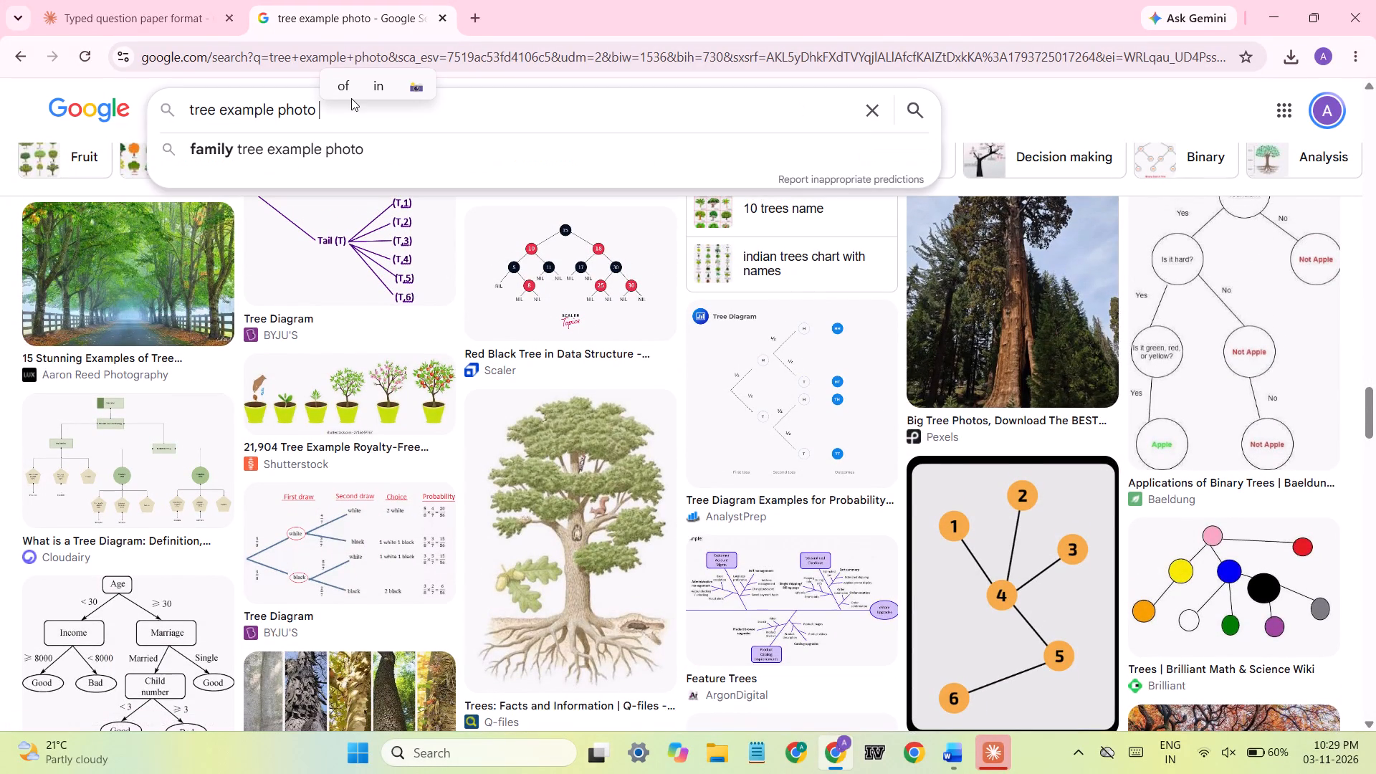
pyautogui.press('n')
pyautogui.press('BackSpace')
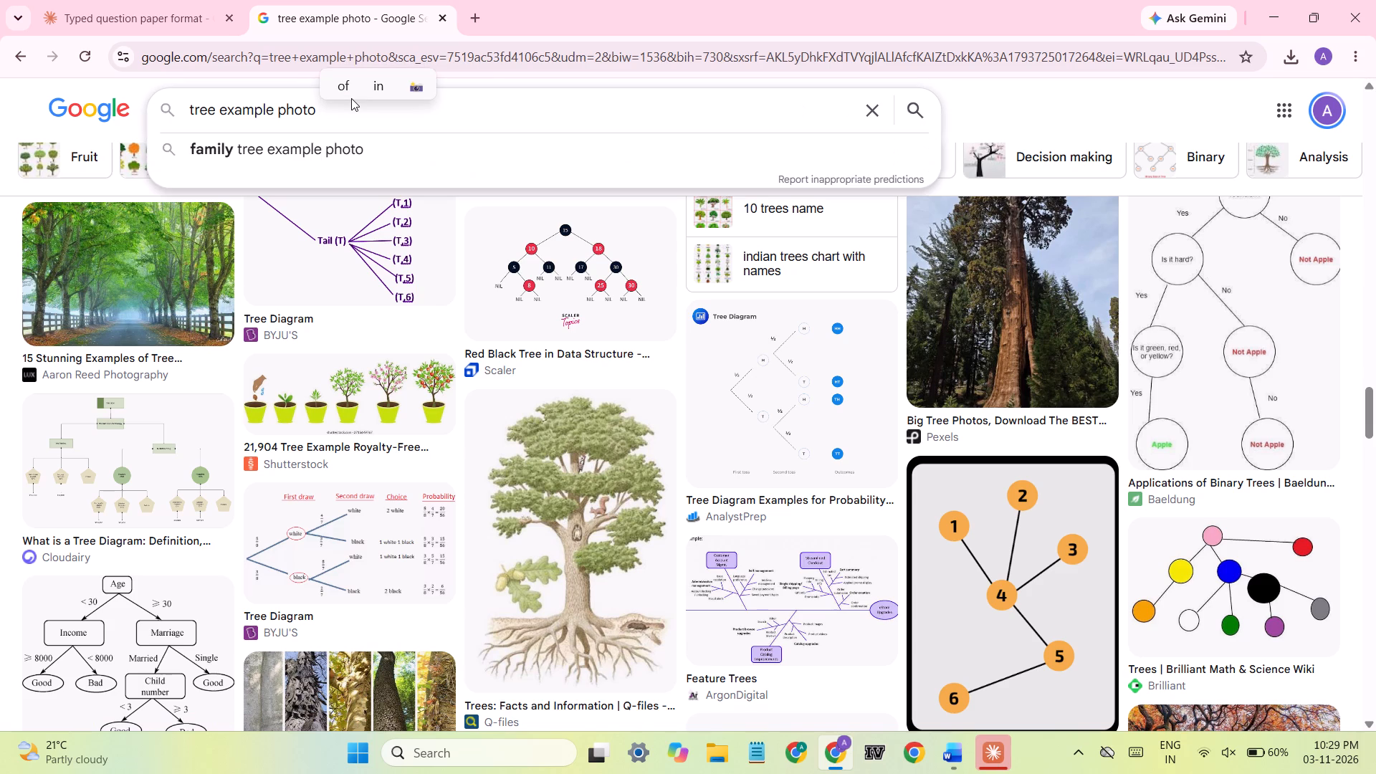
pyautogui.press('s')
pyautogui.write('ingle')
pyautogui.press('Return')
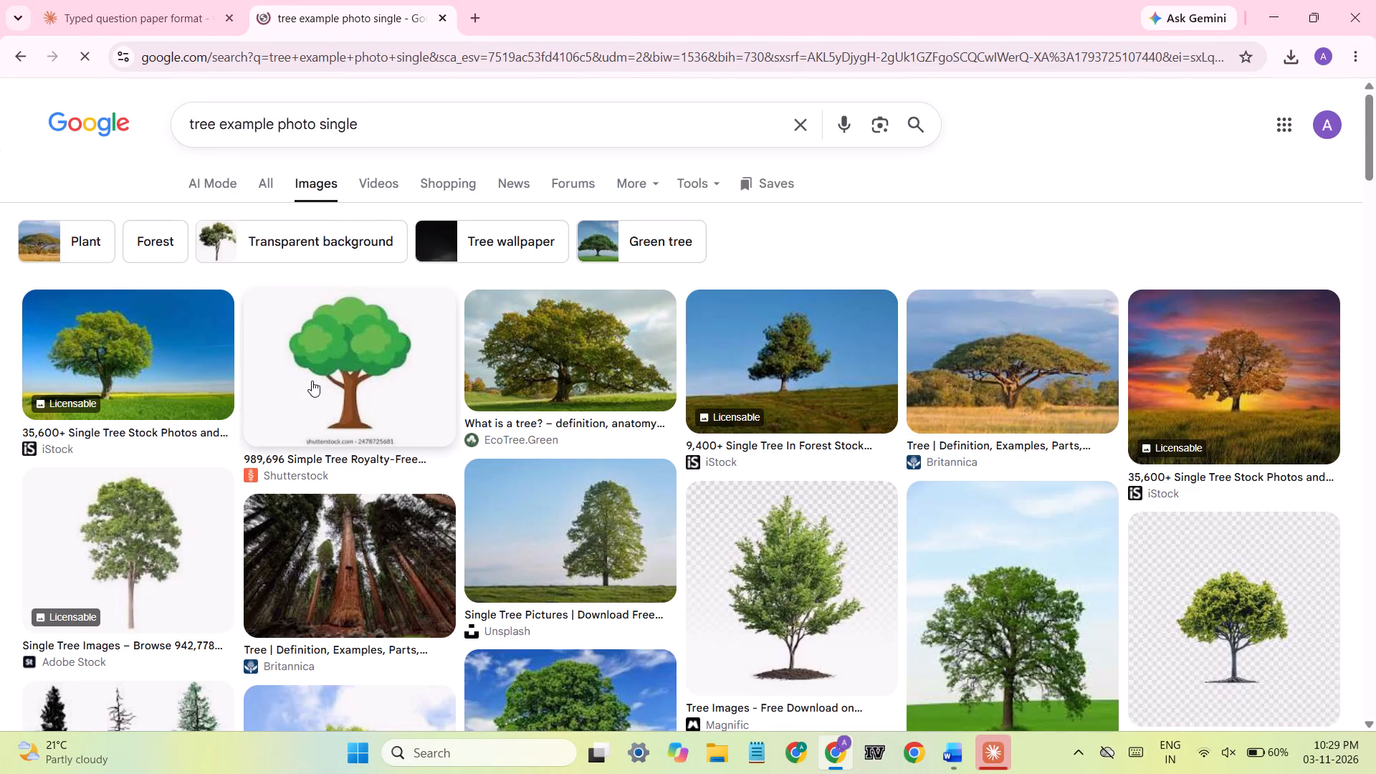
pyautogui.click(322, 382)
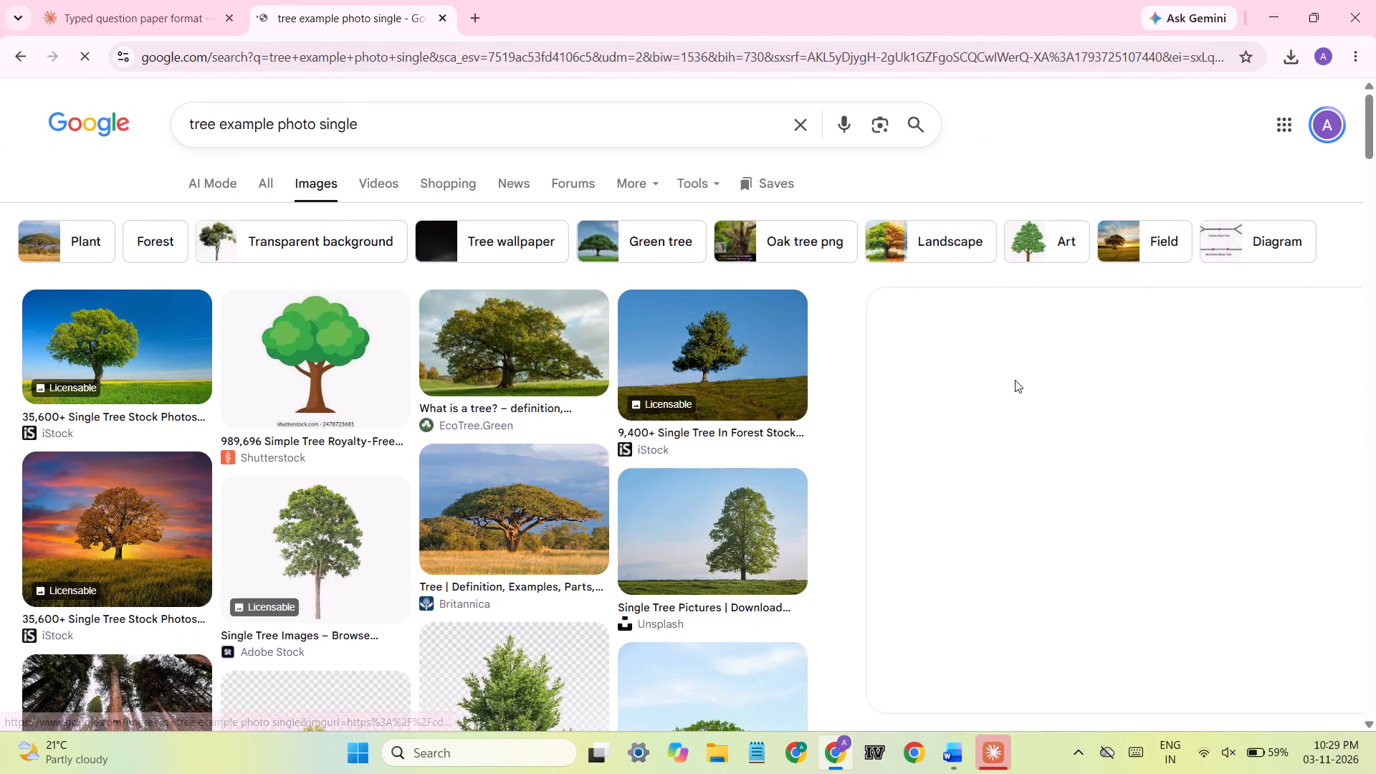
# Change the image search to "tree example photo multiple".
pyautogui.click(444, 135)
pyautogui.press('BackSpace')
pyautogui.press('BackSpace')
pyautogui.press('BackSpace')
pyautogui.press('BackSpace')
pyautogui.press('BackSpace')
pyautogui.press('BackSpace')
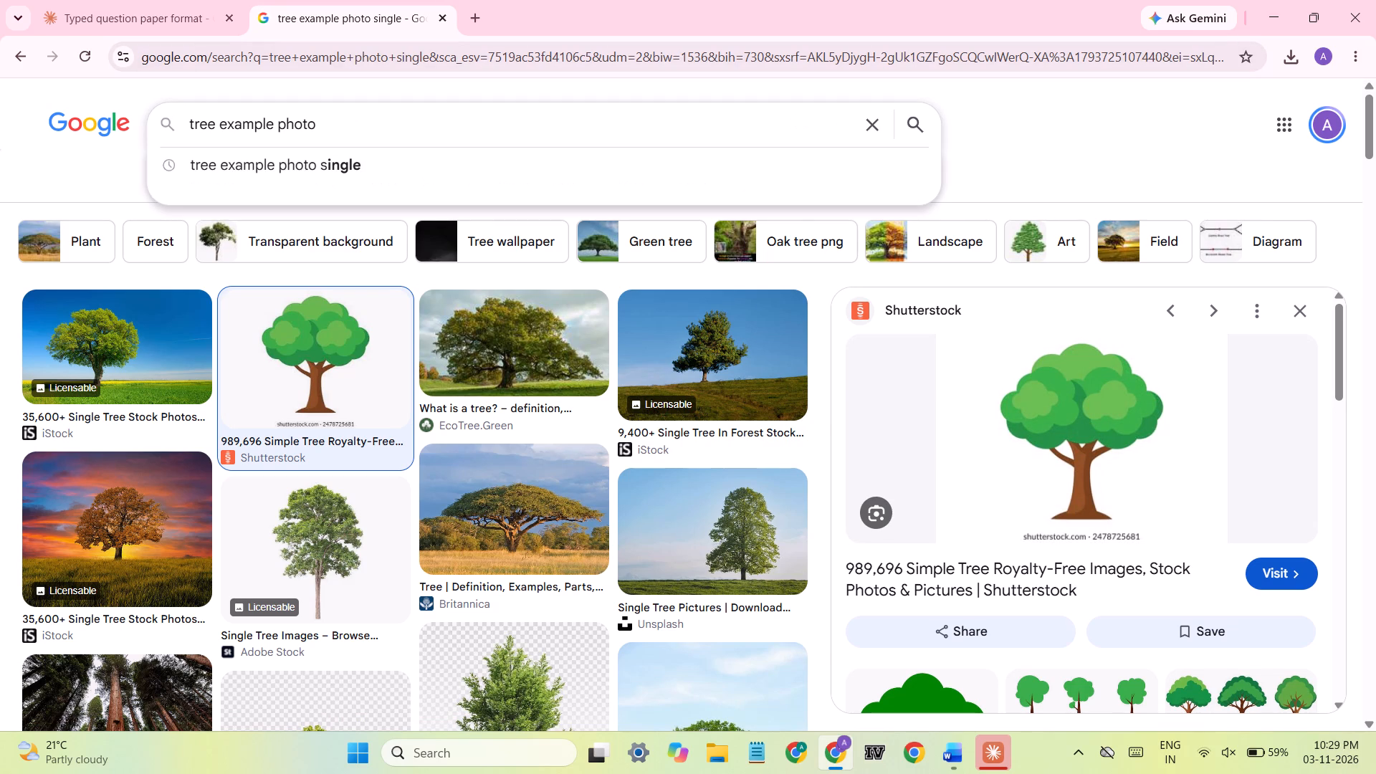
pyautogui.write('multiple')
pyautogui.press('Return')
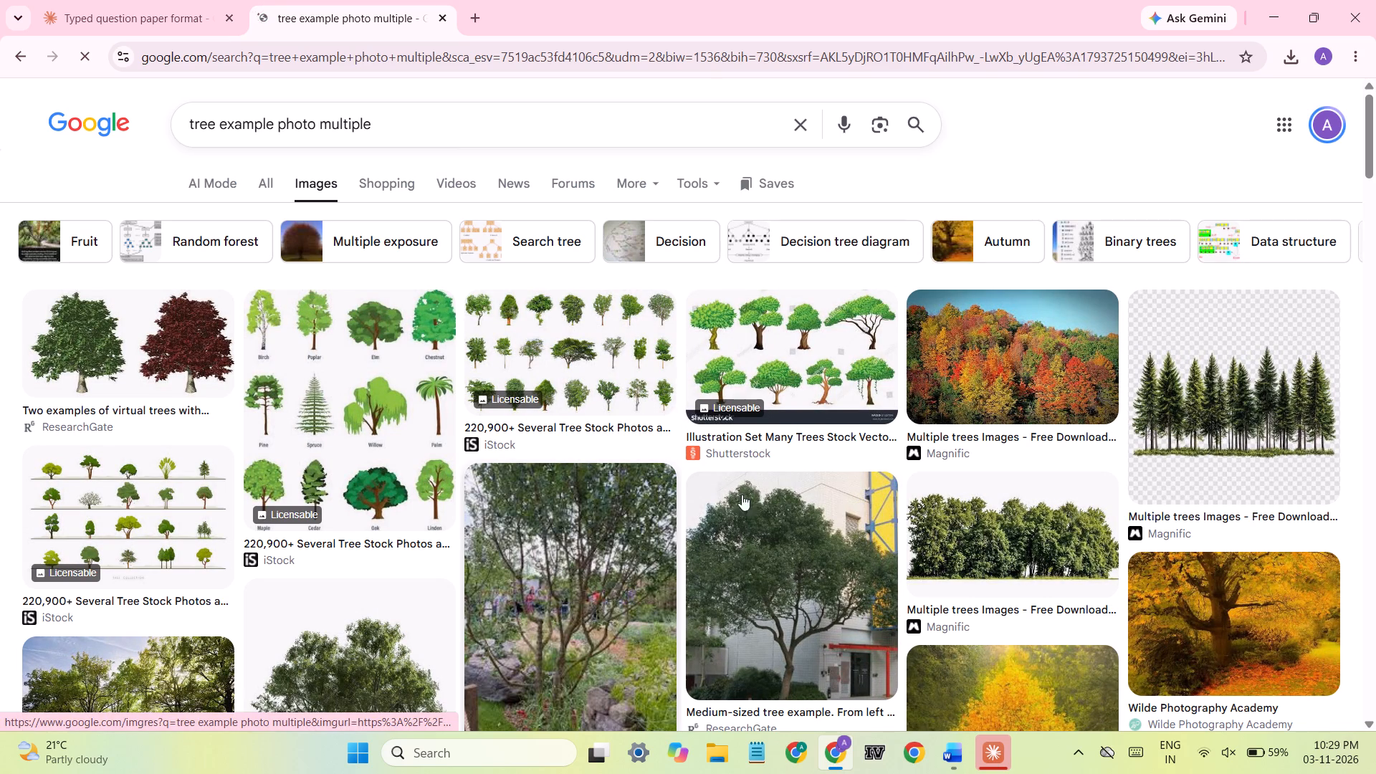
# Copy the Shutterstock illustration set of many trees and paste it before the blank of Q6 item 4 in the Word paper.
pyautogui.scroll(-3, 1030, 529)
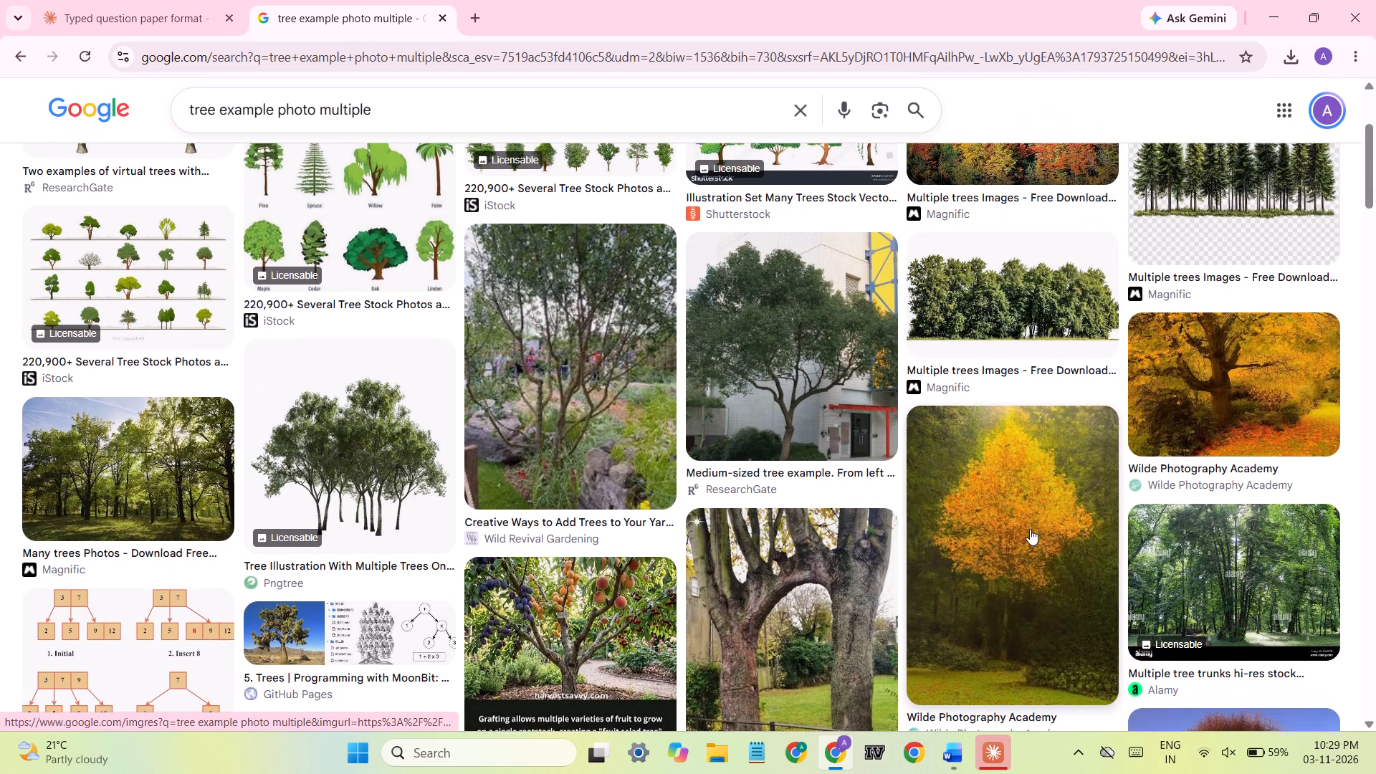
pyautogui.click(187, 515)
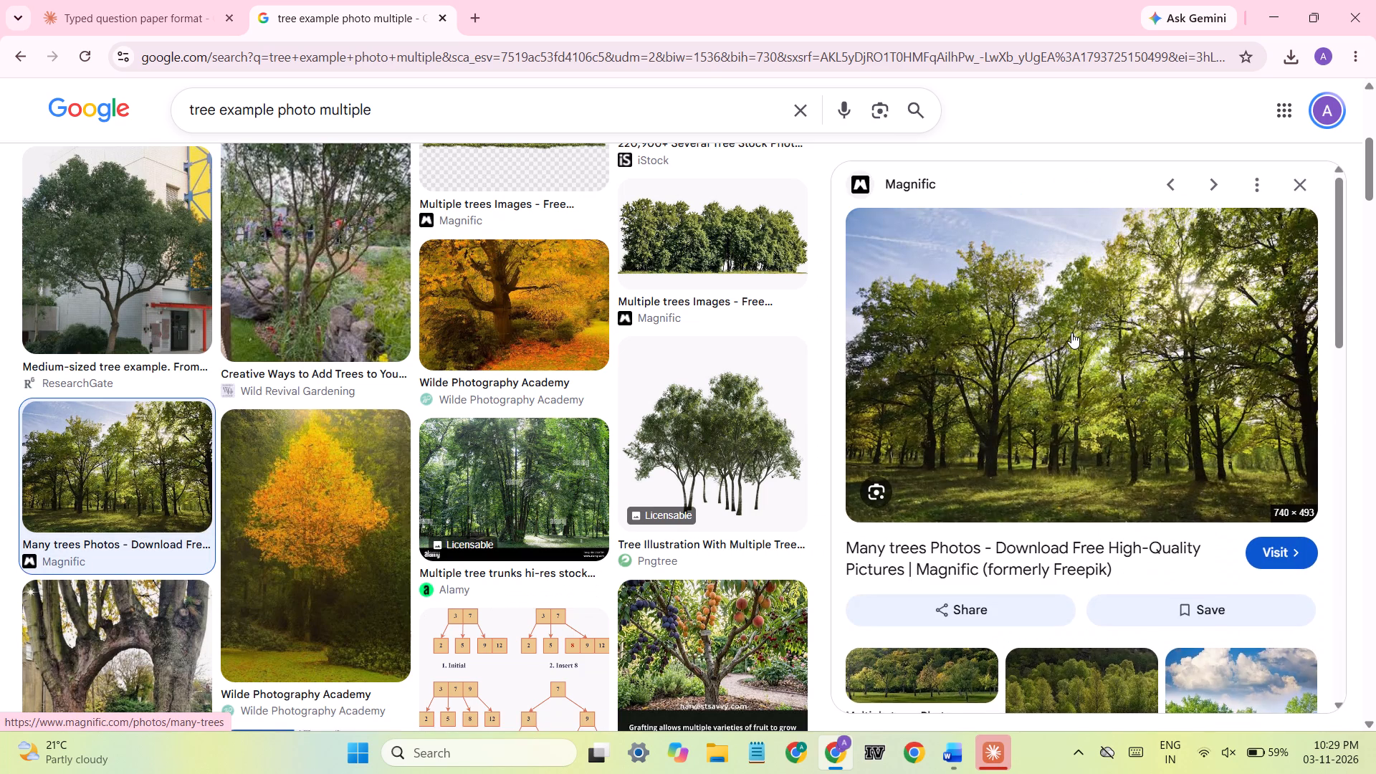
pyautogui.scroll(-2, 1071, 333)
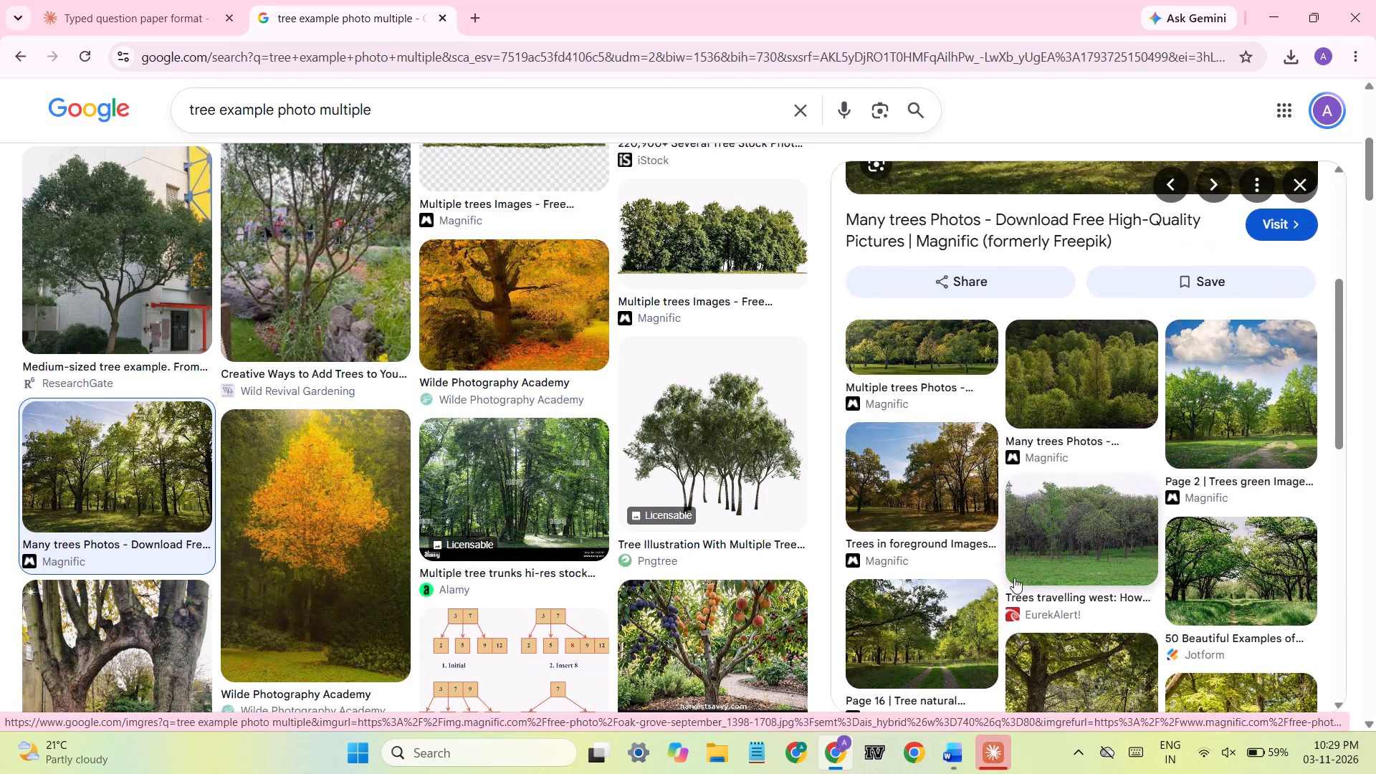
pyautogui.scroll(3, 603, 582)
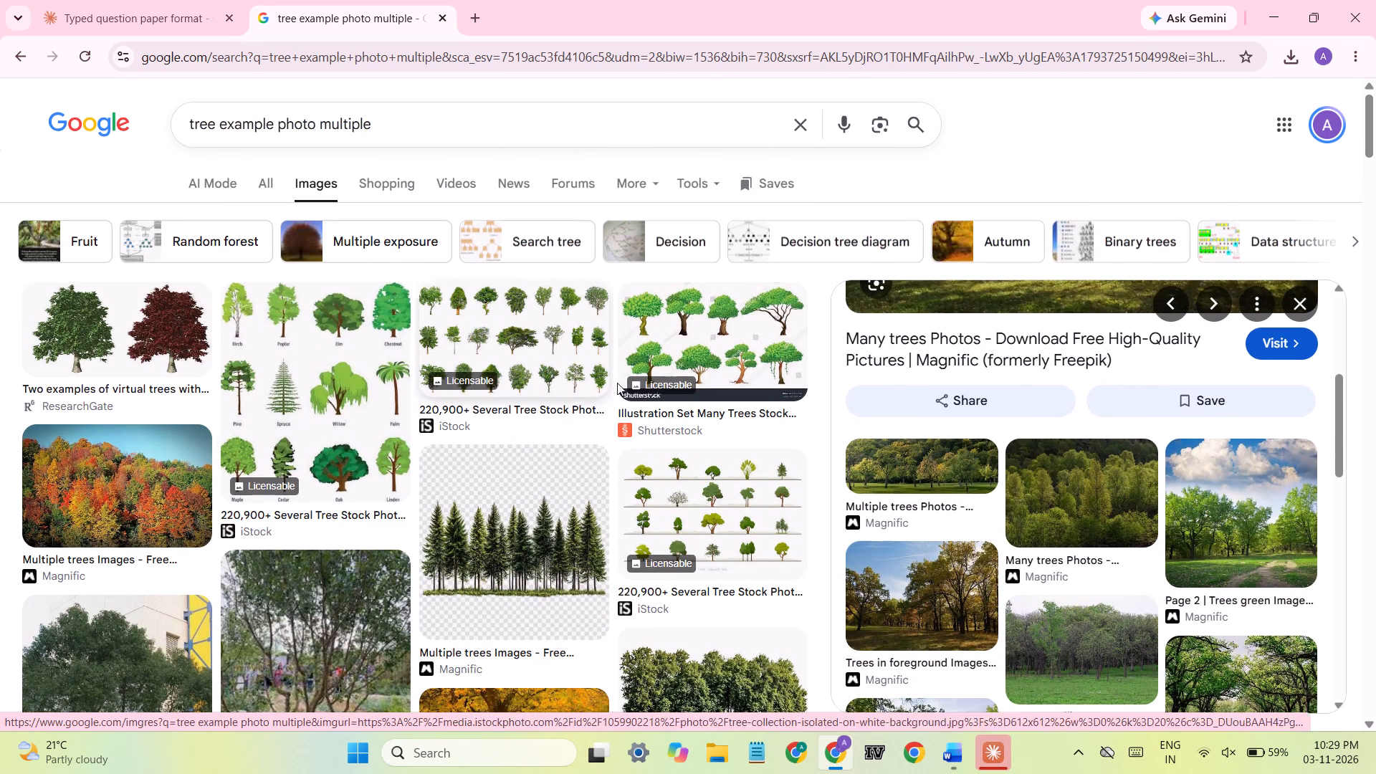
pyautogui.click(735, 335)
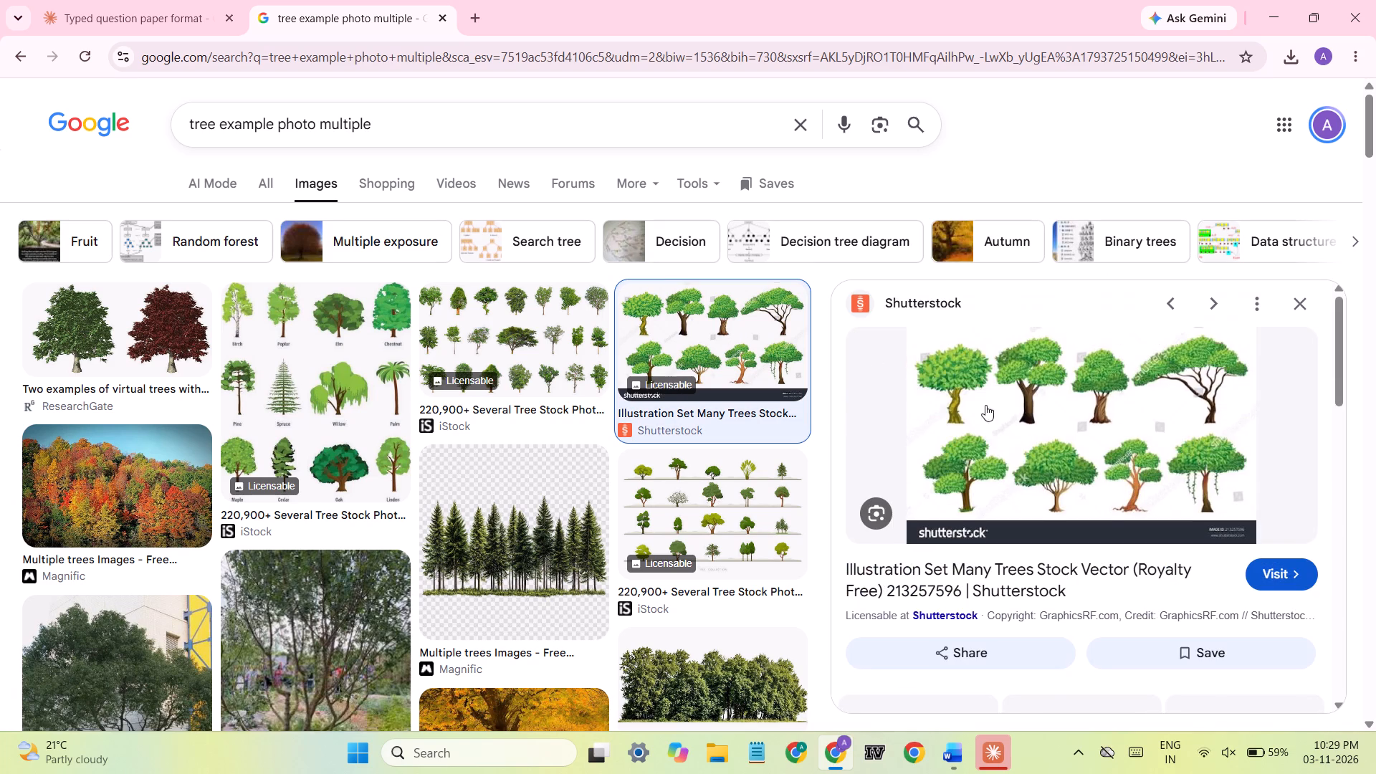
pyautogui.rightClick(1046, 450)
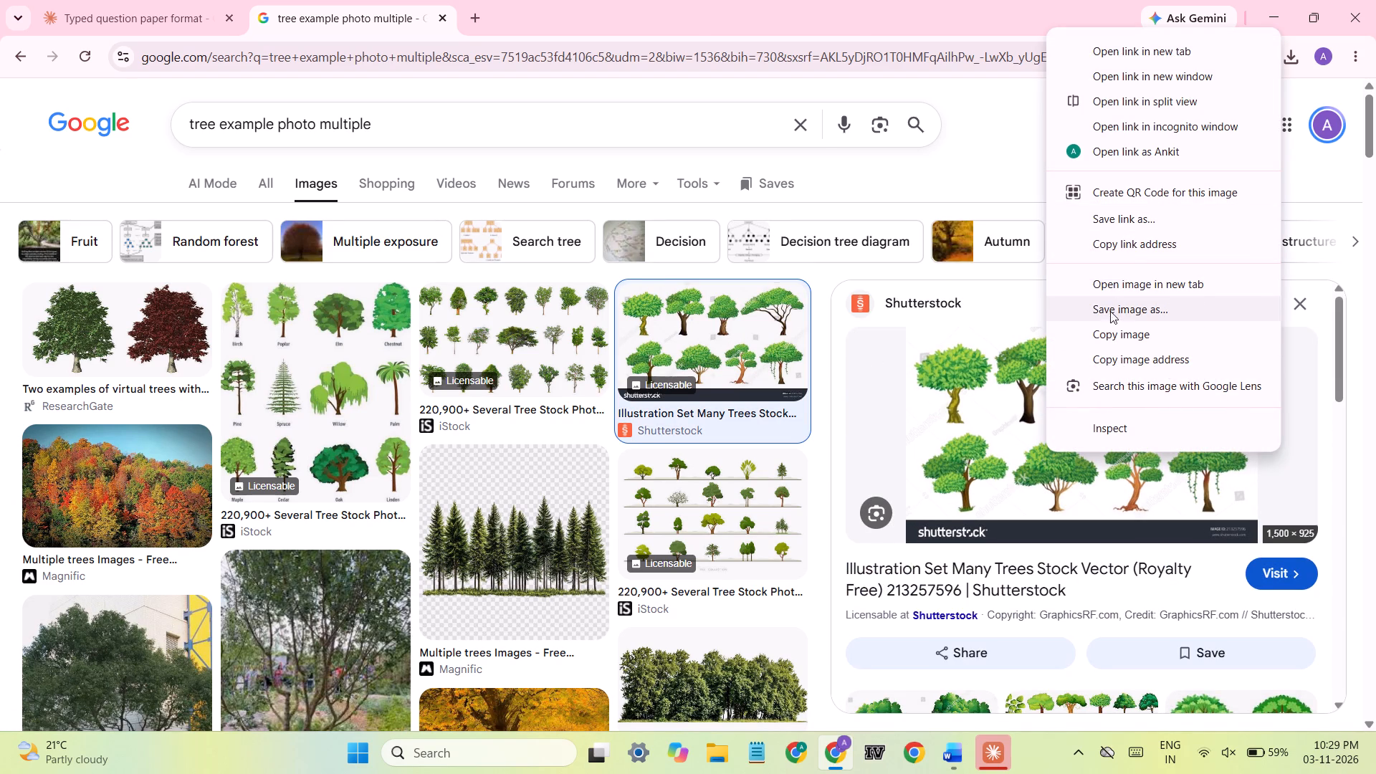
pyautogui.click(1109, 336)
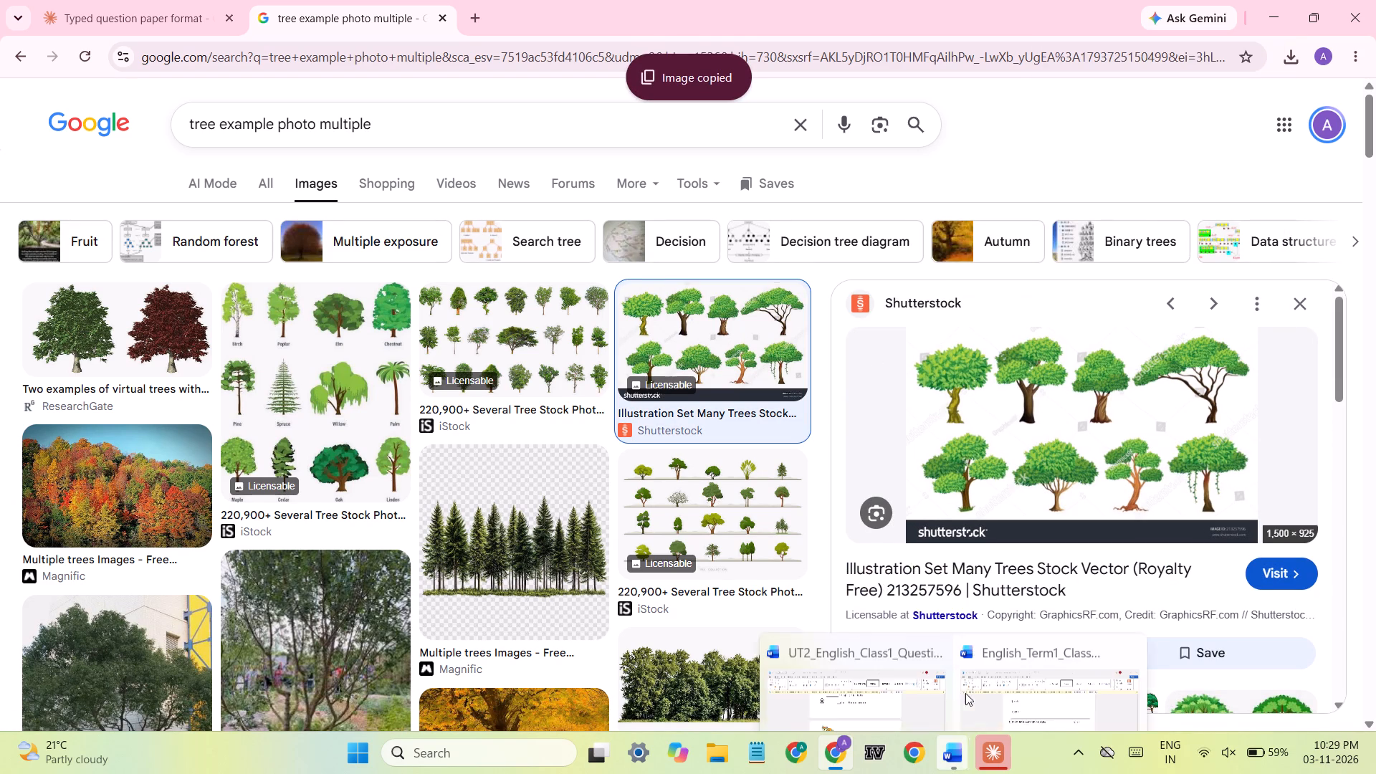
pyautogui.click(892, 670)
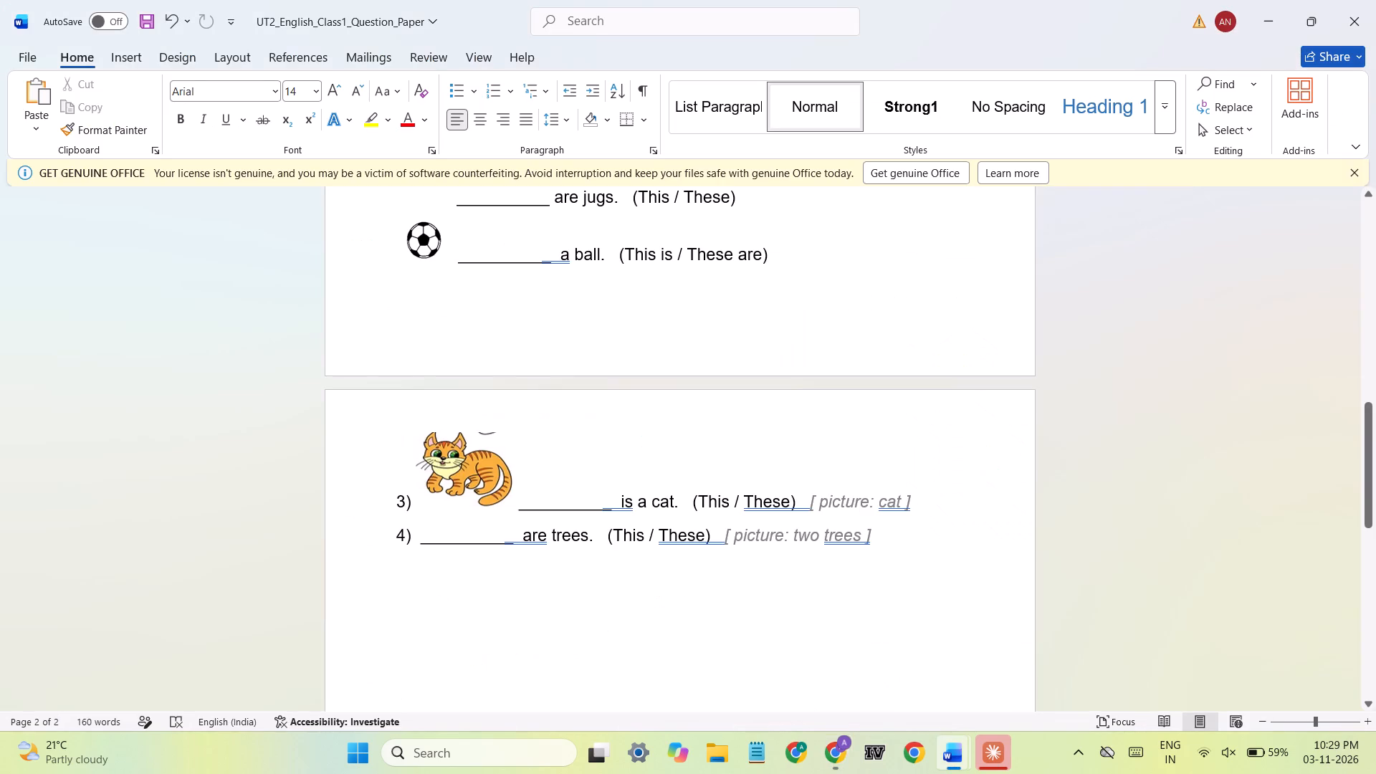
pyautogui.click(417, 538)
pyautogui.hotkey('ctrl', 'v')
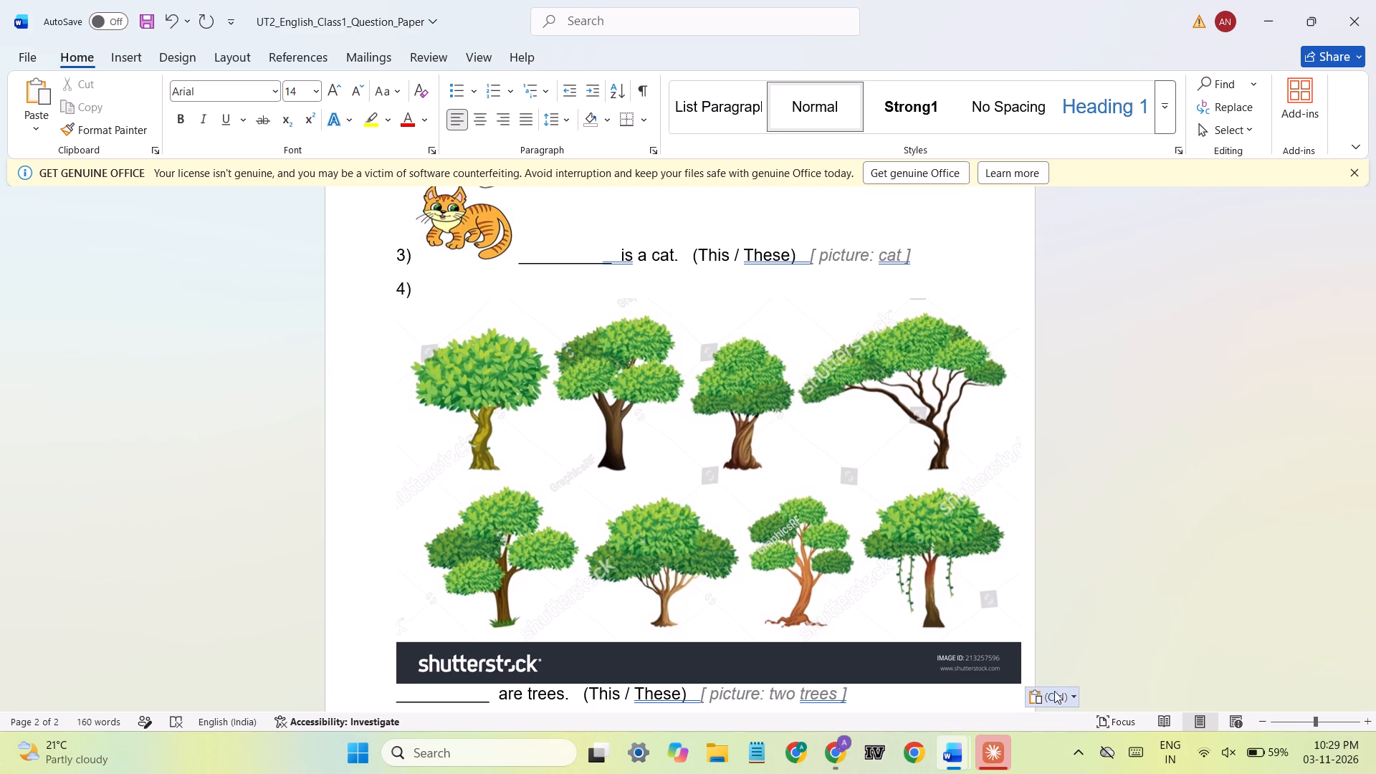
# Crop the trees picture in Q6 item 4 to remove the Shutterstock banner, the rightmost trees and thin strips along its top and left edges.
pyautogui.click(952, 641)
pyautogui.rightClick(952, 641)
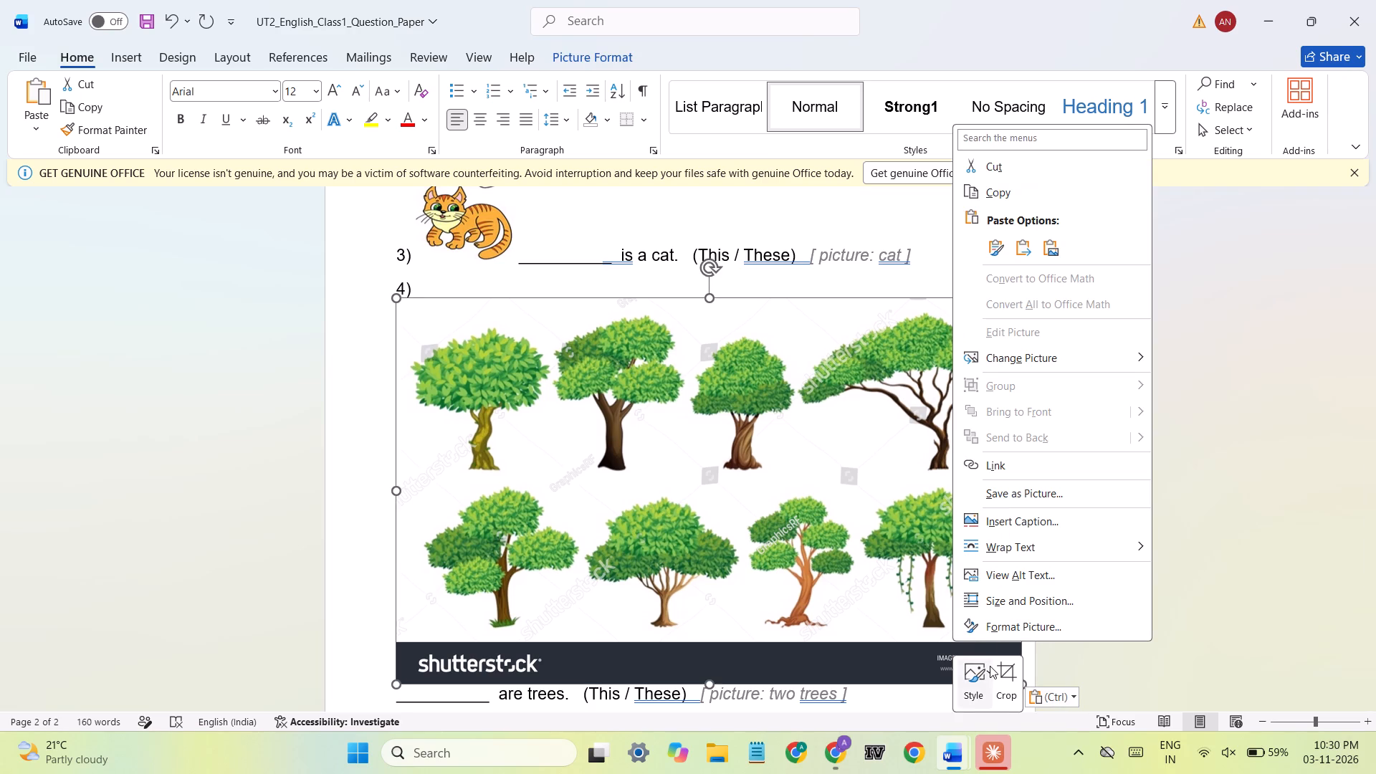
pyautogui.click(1000, 669)
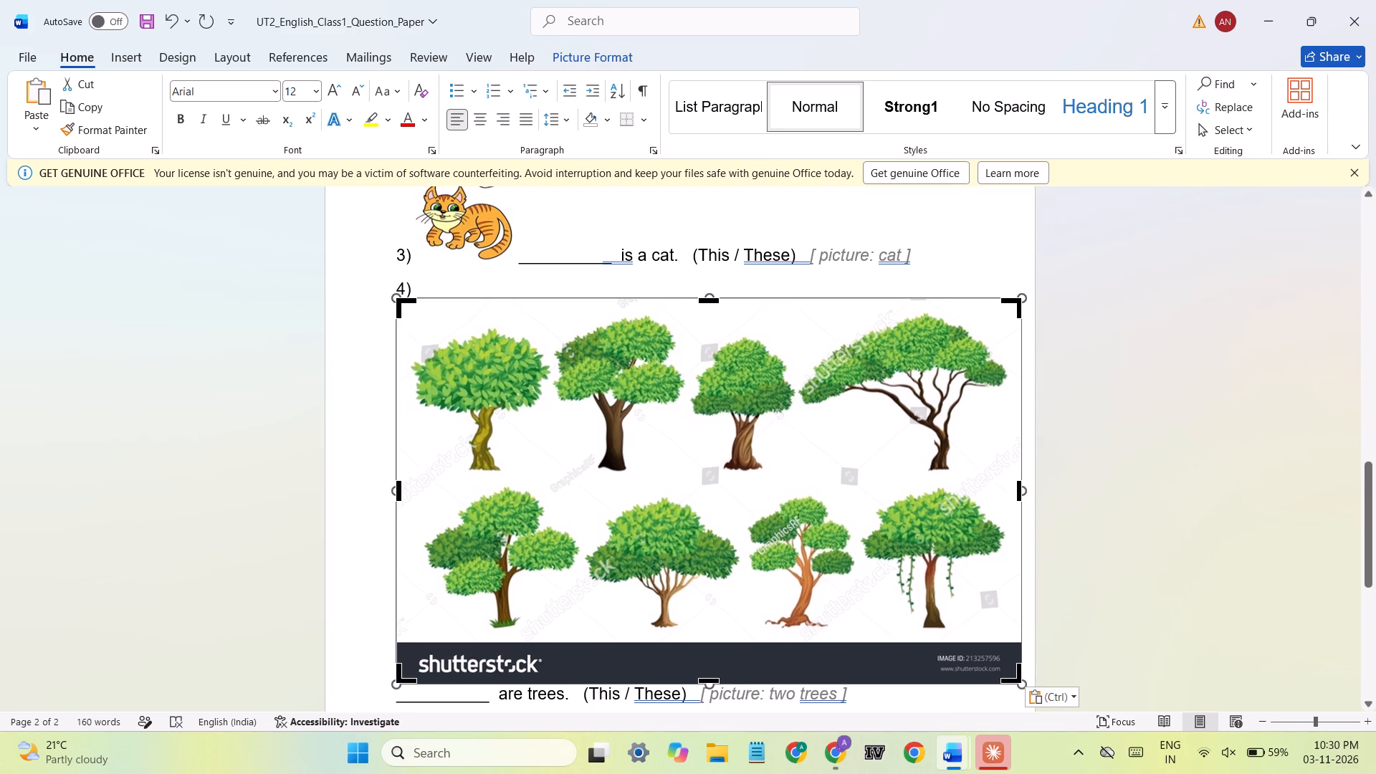
pyautogui.moveTo(707, 680); pyautogui.dragTo(718, 636)
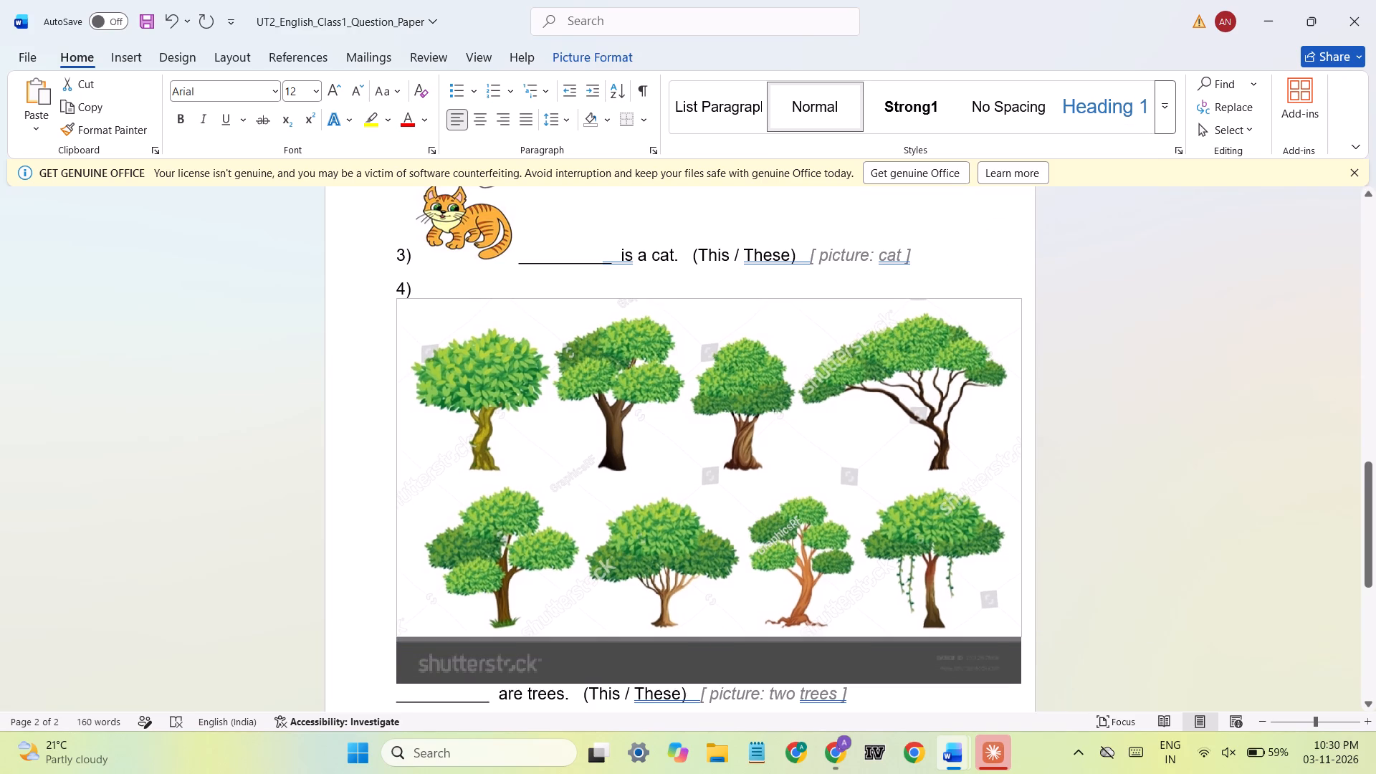
pyautogui.moveTo(1017, 465); pyautogui.dragTo(780, 501)
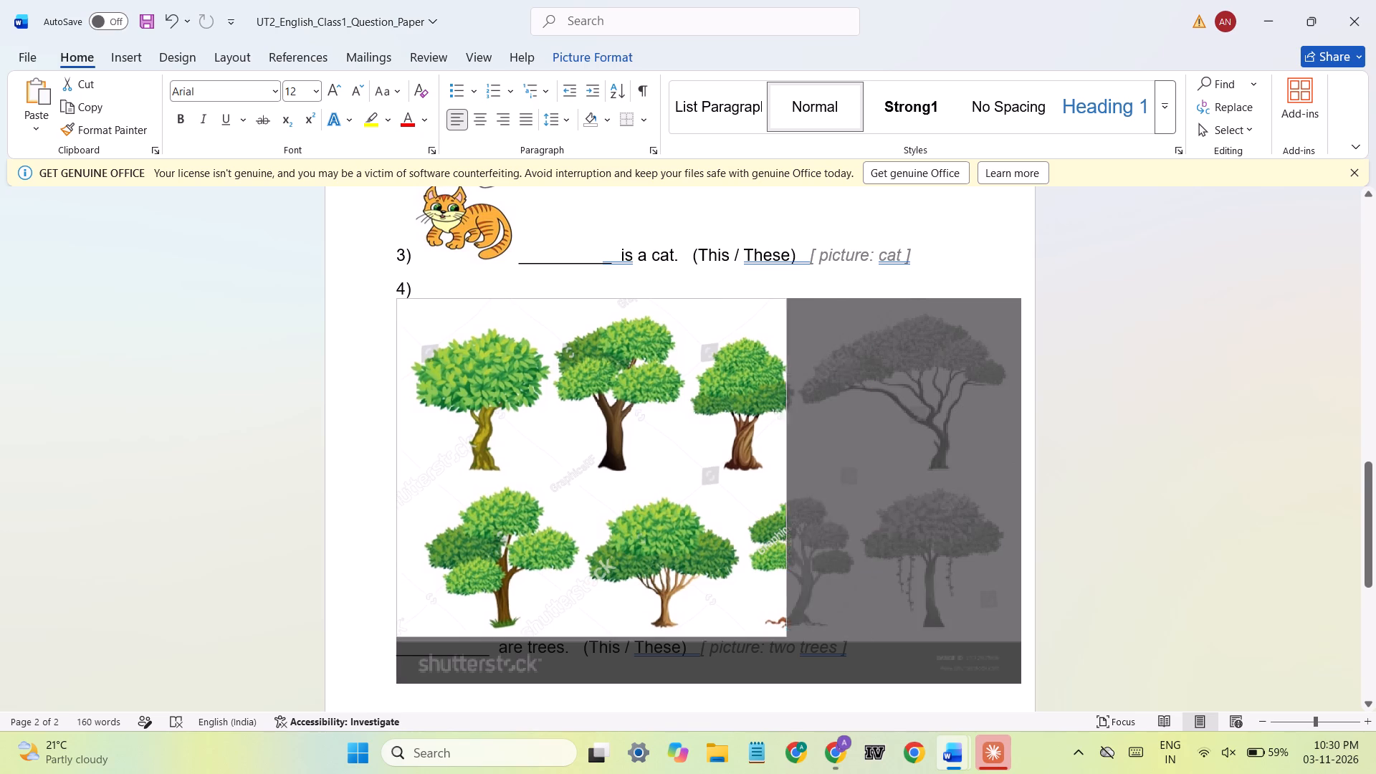
pyautogui.moveTo(780, 501); pyautogui.dragTo(819, 533)
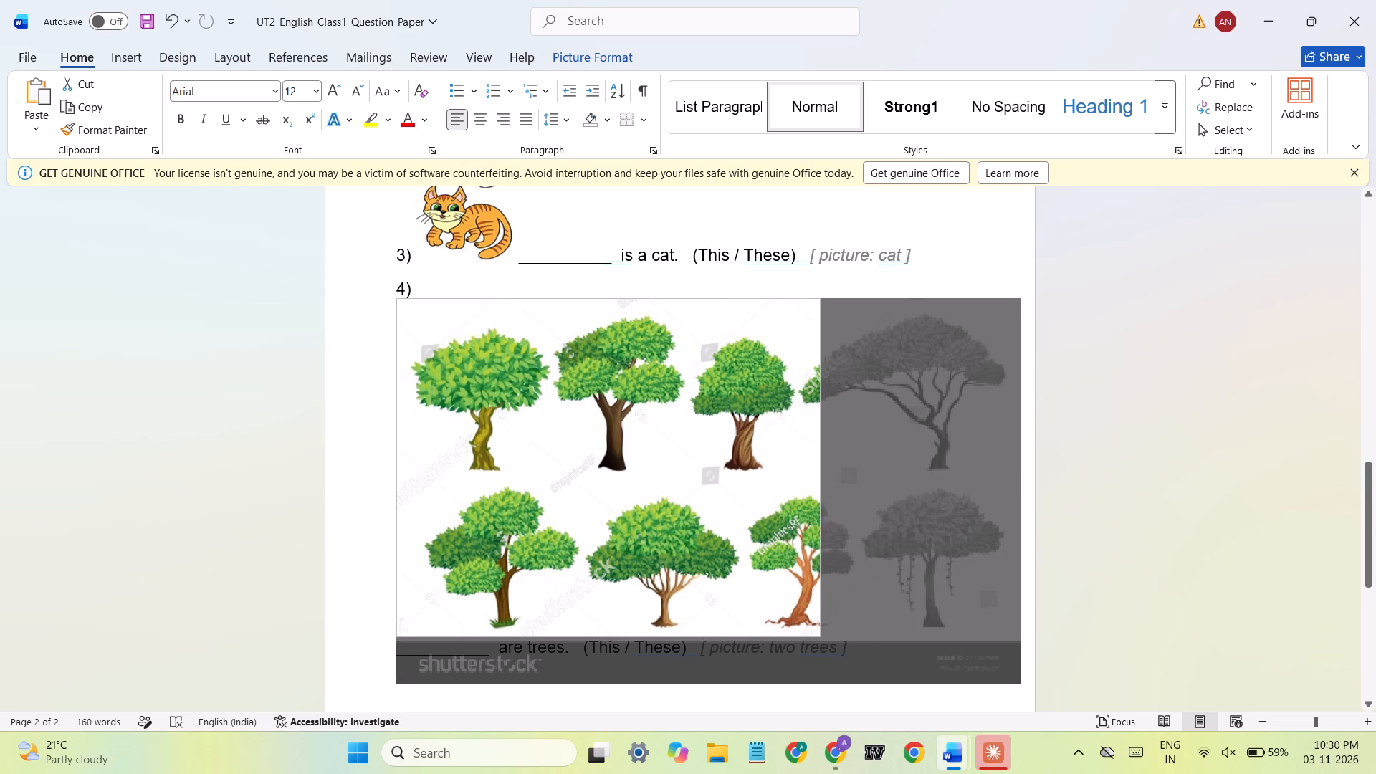
pyautogui.moveTo(819, 533); pyautogui.dragTo(790, 548)
pyautogui.click(615, 613)
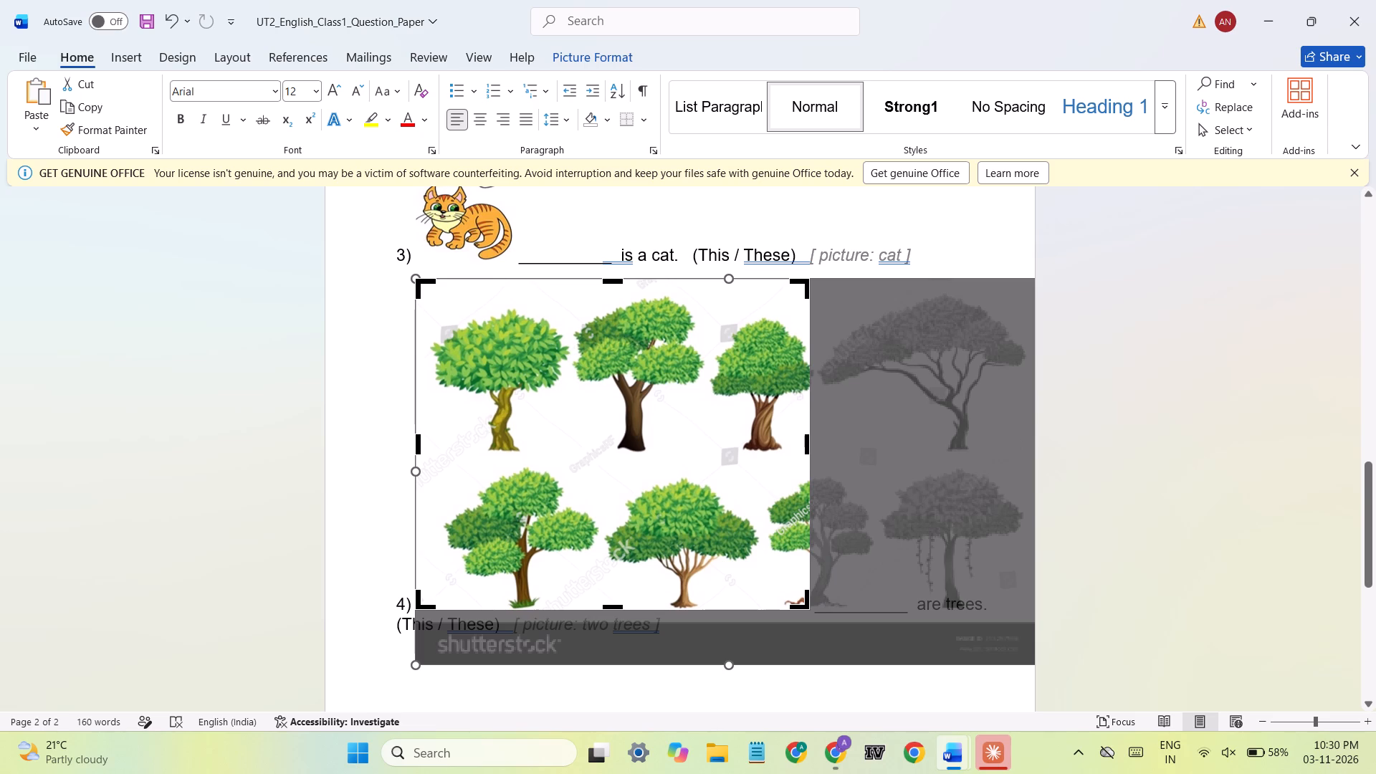
pyautogui.moveTo(611, 282); pyautogui.dragTo(611, 292)
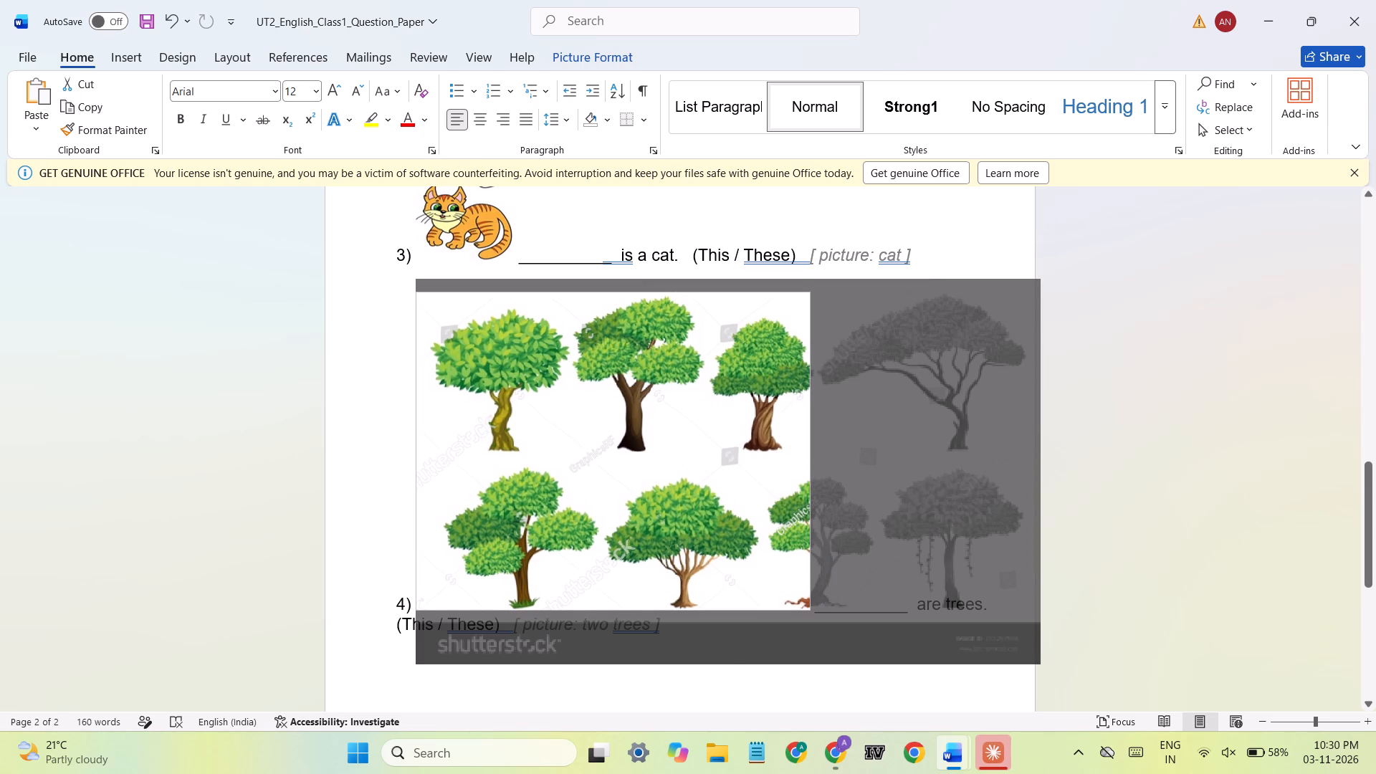
pyautogui.moveTo(611, 292); pyautogui.dragTo(611, 293)
pyautogui.moveTo(419, 443); pyautogui.dragTo(430, 443)
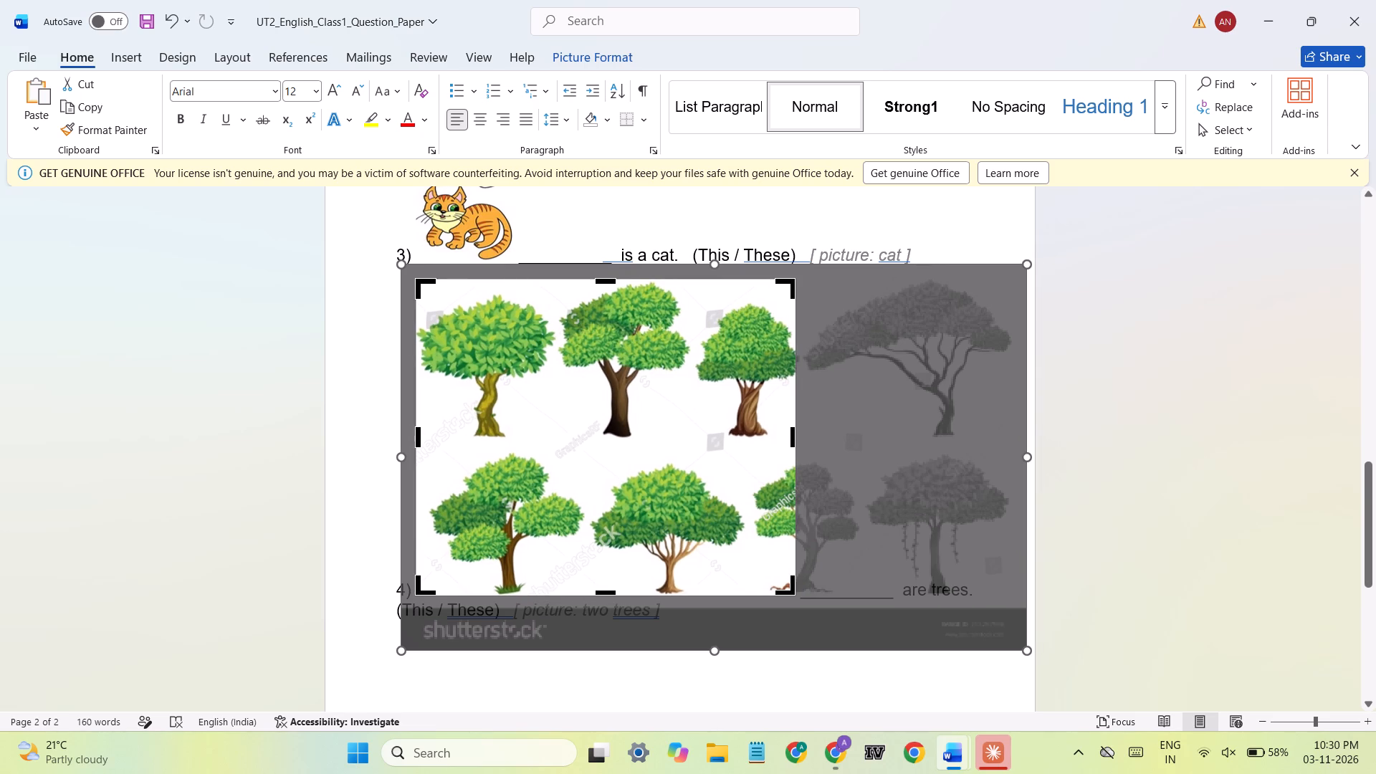
pyautogui.click(303, 572)
pyautogui.click(793, 636)
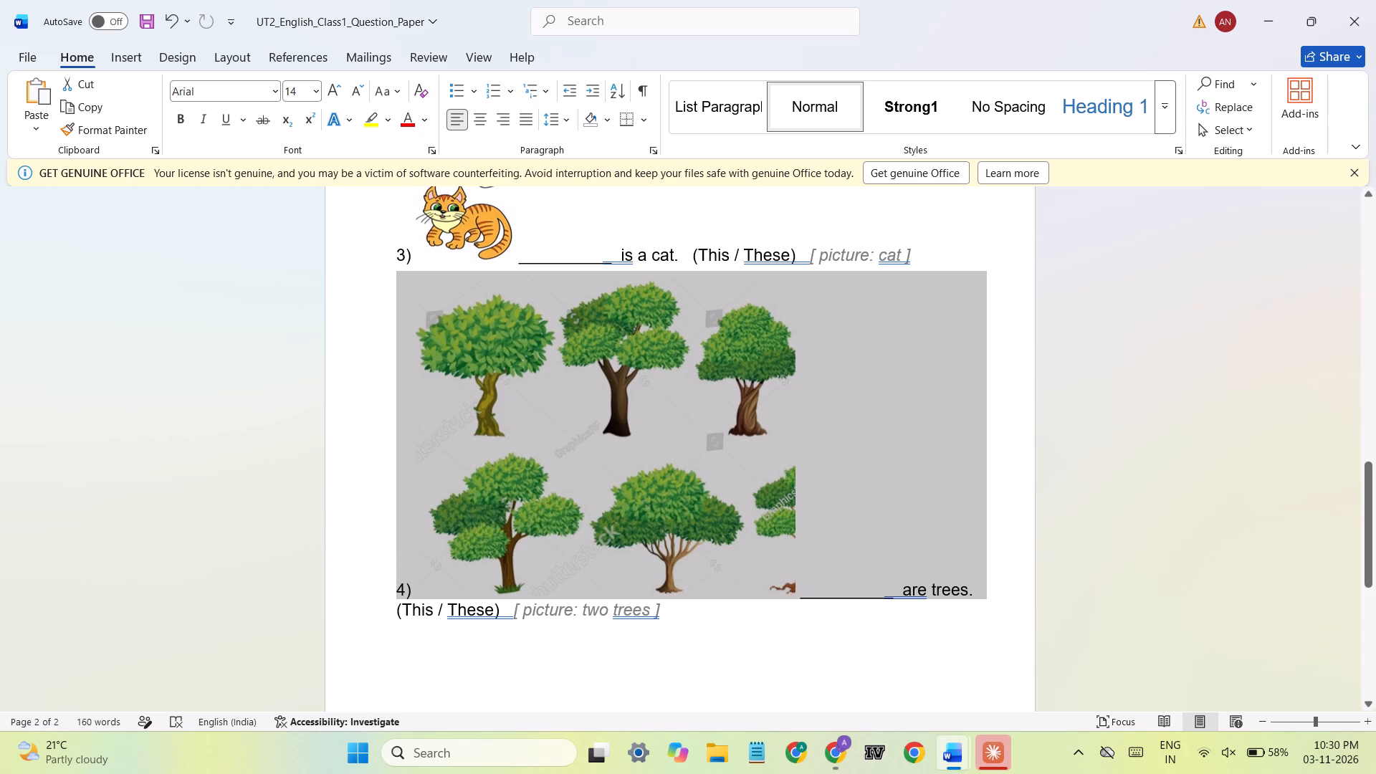
# Shrink the cropped trees picture proportionally to about the cat picture's width so item 4 fits on one line.
pyautogui.click(714, 473)
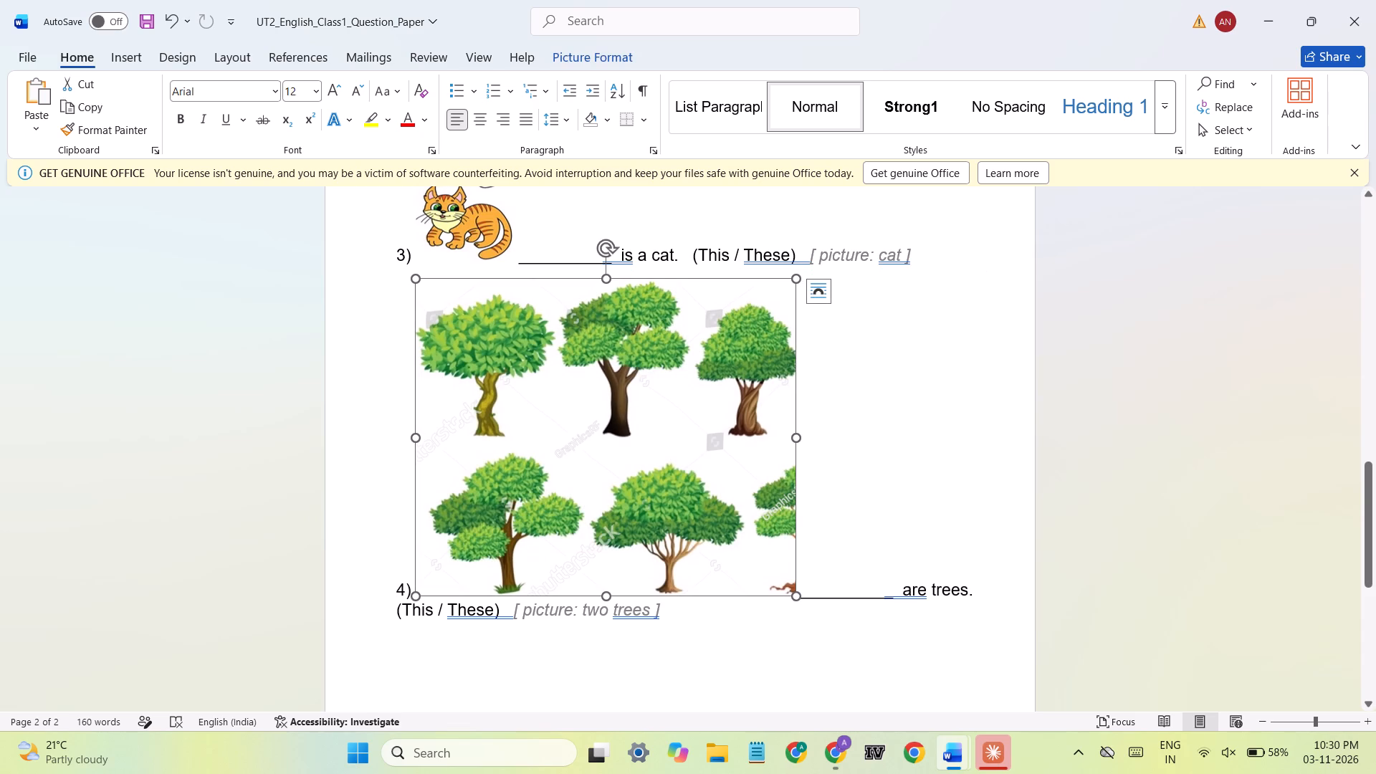
pyautogui.click(803, 597)
pyautogui.click(775, 576)
pyautogui.moveTo(793, 593); pyautogui.dragTo(520, 295)
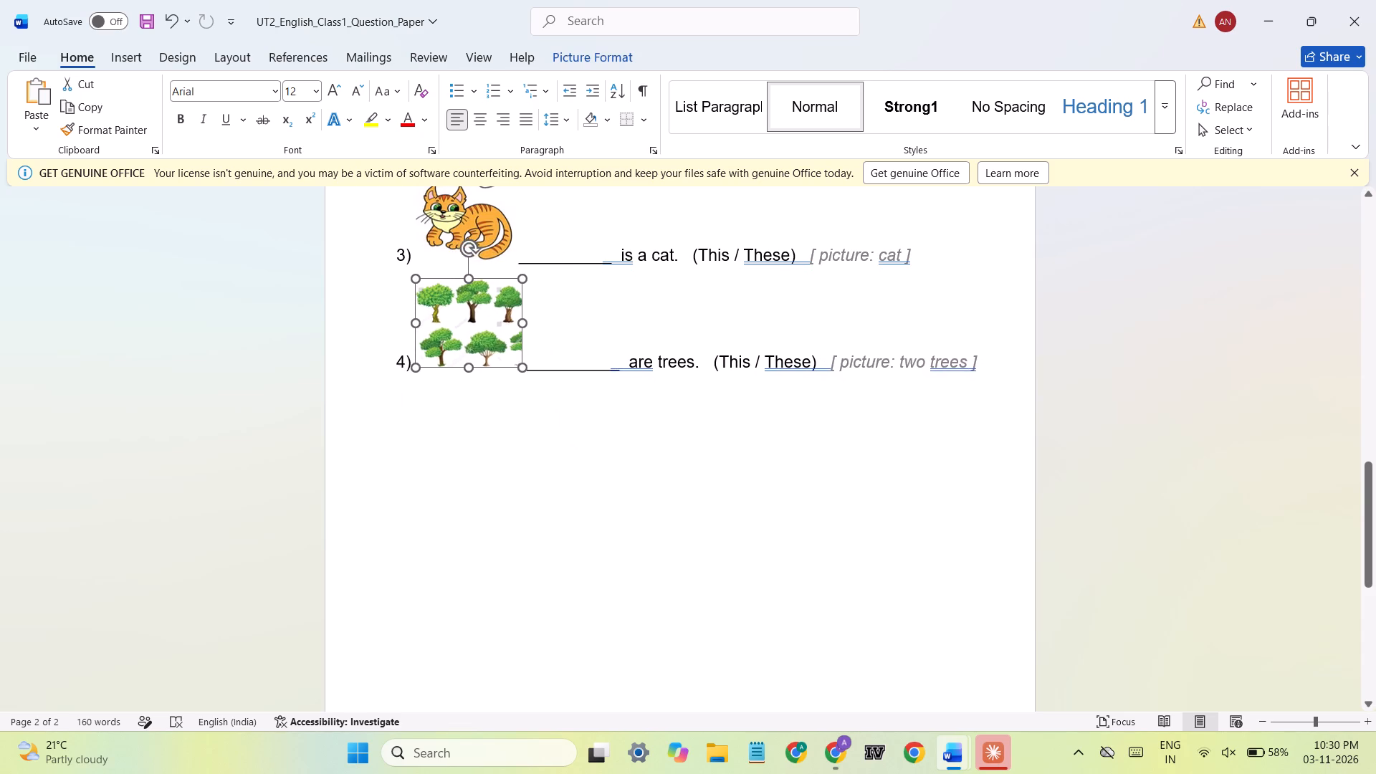
pyautogui.moveTo(520, 295); pyautogui.dragTo(509, 287)
pyautogui.click(512, 424)
# Enlarge the football picture slightly in the "a ball" item of Q6.
pyautogui.scroll(1, 512, 424)
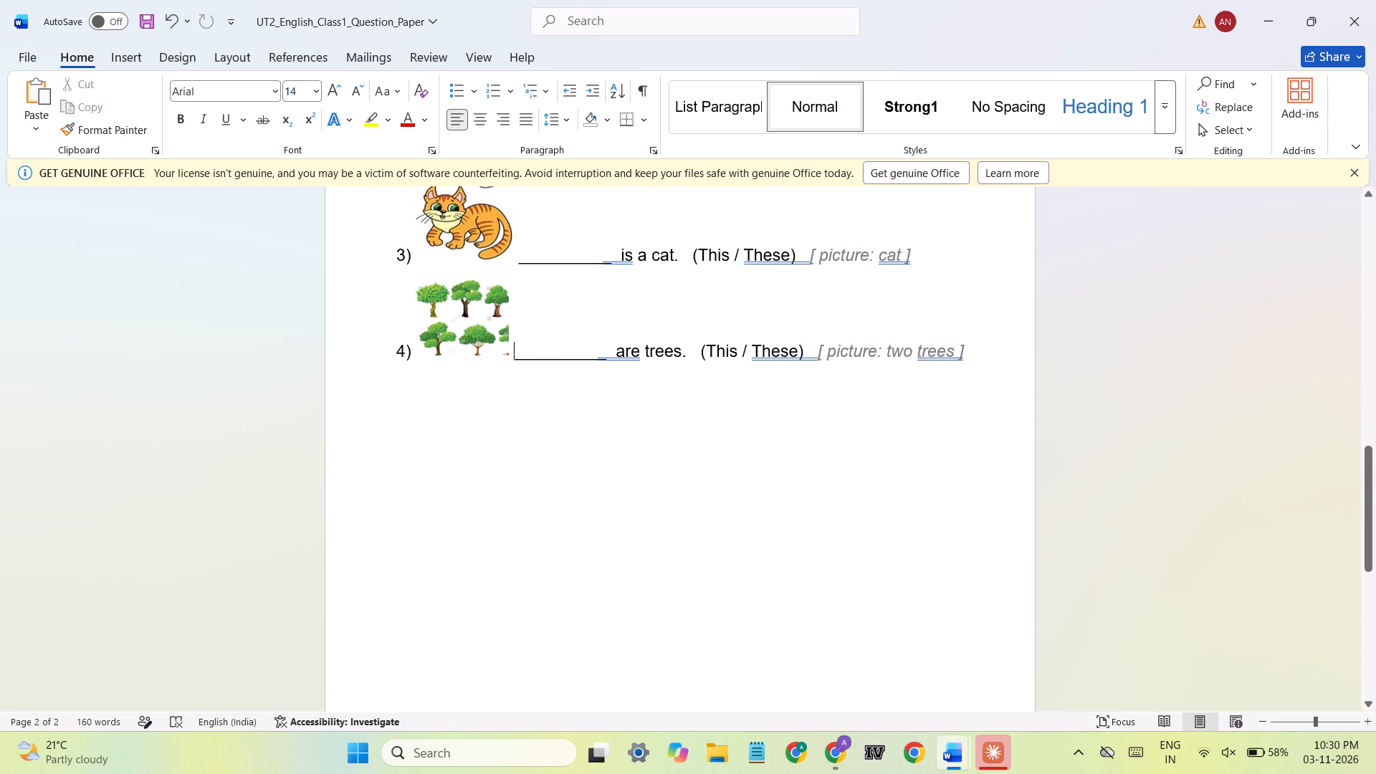
pyautogui.scroll(2, 512, 424)
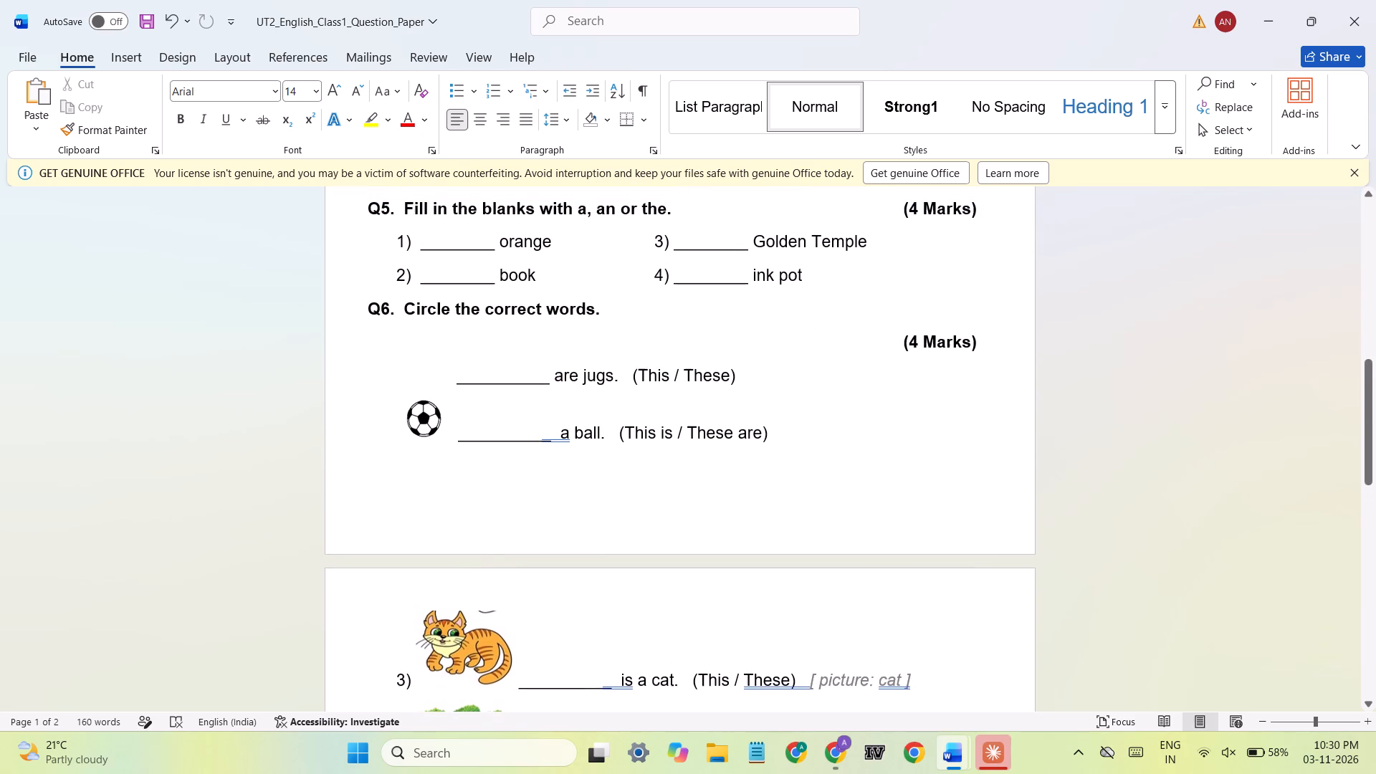
pyautogui.click(422, 419)
pyautogui.moveTo(444, 439); pyautogui.dragTo(451, 440)
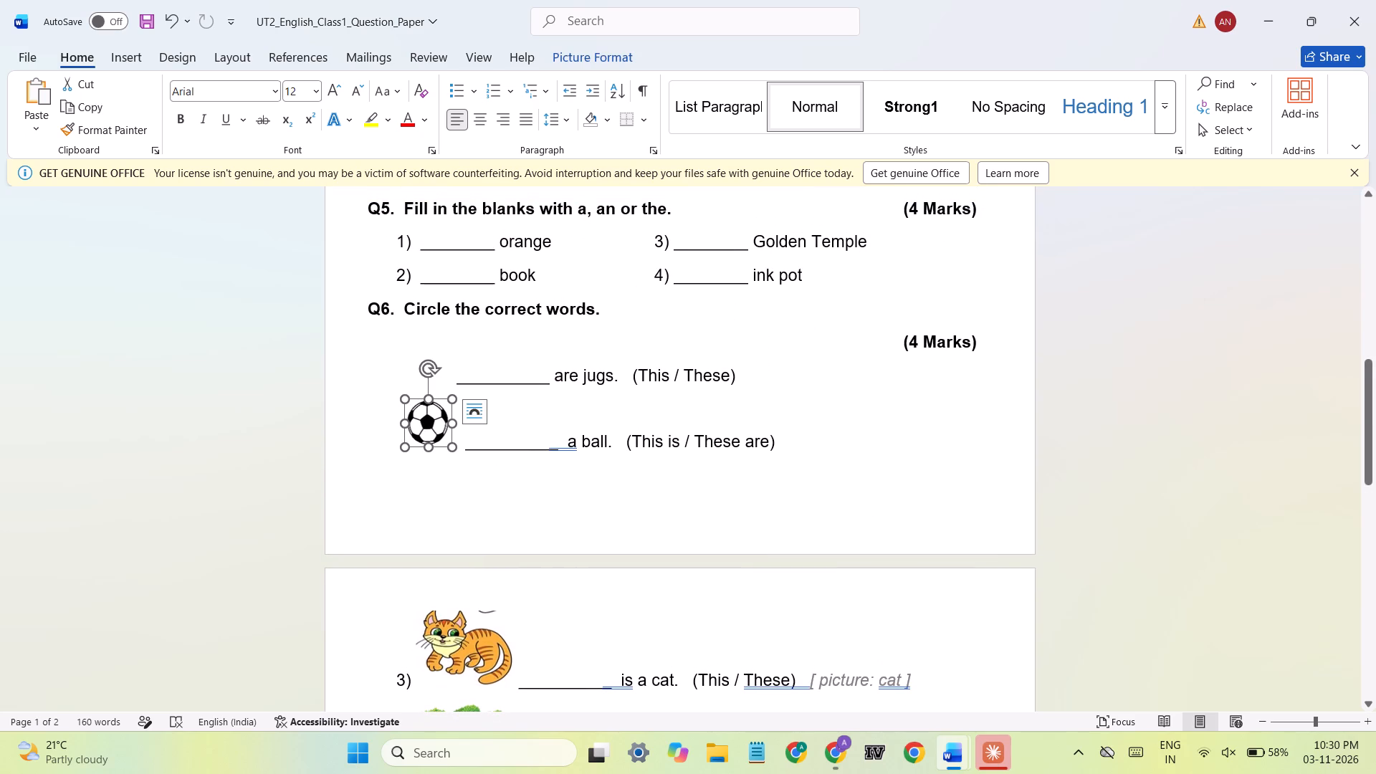
# Insert the item number "2)" before the football picture in Q6.
pyautogui.scroll(-1, 384, 586)
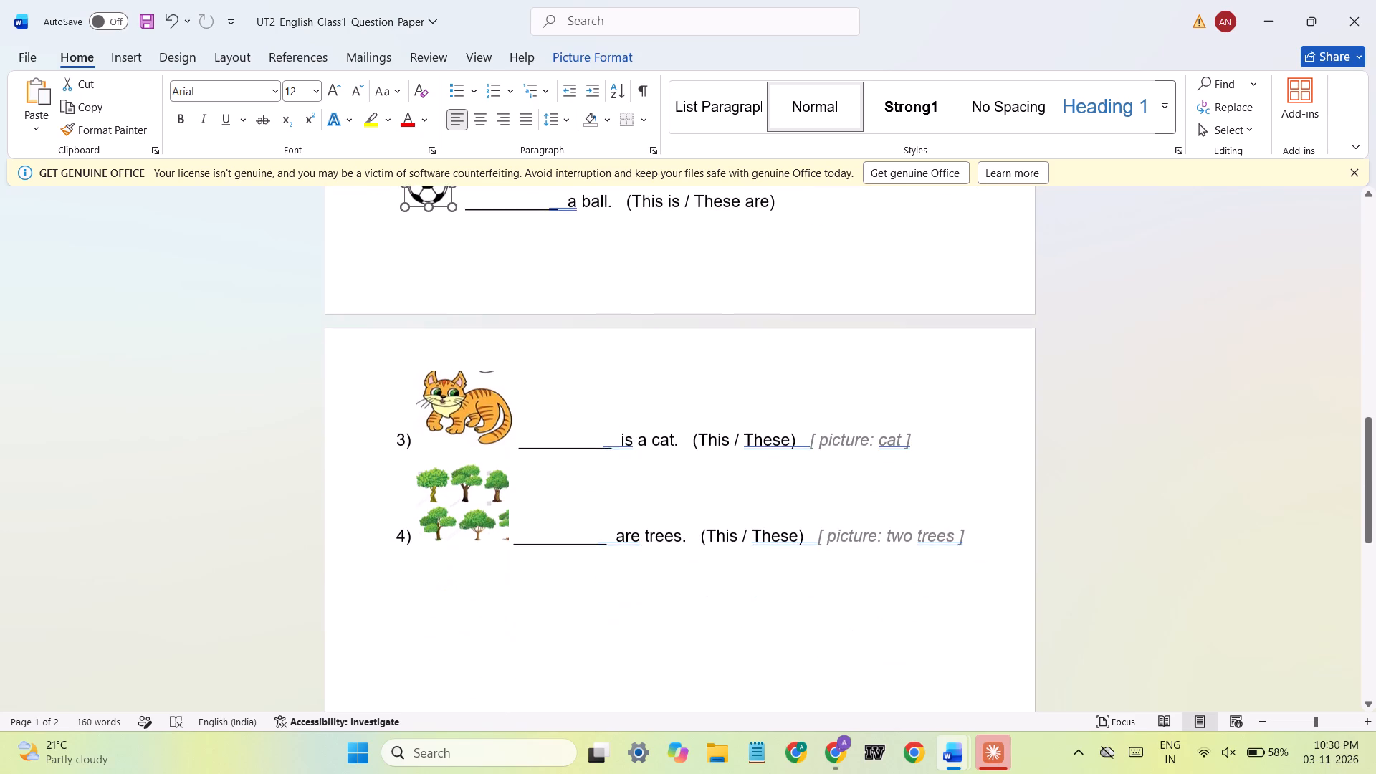
pyautogui.scroll(1, 421, 479)
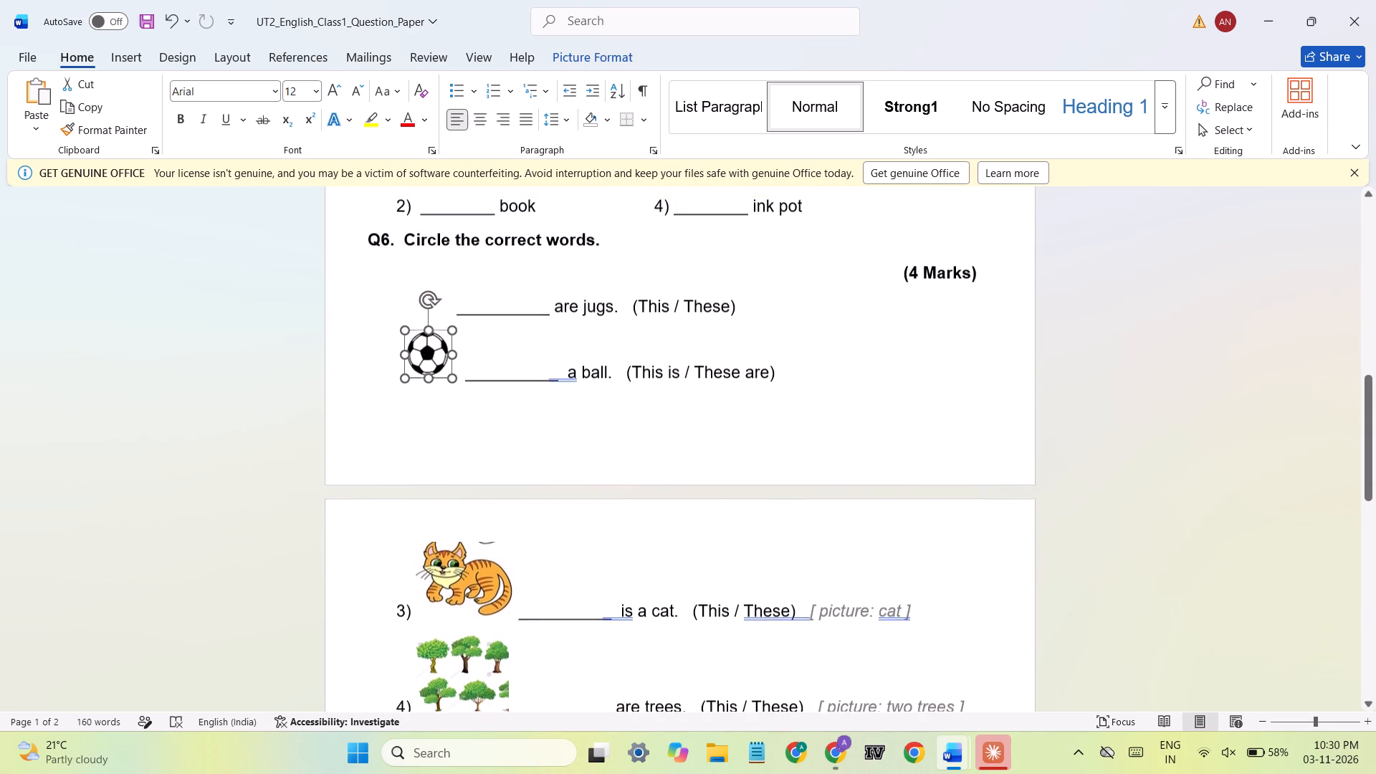
pyautogui.scroll(2, 421, 479)
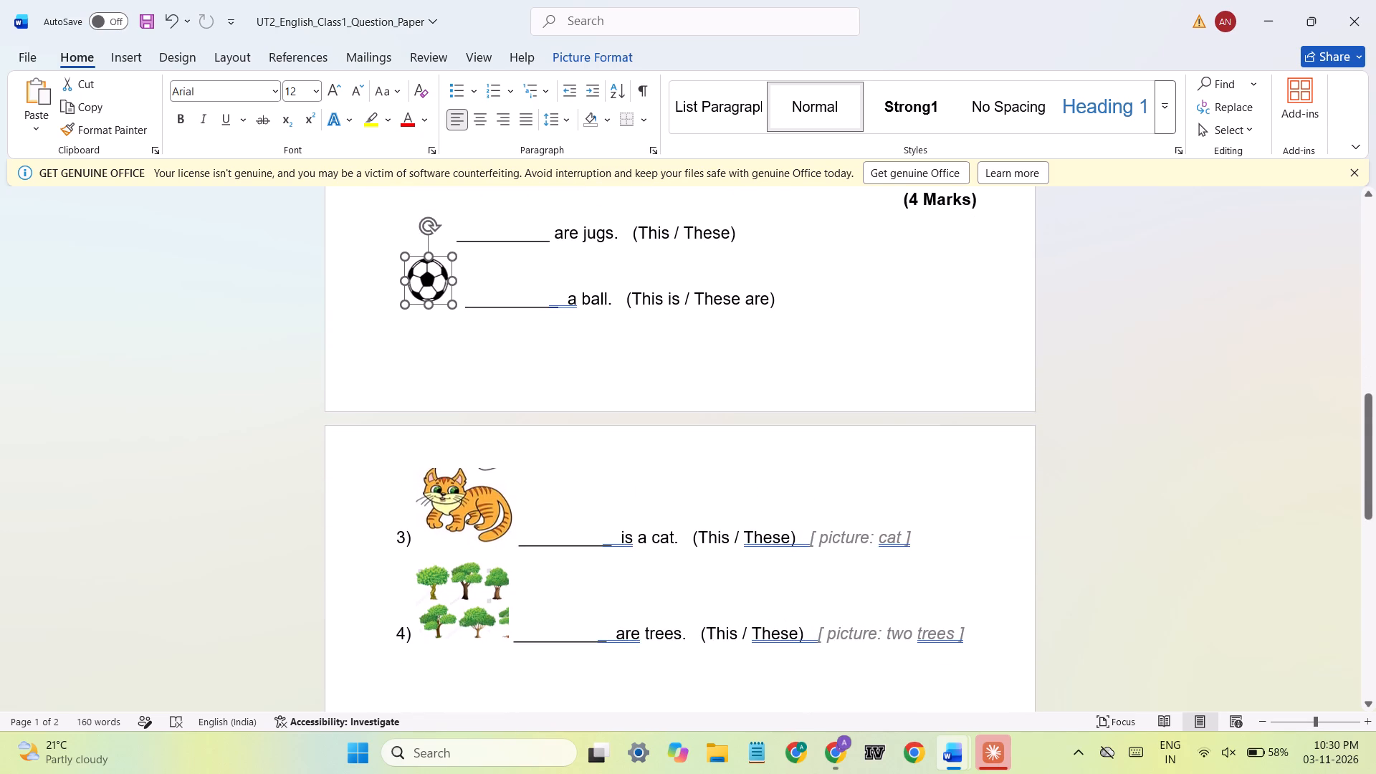
pyautogui.scroll(1, 414, 516)
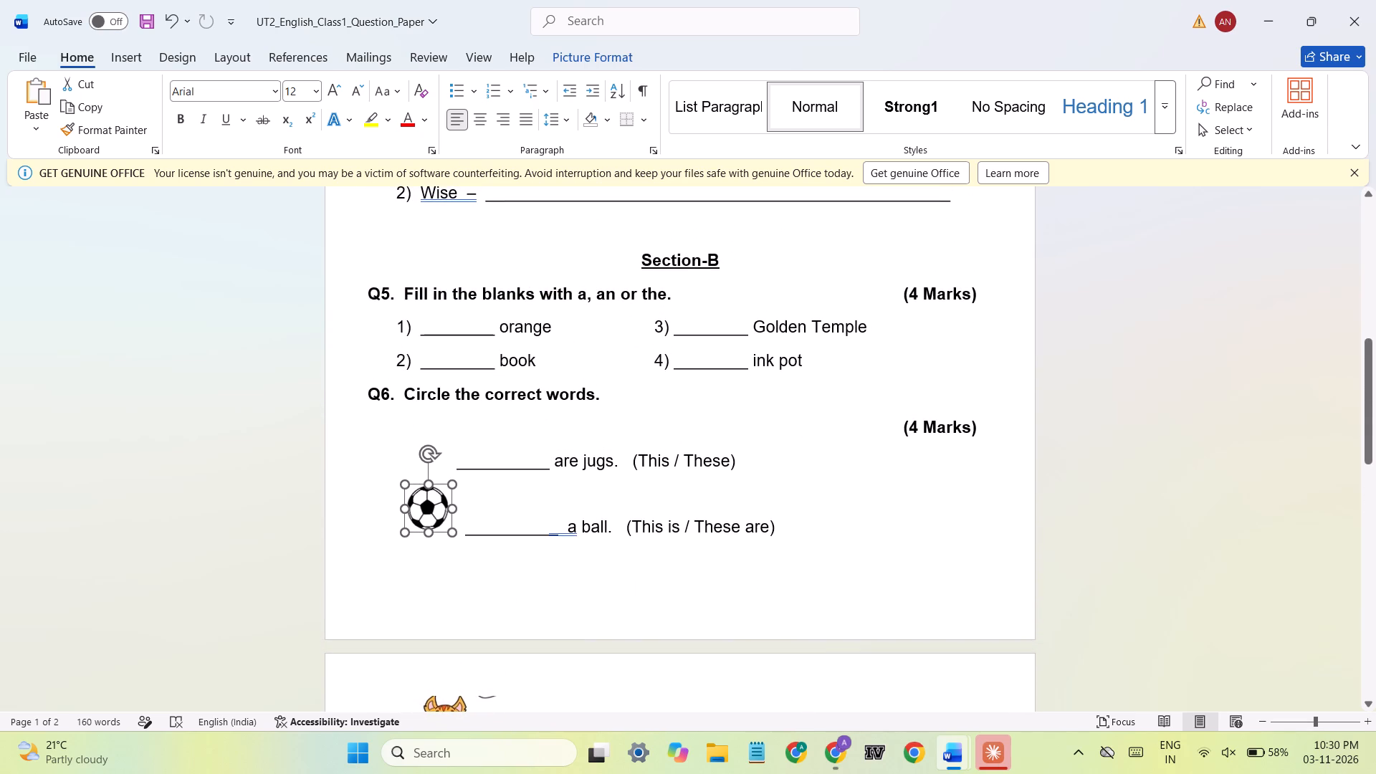
pyautogui.click(394, 515)
pyautogui.press('2')
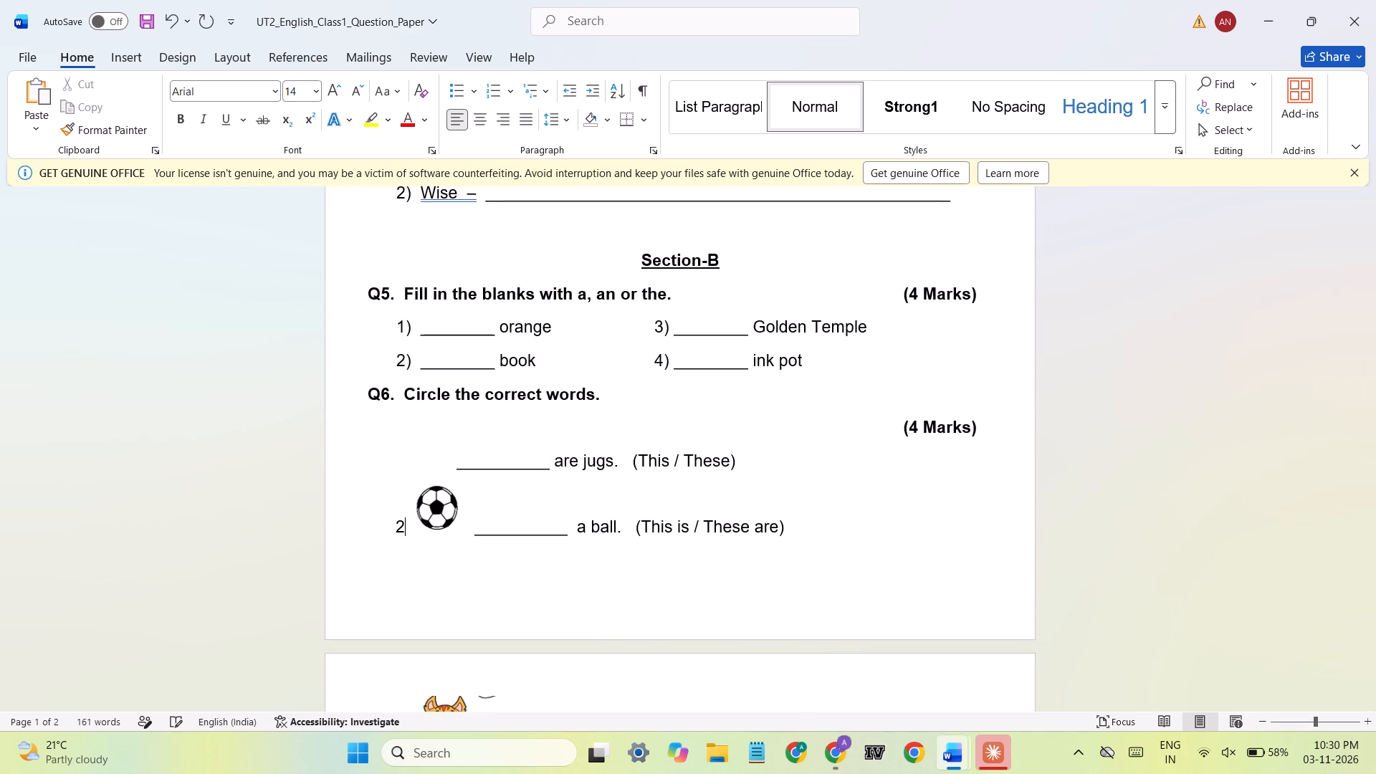
pyautogui.press('0')
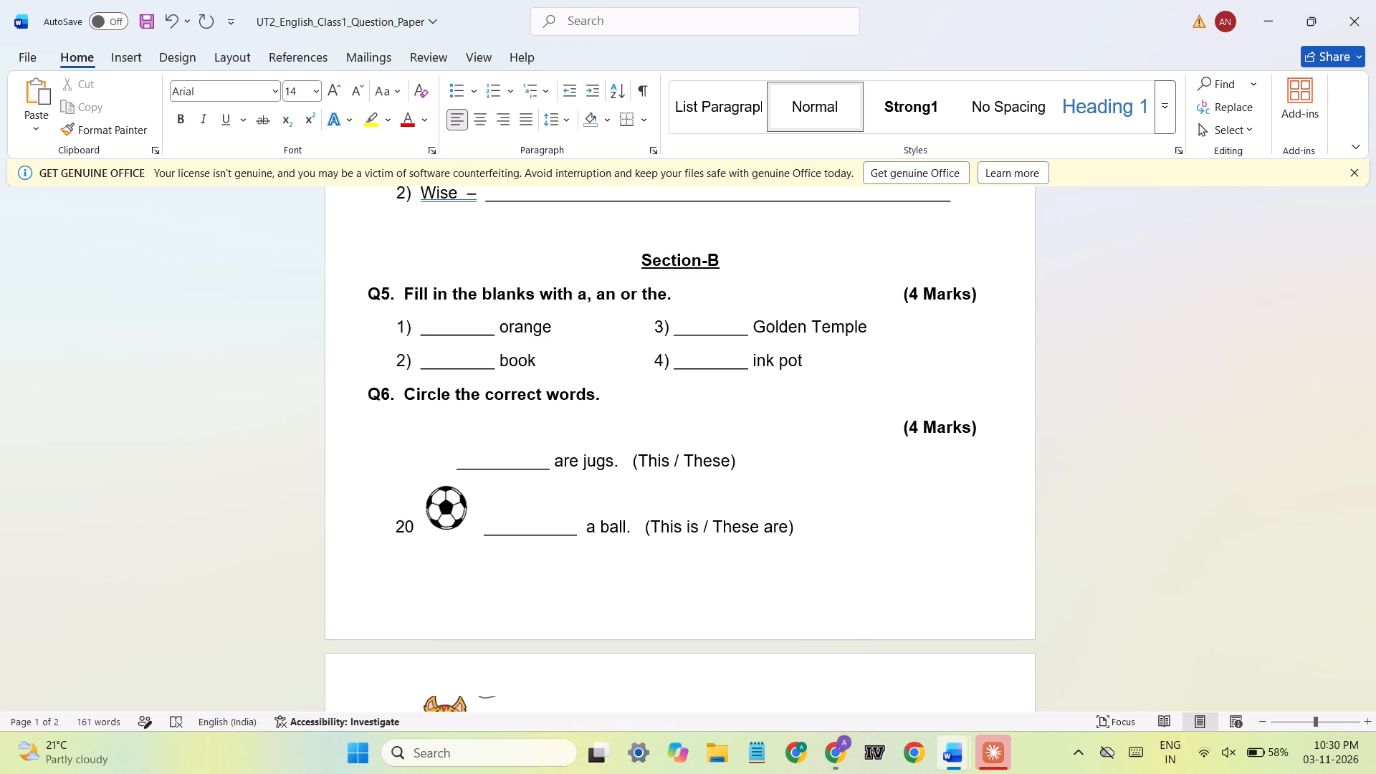
pyautogui.press('BackSpace')
pyautogui.hotkey('shift', ')')
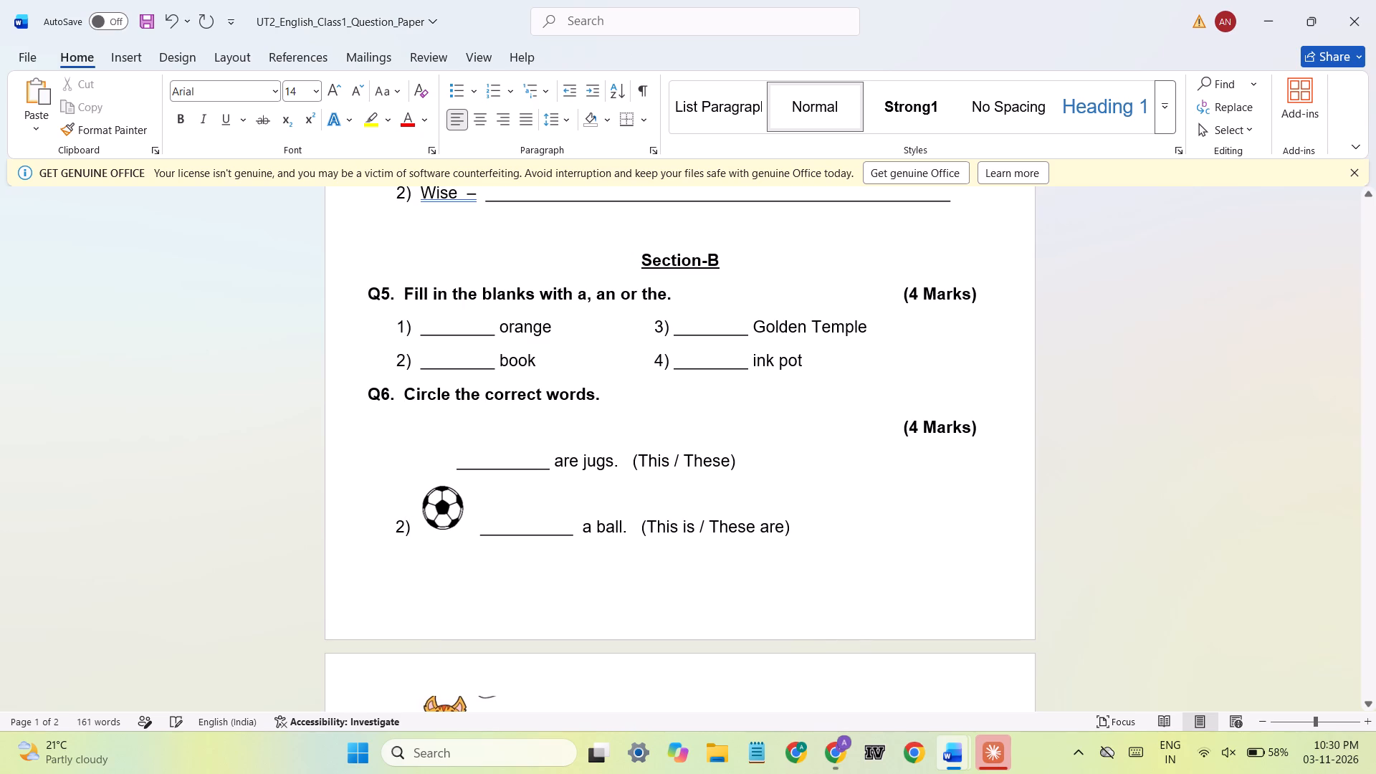
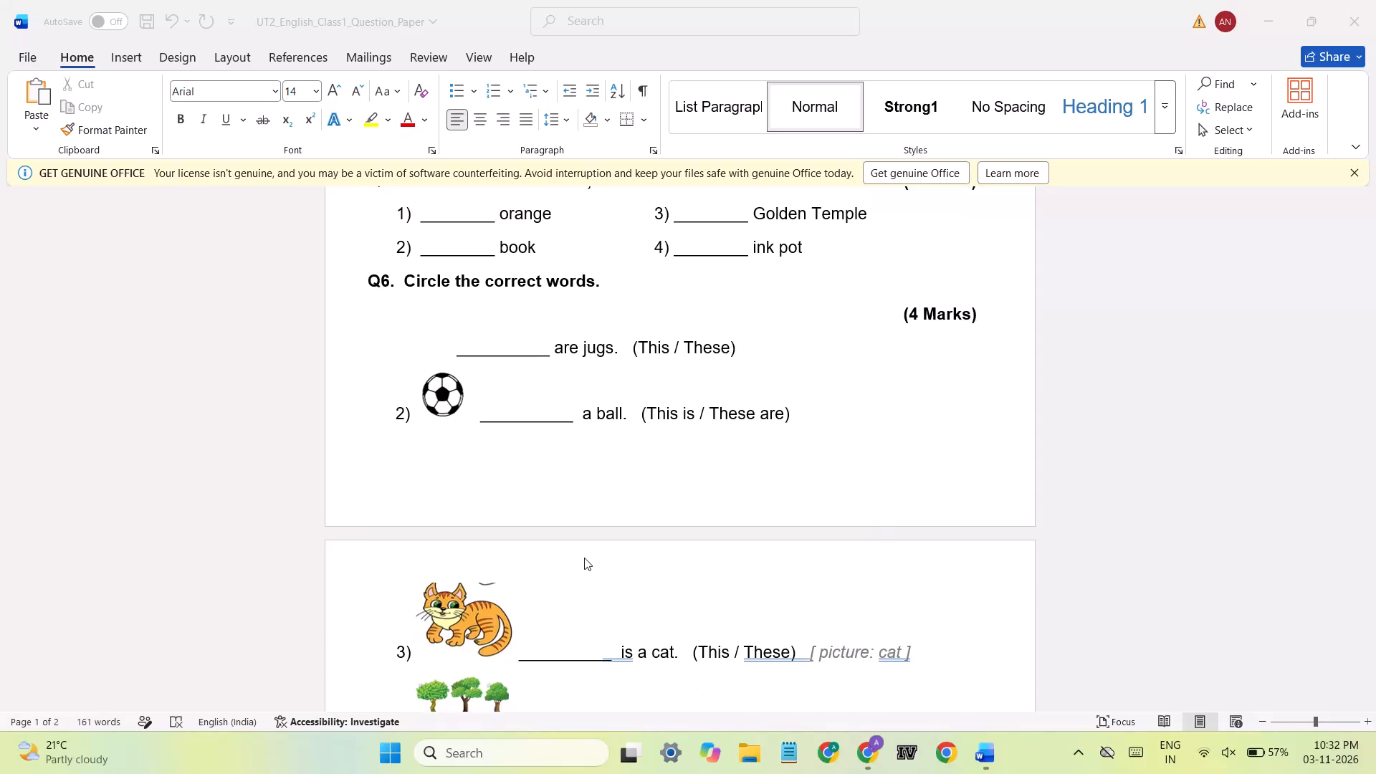
# Crop the top edge of the cat picture in Q6 item 3 to remove the stray line above the cat.
pyautogui.scroll(-1, 584, 558)
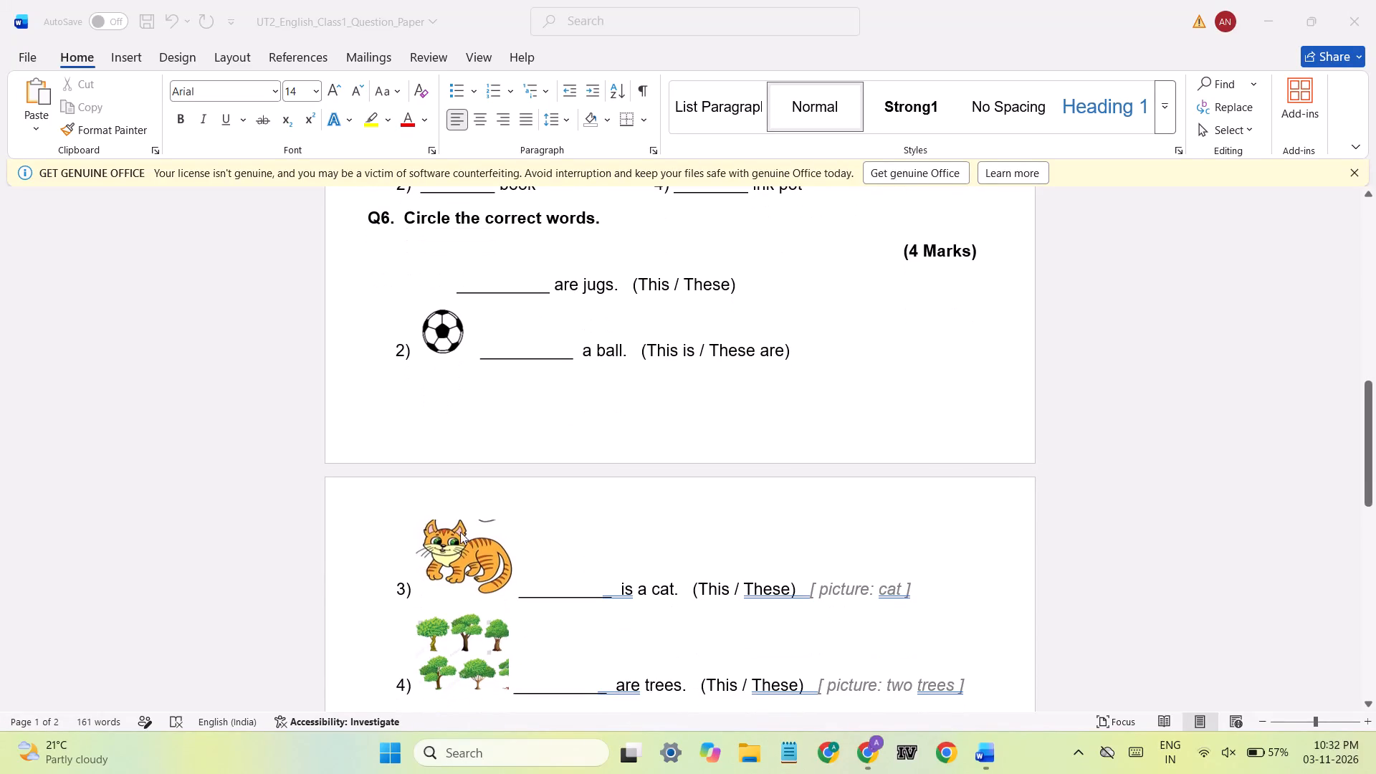
pyautogui.click(461, 538)
pyautogui.click(461, 538)
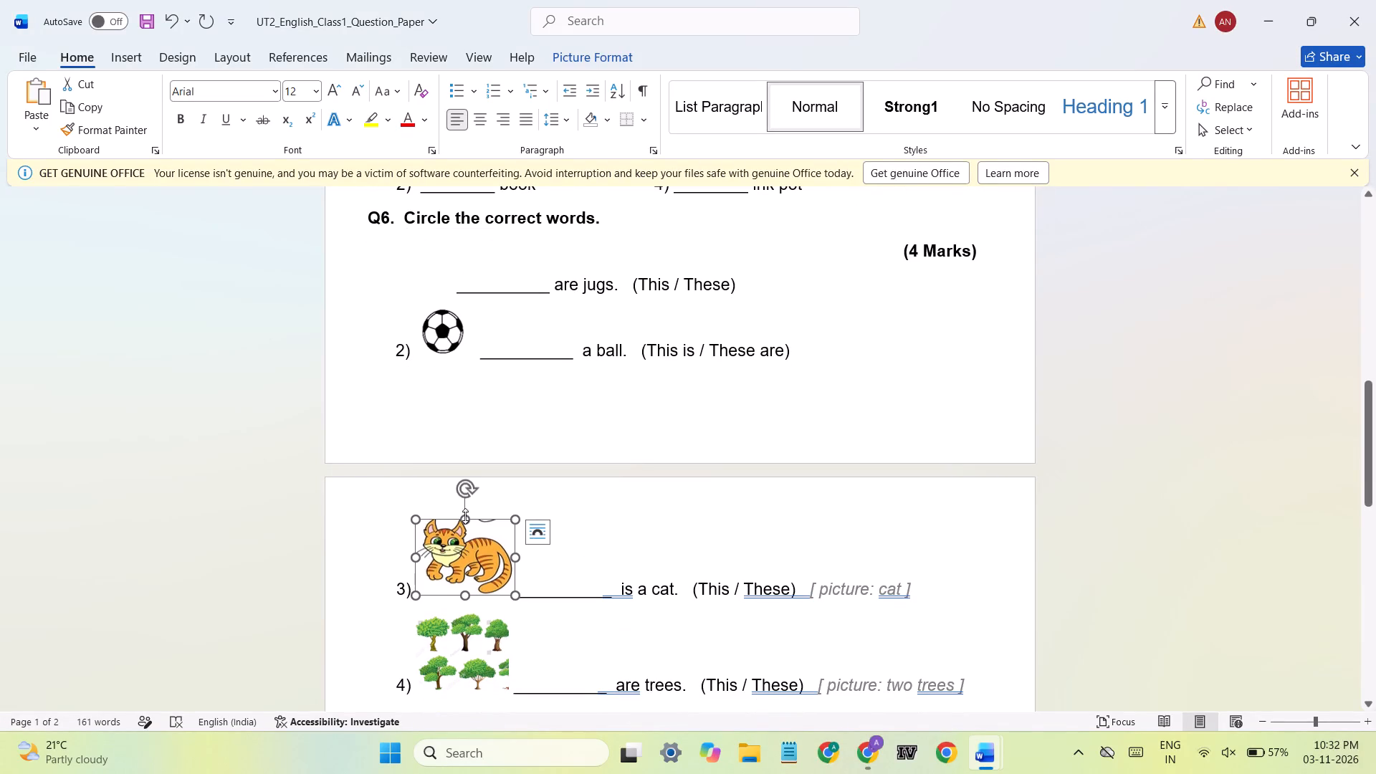
pyautogui.rightClick(481, 536)
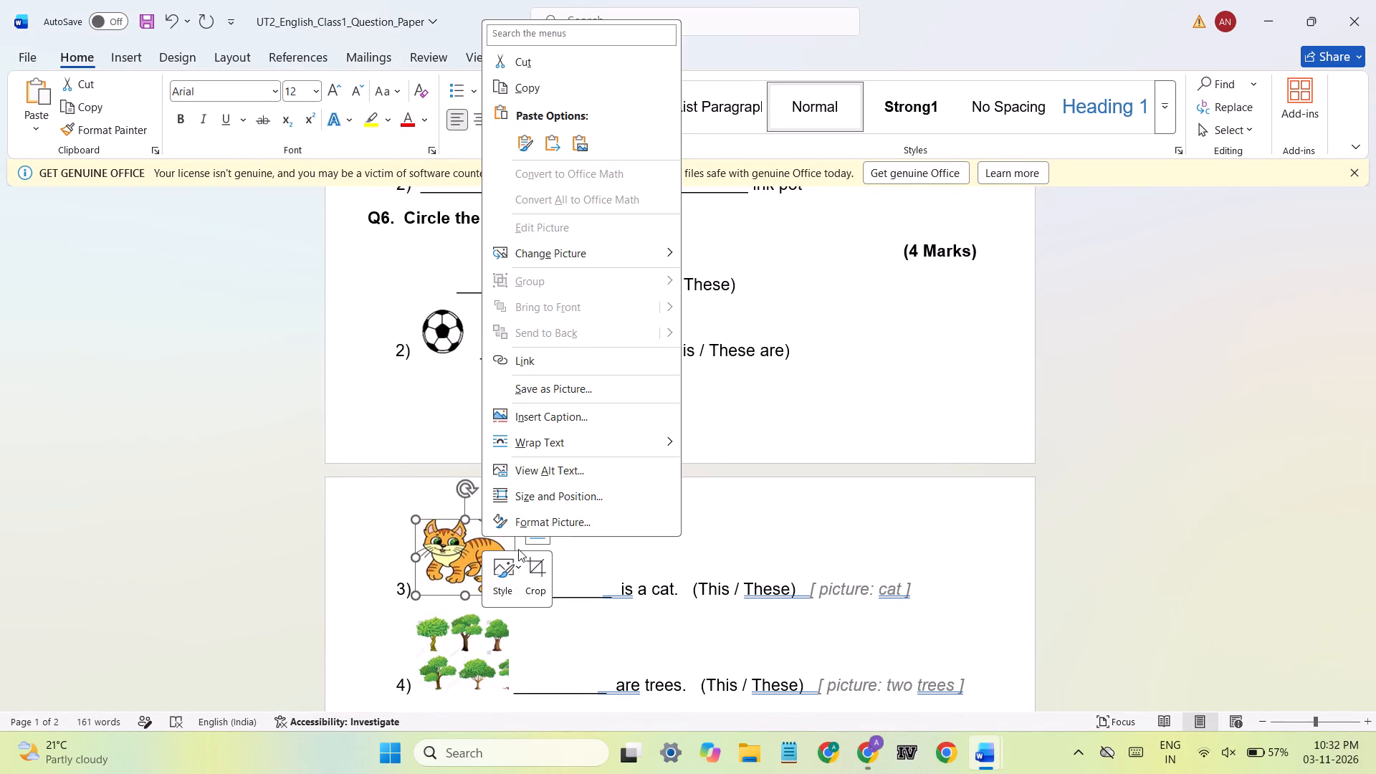
pyautogui.click(524, 566)
pyautogui.click(473, 523)
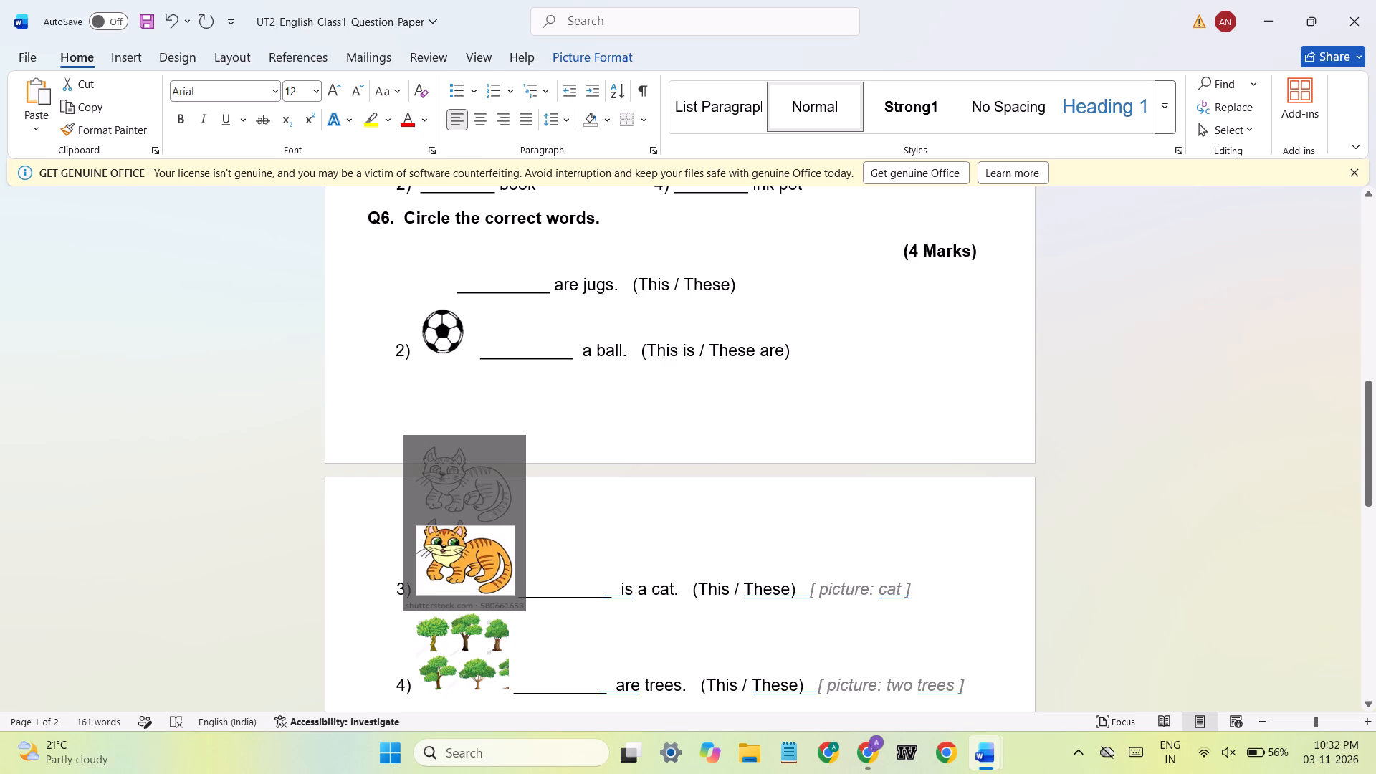
pyautogui.click(590, 533)
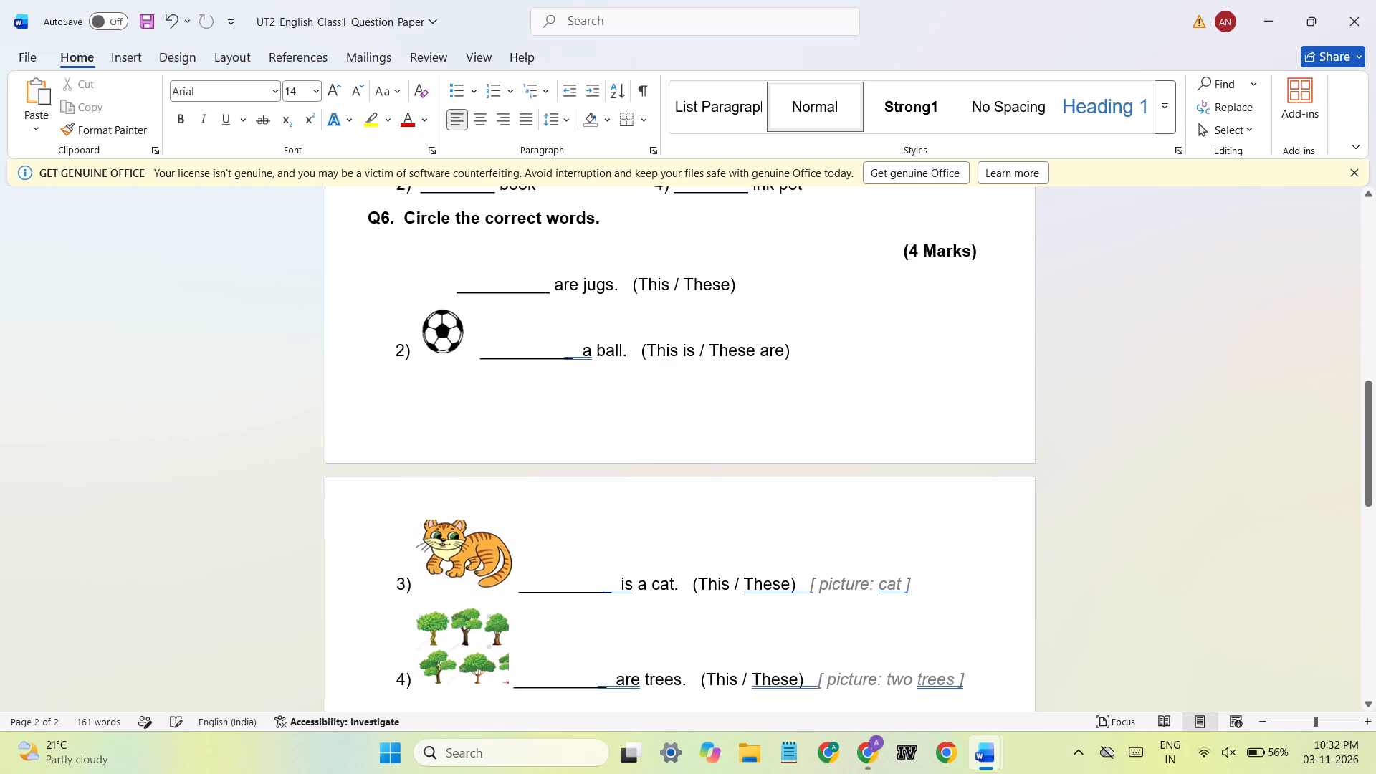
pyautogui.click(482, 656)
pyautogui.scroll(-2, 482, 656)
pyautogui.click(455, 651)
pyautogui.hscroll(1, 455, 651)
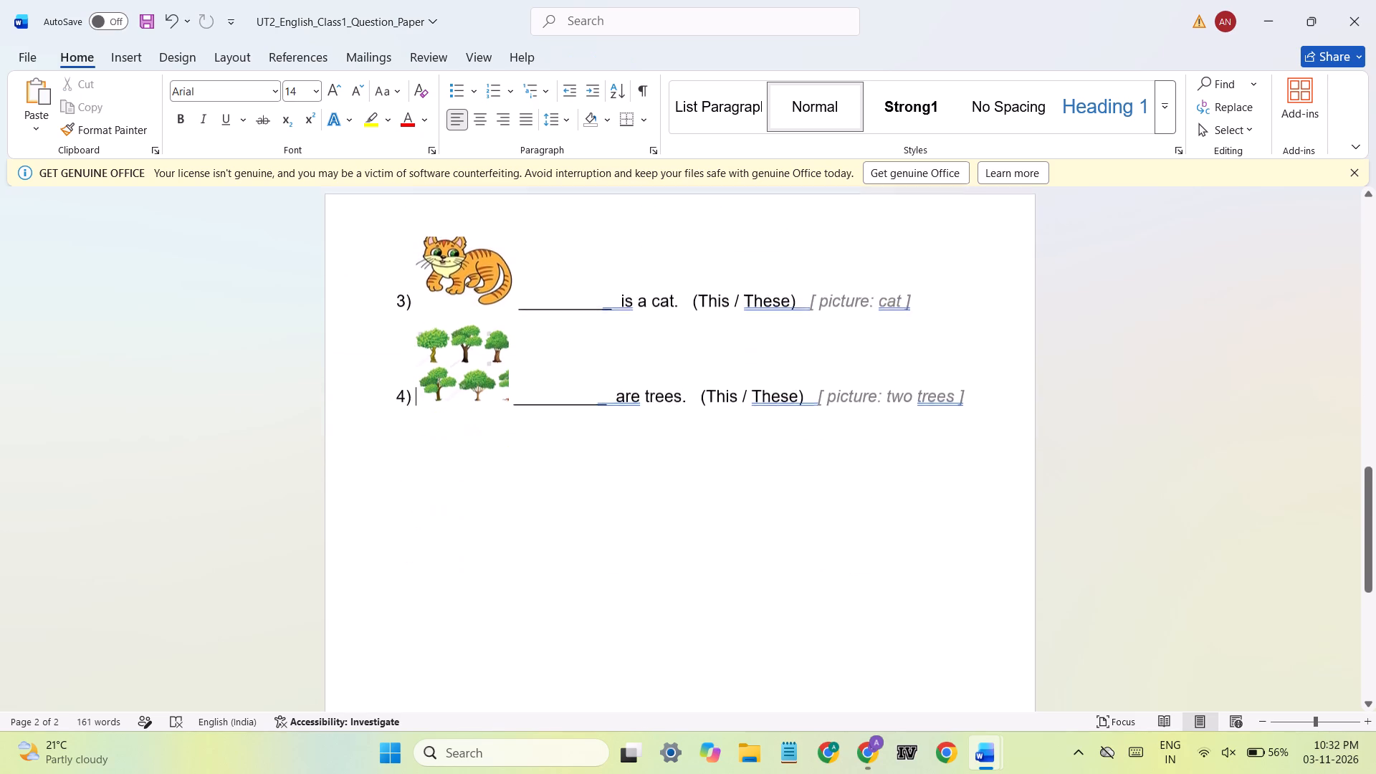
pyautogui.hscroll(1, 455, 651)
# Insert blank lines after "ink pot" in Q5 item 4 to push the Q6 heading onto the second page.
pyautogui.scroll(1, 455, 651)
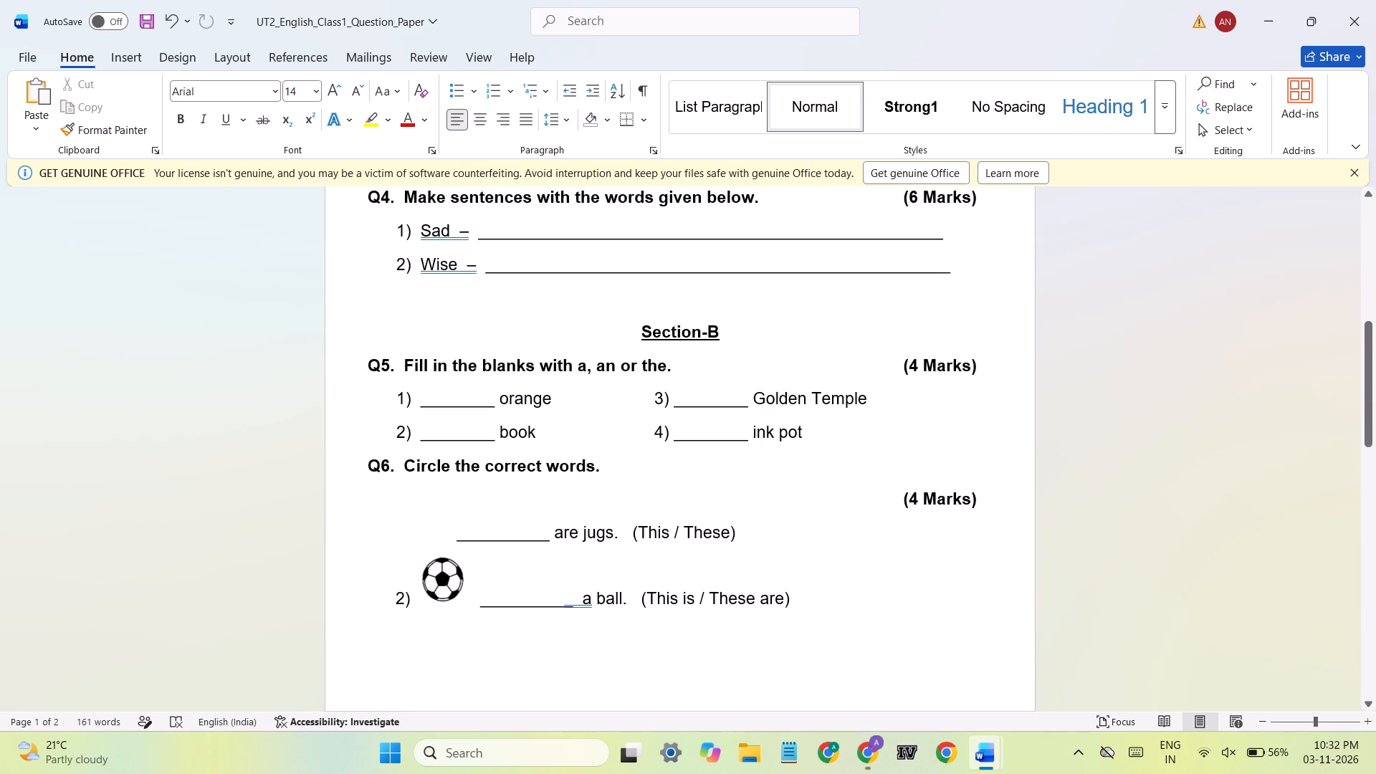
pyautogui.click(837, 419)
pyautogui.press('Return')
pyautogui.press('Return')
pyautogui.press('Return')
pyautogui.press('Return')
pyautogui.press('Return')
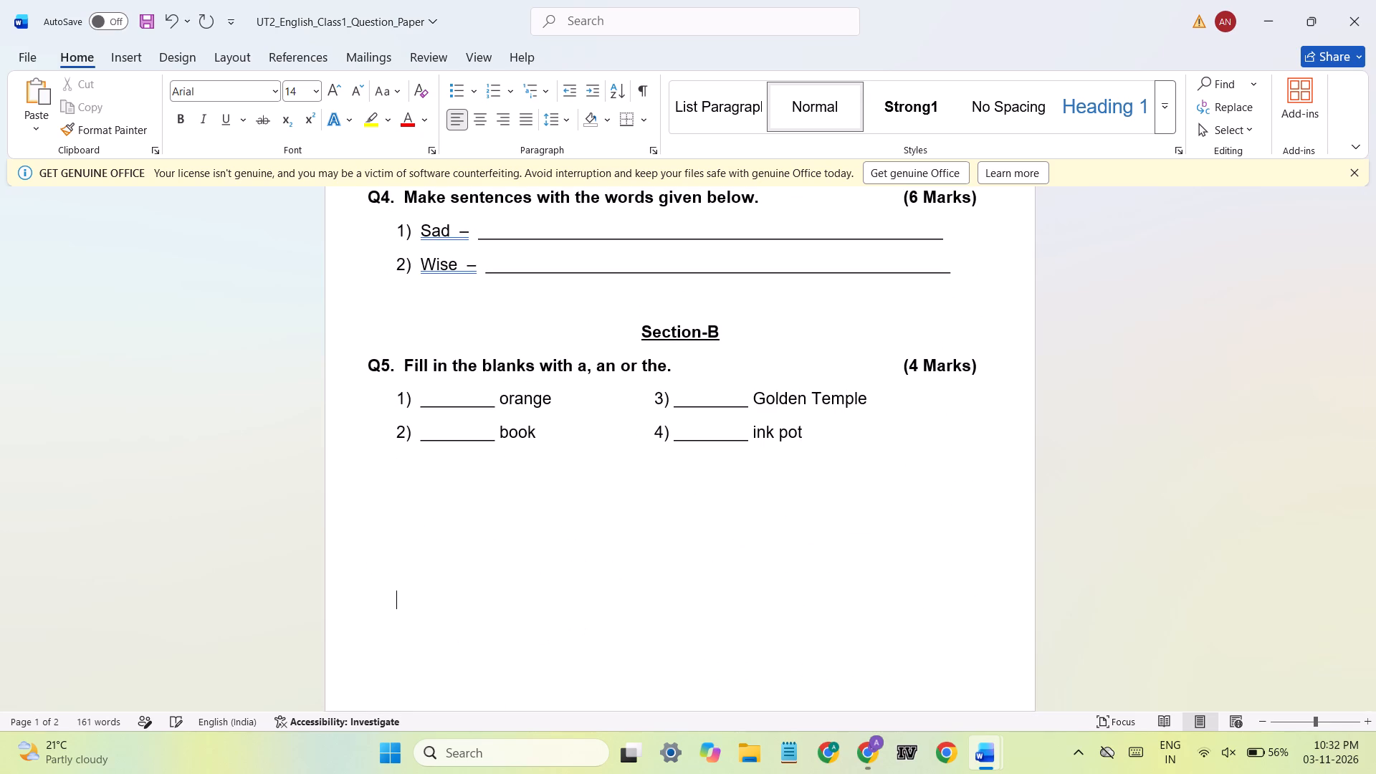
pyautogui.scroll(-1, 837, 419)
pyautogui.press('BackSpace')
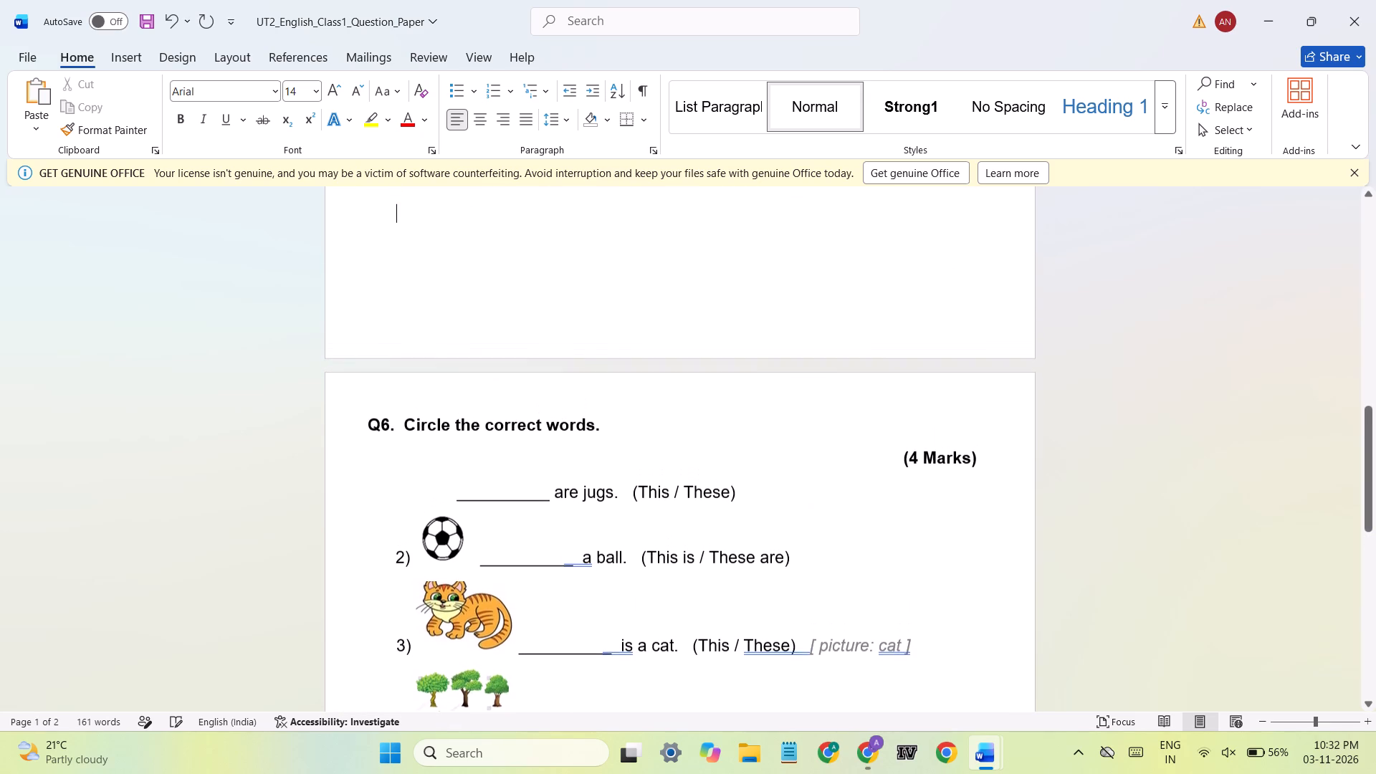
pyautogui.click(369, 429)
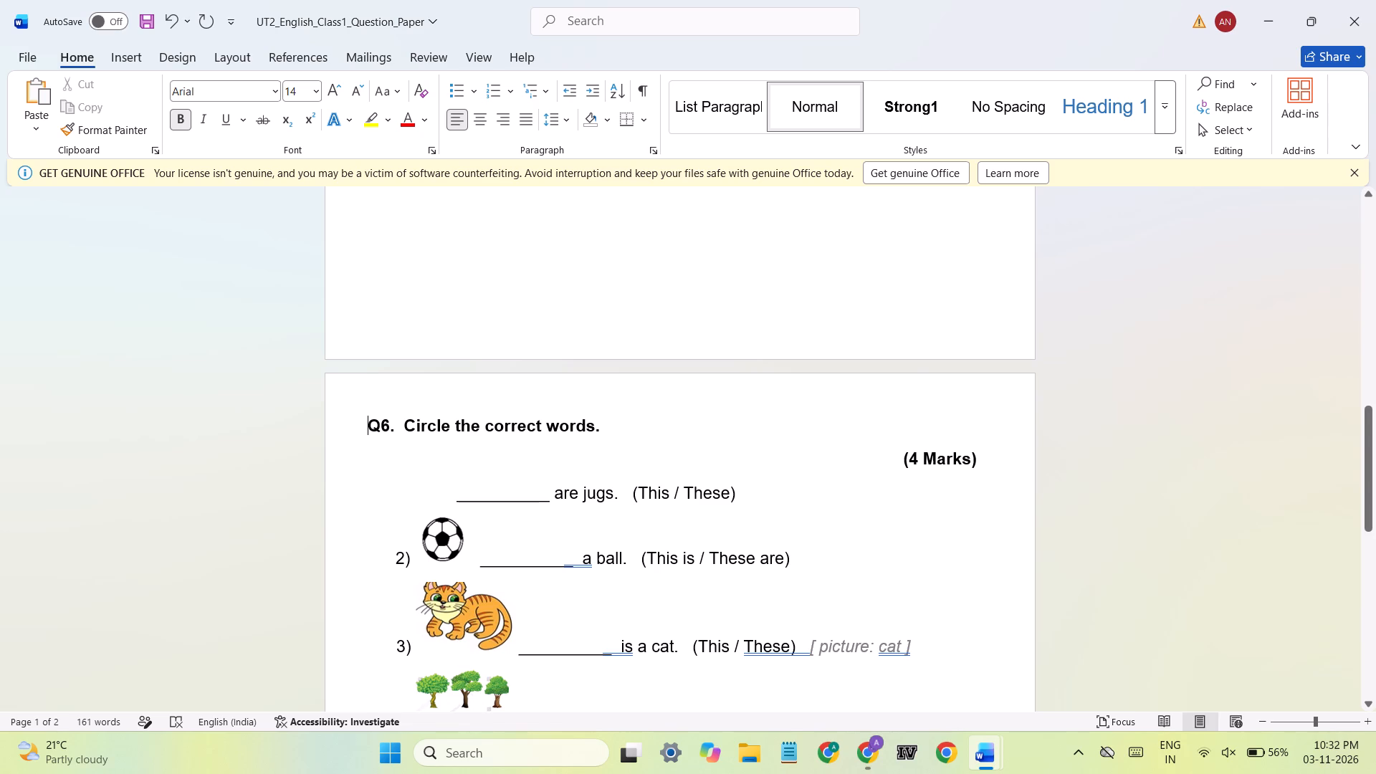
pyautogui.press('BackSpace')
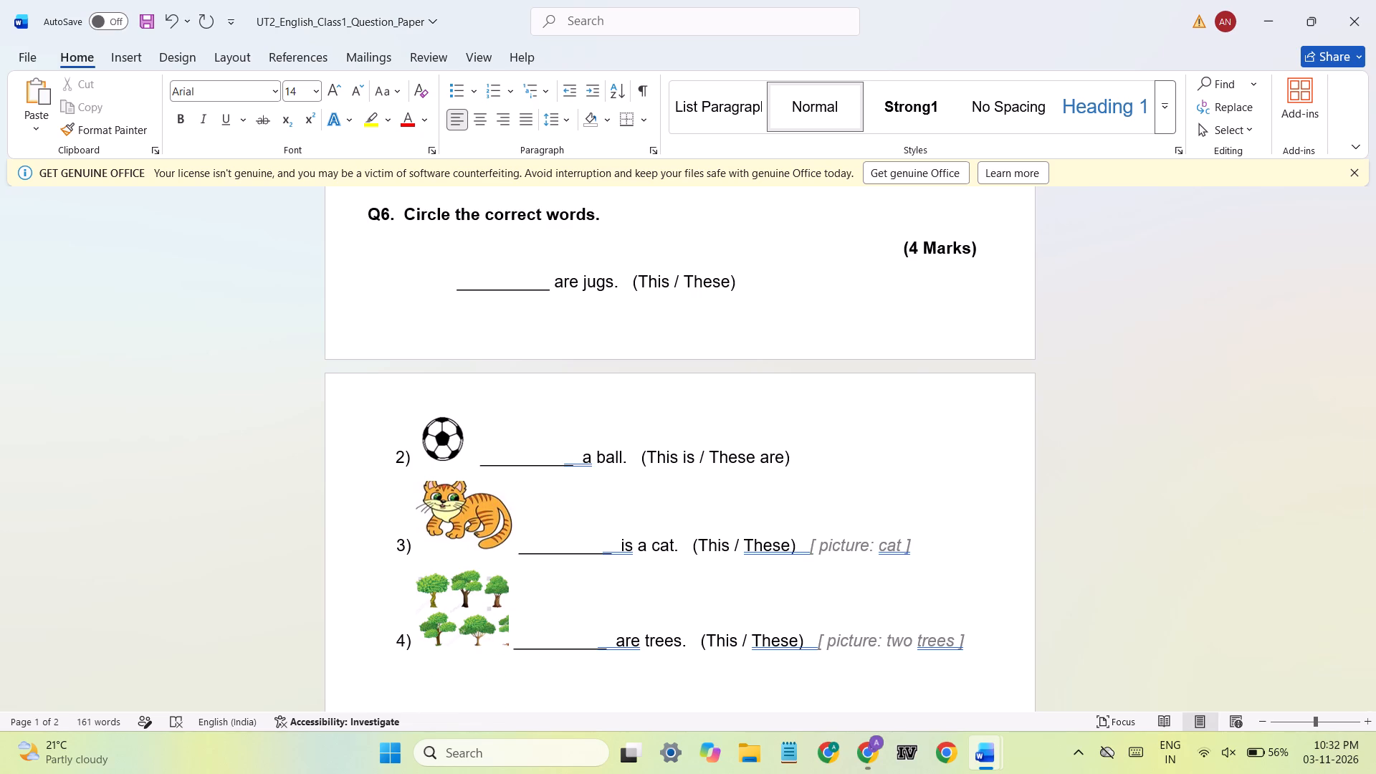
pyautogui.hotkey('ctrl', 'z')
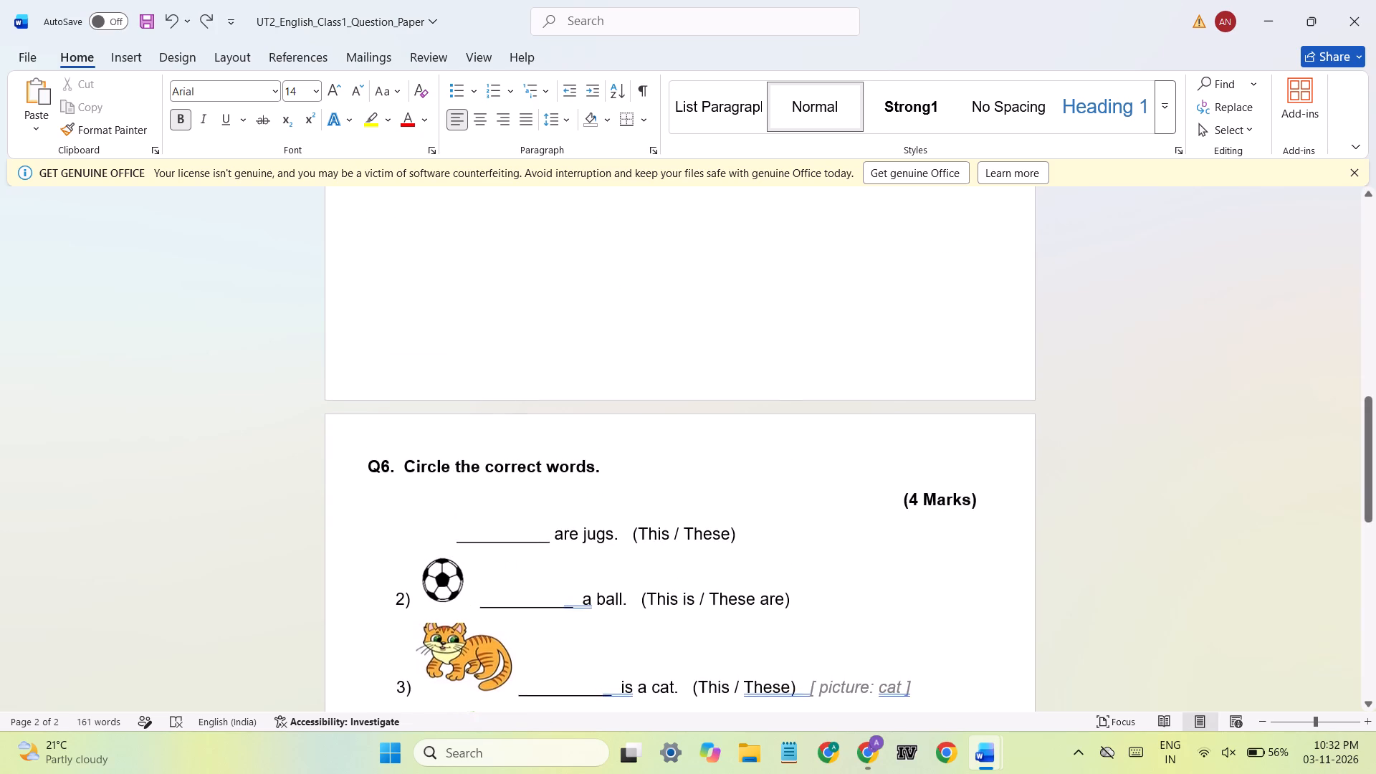
# Set the line spacing of the entire question paper to 1.5.
pyautogui.scroll(2, 487, 499)
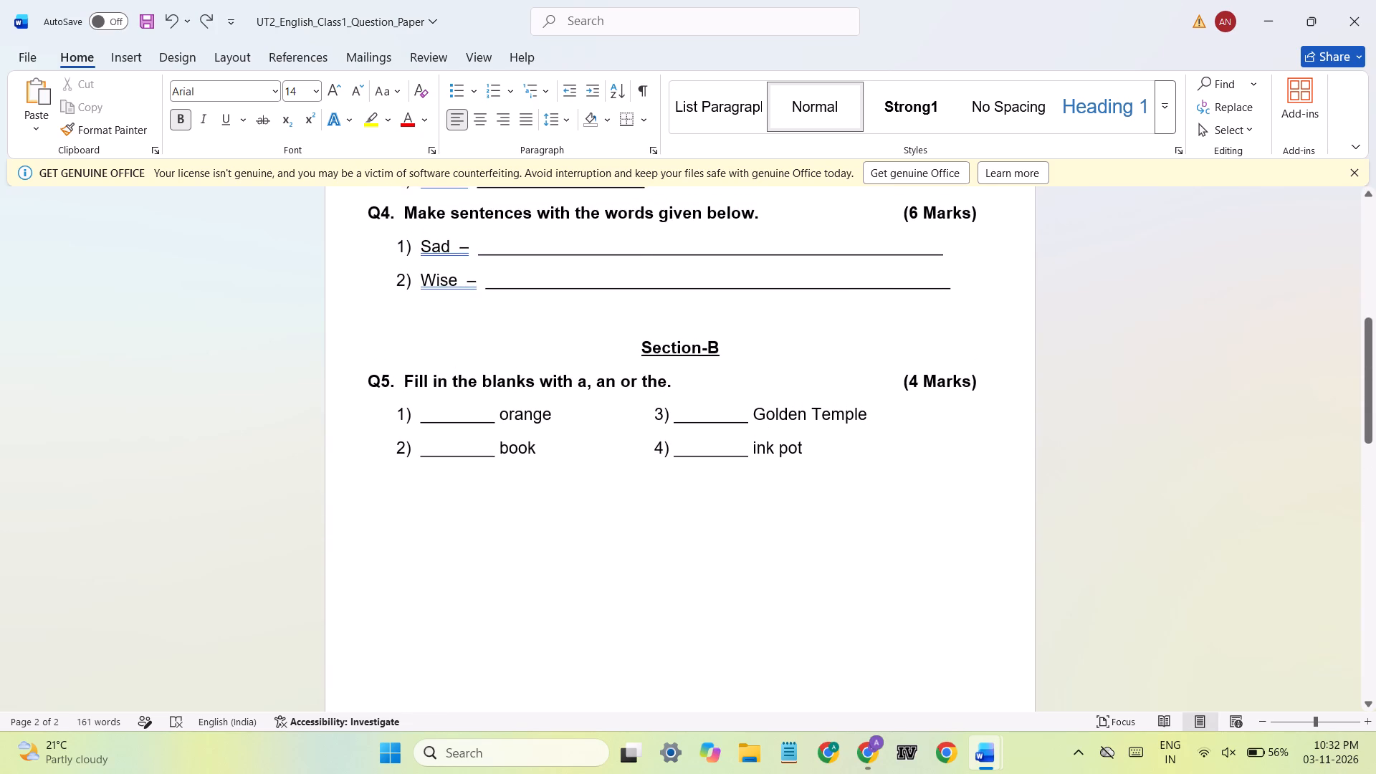
pyautogui.click(638, 349)
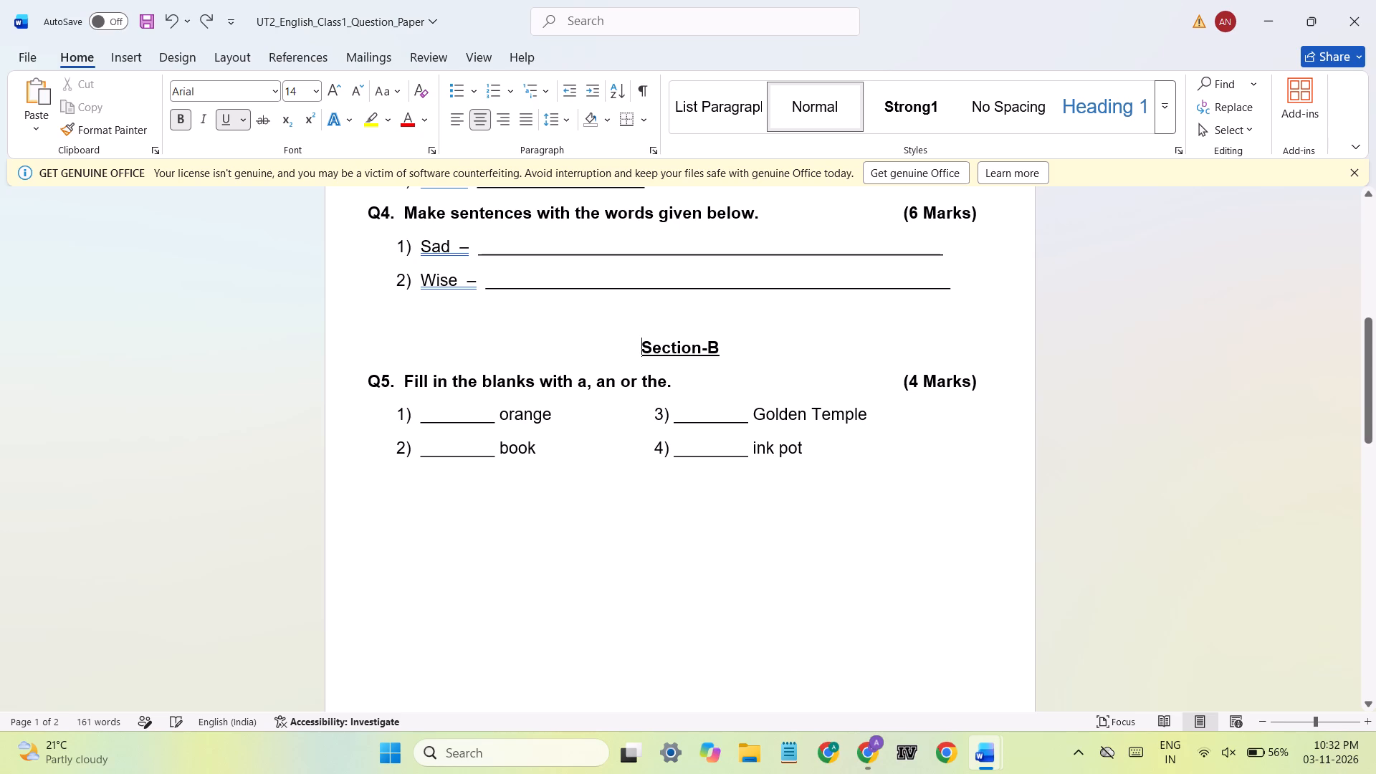
pyautogui.click(362, 378)
pyautogui.scroll(1, 516, 353)
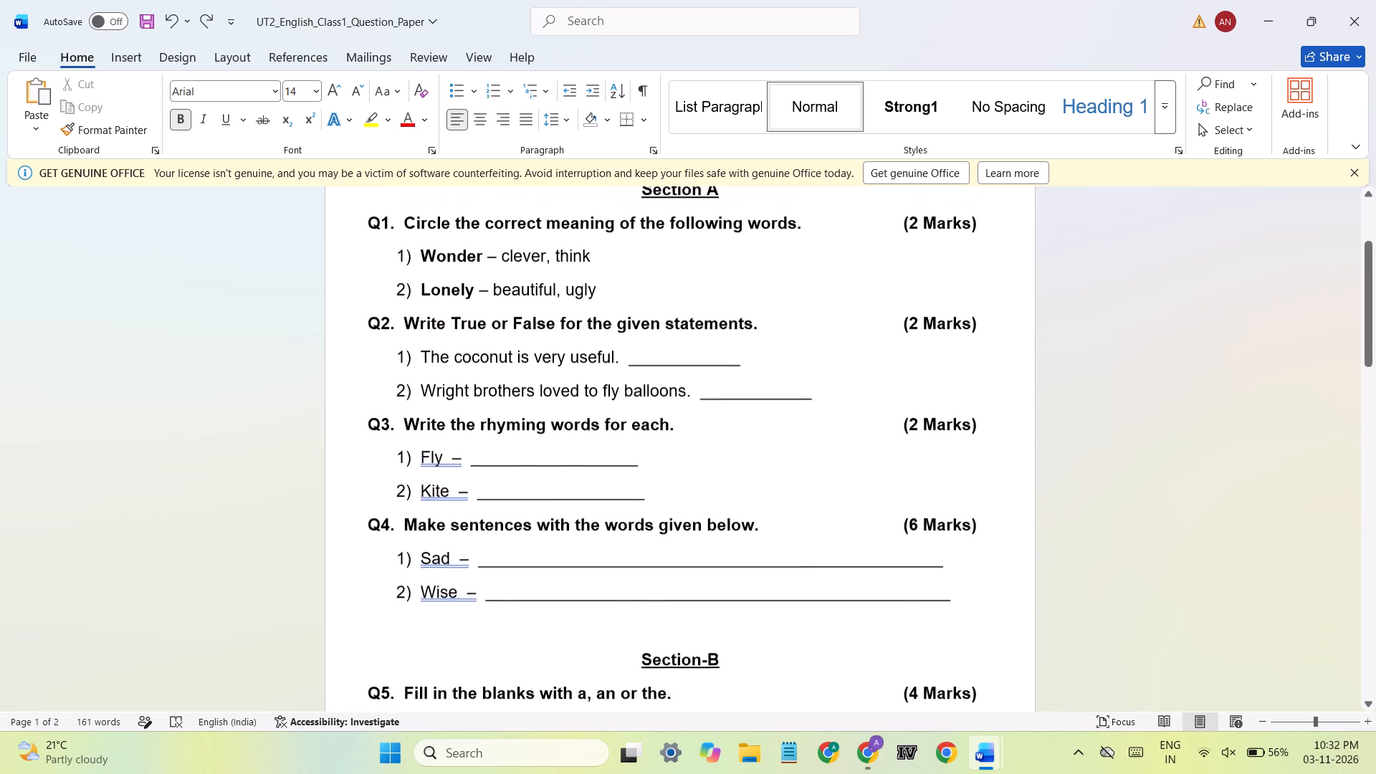
pyautogui.scroll(1, 516, 353)
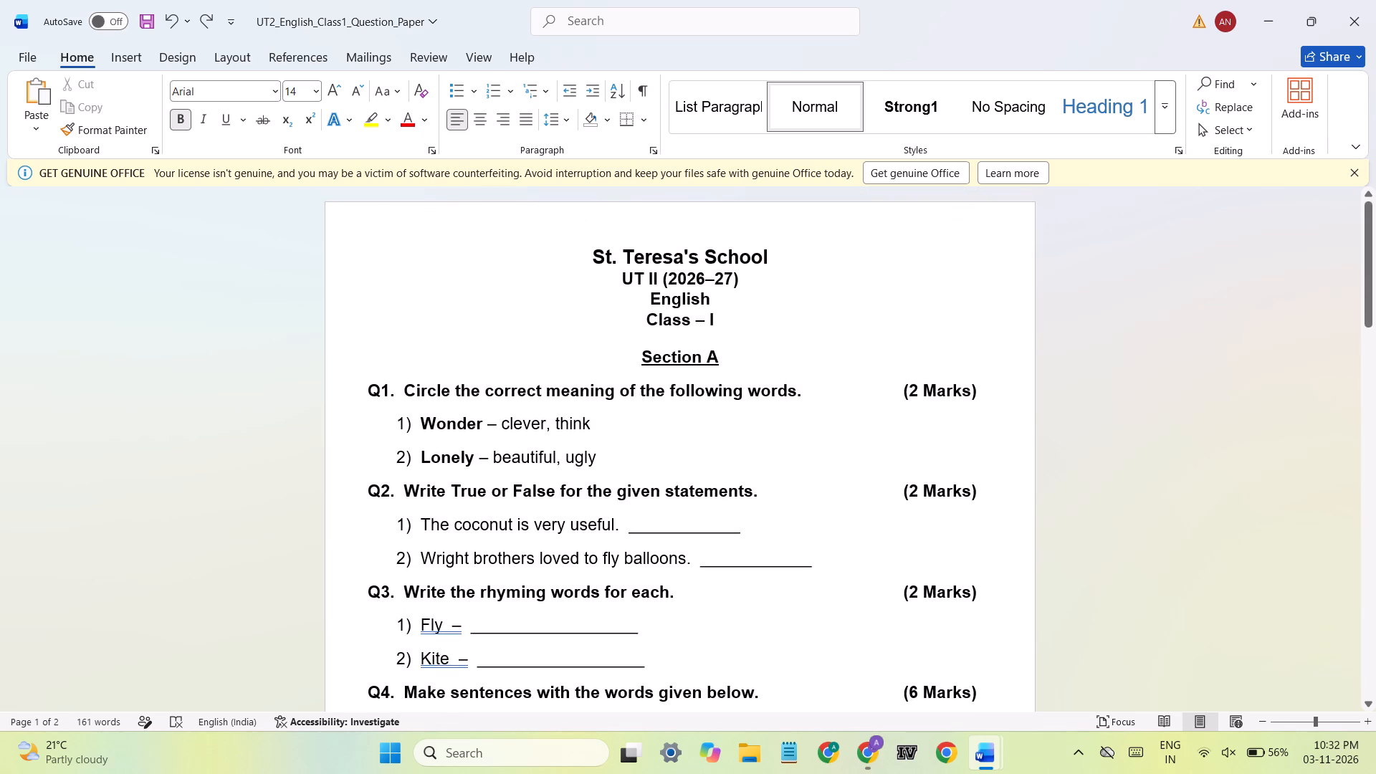
pyautogui.scroll(1, 455, 307)
pyautogui.click(590, 255)
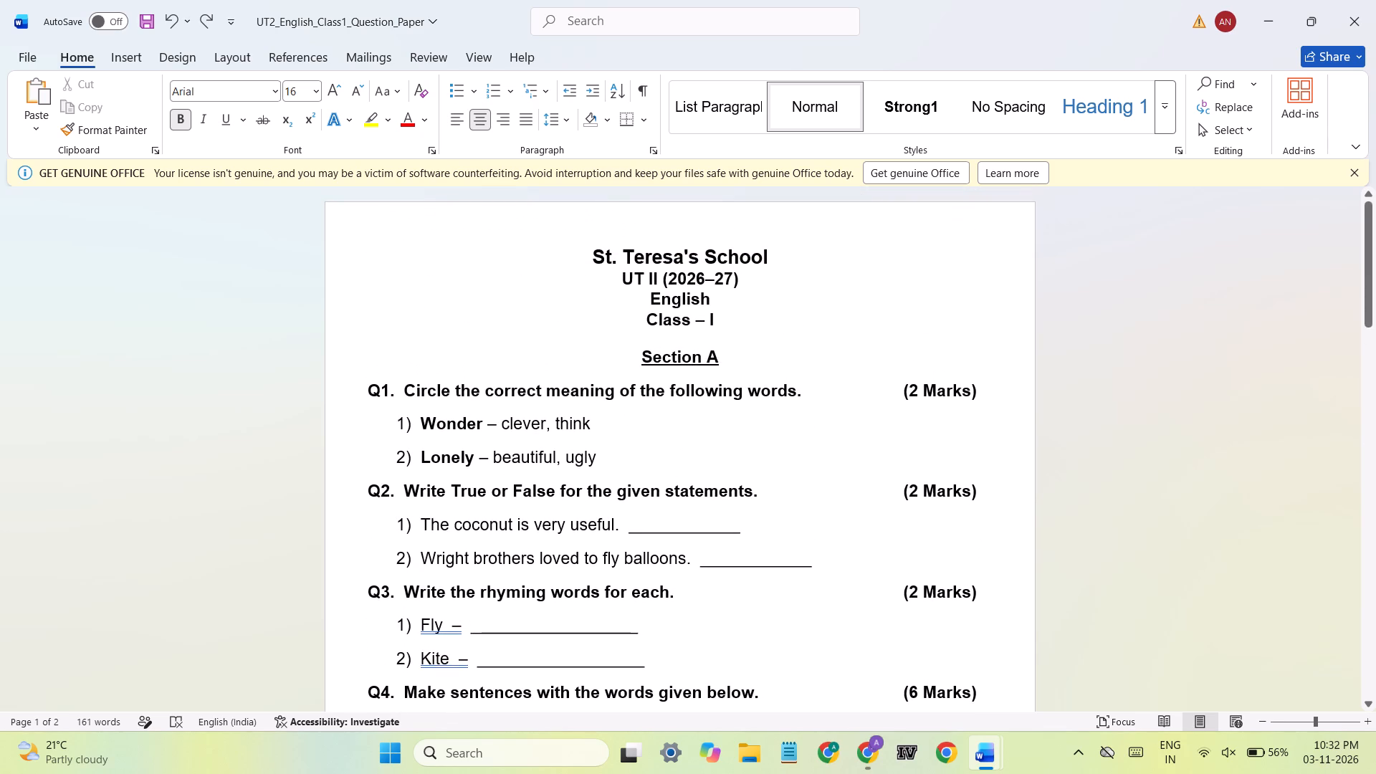
pyautogui.click(368, 391)
pyautogui.hotkey('ctrl', 'a')
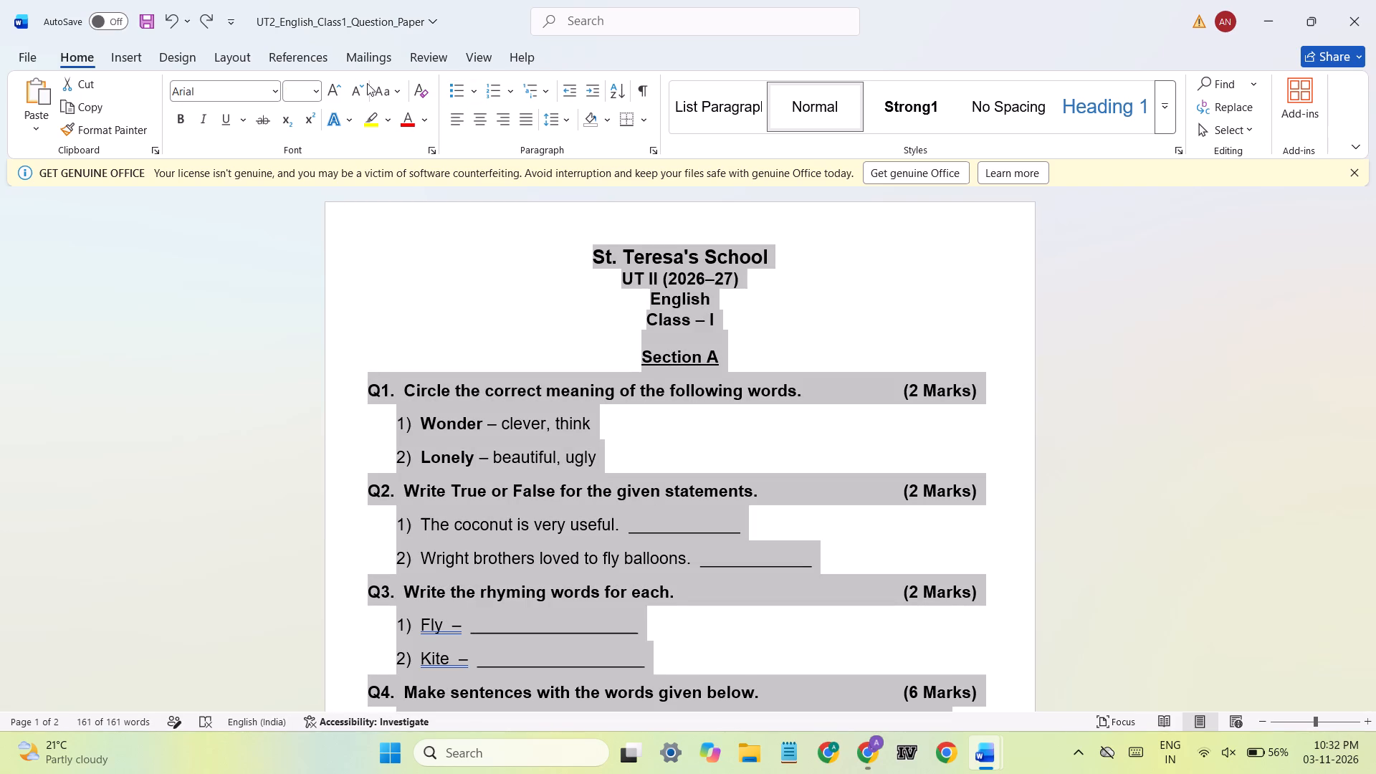
pyautogui.click(171, 42)
pyautogui.click(147, 52)
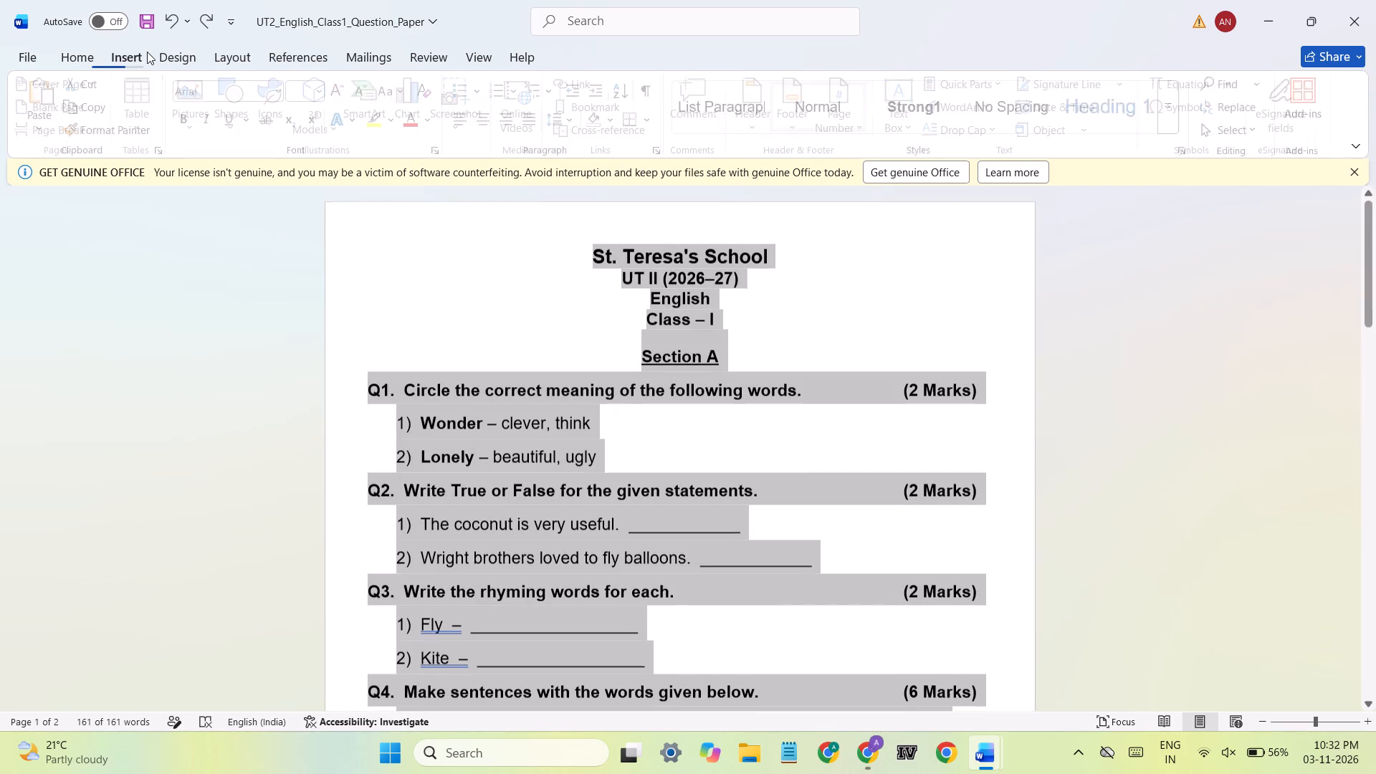
pyautogui.click(71, 57)
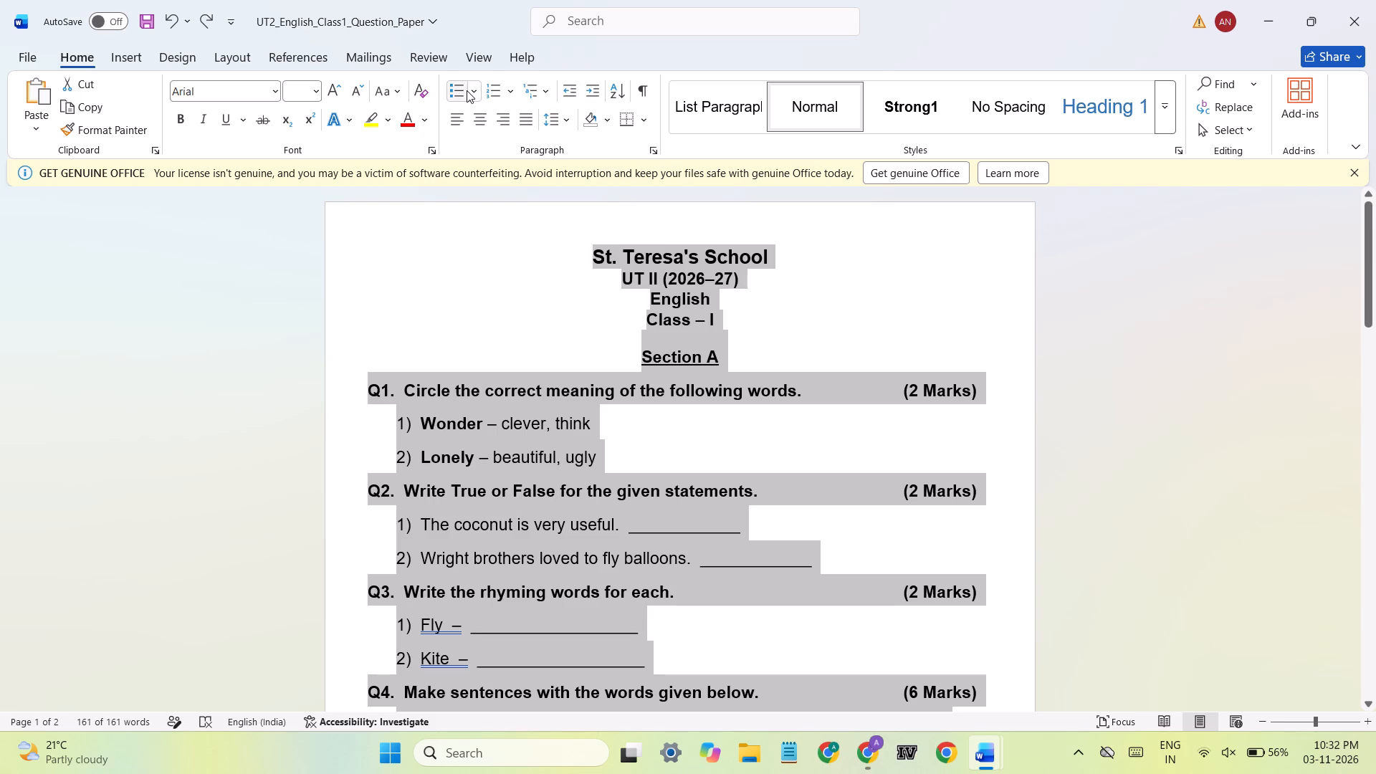
pyautogui.click(570, 116)
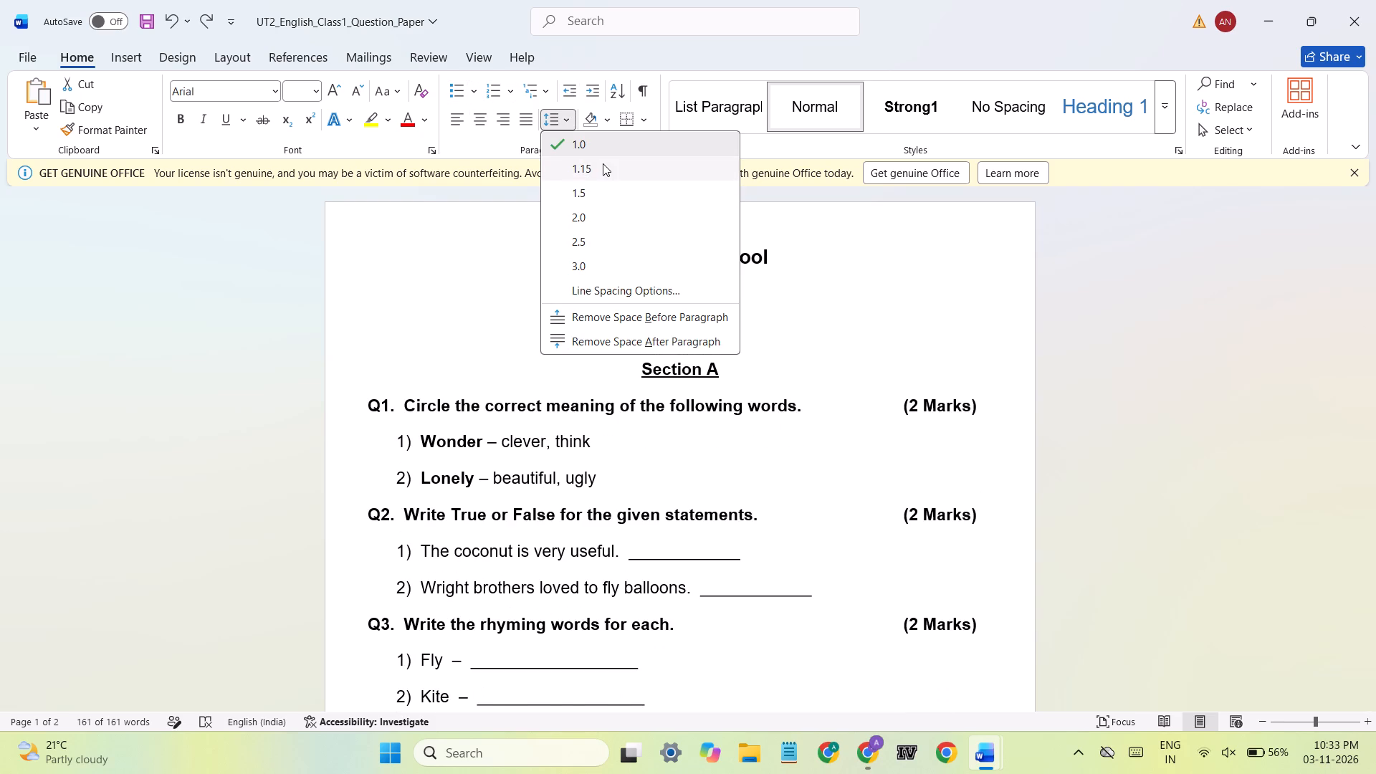
pyautogui.click(601, 186)
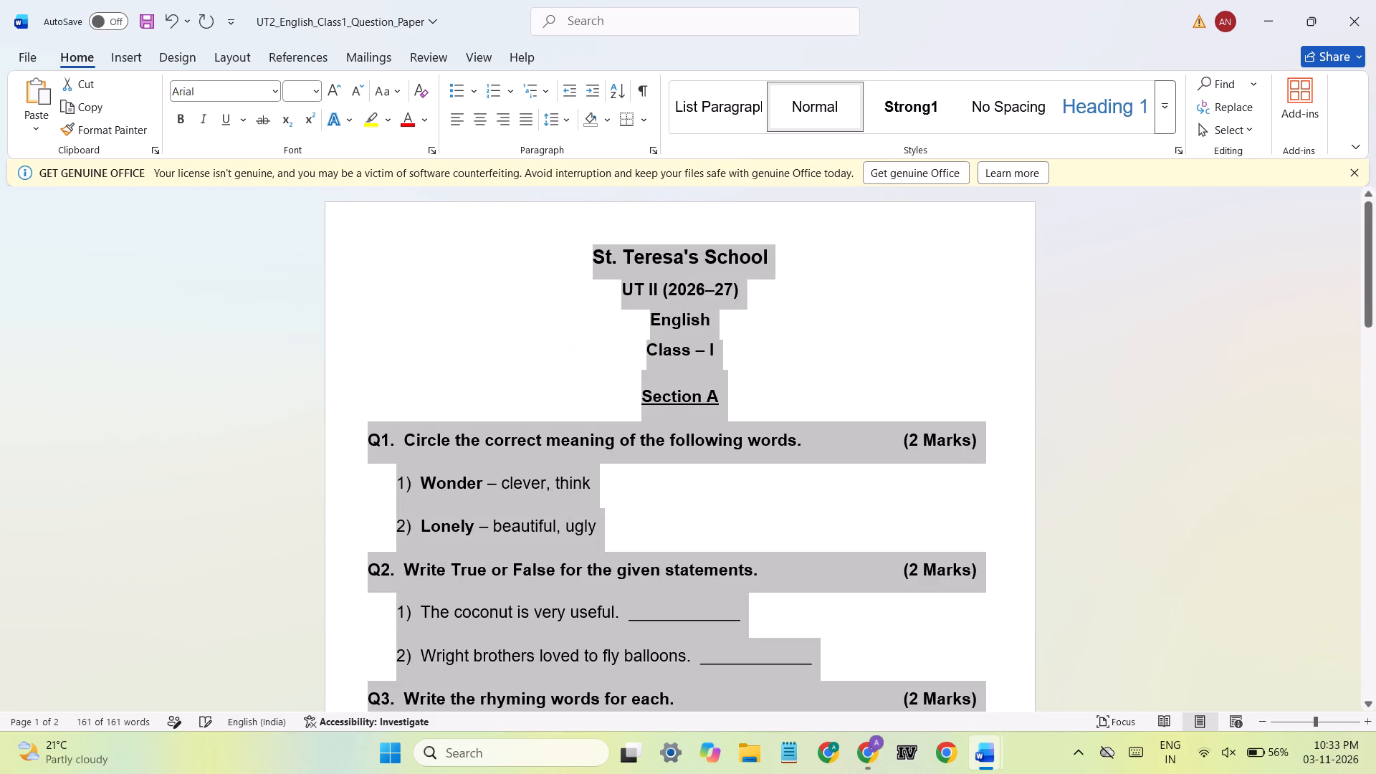
pyautogui.click(597, 381)
# Remove the blank lines between Q5 and the Q6 heading, keeping Q6 on its own line directly after item 4 "ink pot".
pyautogui.scroll(-3, 597, 381)
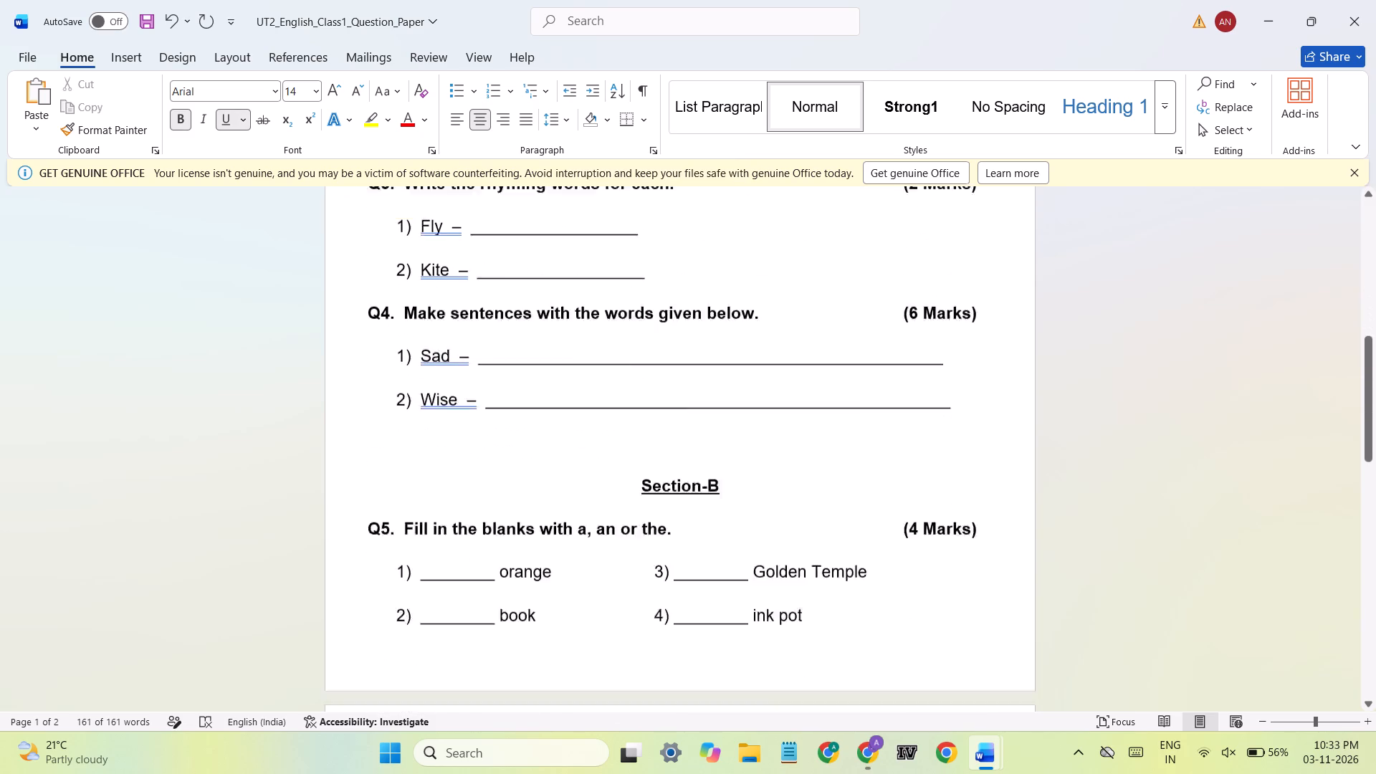
pyautogui.scroll(-2, 597, 381)
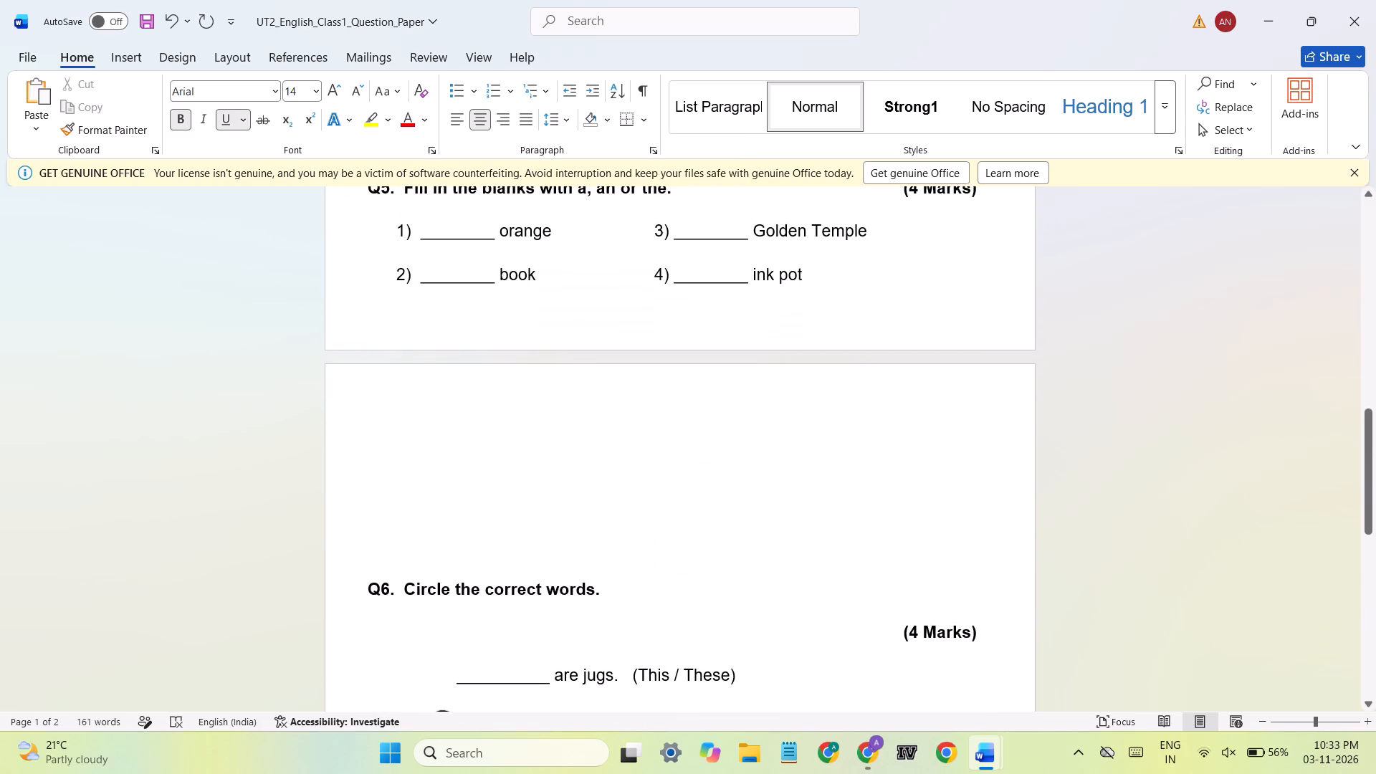
pyautogui.click(360, 597)
pyautogui.press('BackSpace')
pyautogui.press('BackSpace')
pyautogui.press('BackSpace')
pyautogui.press('BackSpace')
pyautogui.press('BackSpace')
pyautogui.press('BackSpace')
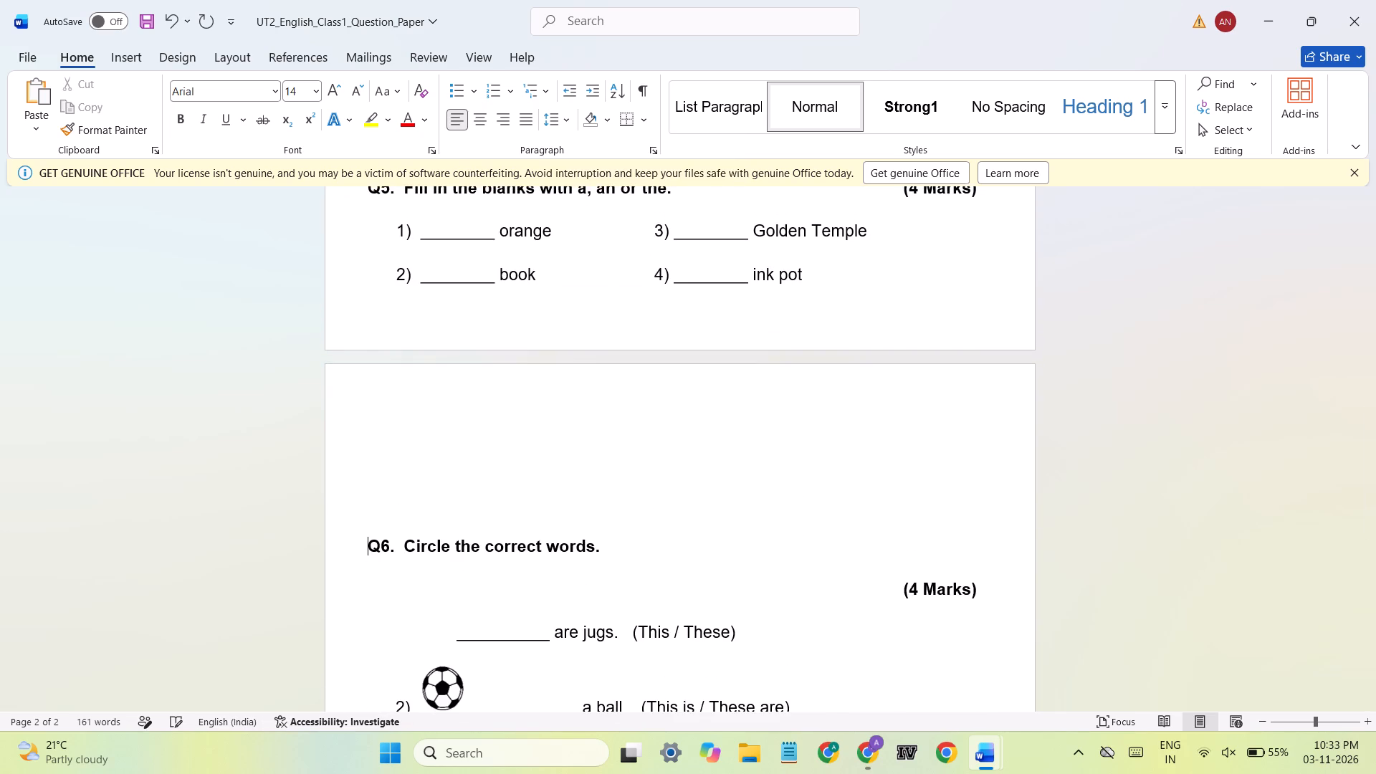
pyautogui.hotkey('ctrl', 'z')
pyautogui.hotkey('ctrl', 'z')
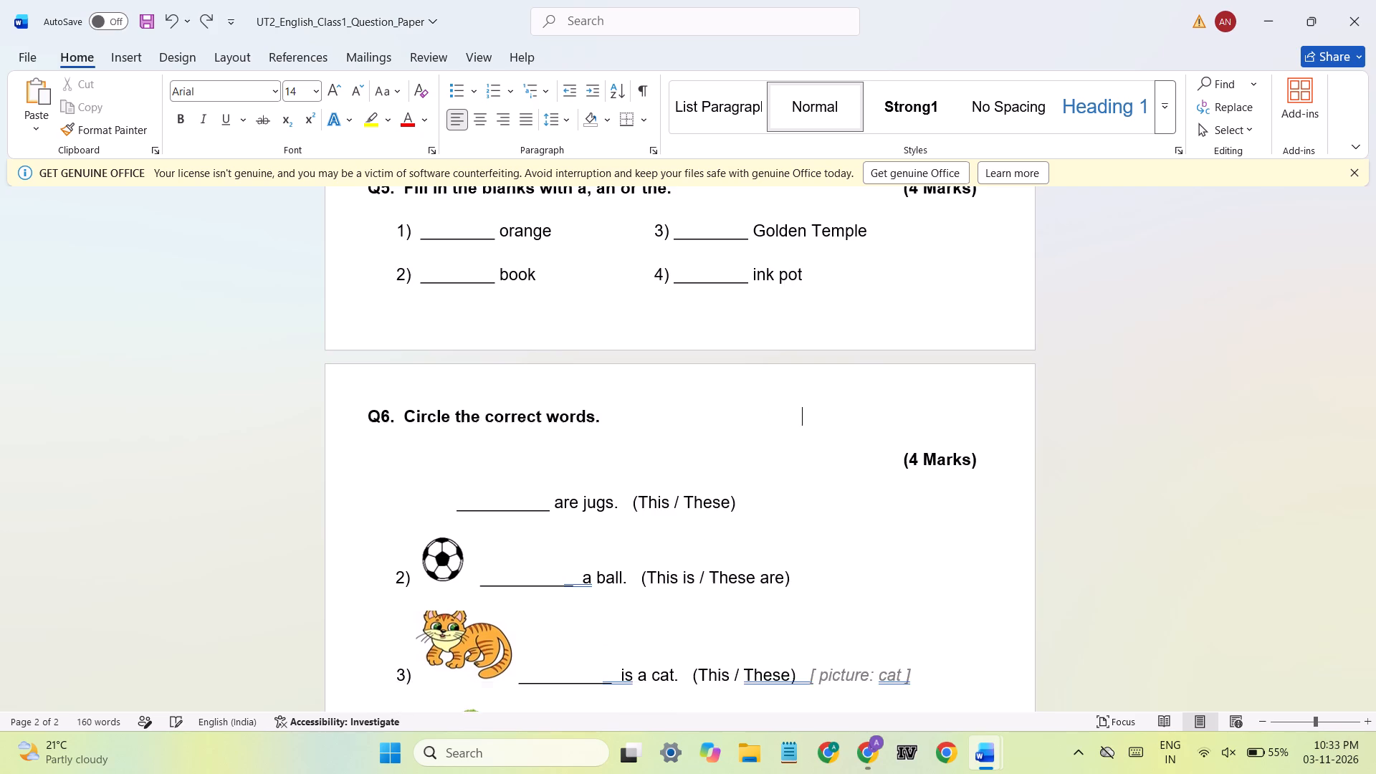
pyautogui.hotkey('ctrl', 'z')
pyautogui.hotkey('ctrl', 'BackSpace')
pyautogui.press('BackSpace')
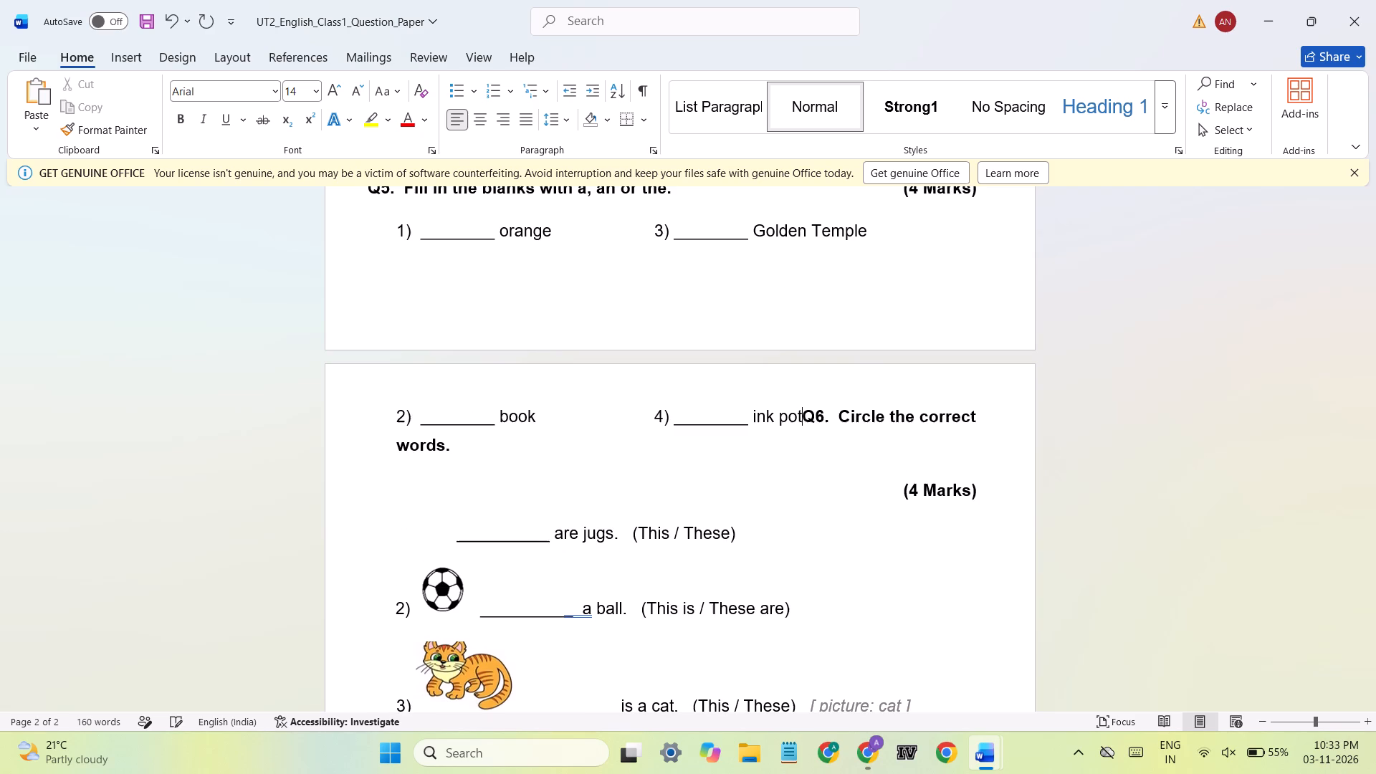
pyautogui.hotkey('ctrl', 'z')
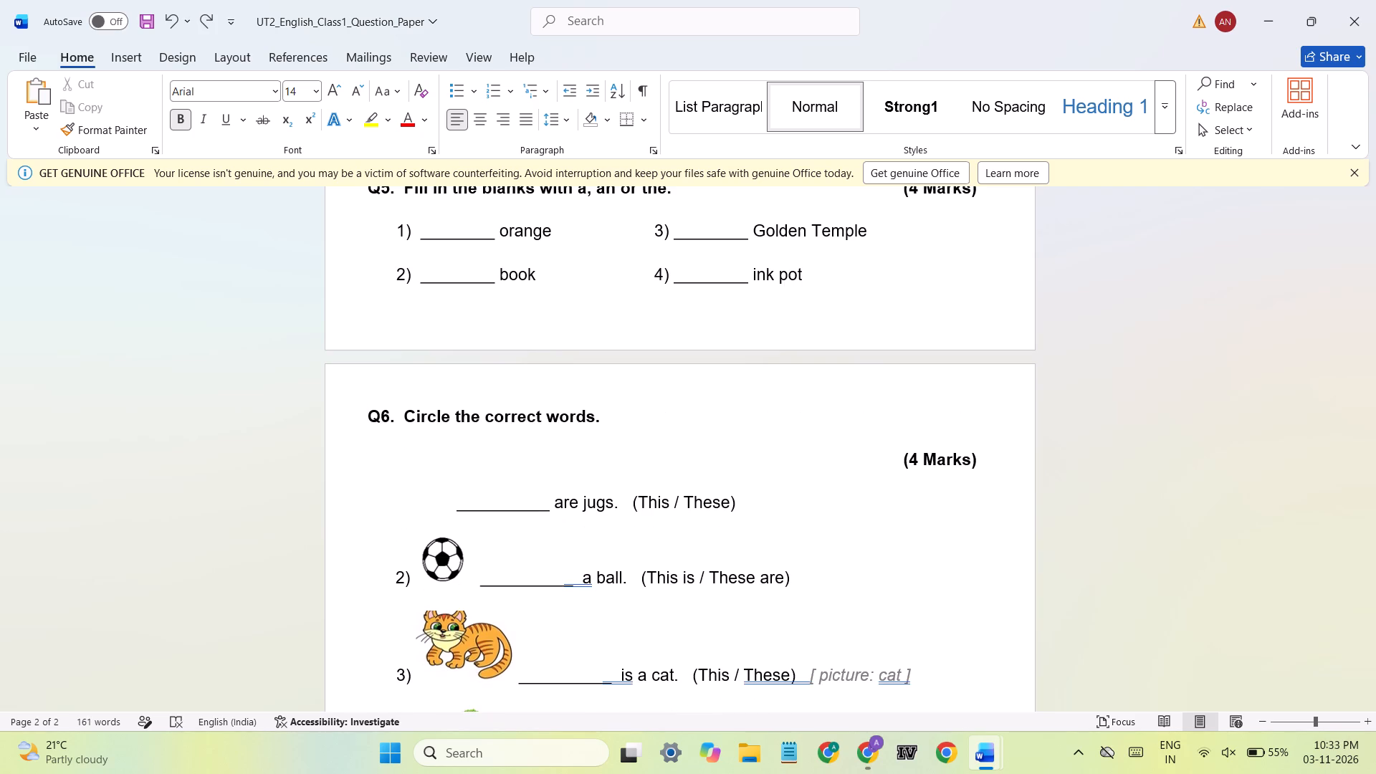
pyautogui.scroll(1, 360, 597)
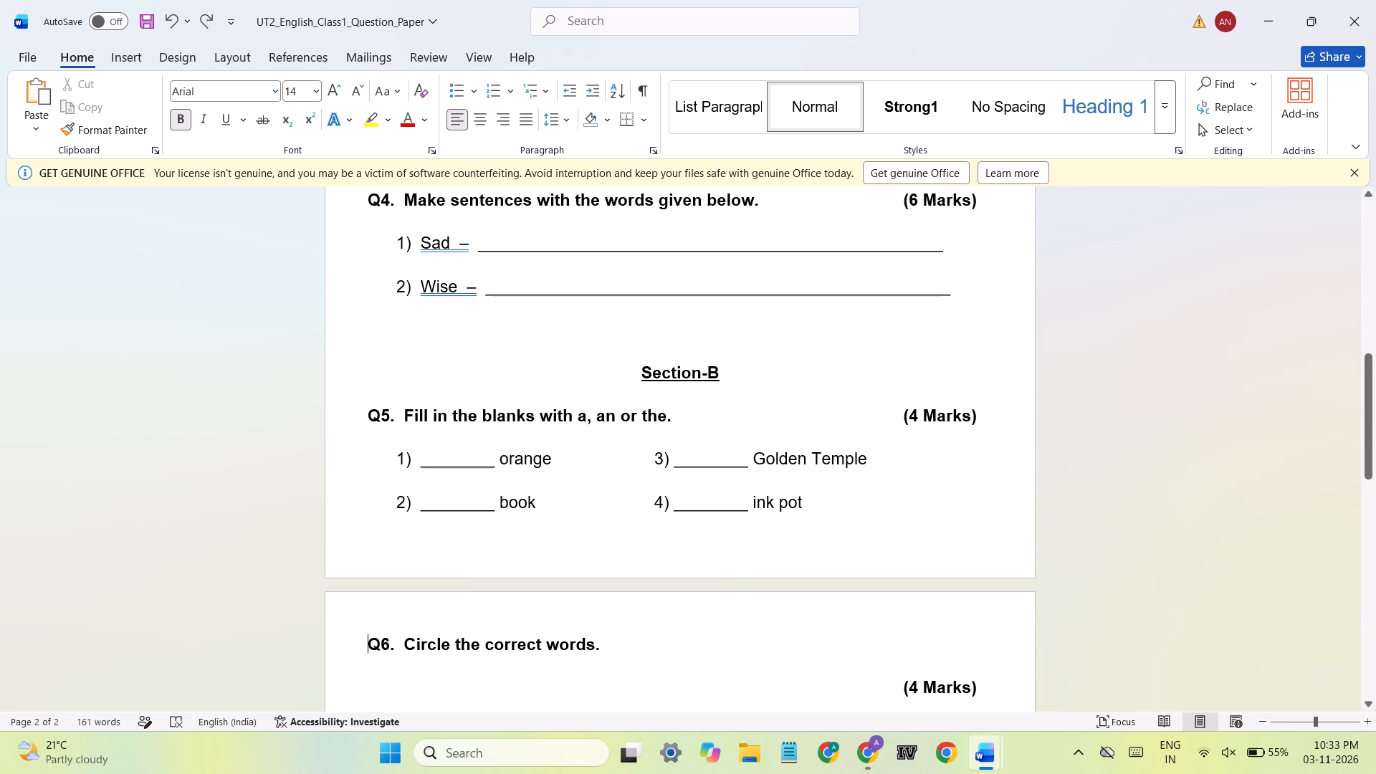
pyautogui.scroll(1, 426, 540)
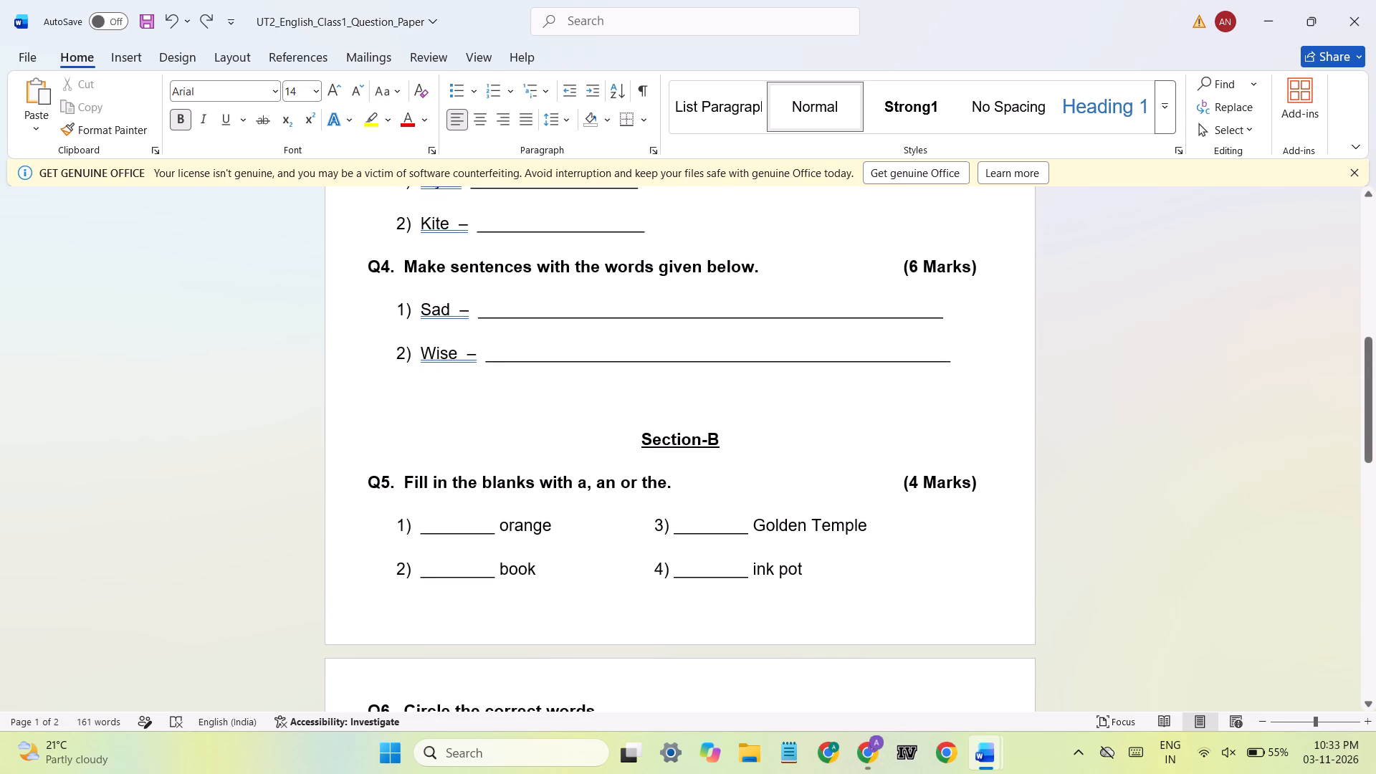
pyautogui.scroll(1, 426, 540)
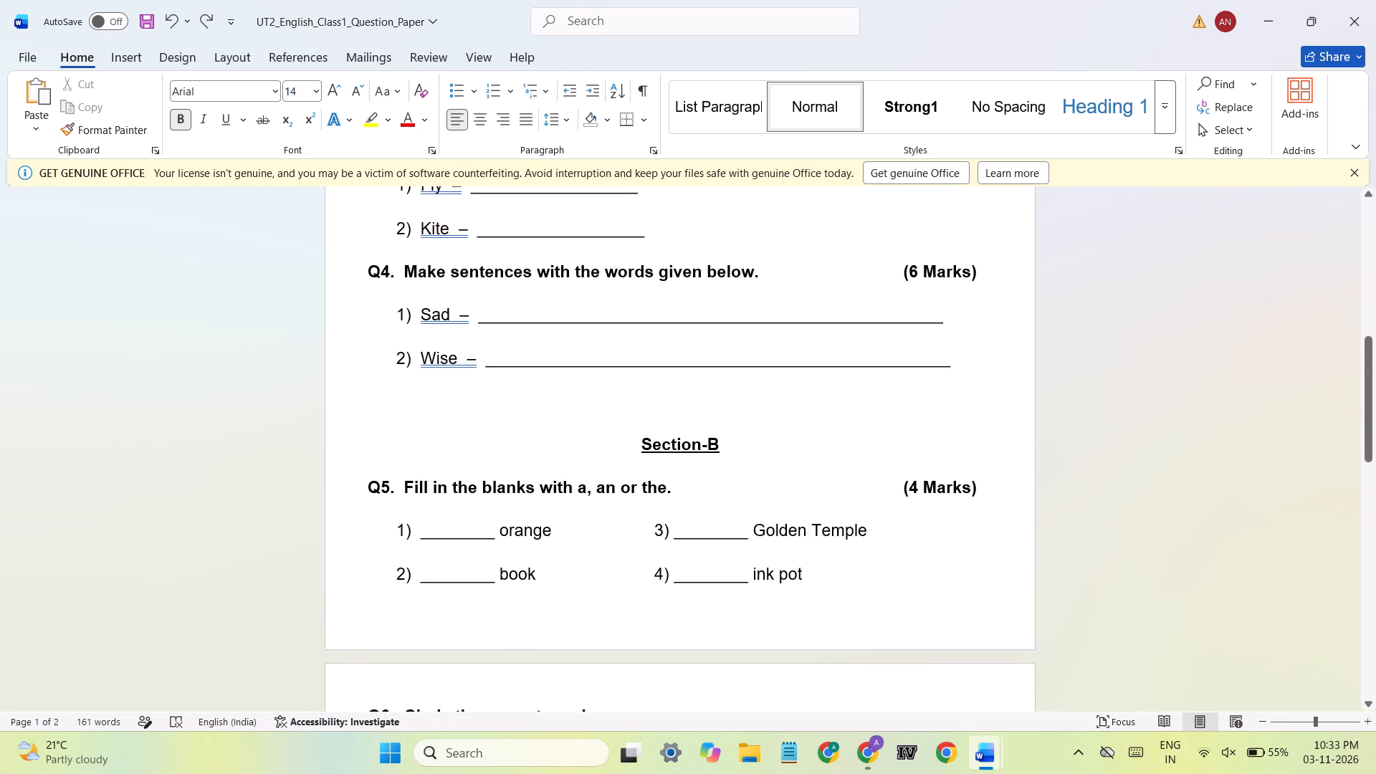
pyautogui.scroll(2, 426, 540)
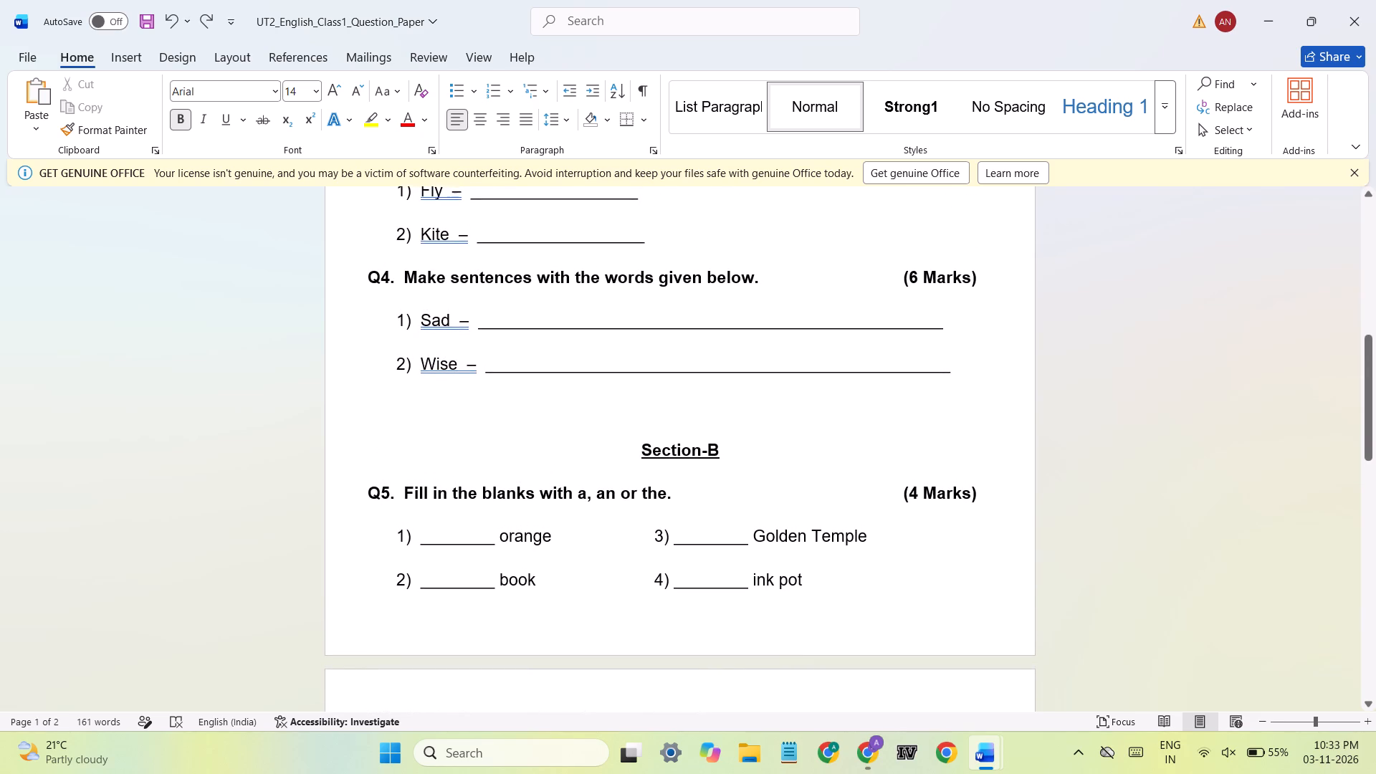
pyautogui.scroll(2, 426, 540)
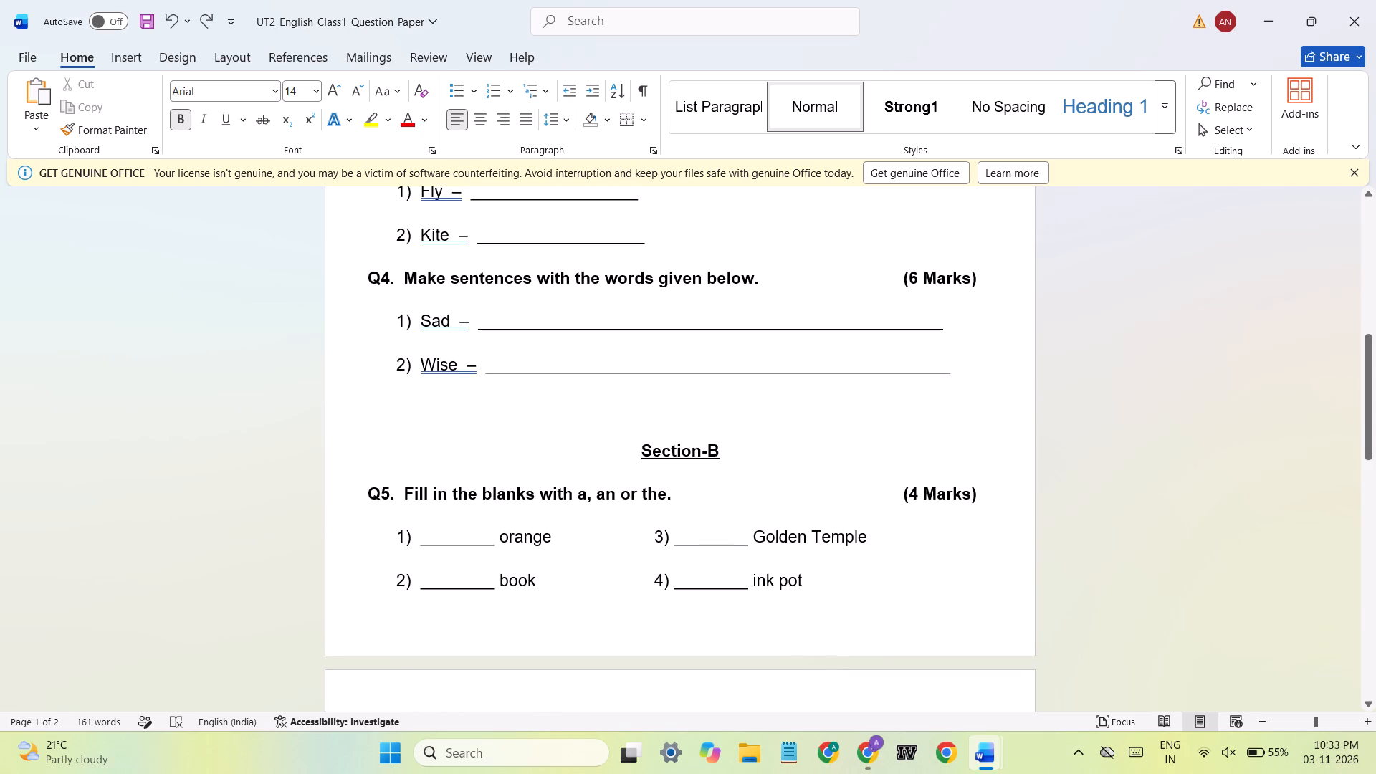
# Review the question paper from the school heading through Q6 to check its spacing and page layout.
pyautogui.scroll(2, 426, 540)
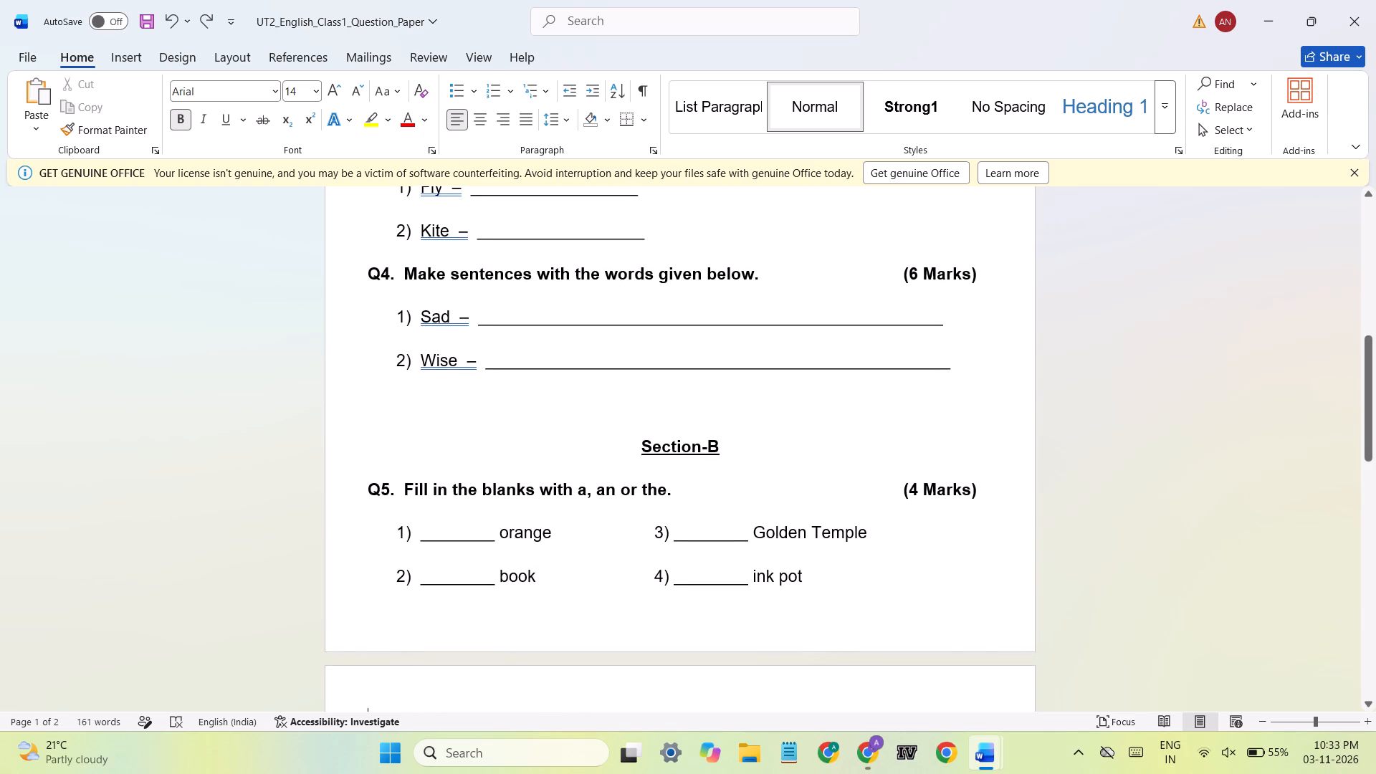
pyautogui.scroll(5, 426, 540)
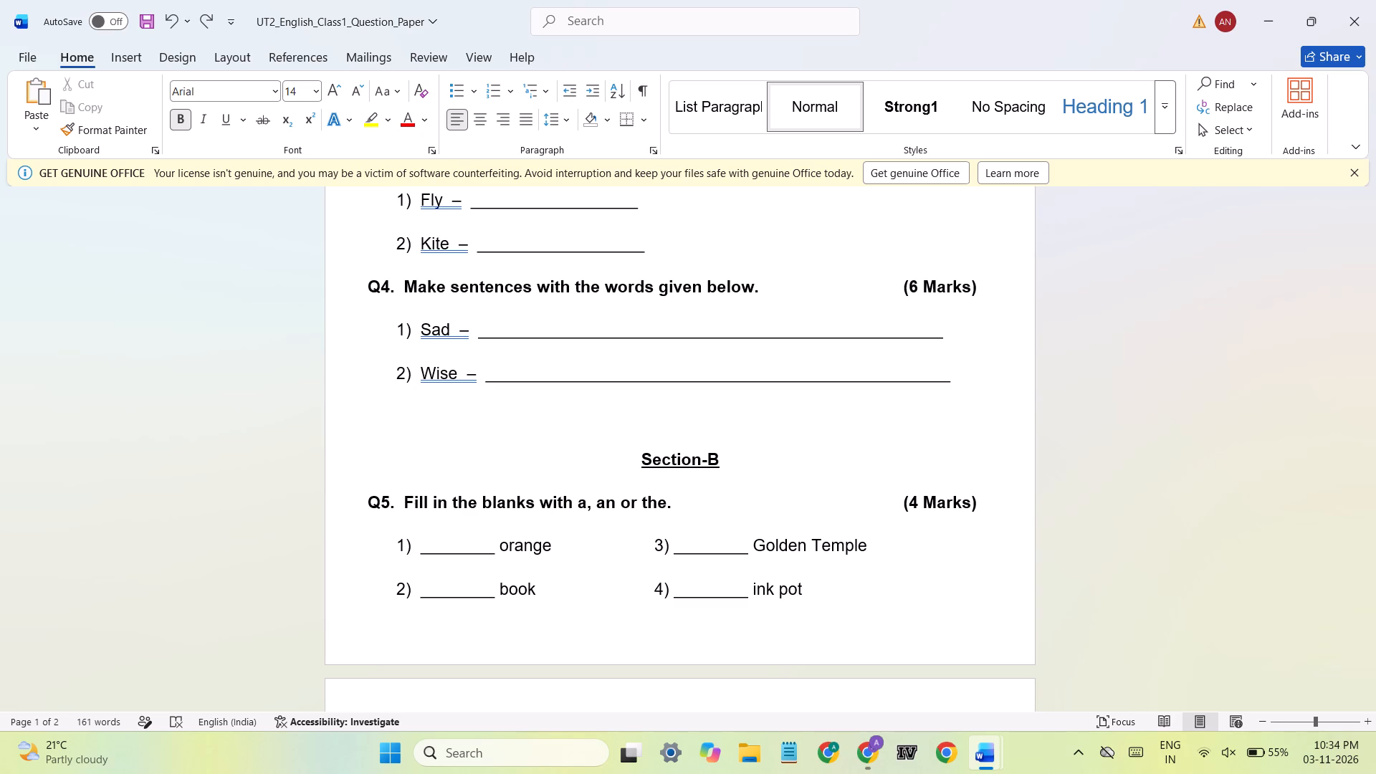
pyautogui.scroll(1, 568, 478)
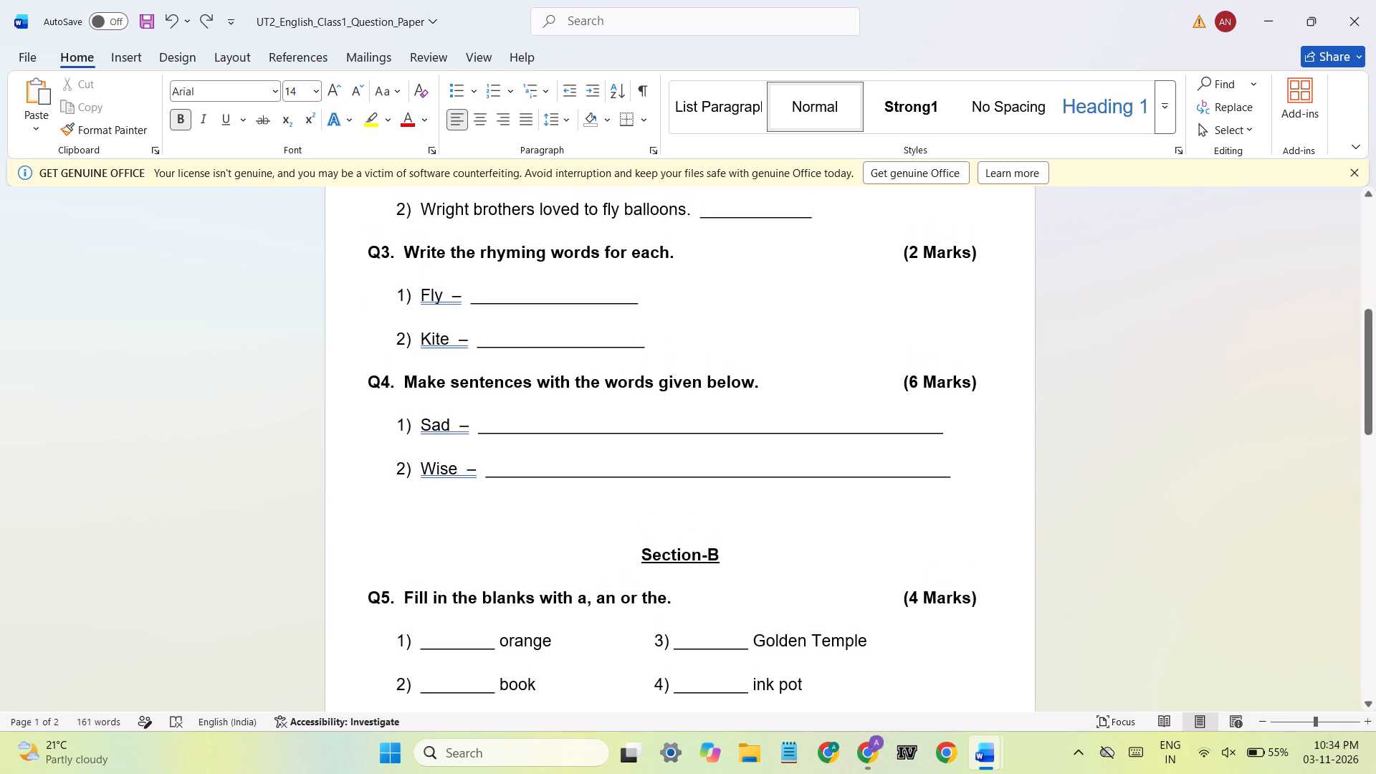
pyautogui.scroll(1, 578, 536)
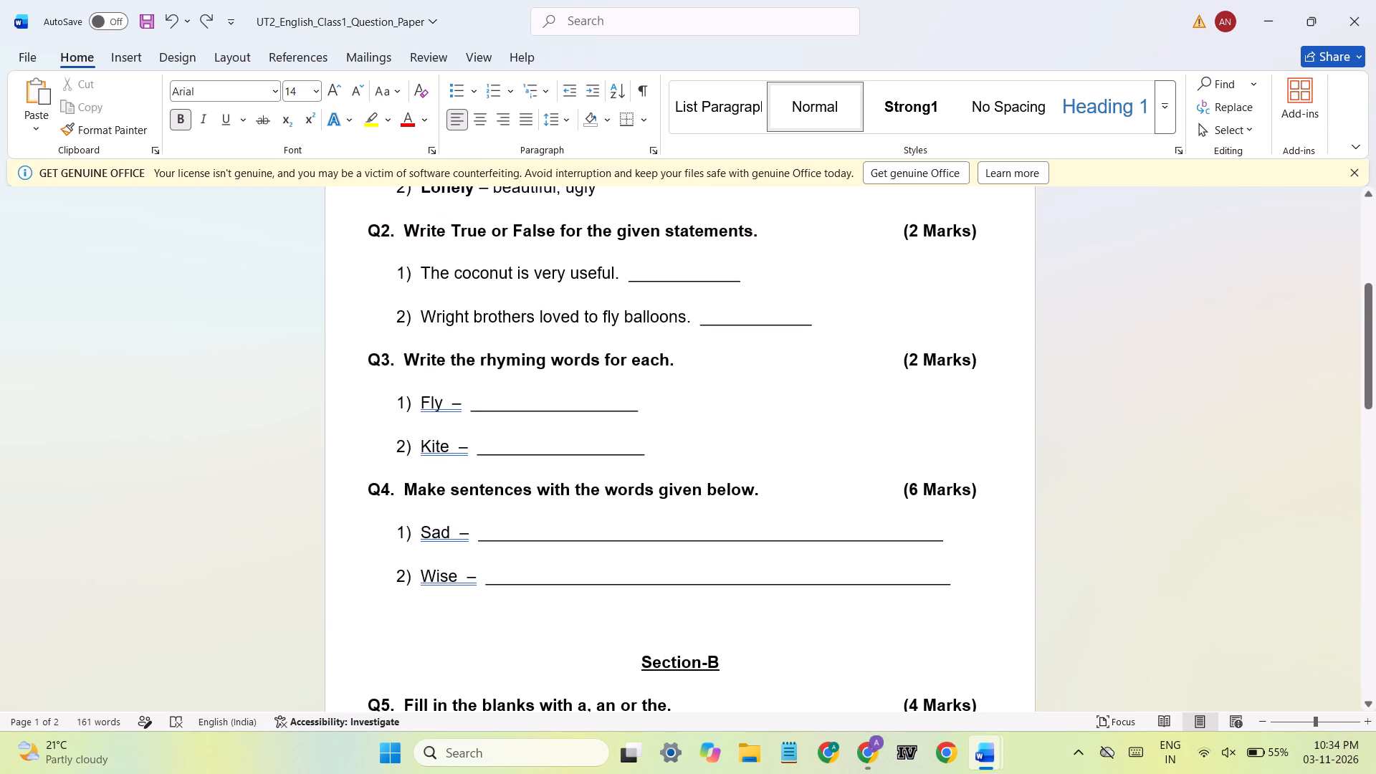
pyautogui.scroll(1, 692, 553)
pyautogui.scroll(1, 559, 510)
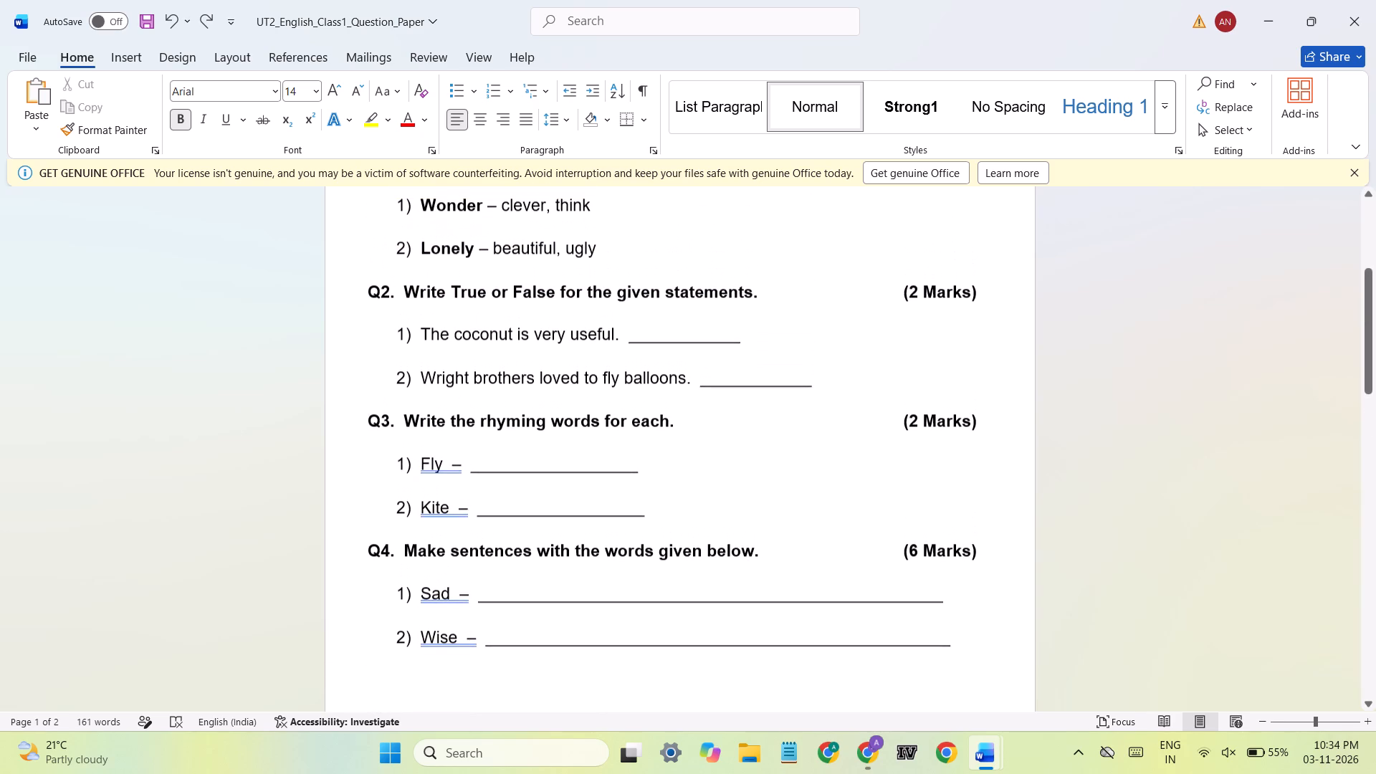
pyautogui.scroll(1, 486, 565)
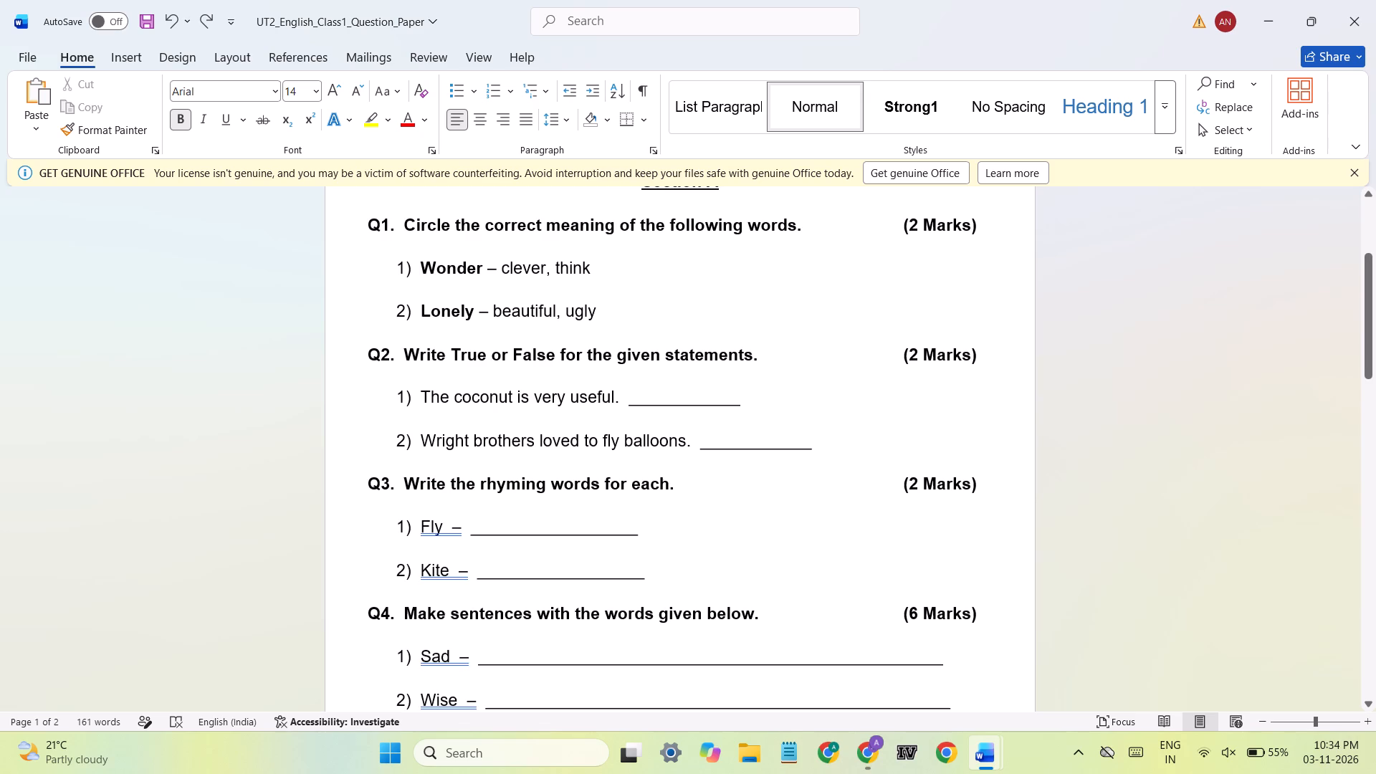
pyautogui.scroll(2, 490, 474)
pyautogui.scroll(-1, 481, 486)
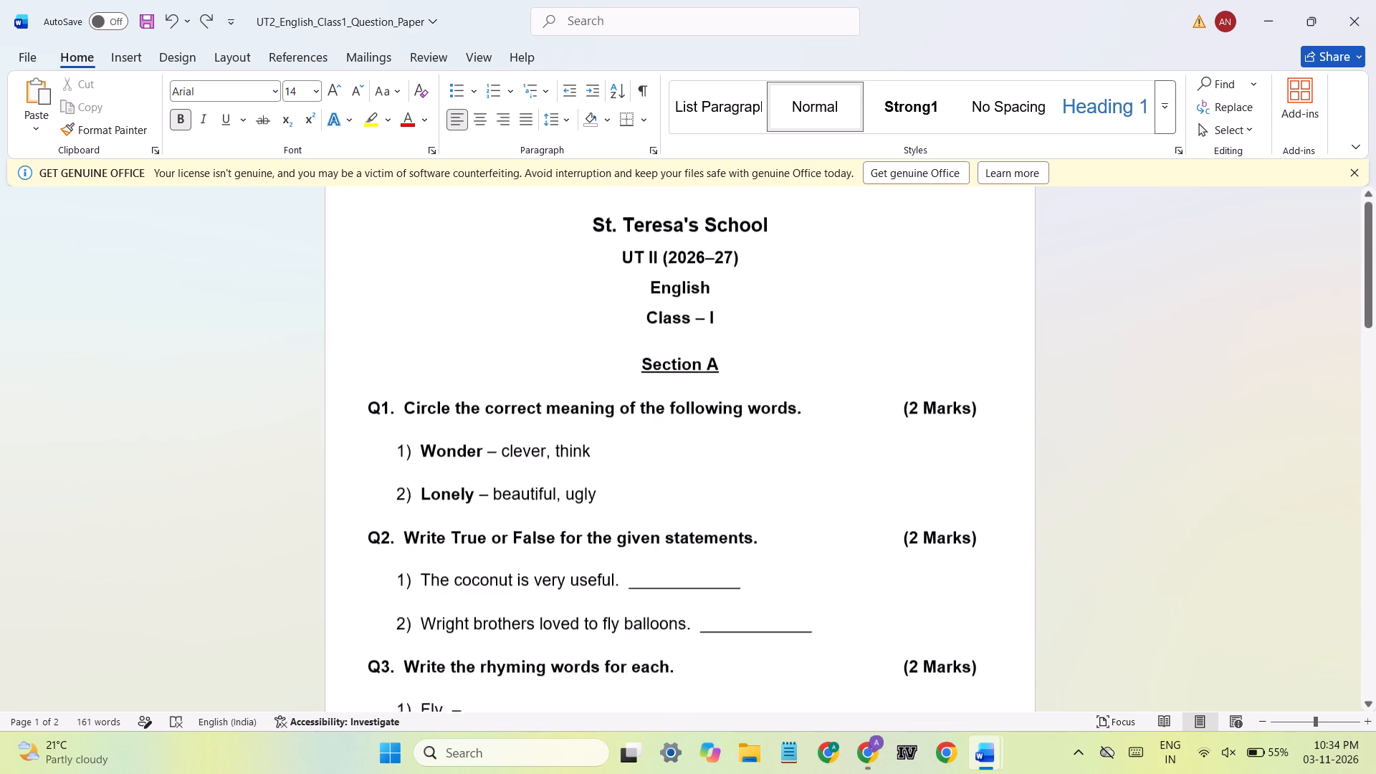
pyautogui.scroll(-3, 481, 486)
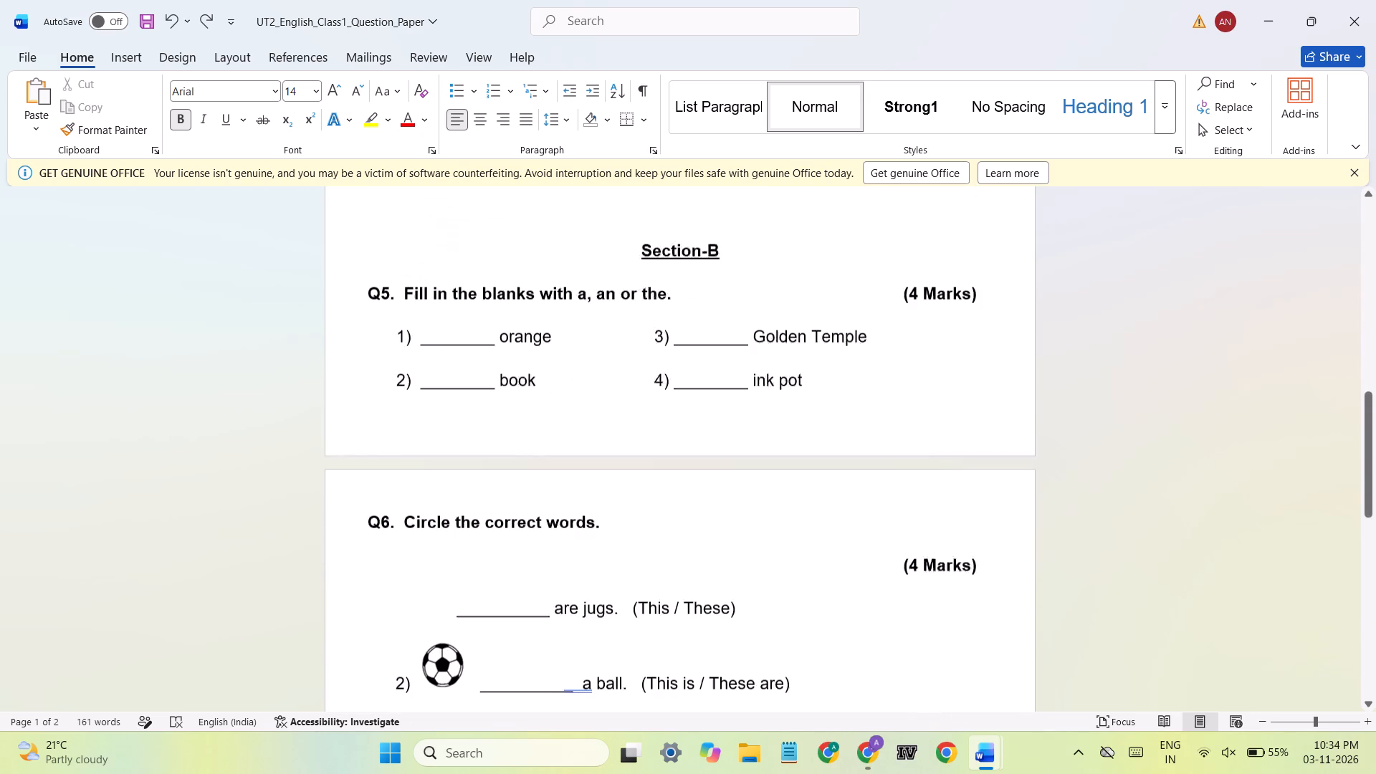
pyautogui.scroll(-1, 481, 486)
pyautogui.hscroll(2, 481, 486)
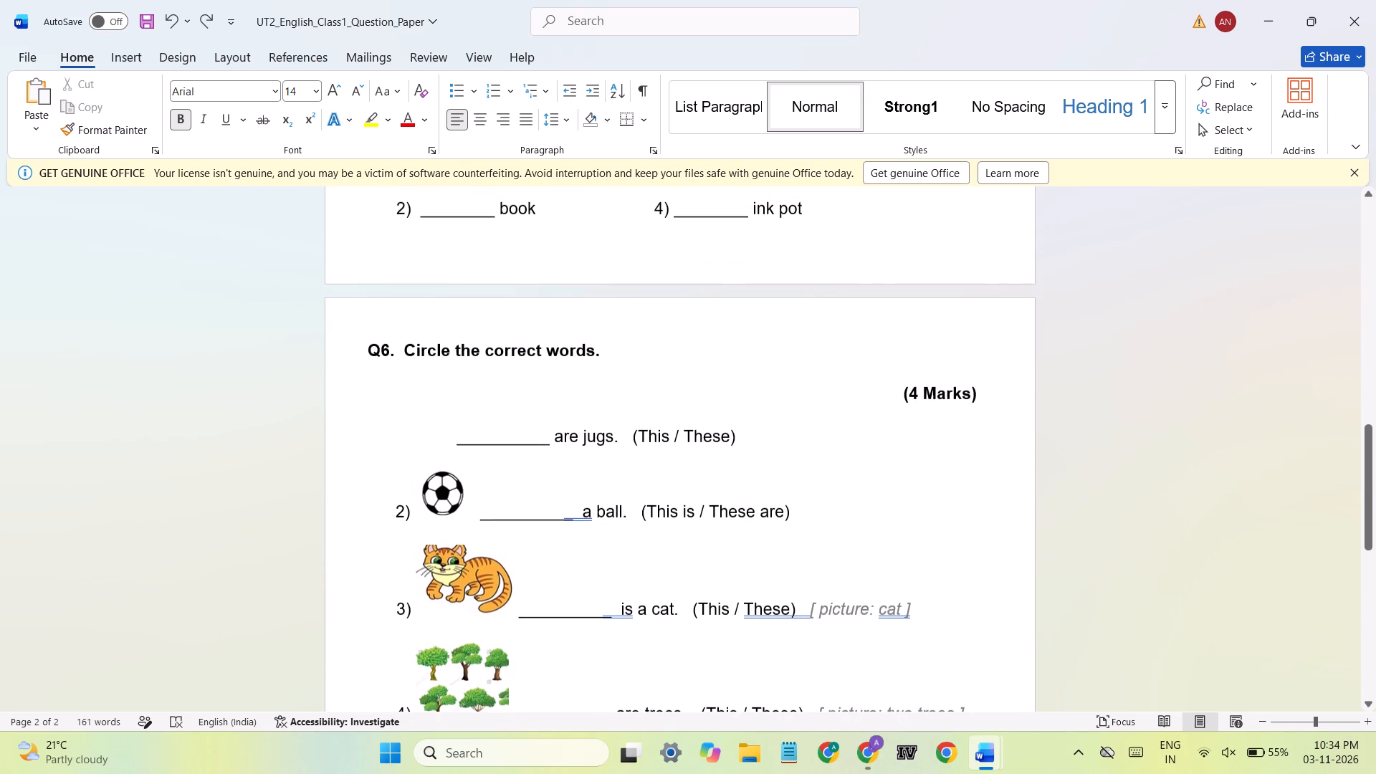
# Switch to Chrome and search Google Images for "pens example photo multiple".
pyautogui.click(849, 765)
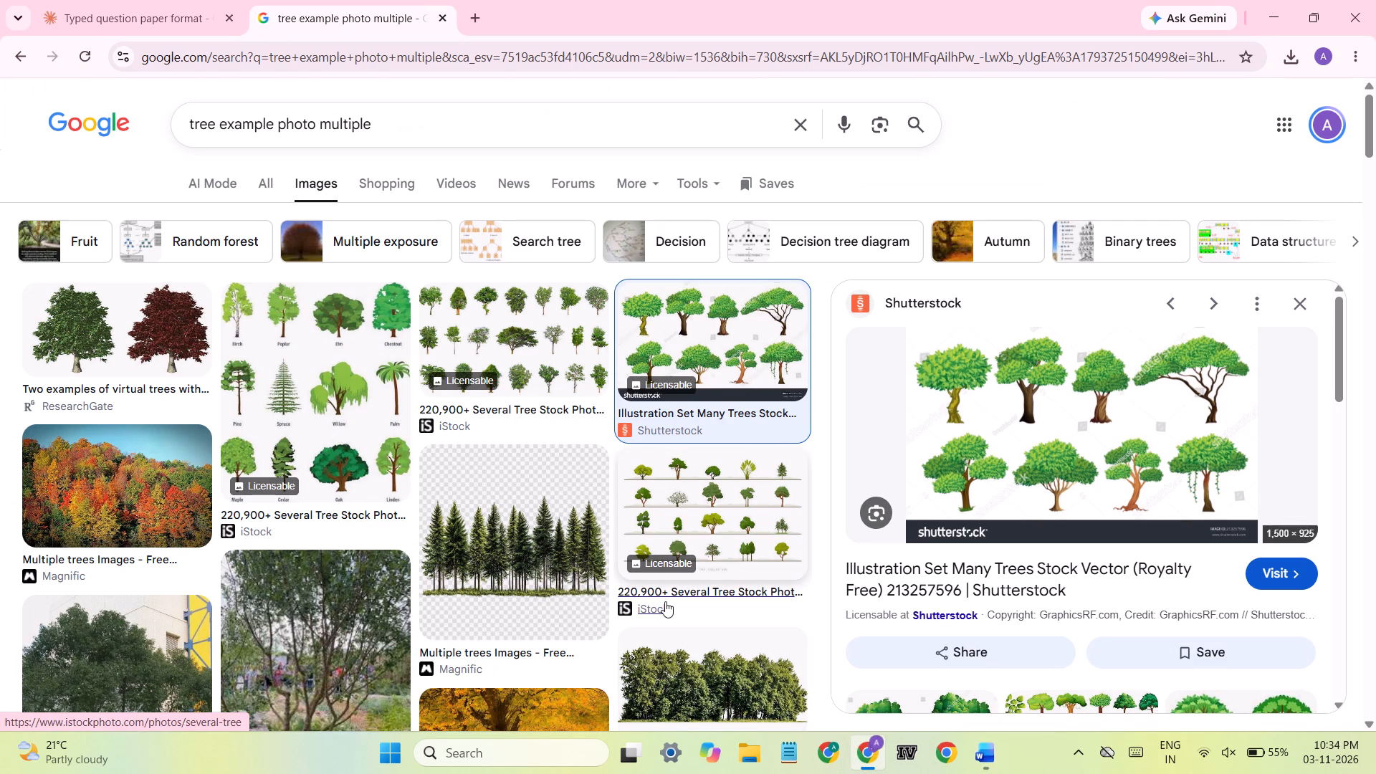
pyautogui.click(974, 761)
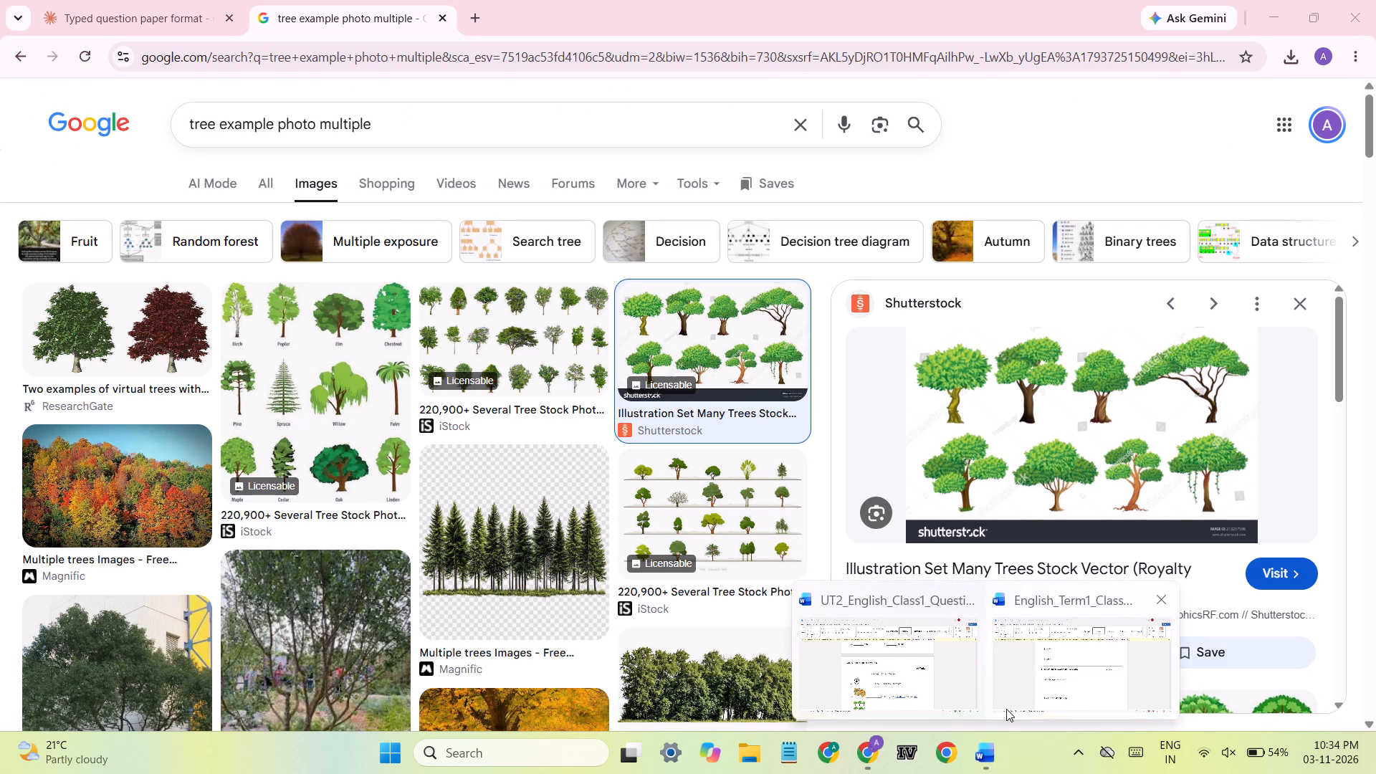
pyautogui.click(947, 692)
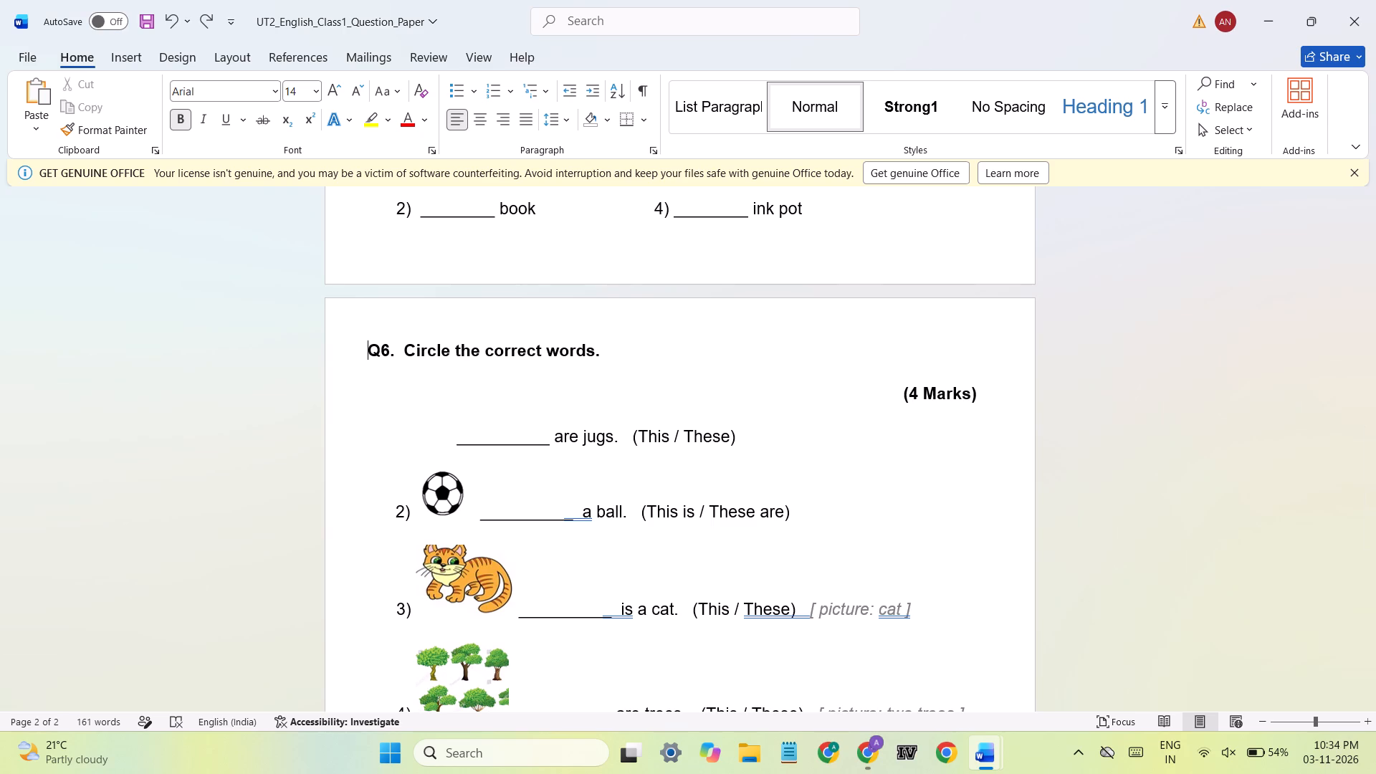
pyautogui.click(875, 773)
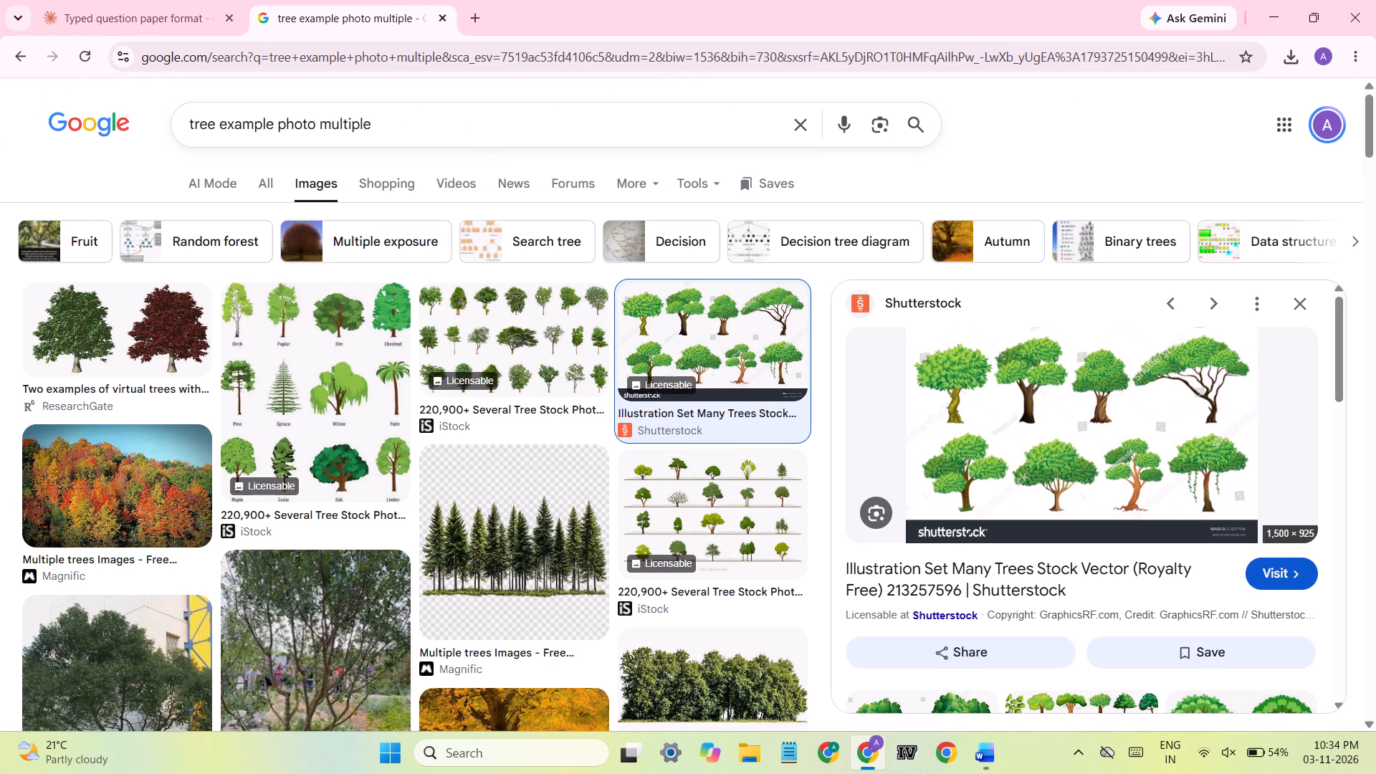
pyautogui.click(508, 120)
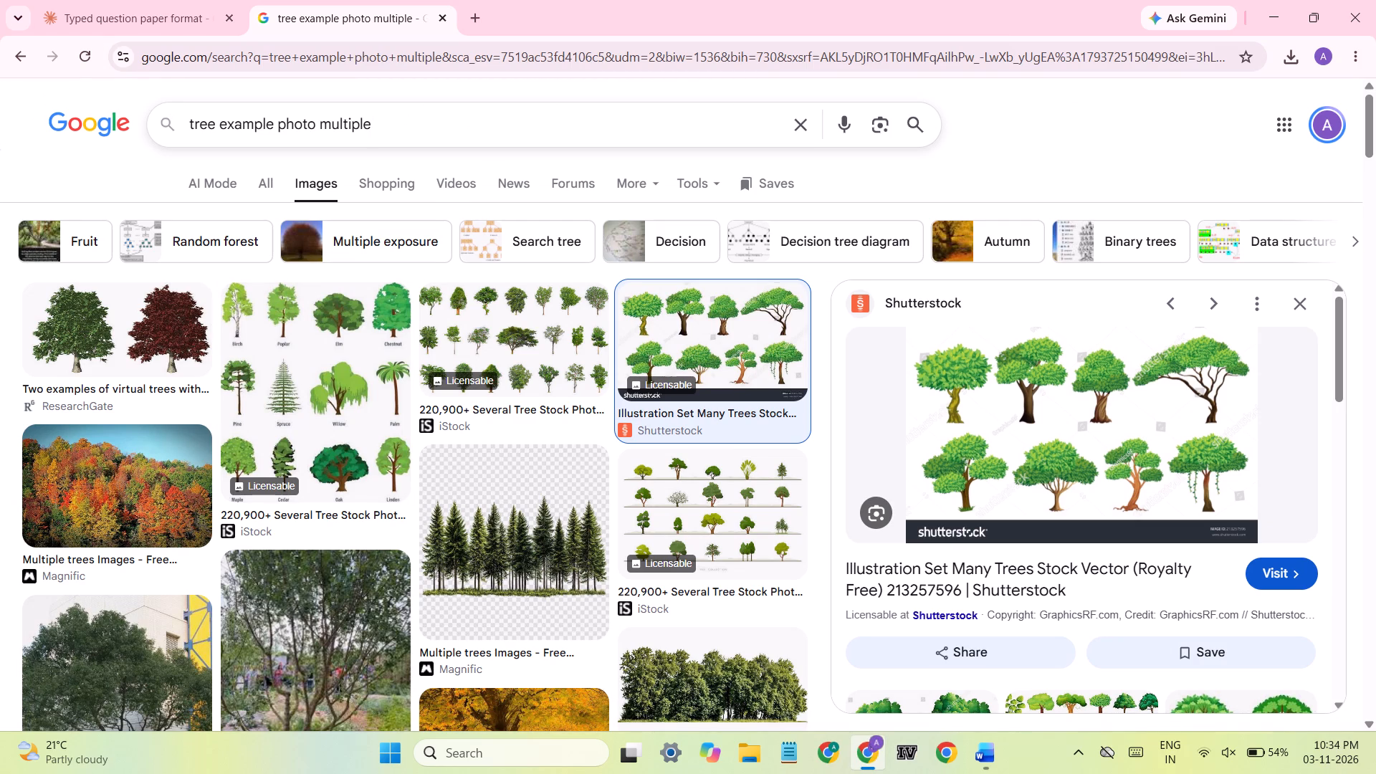
pyautogui.press('Left')
pyautogui.press('Left')
pyautogui.press('Left')
pyautogui.press('Left')
pyautogui.press('Left')
pyautogui.press('Left')
pyautogui.press('Left')
pyautogui.press('Left')
pyautogui.press('Left')
pyautogui.press('Left')
pyautogui.press('Left')
pyautogui.press('Left')
pyautogui.press('Left')
pyautogui.press('Left')
pyautogui.press('Left')
pyautogui.press('Left')
pyautogui.press('Left')
pyautogui.press('Left')
pyautogui.press('Left')
pyautogui.press('Left')
pyautogui.press('Left')
pyautogui.press('BackSpace')
pyautogui.press('BackSpace')
pyautogui.press('BackSpace')
pyautogui.press('BackSpace')
pyautogui.press('BackSpace')
pyautogui.press('BackSpace')
pyautogui.press('BackSpace')
pyautogui.press('BackSpace')
pyautogui.press('BackSpace')
pyautogui.press('BackSpace')
pyautogui.press('BackSpace')
pyautogui.press('BackSpace')
pyautogui.press('BackSpace')
pyautogui.press('BackSpace')
pyautogui.press('BackSpace')
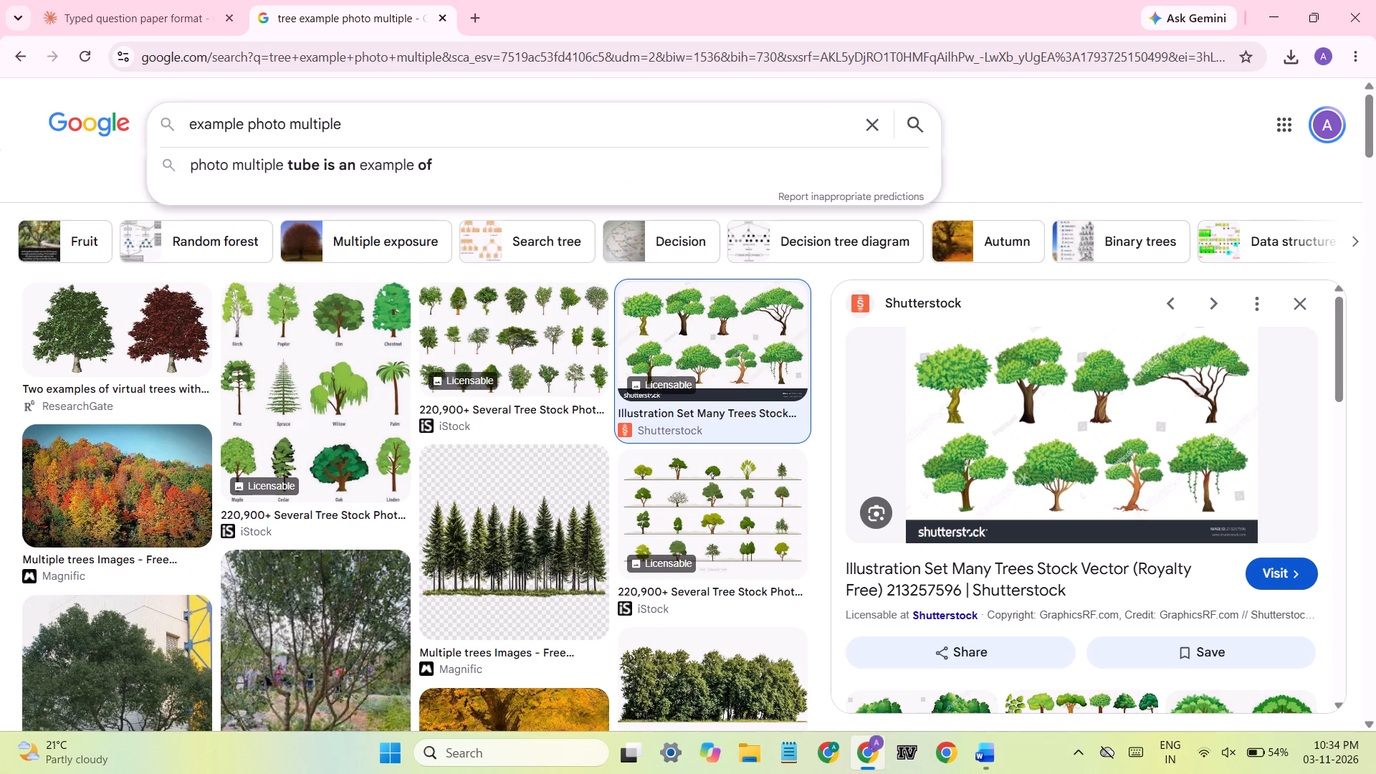
pyautogui.write('pens')
pyautogui.press('space')
pyautogui.press('Return')
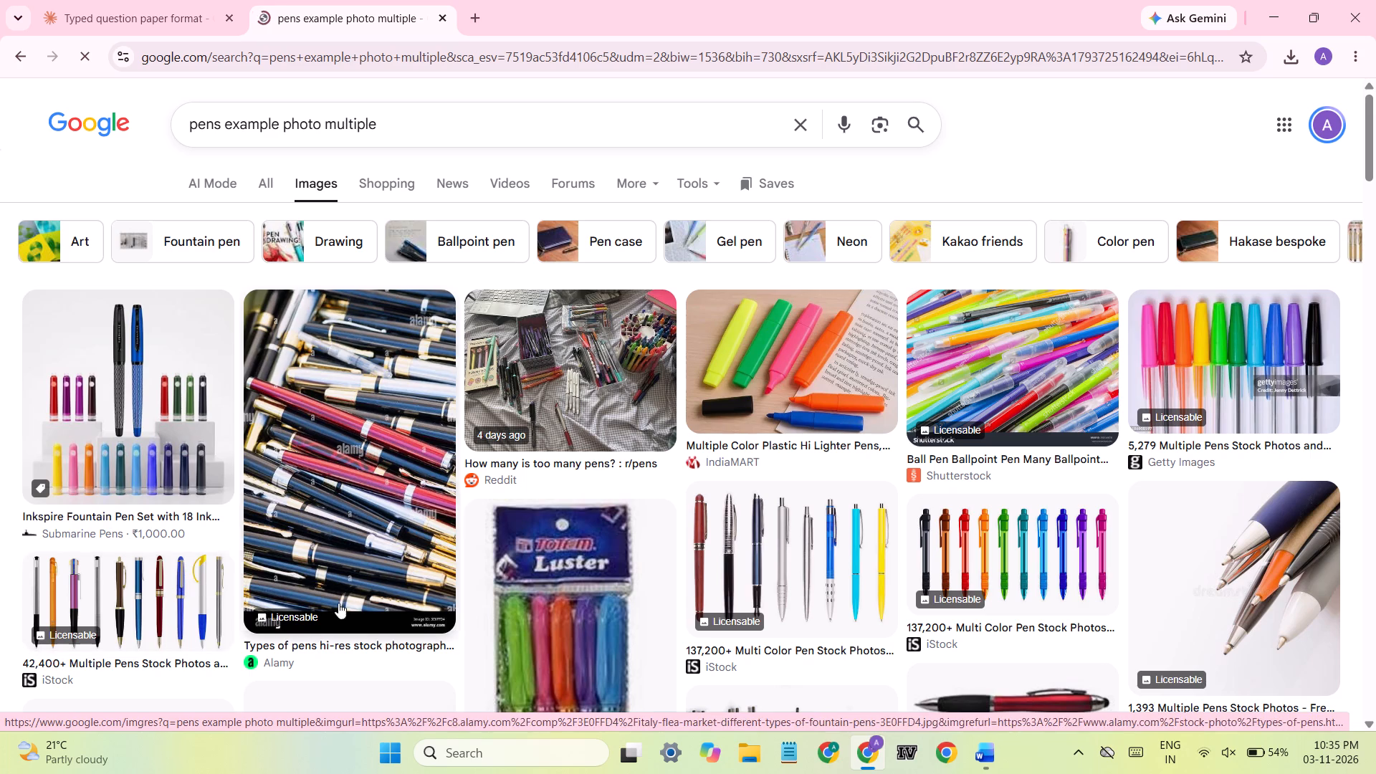
# Preview the iStock picture of eight different pens and browse the other results and related images for a suitable pens picture.
pyautogui.scroll(-2, 537, 640)
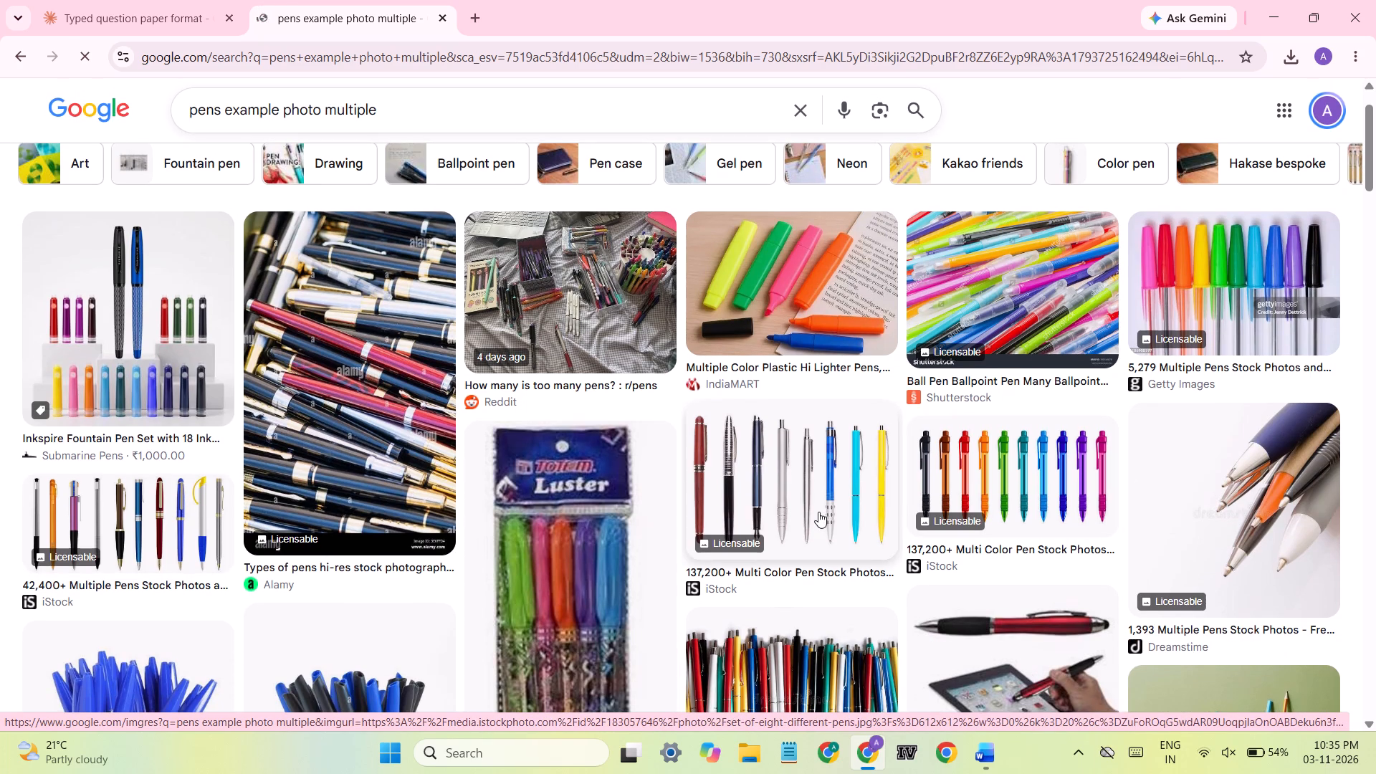
pyautogui.click(818, 512)
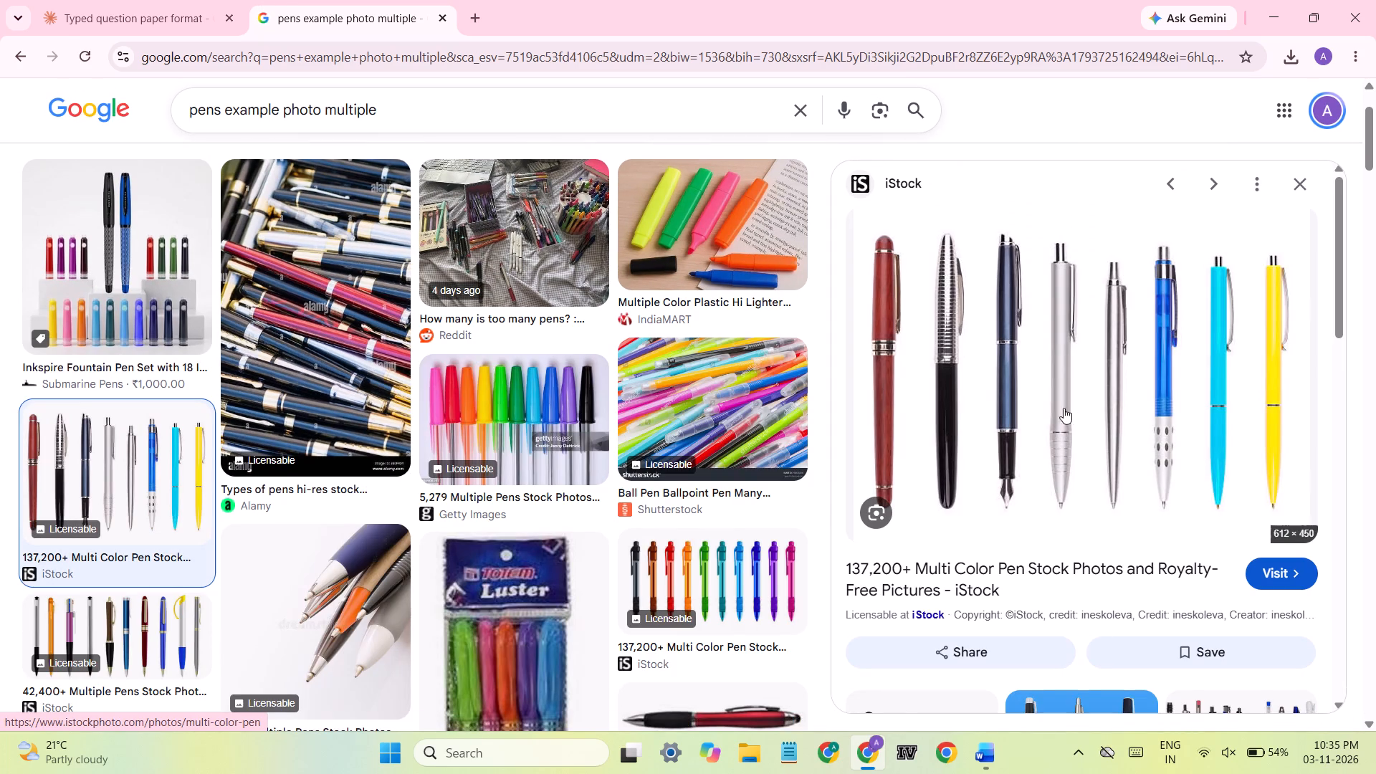
pyautogui.scroll(-3, 1023, 408)
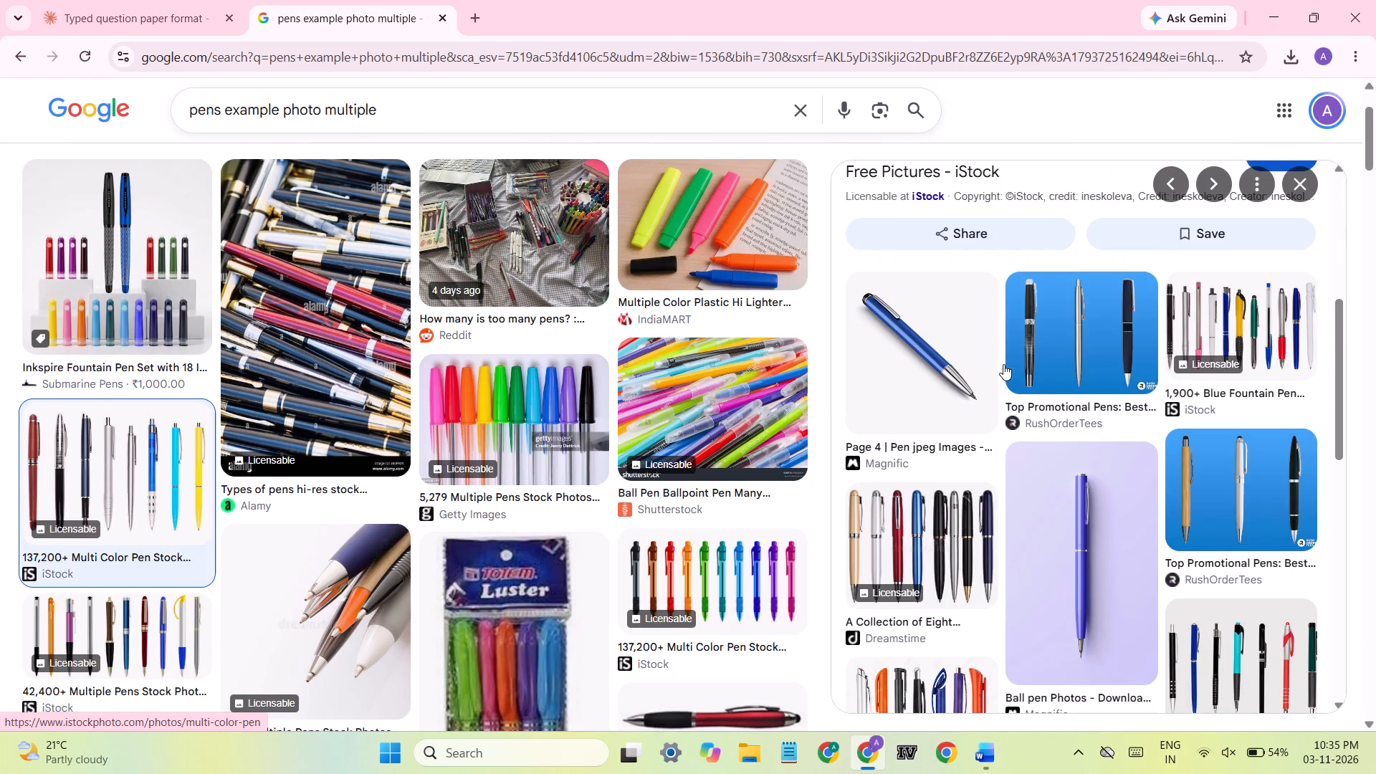
pyautogui.scroll(-1, 1003, 364)
pyautogui.scroll(-3, 661, 637)
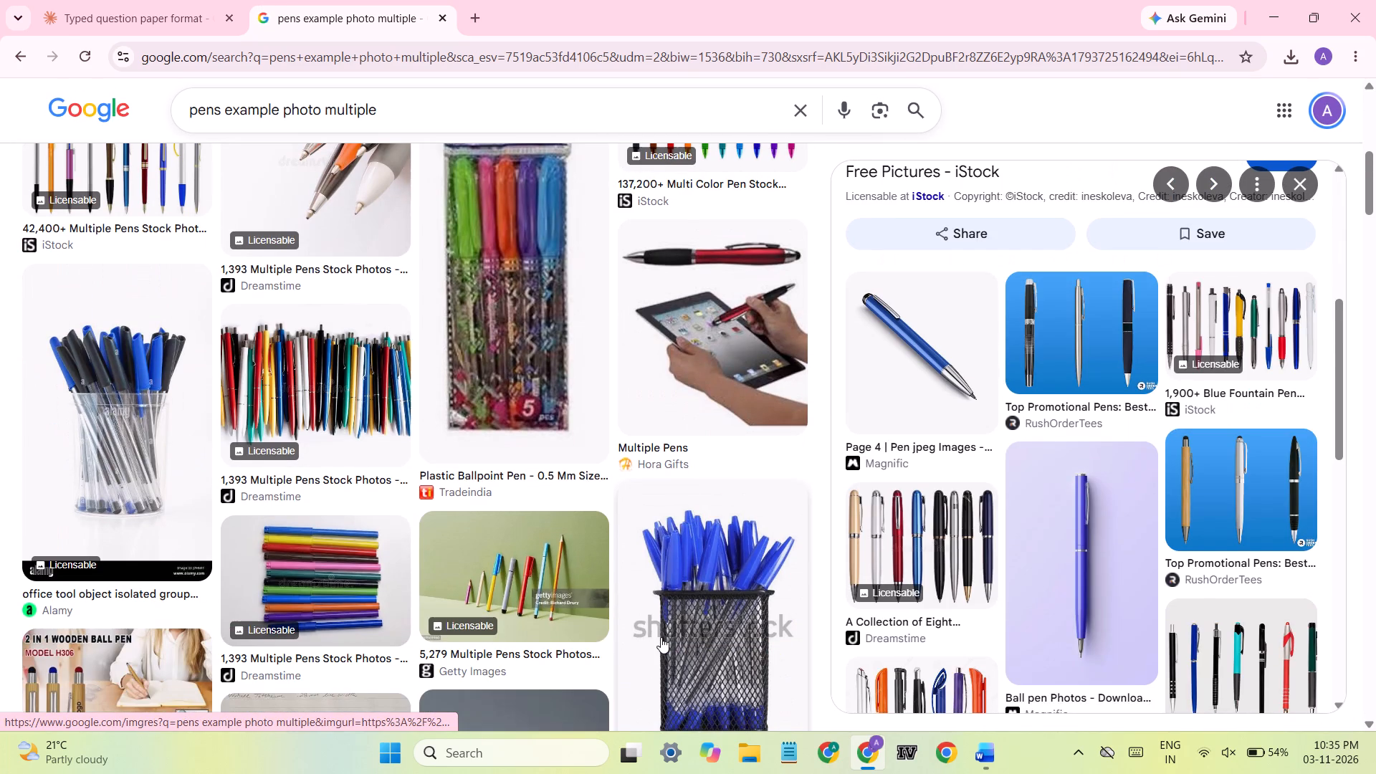
pyautogui.scroll(-1, 661, 637)
pyautogui.scroll(-1, 737, 649)
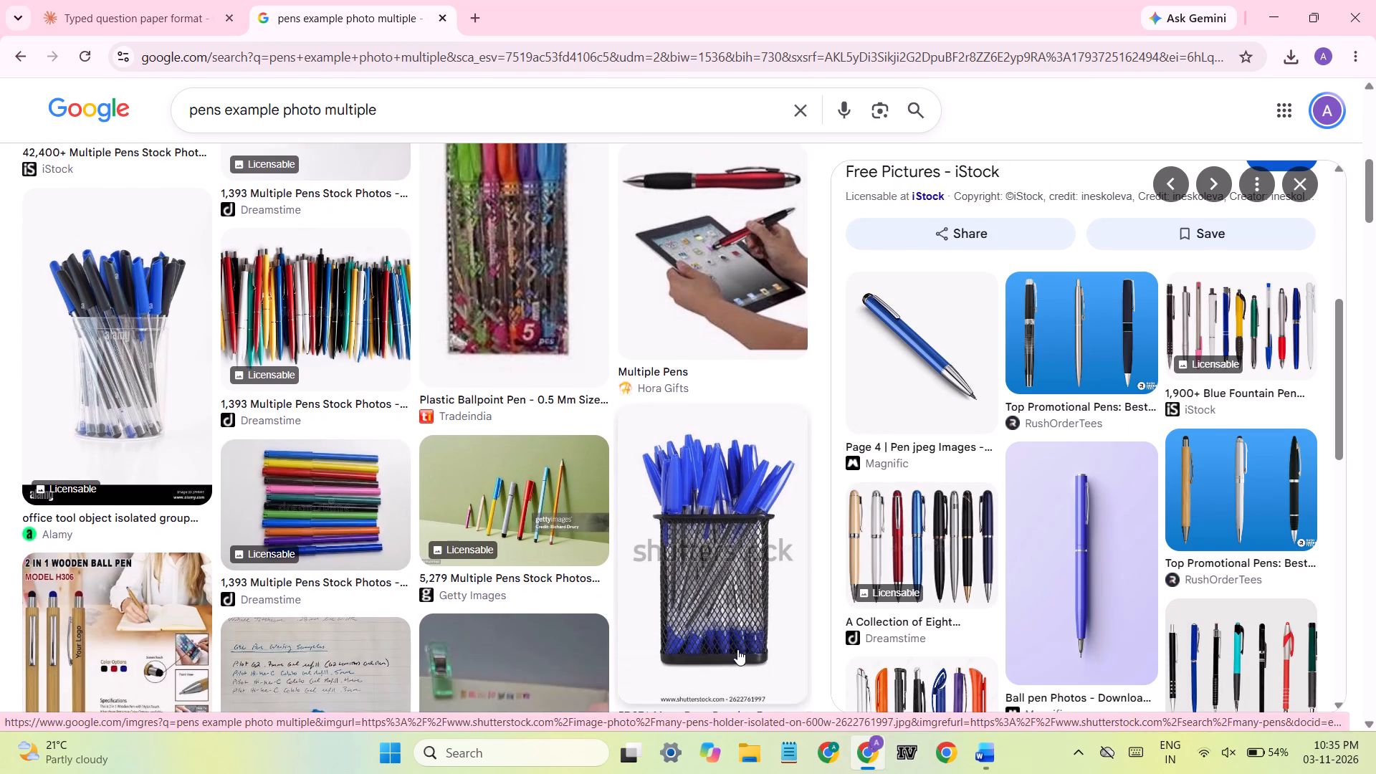
pyautogui.scroll(-1, 737, 649)
pyautogui.hscroll(1, 458, 593)
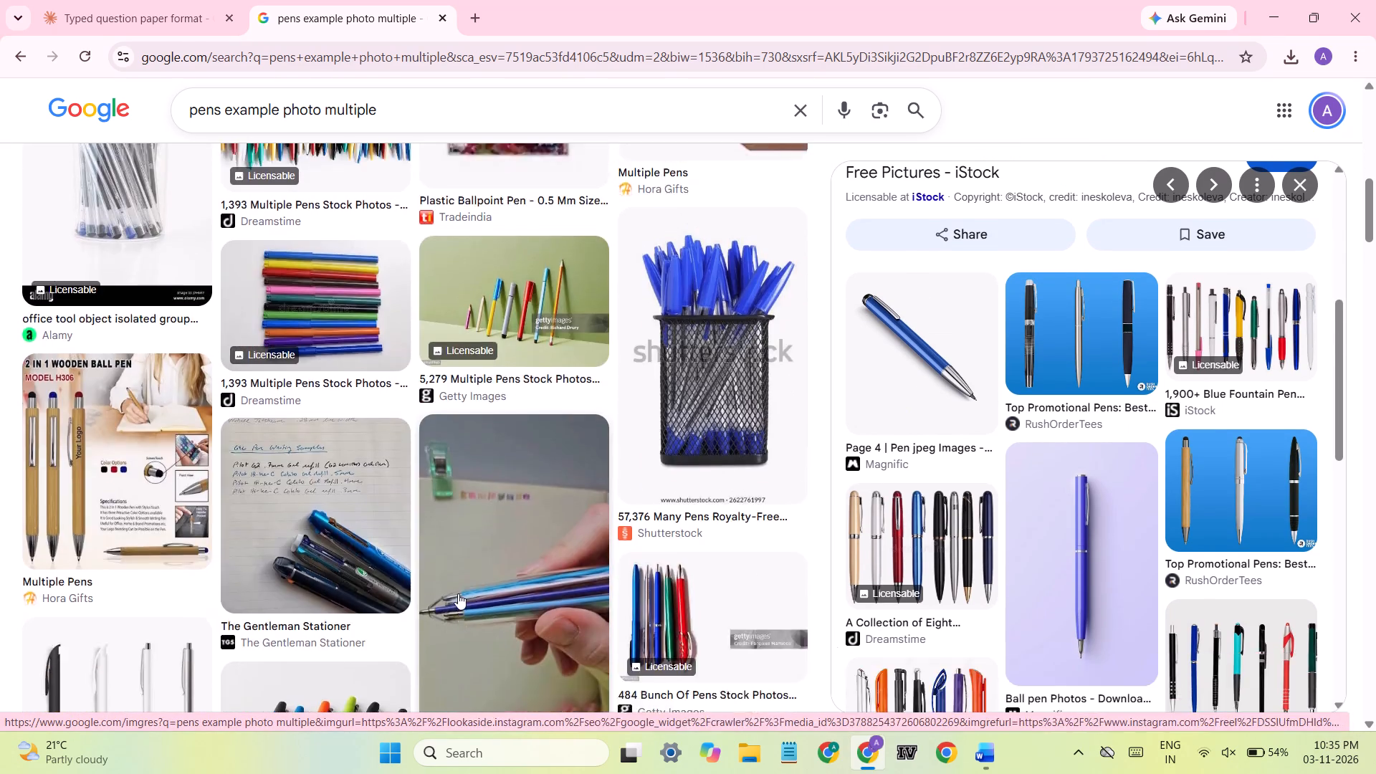
pyautogui.hscroll(1, 458, 593)
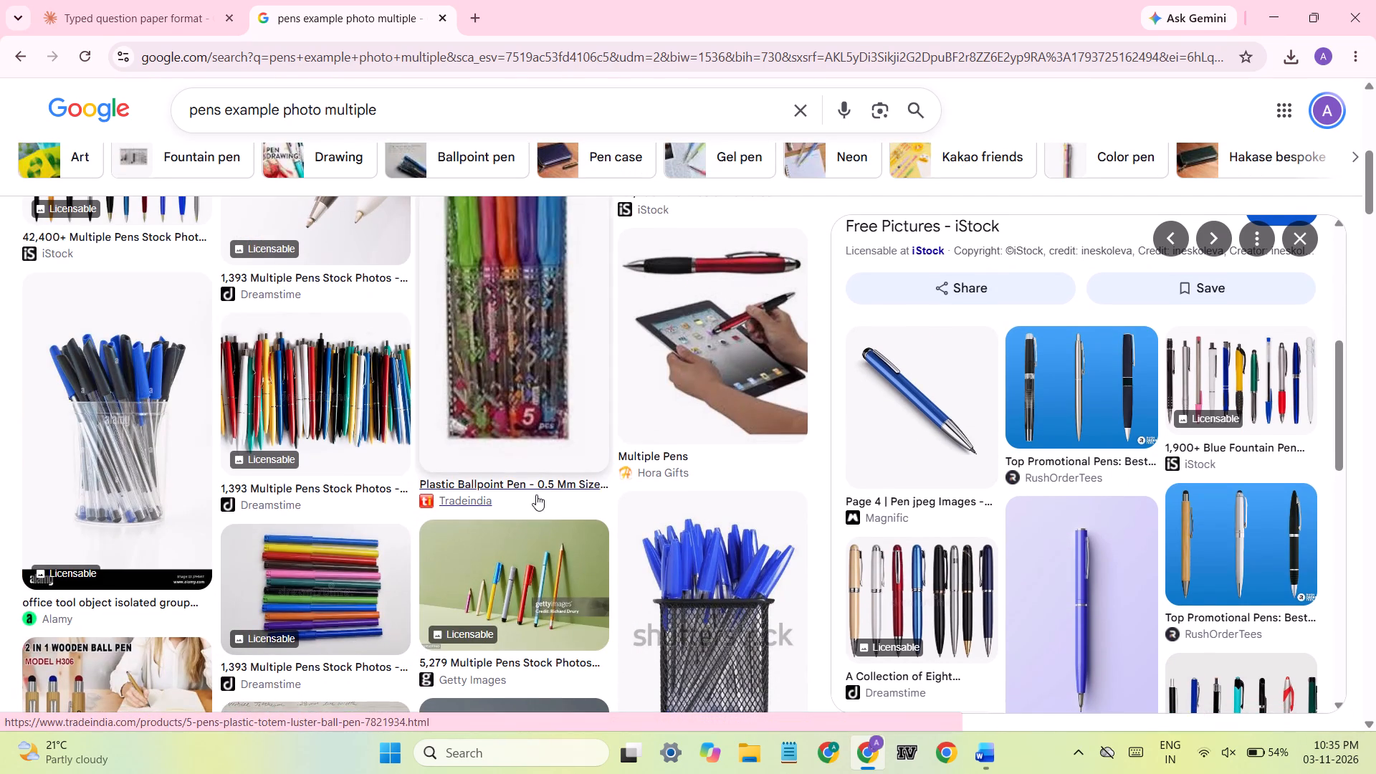
pyautogui.scroll(-7, 536, 494)
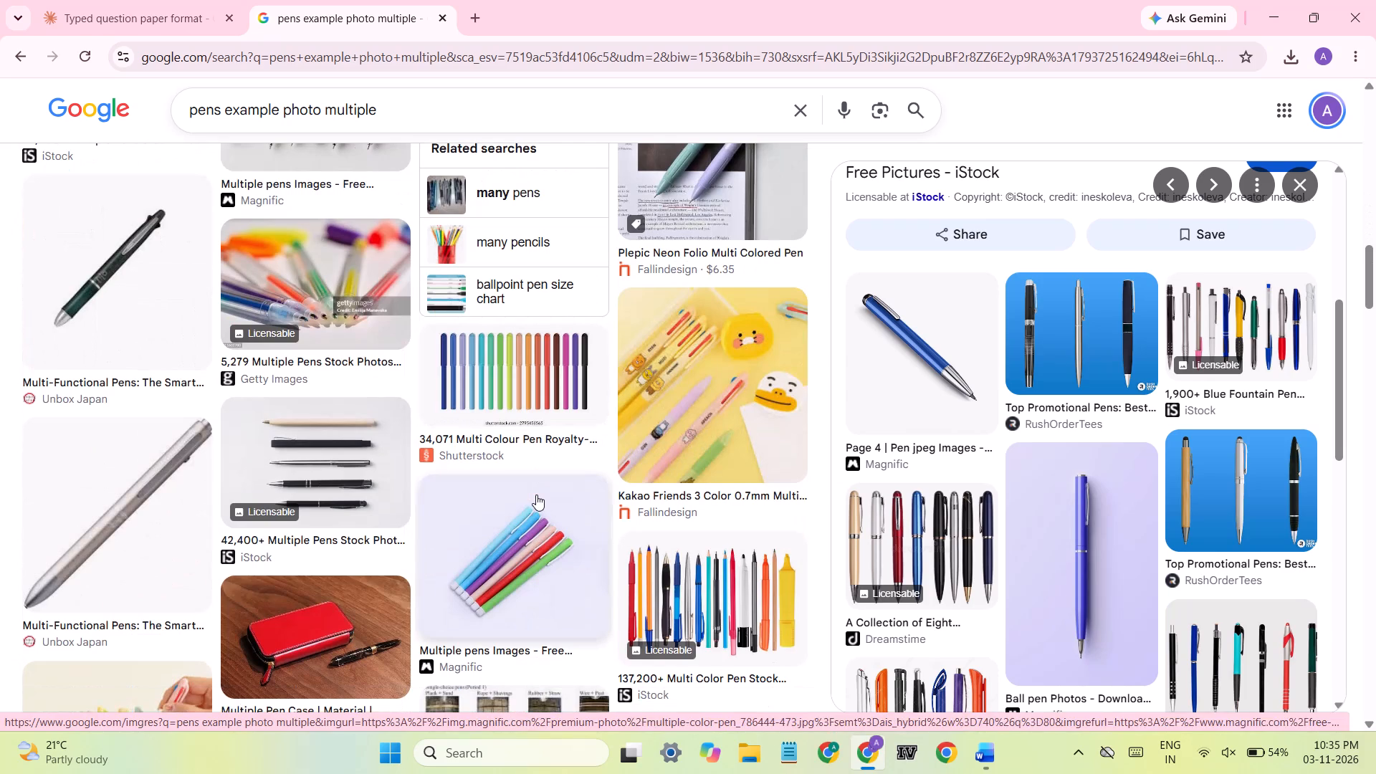
pyautogui.scroll(-2, 536, 494)
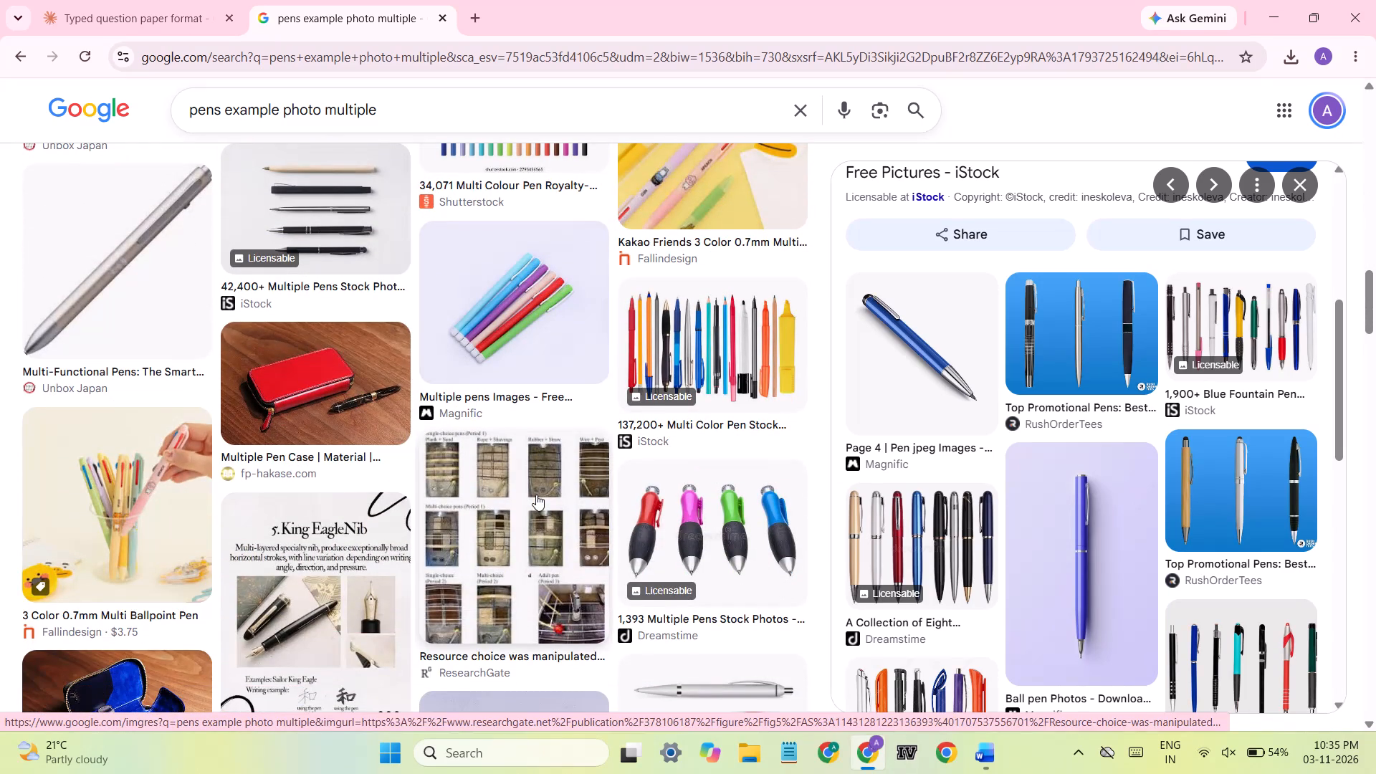
pyautogui.scroll(-2, 892, 510)
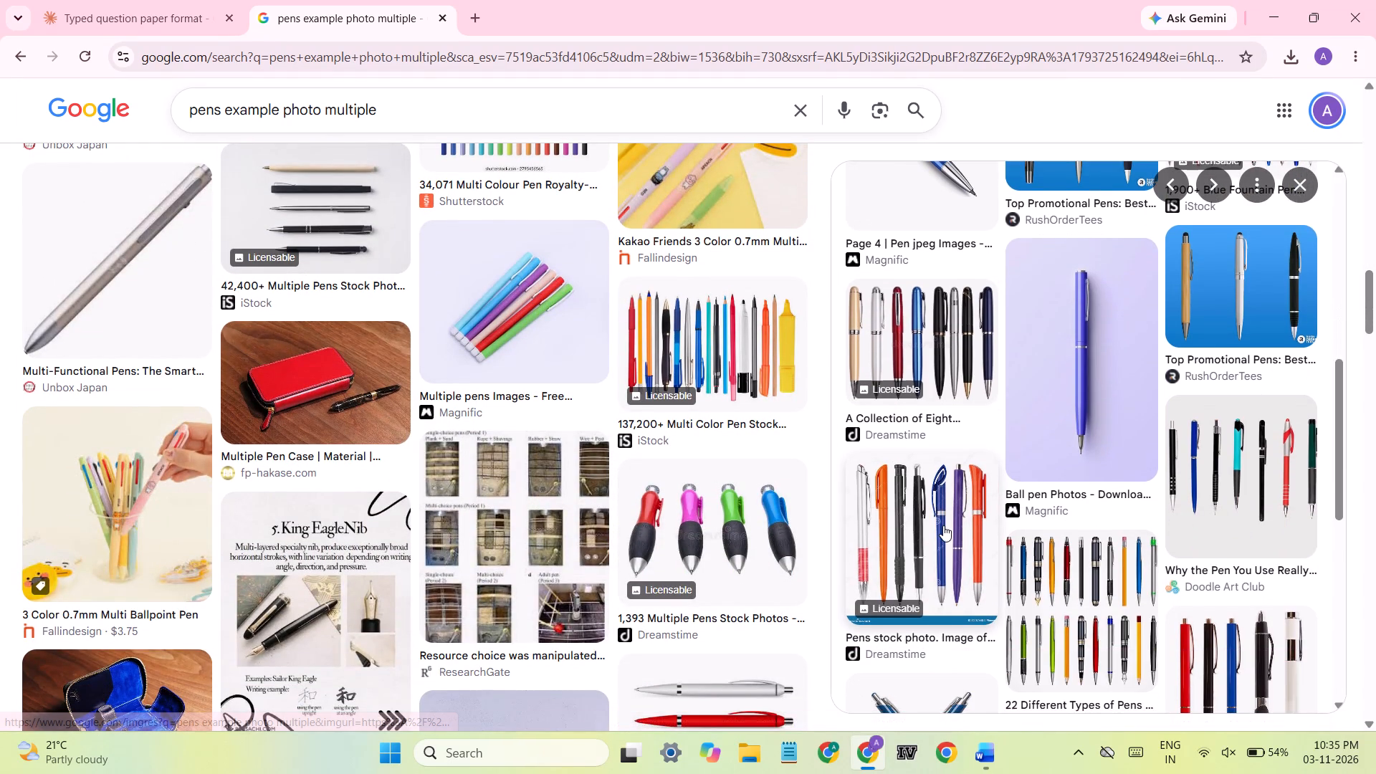
pyautogui.scroll(-1, 943, 525)
pyautogui.scroll(-1, 1062, 594)
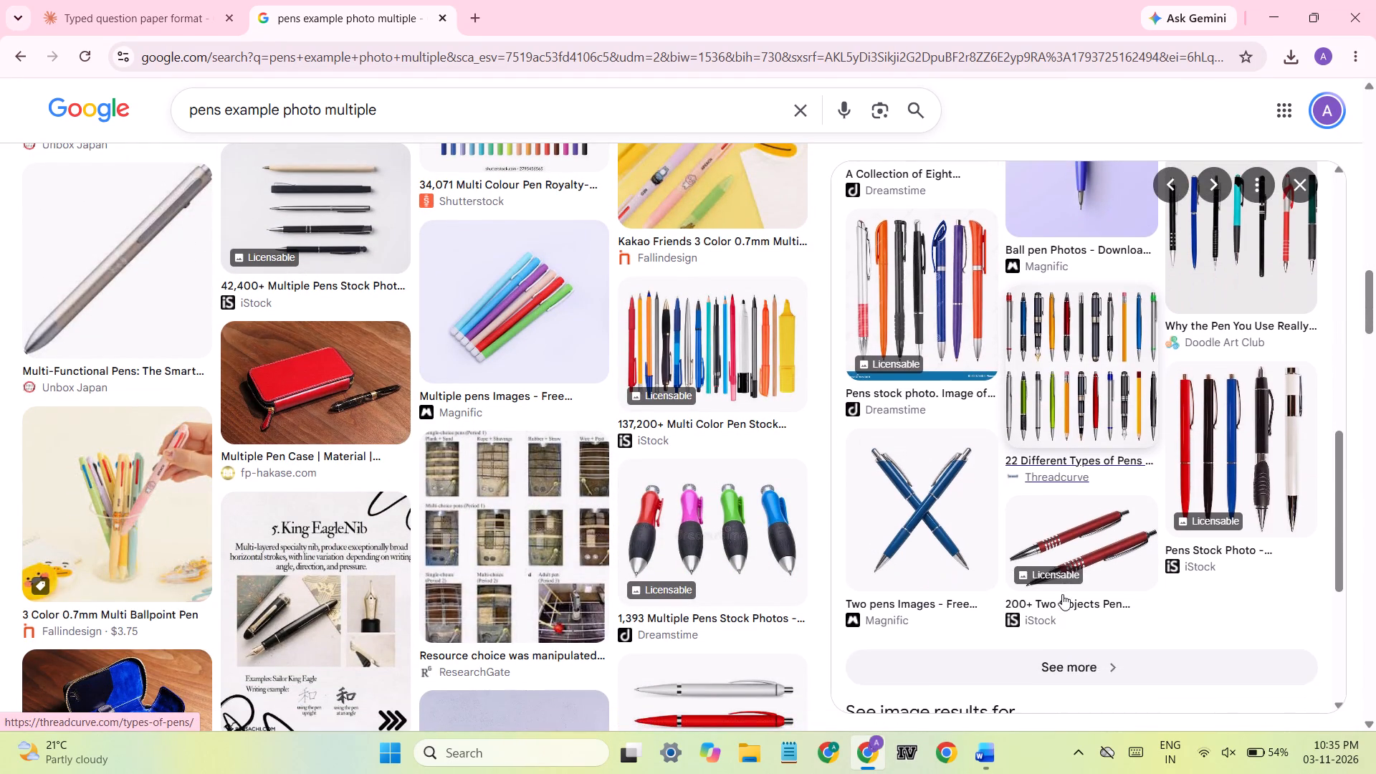
pyautogui.scroll(-1, 1062, 594)
pyautogui.scroll(-3, 706, 616)
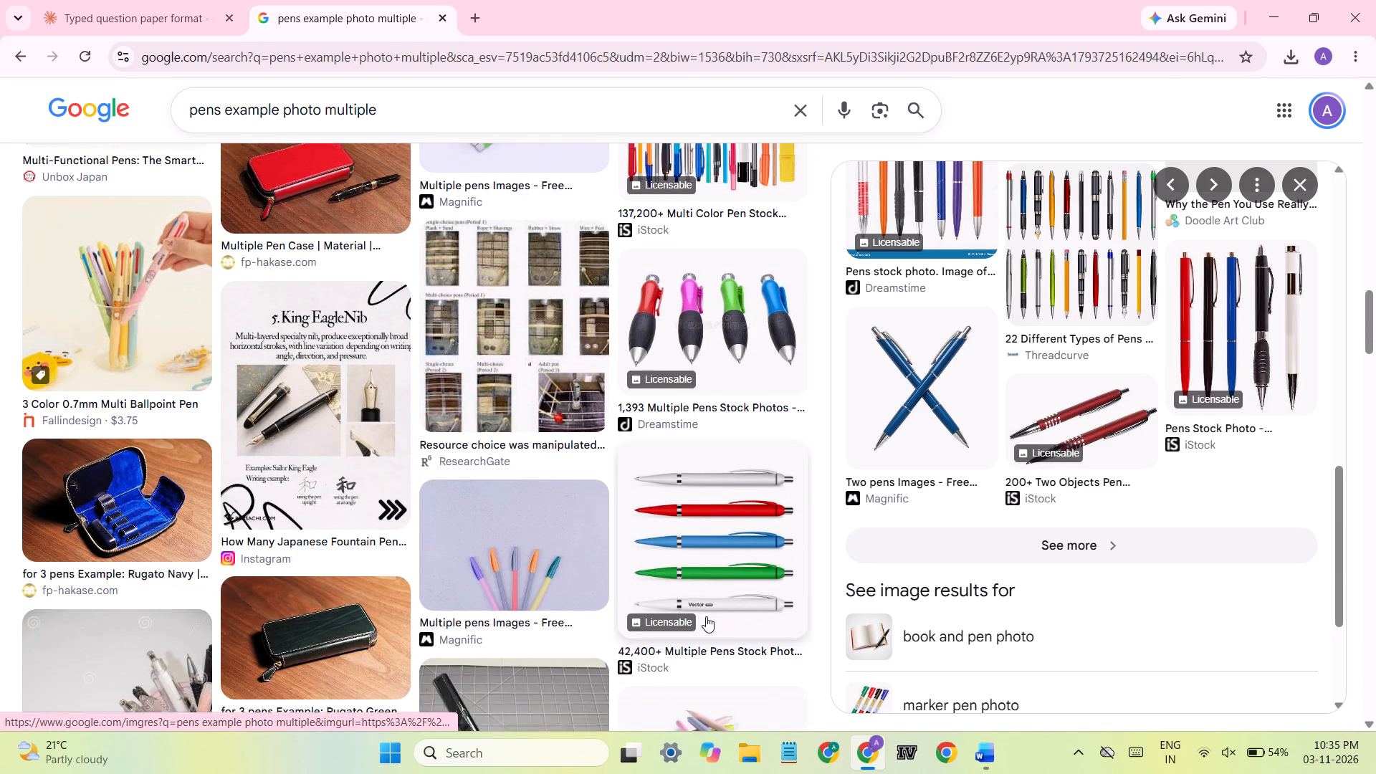
pyautogui.scroll(-1, 706, 616)
pyautogui.scroll(2, 706, 616)
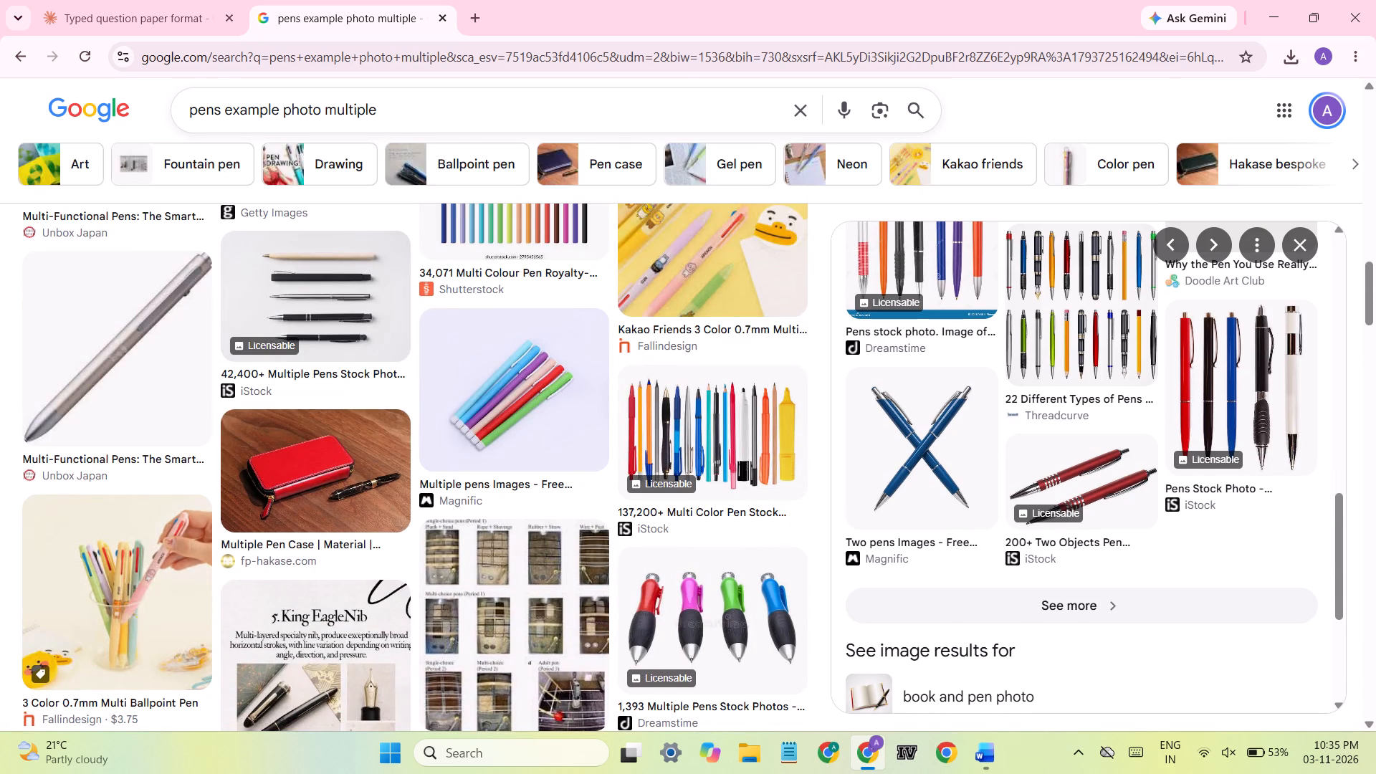
# Search Google Images for photos of multiple flowers, replacing "pens" in the query with "flowers".
pyautogui.click(226, 115)
pyautogui.press('BackSpace')
pyautogui.press('BackSpace')
pyautogui.press('BackSpace')
pyautogui.press('BackSpace')
pyautogui.press('BackSpace')
pyautogui.press('BackSpace')
pyautogui.press('BackSpace')
pyautogui.press('BackSpace')
pyautogui.press('BackSpace')
pyautogui.press('BackSpace')
pyautogui.press('BackSpace')
pyautogui.press('BackSpace')
pyautogui.press('BackSpace')
pyautogui.press('BackSpace')
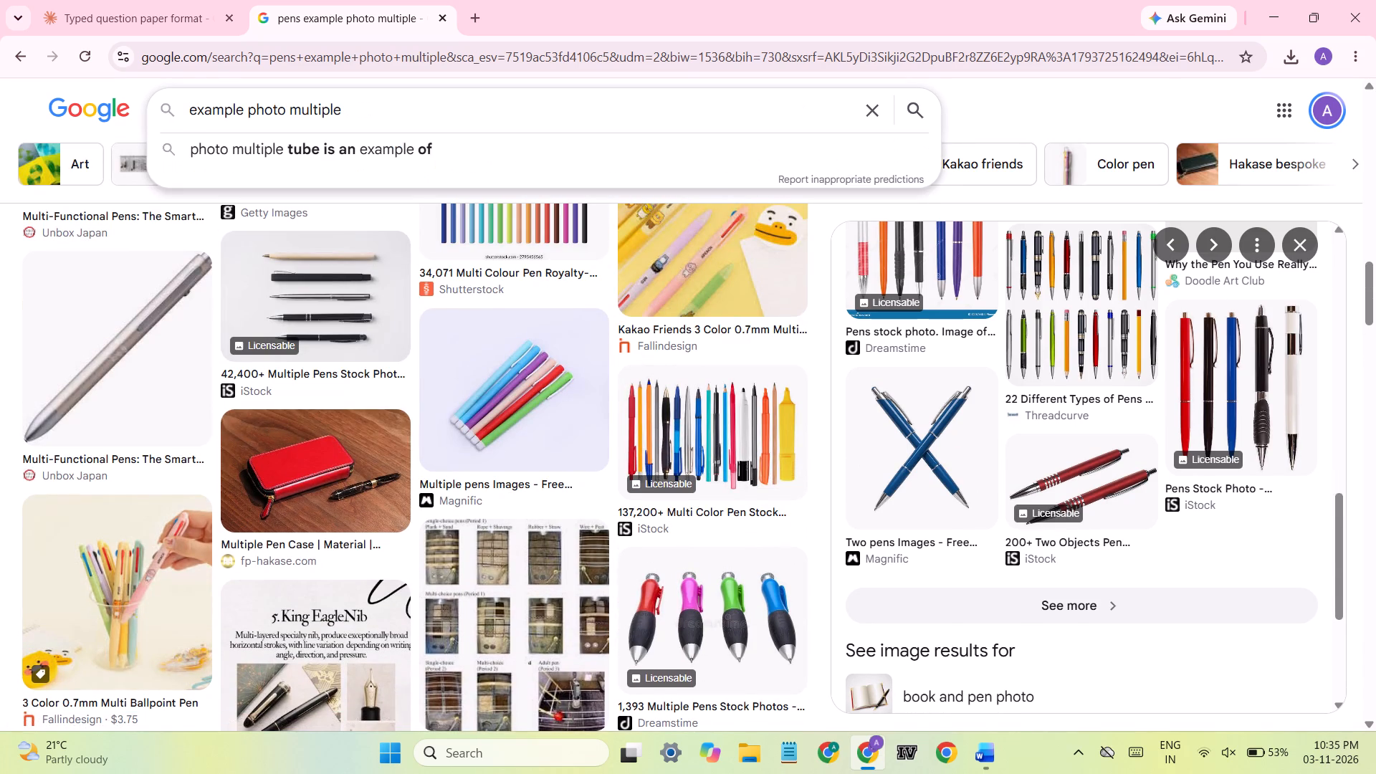
pyautogui.click(226, 115)
pyautogui.write('flowers')
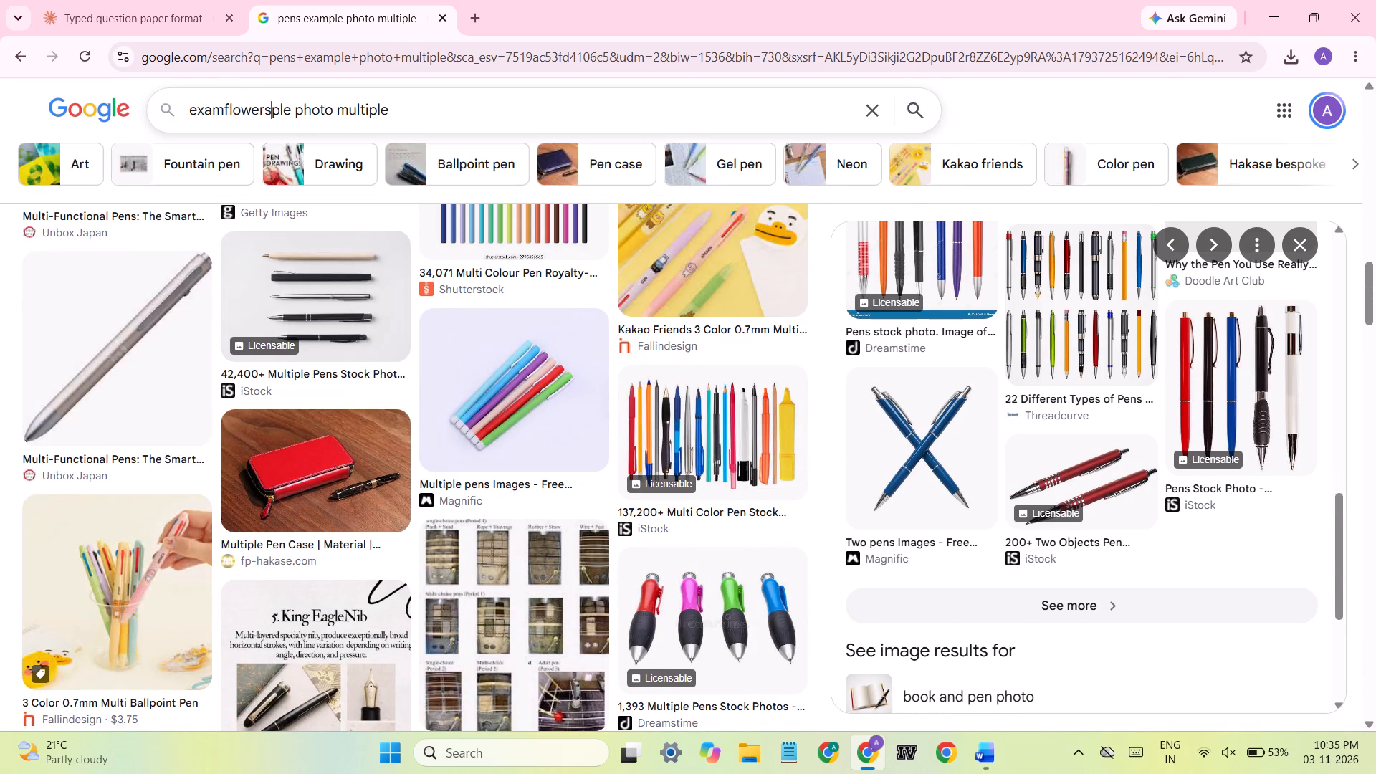
pyautogui.press('space')
pyautogui.press('Return')
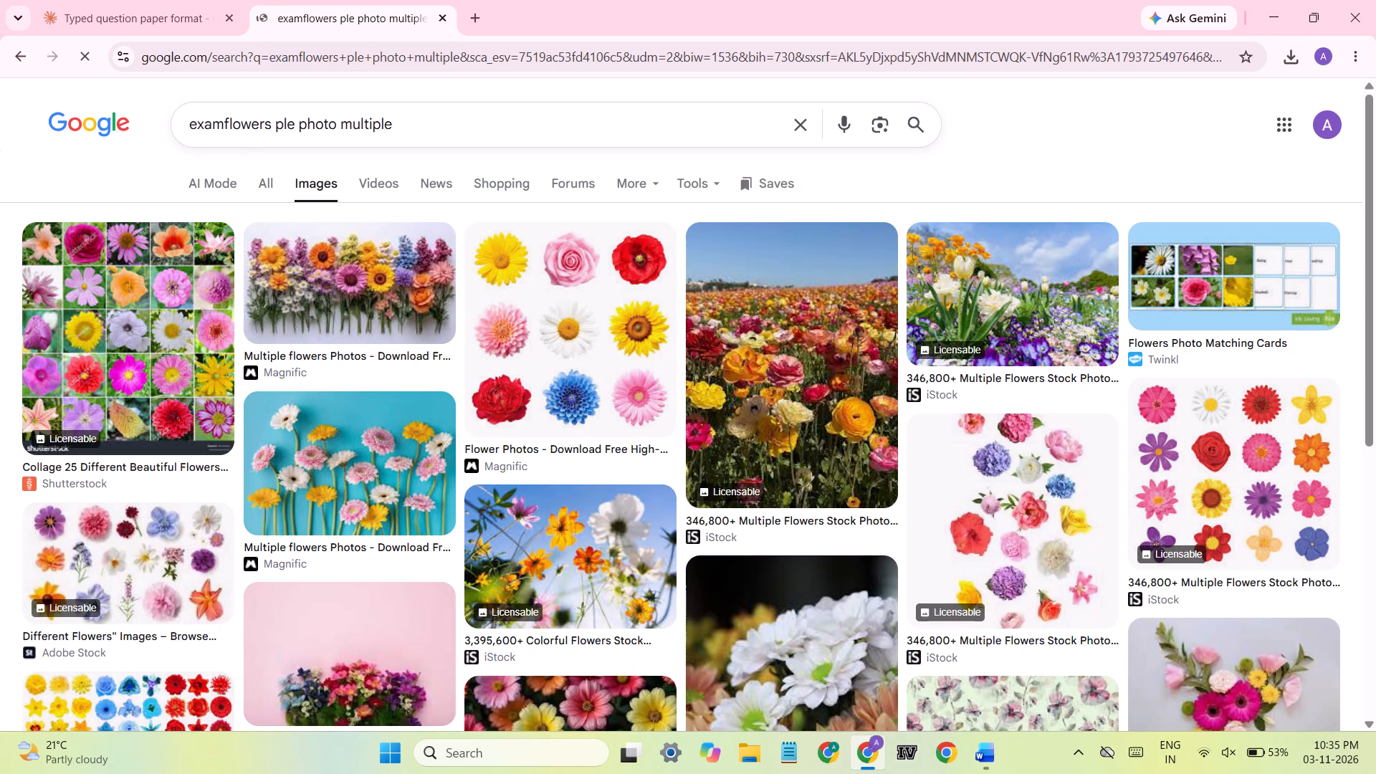
# Remove the stray "exam" from the image search query and search for "flowers ple photo multiple".
pyautogui.click(225, 126)
pyautogui.press('BackSpace')
pyautogui.press('BackSpace')
pyautogui.press('BackSpace')
pyautogui.press('BackSpace')
pyautogui.press('BackSpace')
pyautogui.press('BackSpace')
pyautogui.press('BackSpace')
pyautogui.press('BackSpace')
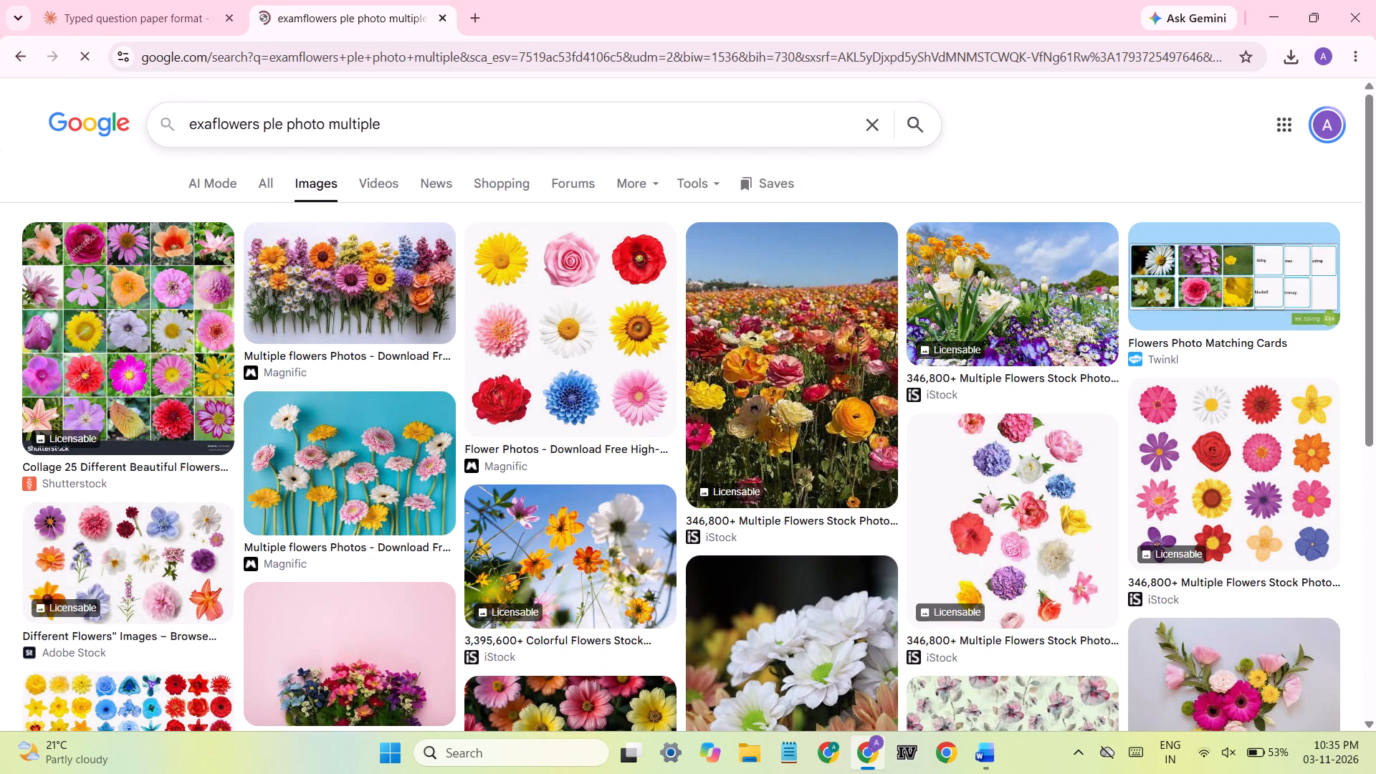
pyautogui.press('Return')
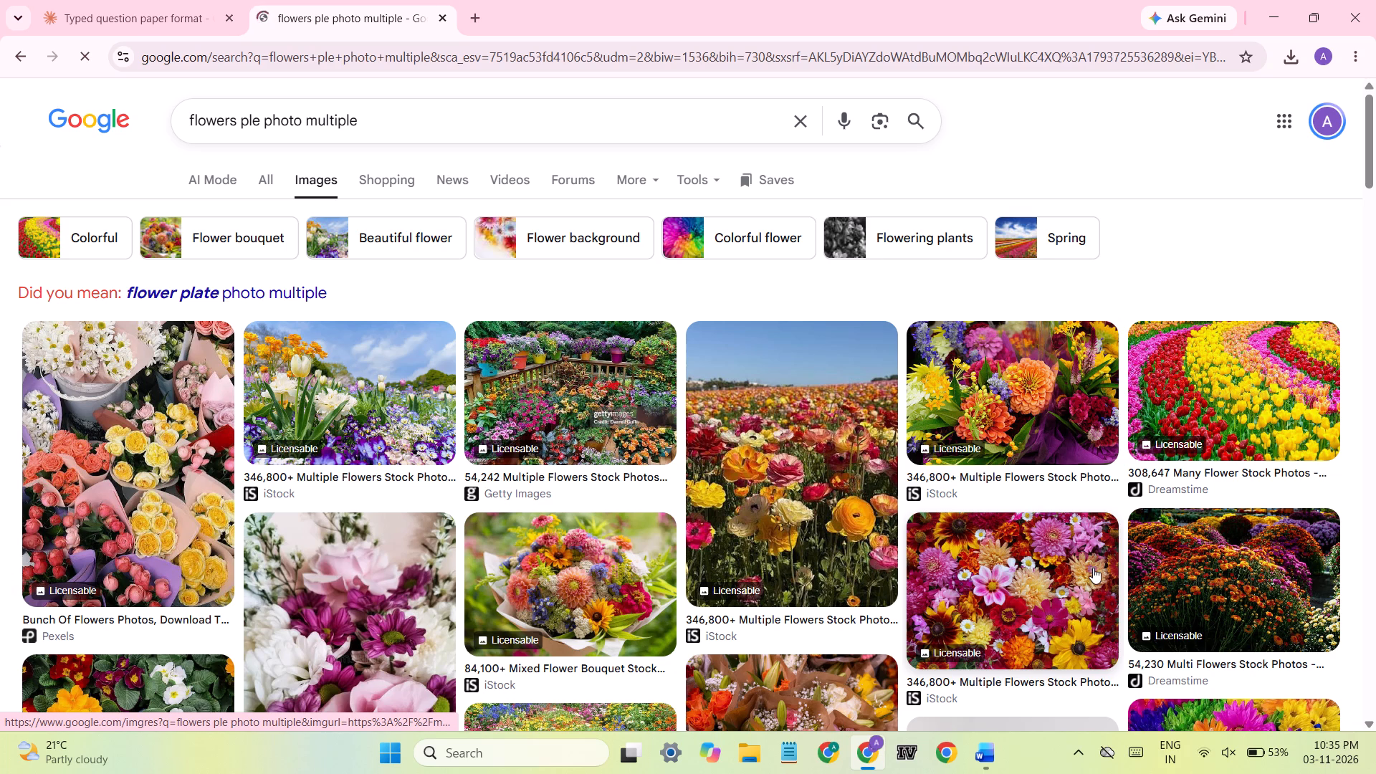
# Browse the flower pictures and copy the Vecteezy image of multicoloured daisy-like flowers.
pyautogui.scroll(-2, 1093, 568)
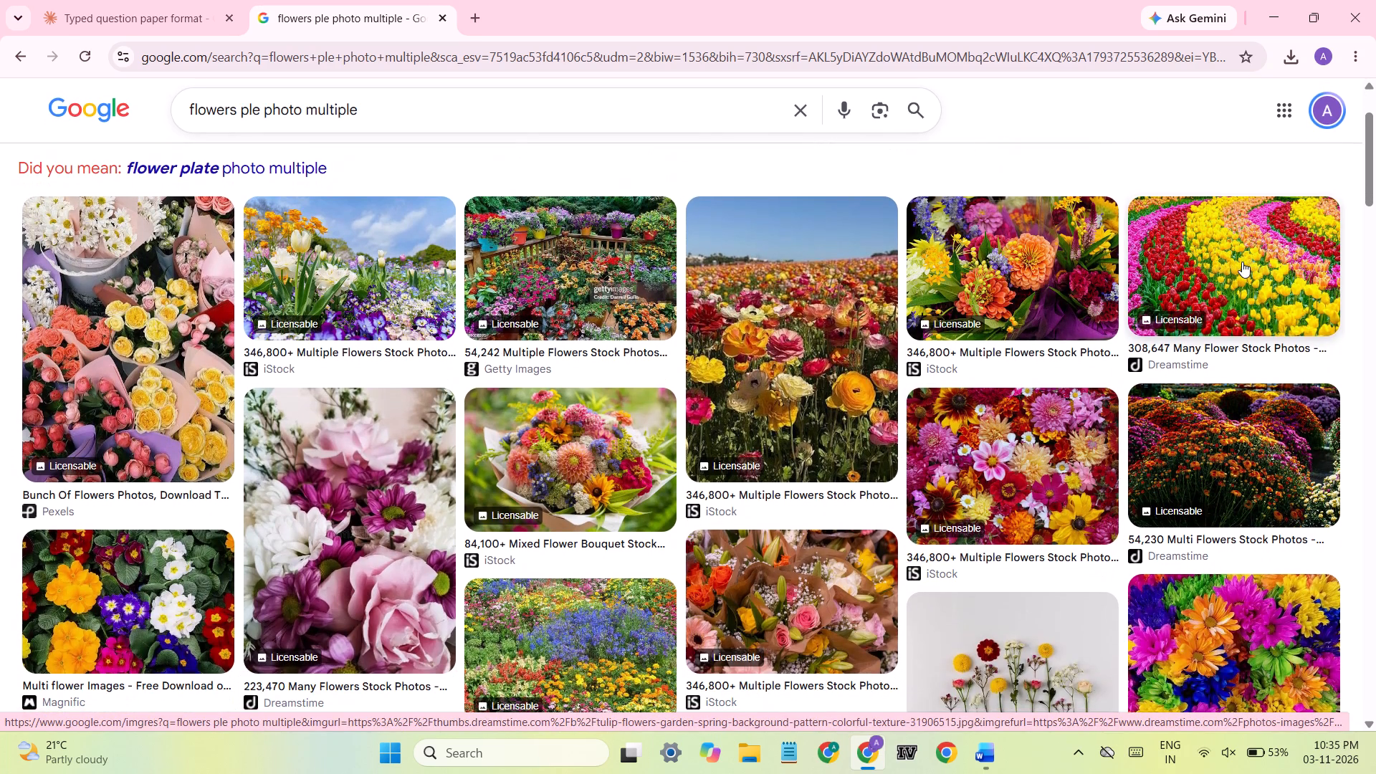
pyautogui.click(1228, 268)
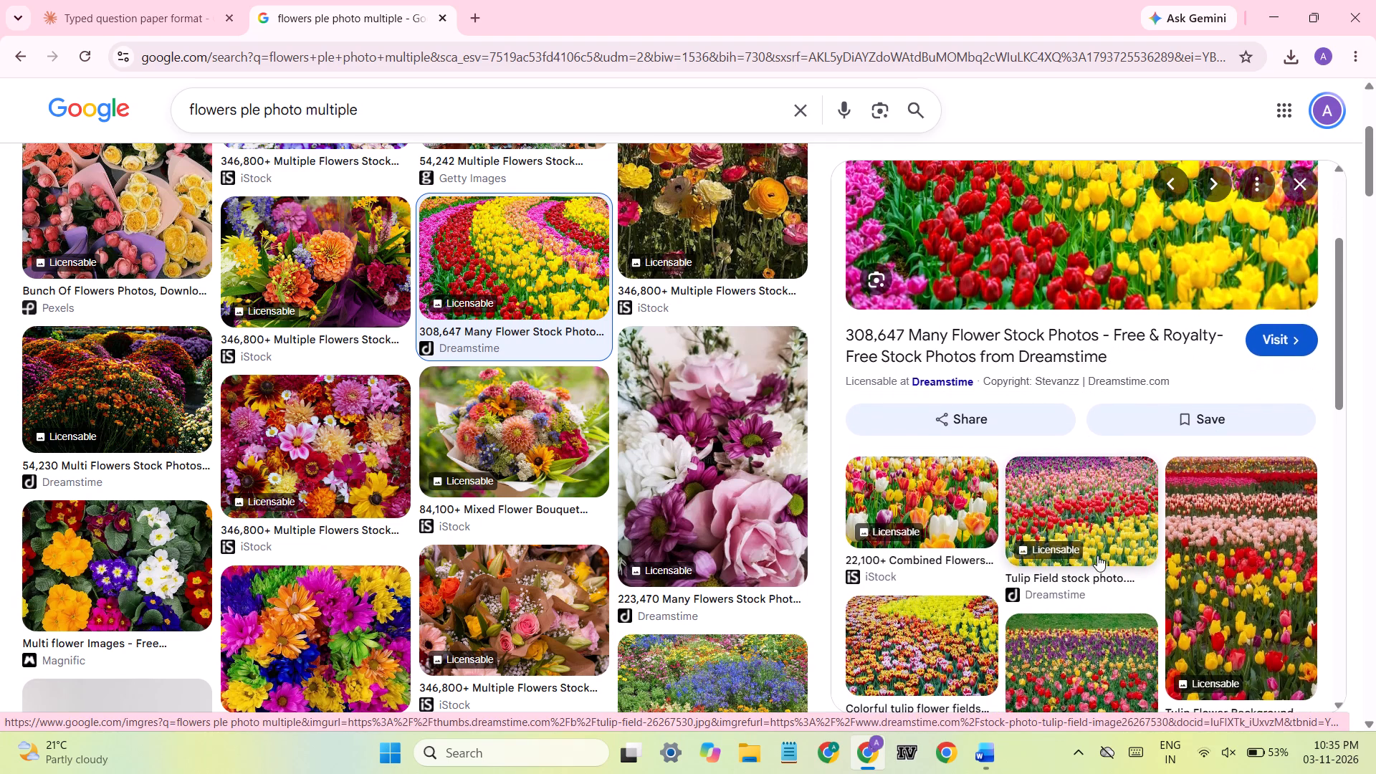
pyautogui.hscroll(-1, 678, 638)
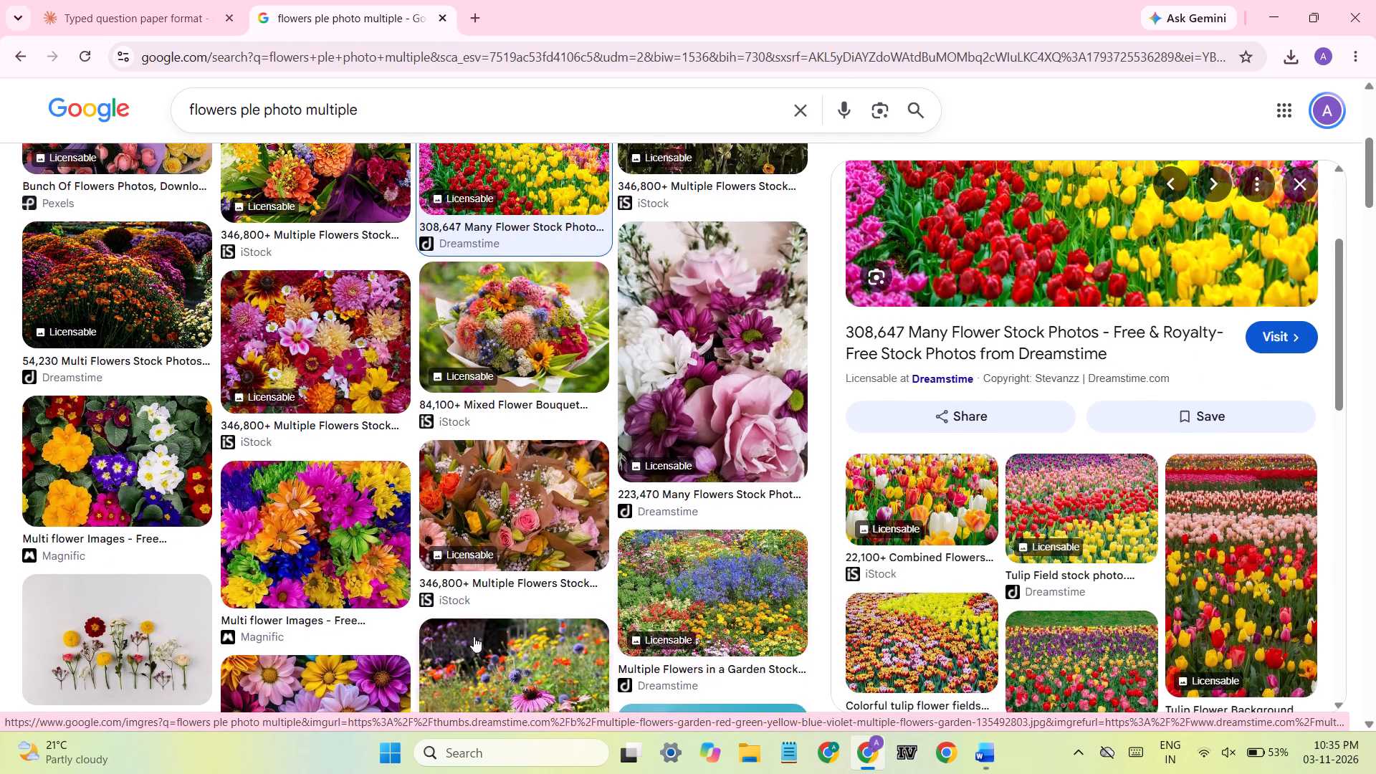
pyautogui.click(378, 557)
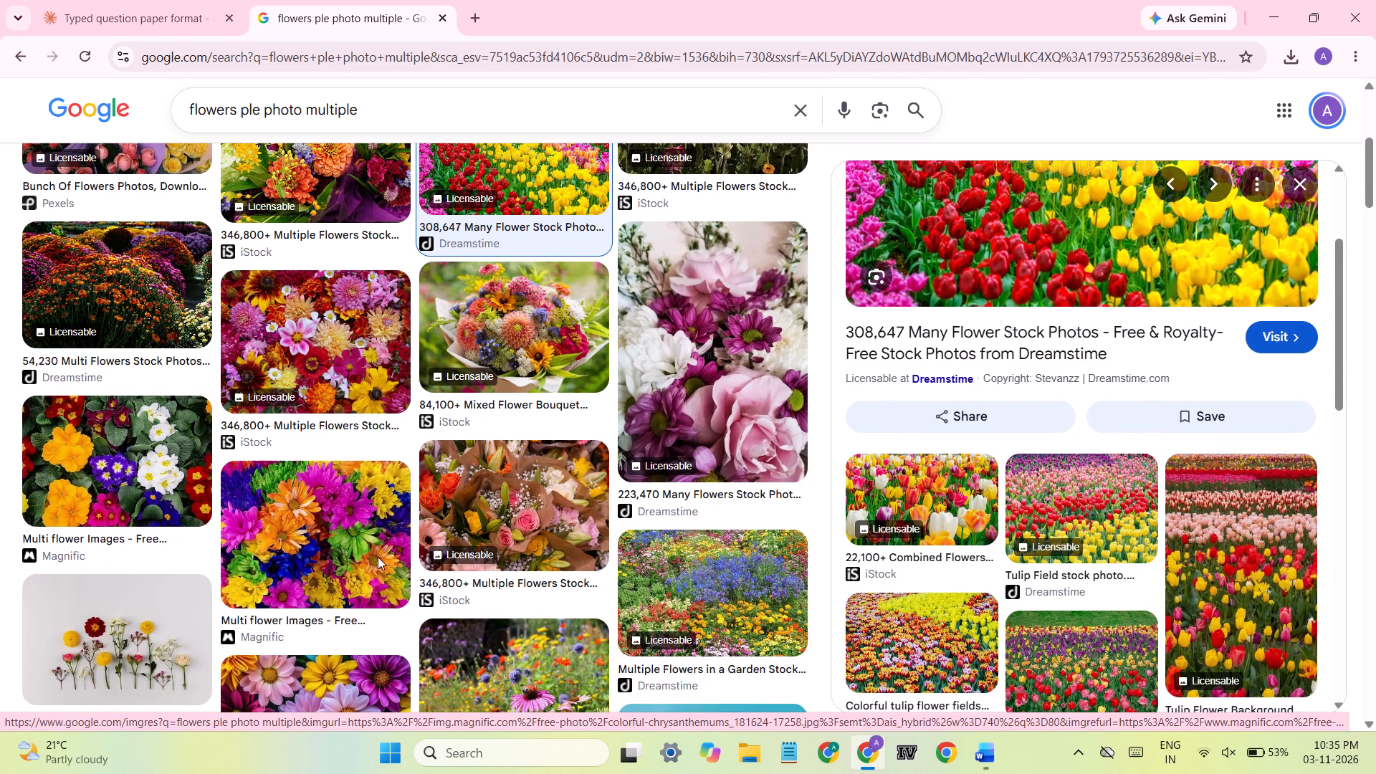
pyautogui.click(350, 595)
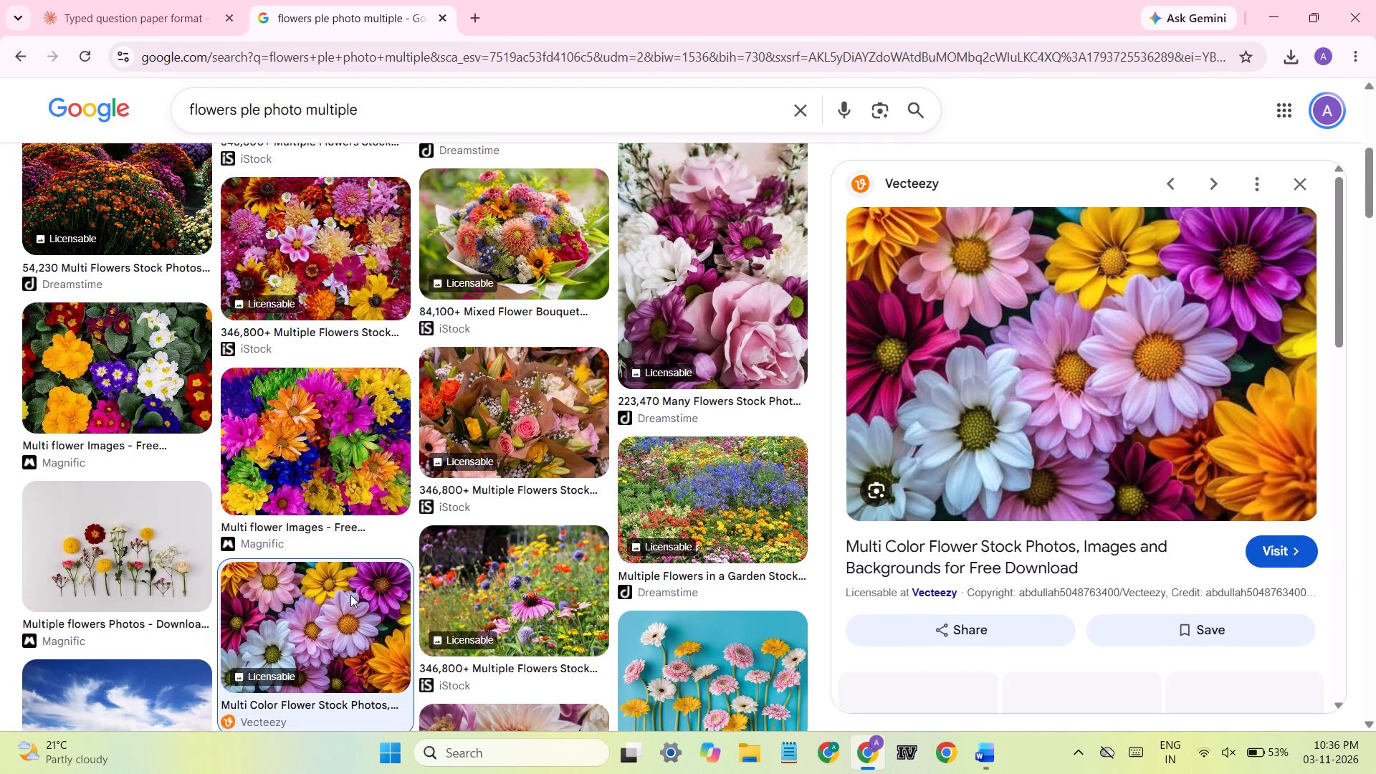
pyautogui.click(1110, 322)
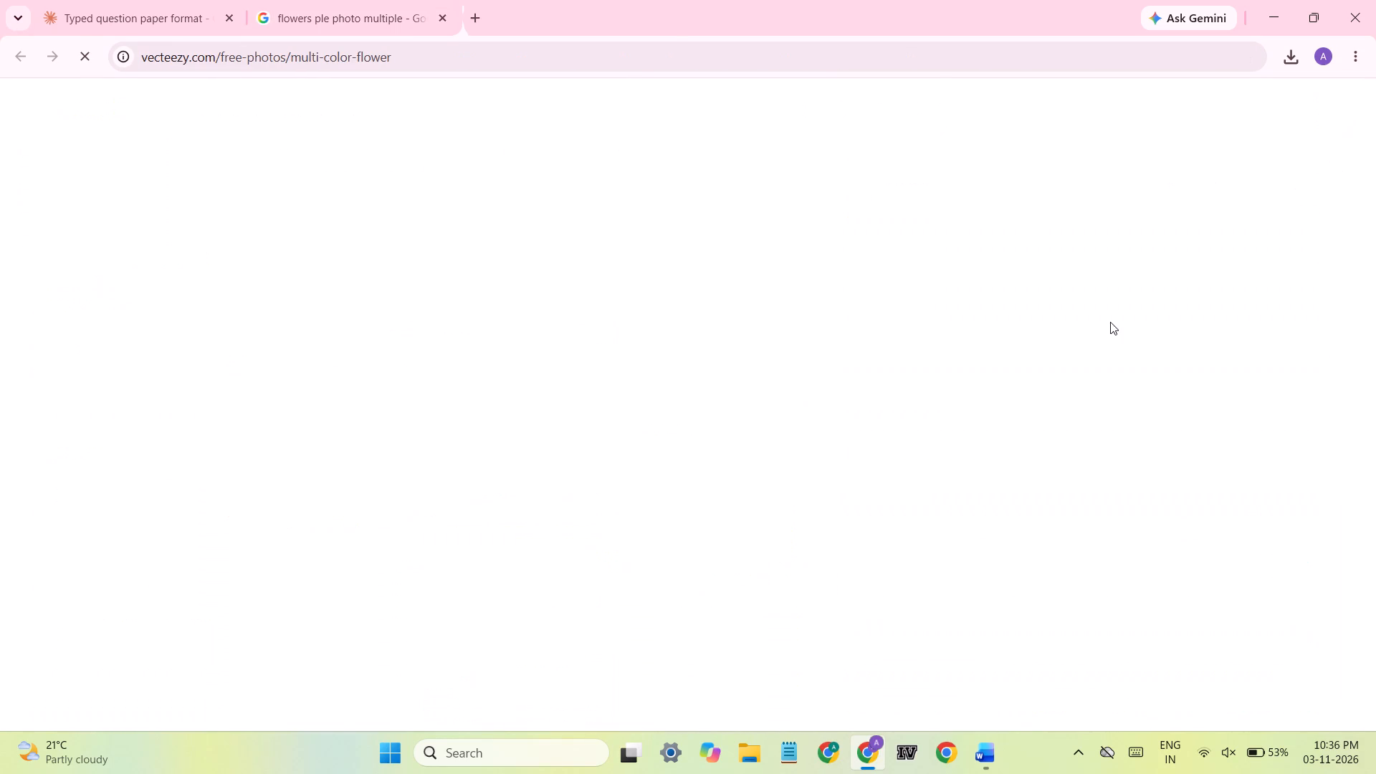
pyautogui.click(654, 13)
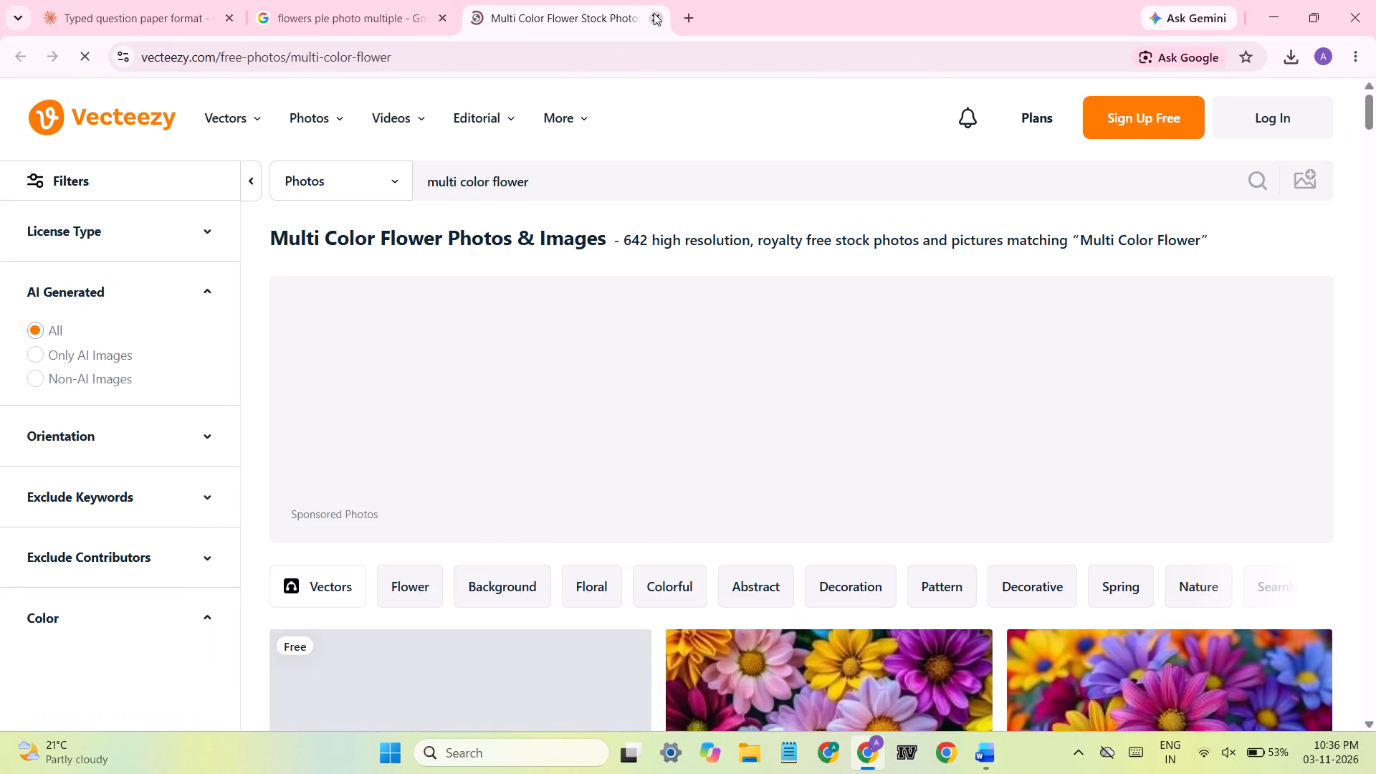
pyautogui.rightClick(1160, 366)
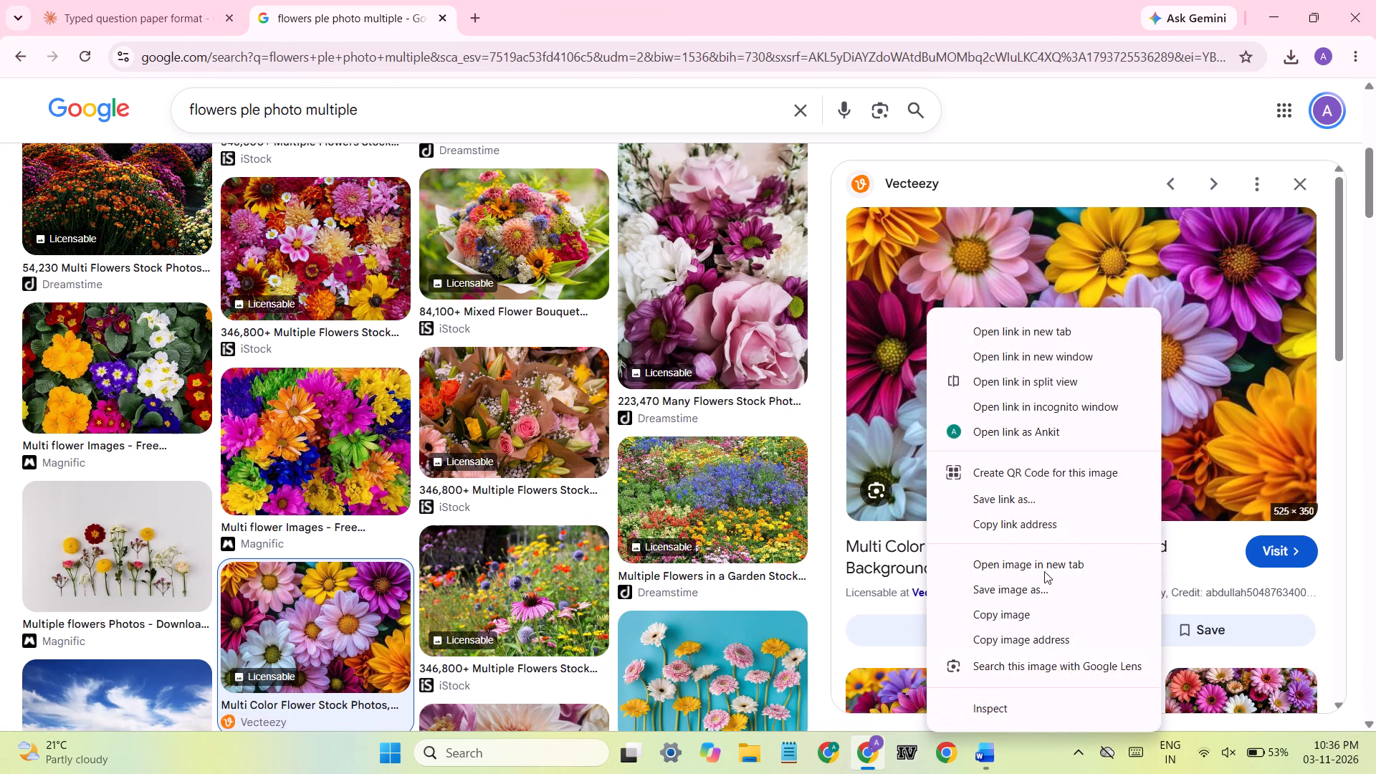
pyautogui.click(1022, 617)
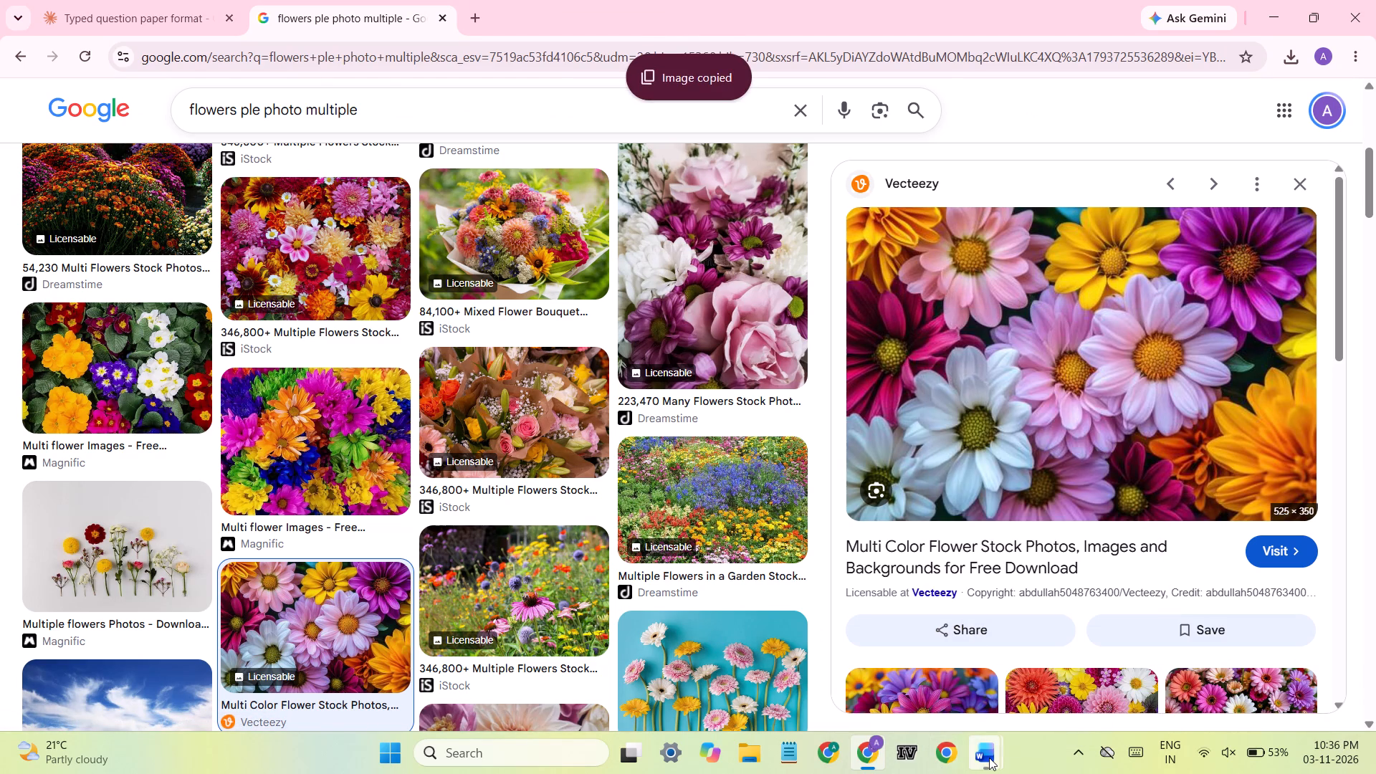
# Switch to Word, paste the flowers picture before the first Q6 blank, and shrink it to about the cat picture's width.
pyautogui.click(927, 688)
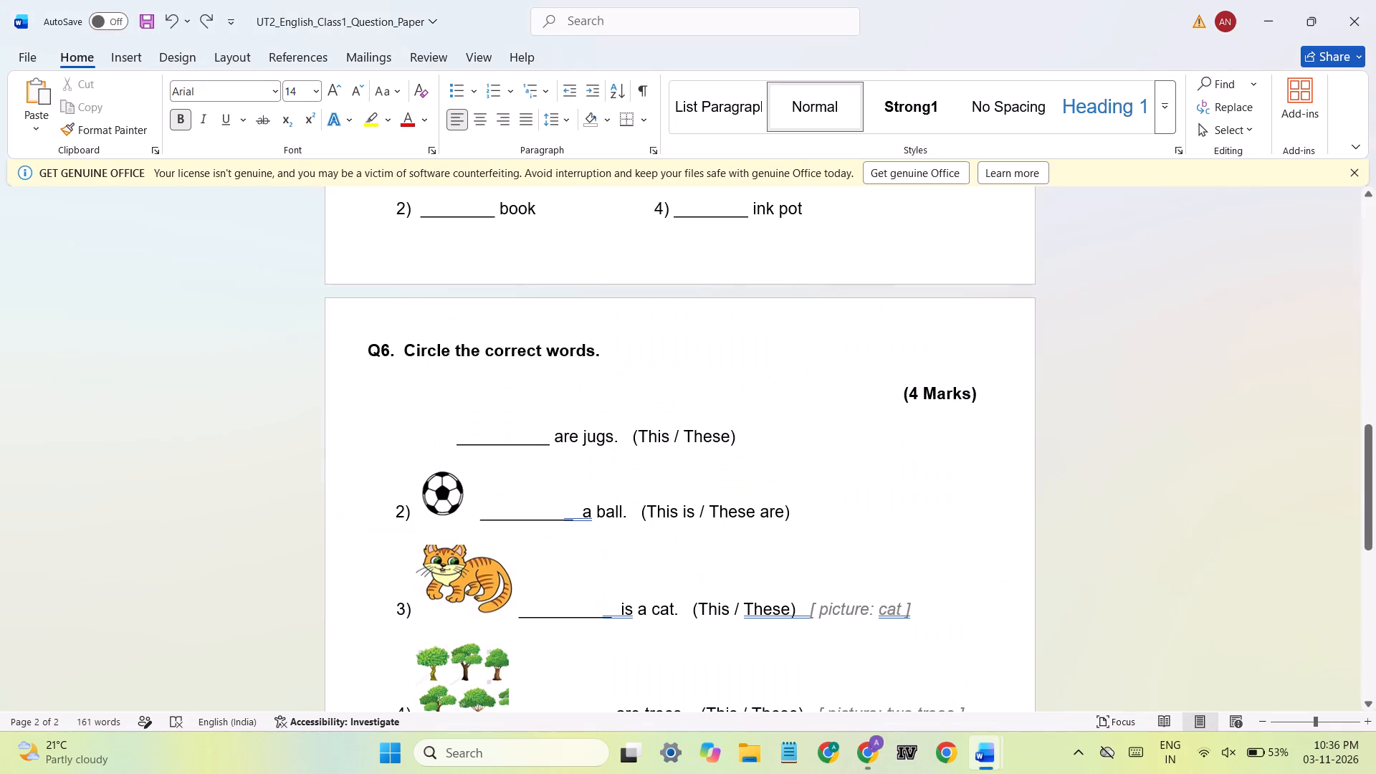
pyautogui.click(443, 445)
pyautogui.hotkey('ctrl', 'v')
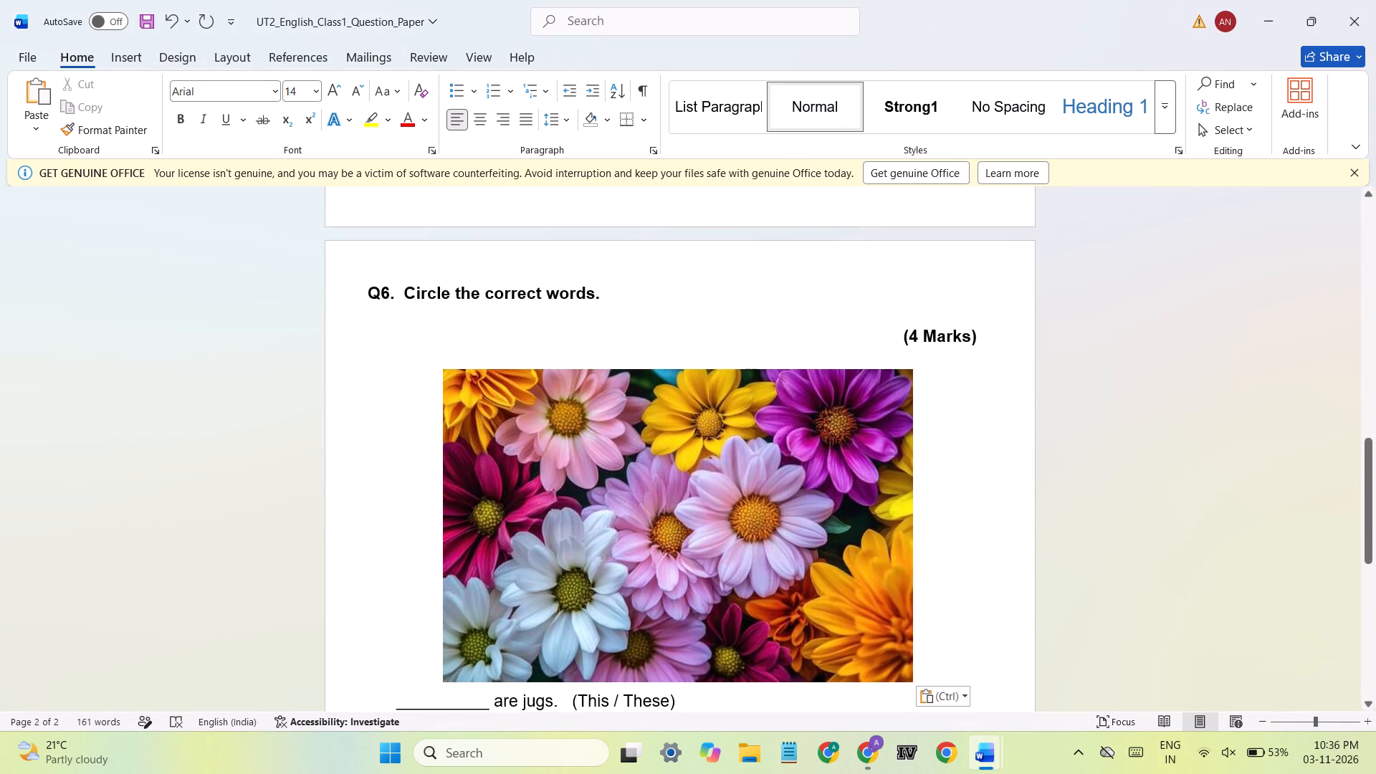
pyautogui.click(851, 641)
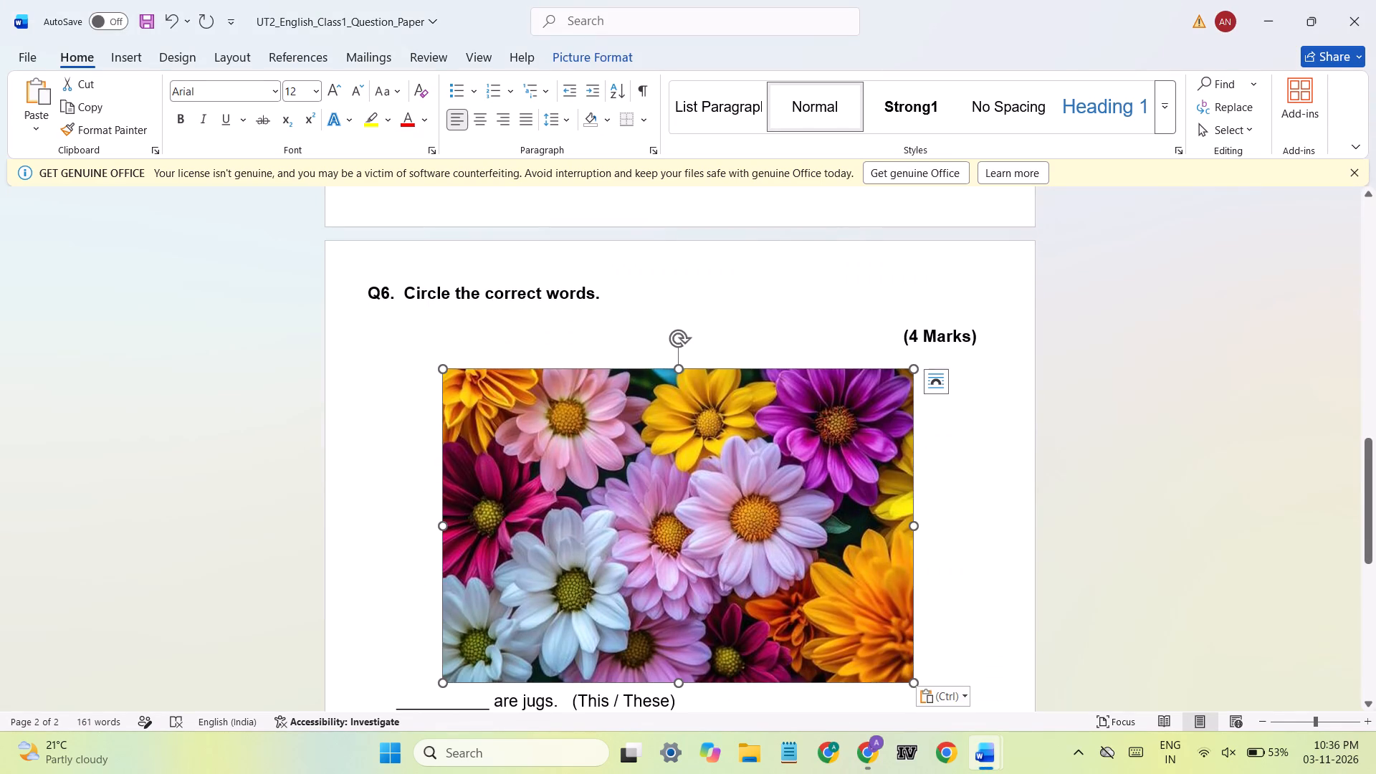
pyautogui.moveTo(914, 682); pyautogui.dragTo(563, 431)
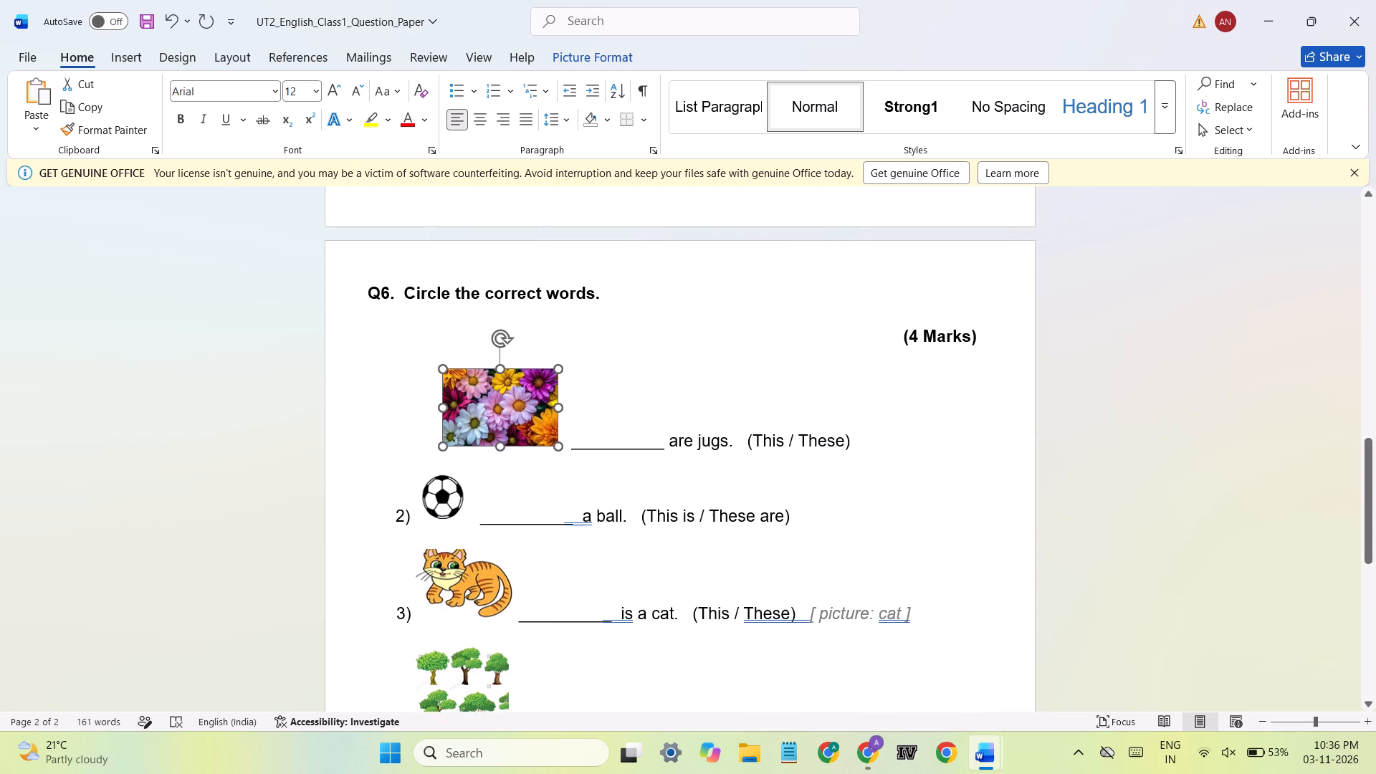
pyautogui.moveTo(563, 431); pyautogui.dragTo(538, 426)
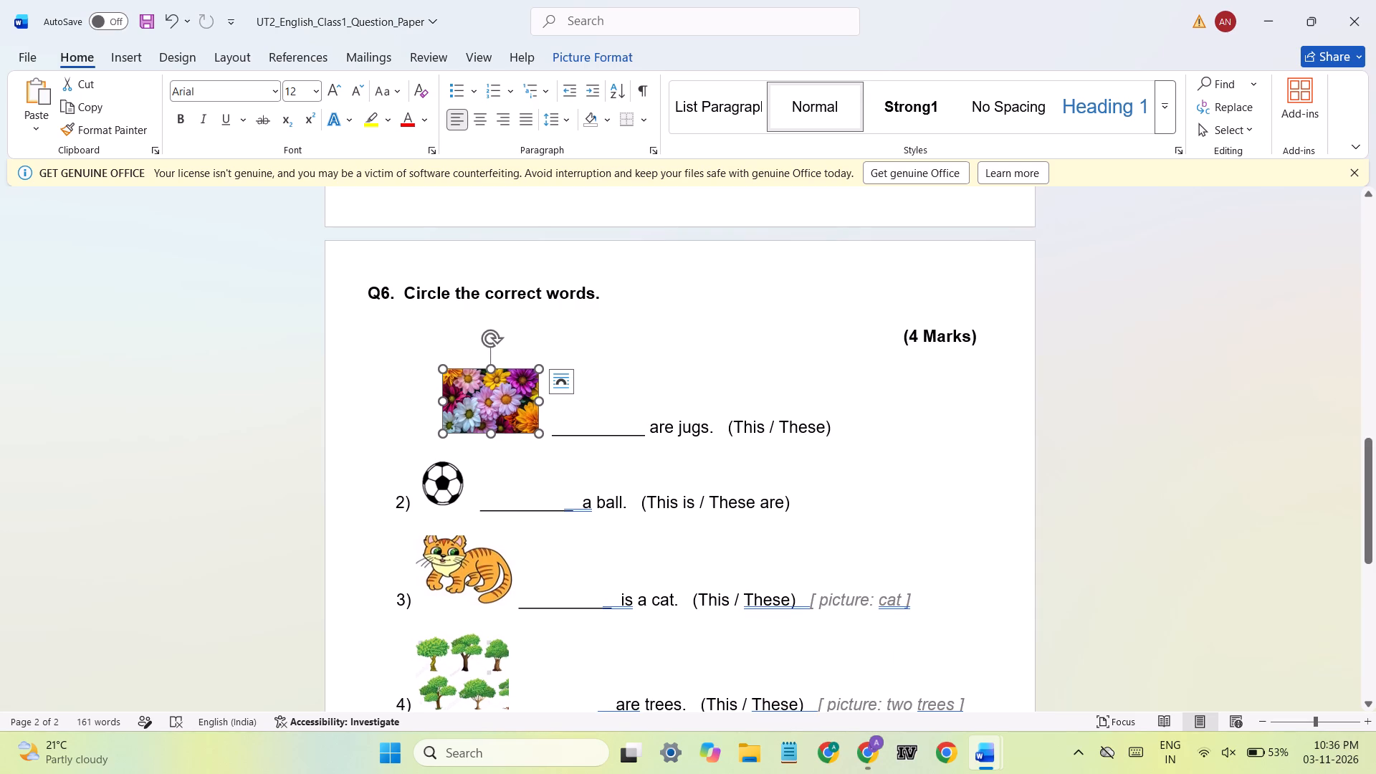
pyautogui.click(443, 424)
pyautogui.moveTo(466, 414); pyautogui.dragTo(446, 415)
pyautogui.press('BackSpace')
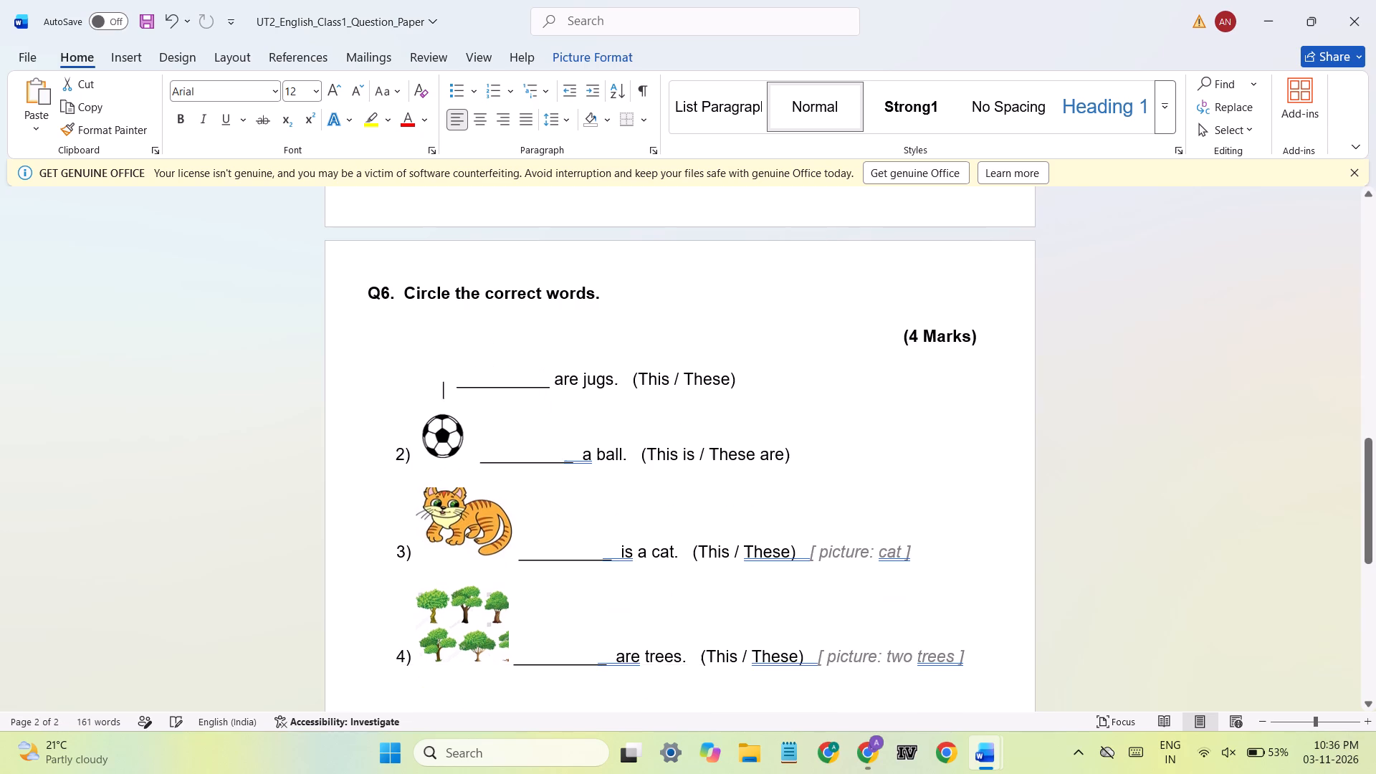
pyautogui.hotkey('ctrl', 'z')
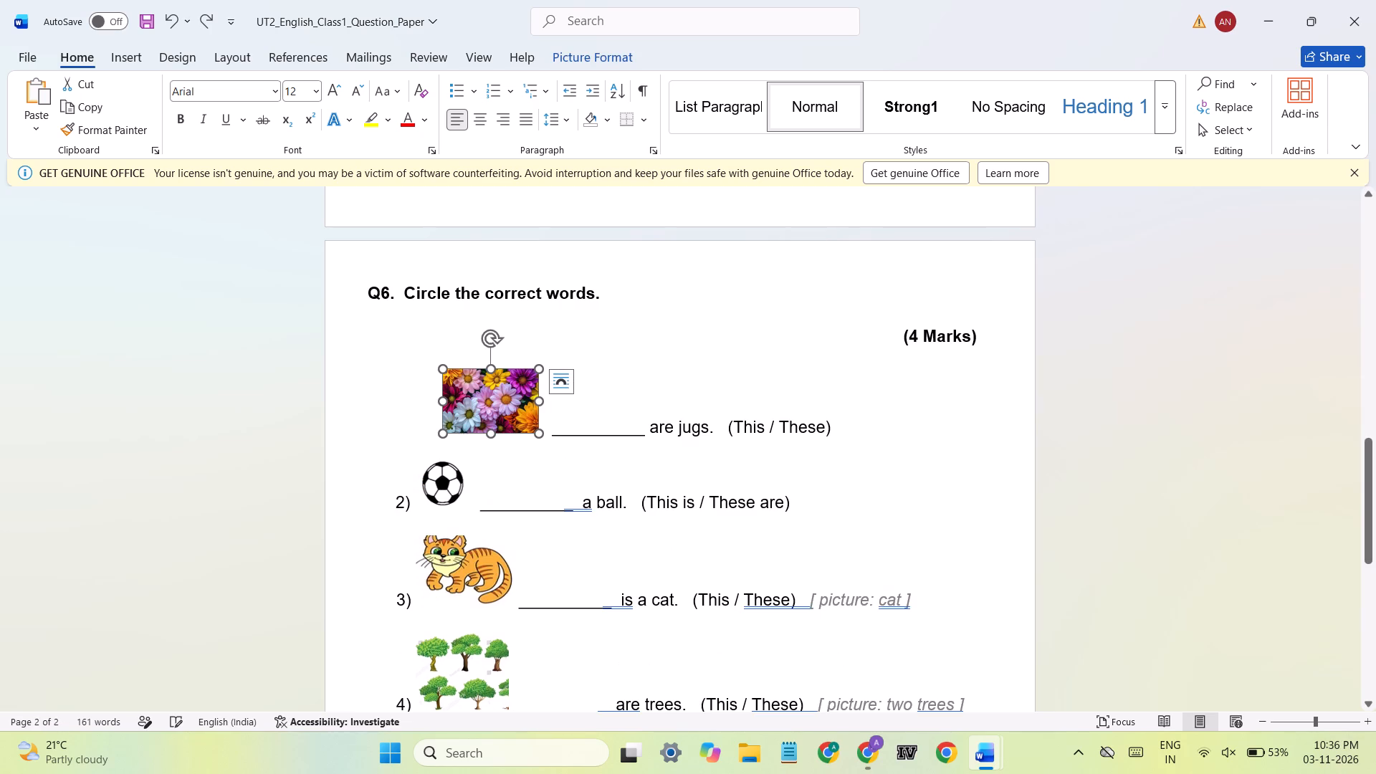
# Remove the extra spaces before the flowers picture and number this first Q6 item "1)".
pyautogui.click(440, 421)
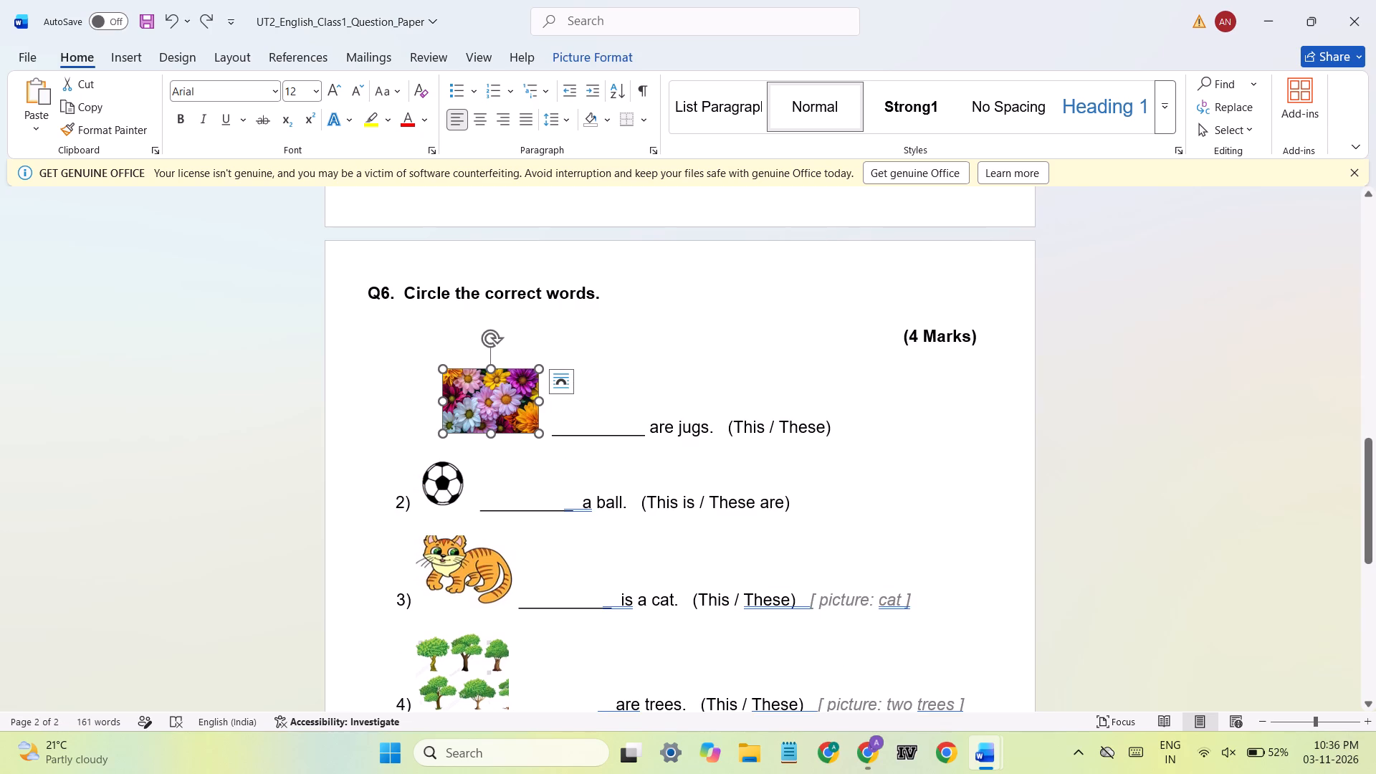
pyautogui.click(433, 427)
pyautogui.press('BackSpace')
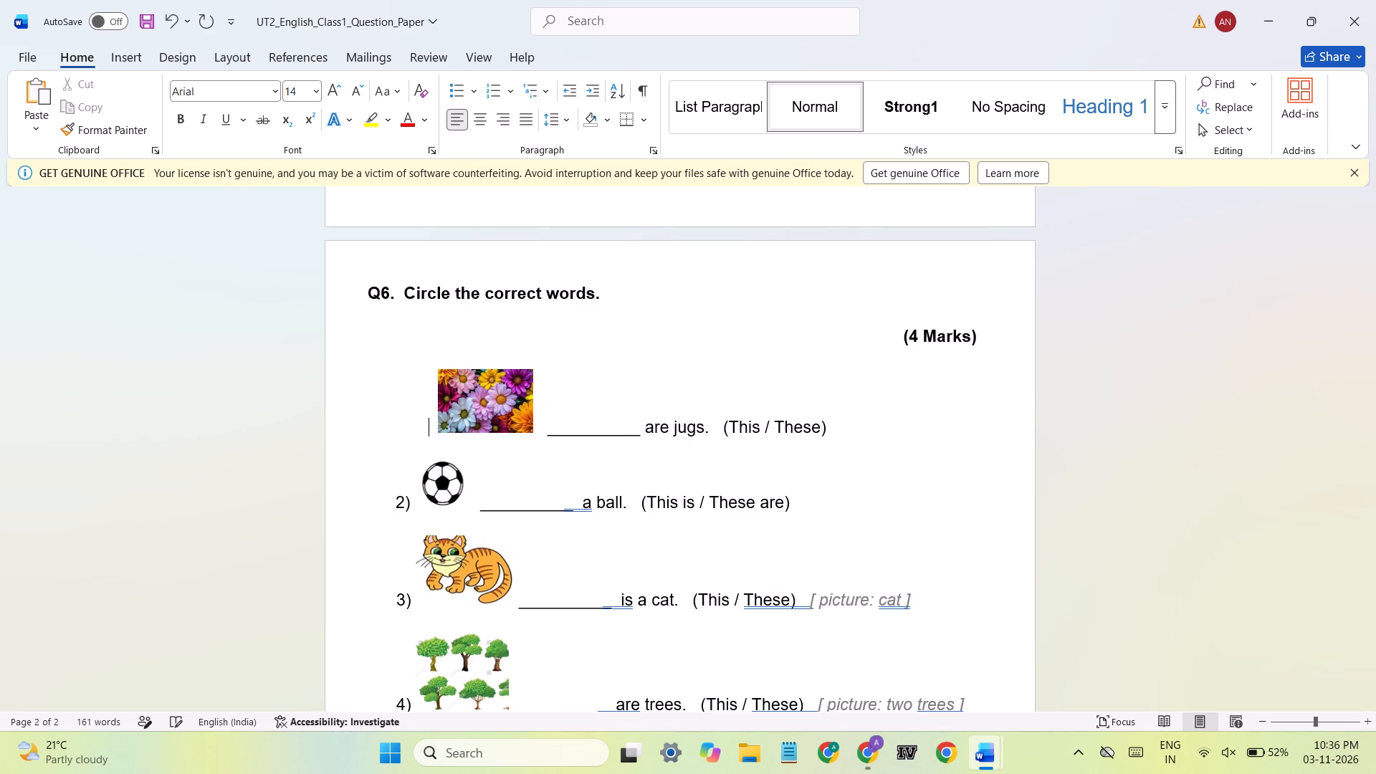
pyautogui.press('BackSpace')
pyautogui.press('Right')
pyautogui.press('Right')
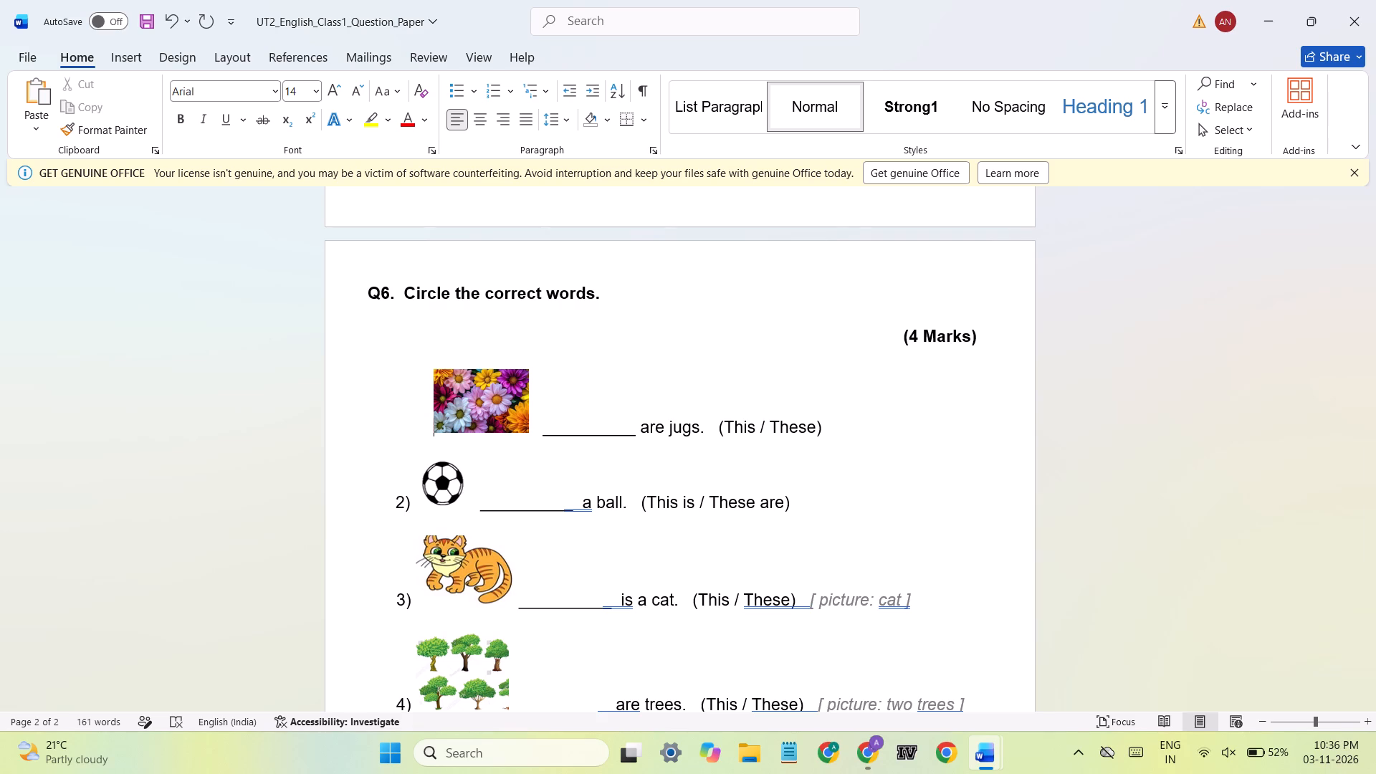
pyautogui.press('BackSpace')
pyautogui.press('BackSpace')
pyautogui.press('BackSpace')
pyautogui.press('BackSpace')
pyautogui.press('BackSpace')
pyautogui.press('BackSpace')
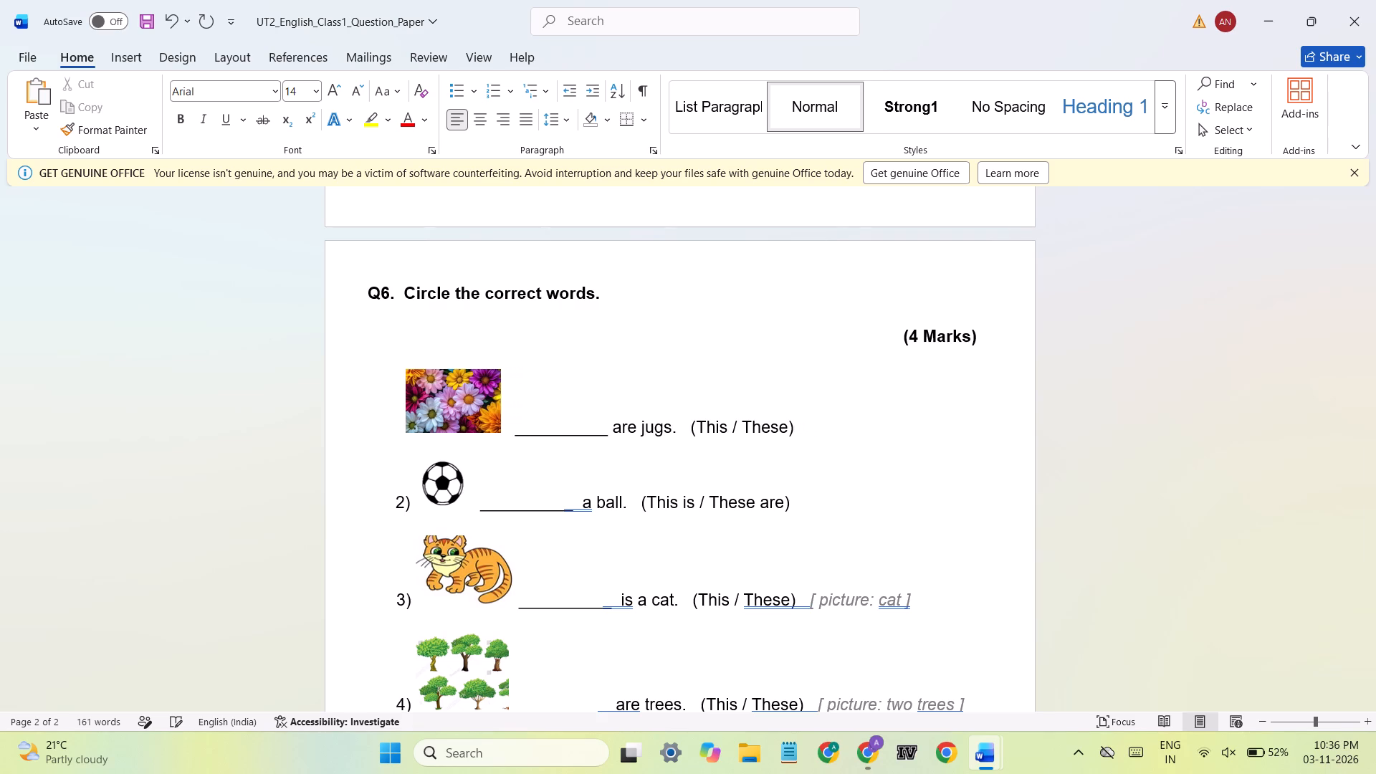
pyautogui.press('1')
pyautogui.hotkey('shift', ')')
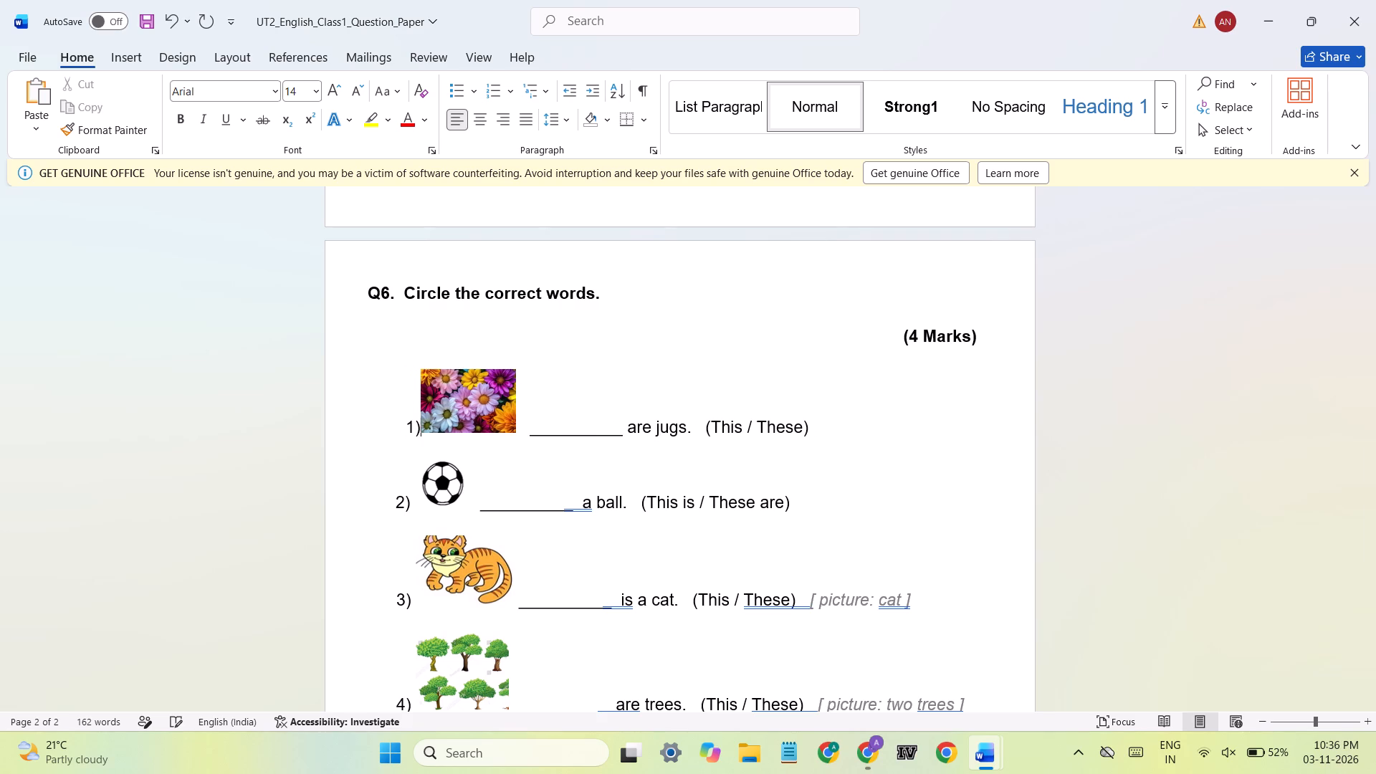
# Adjust the spaces before "1)" so the number lines up with "2)" in Q6.
pyautogui.press('Left')
pyautogui.press('Left')
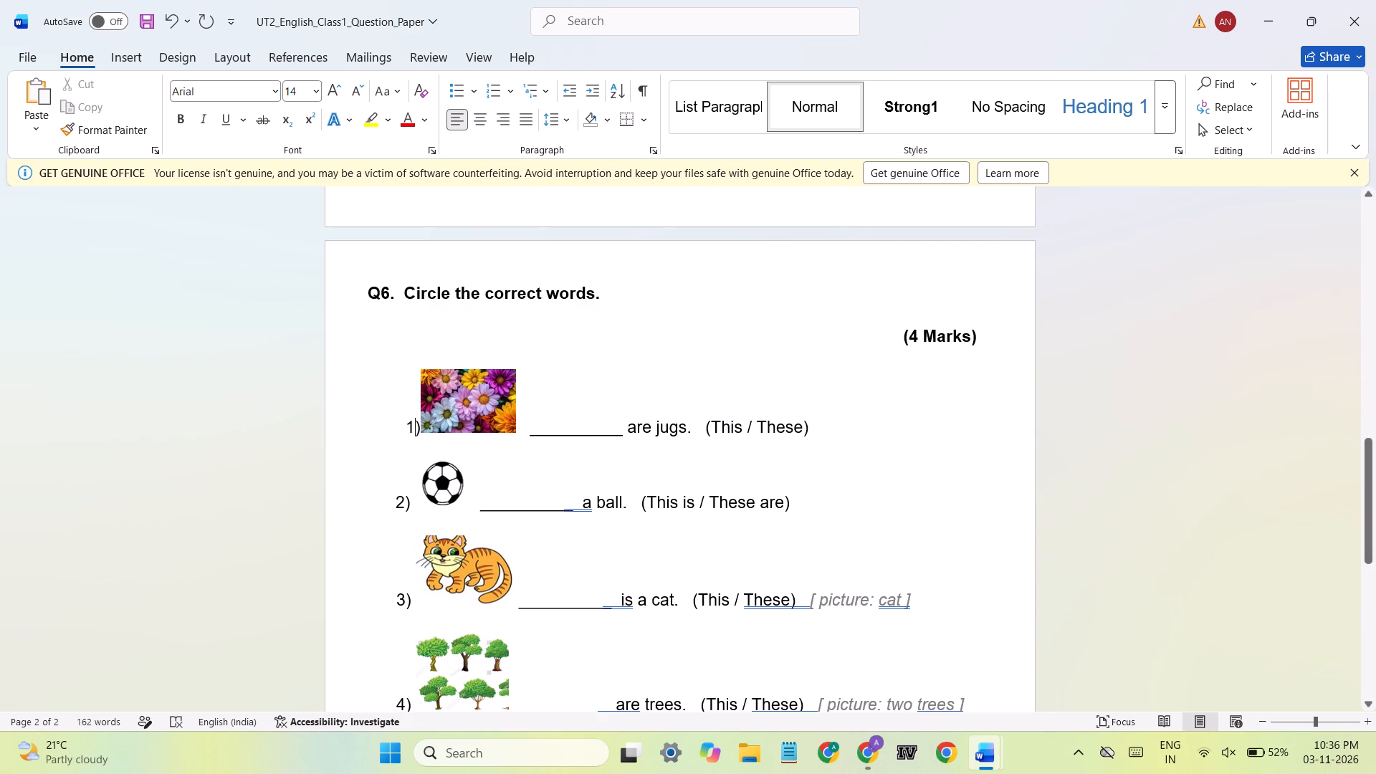
pyautogui.press('BackSpace')
pyautogui.press('BackSpace')
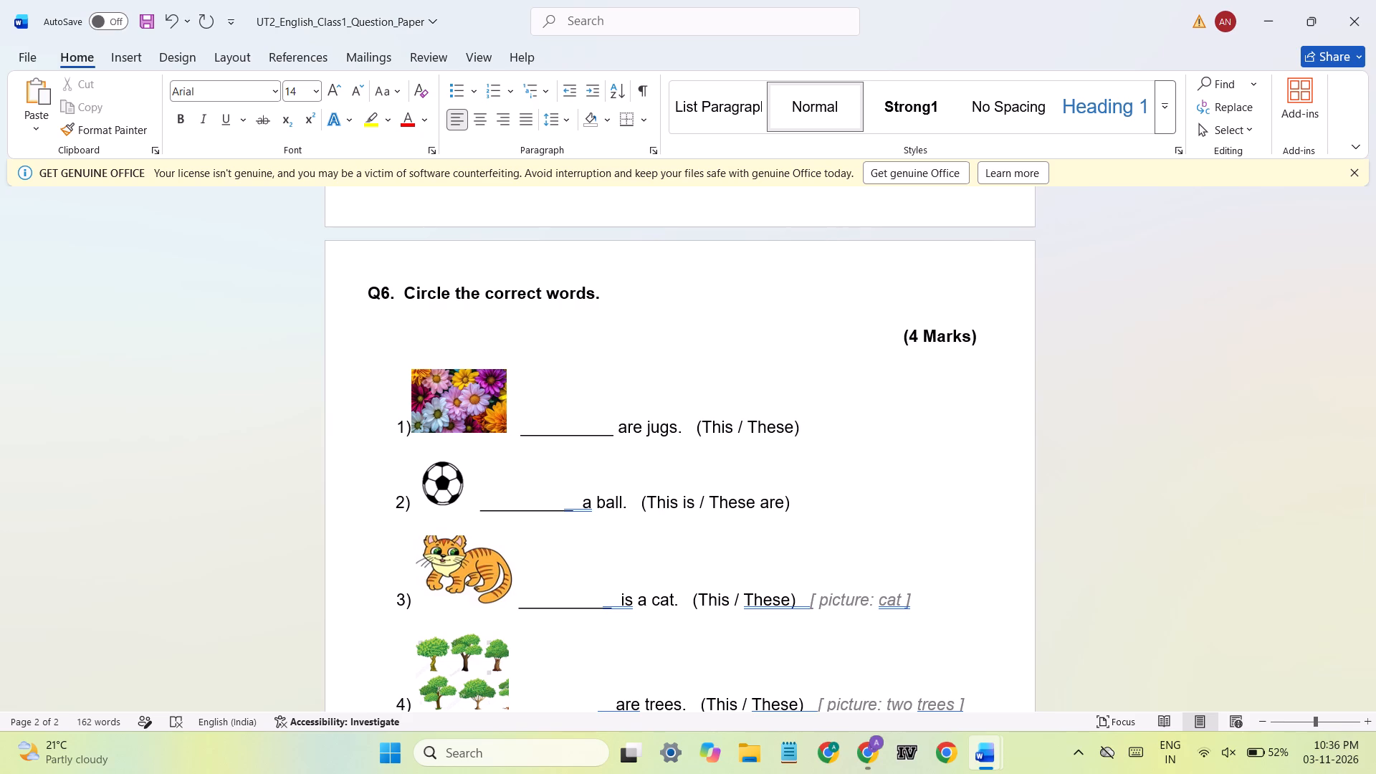
pyautogui.press('BackSpace')
pyautogui.press('space')
pyautogui.press('space')
pyautogui.press('space')
pyautogui.press('space')
pyautogui.press('space')
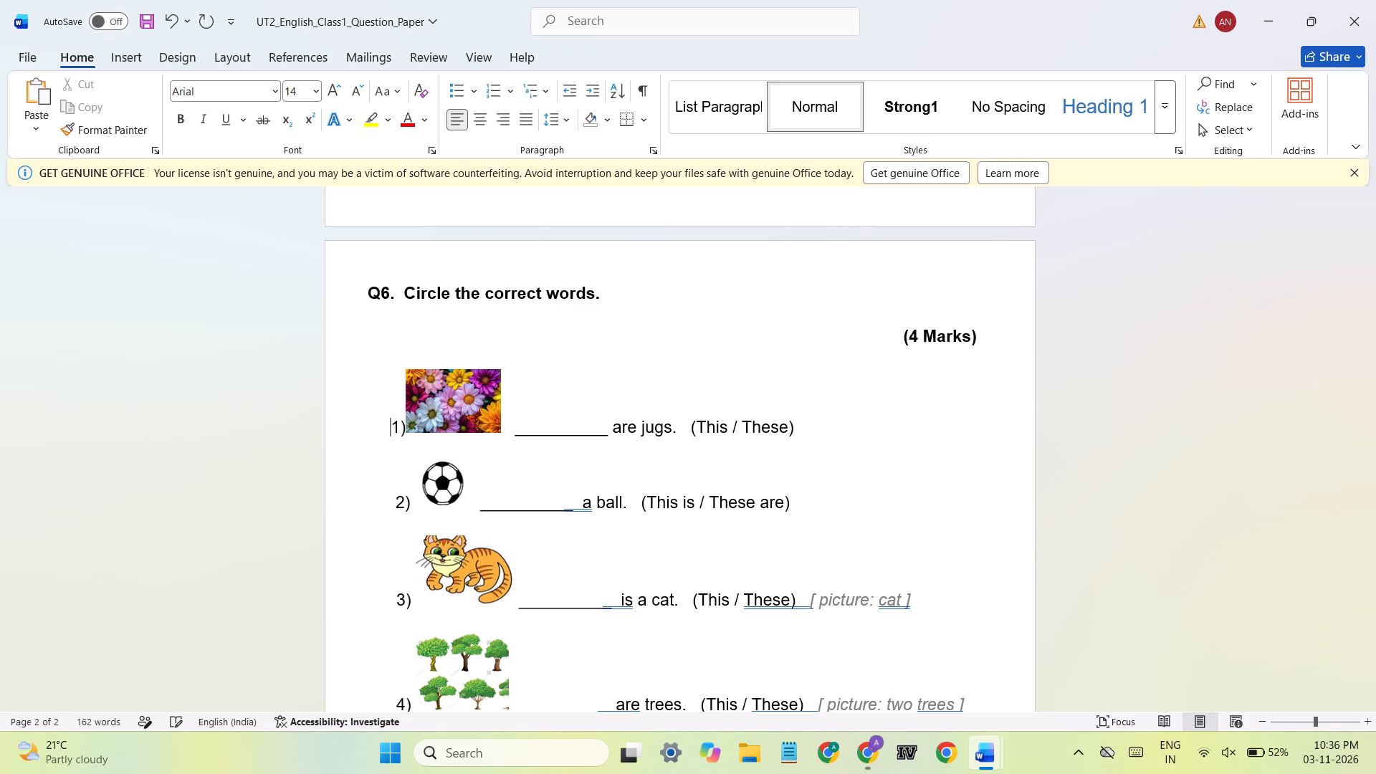
pyautogui.press('space')
pyautogui.press('space')
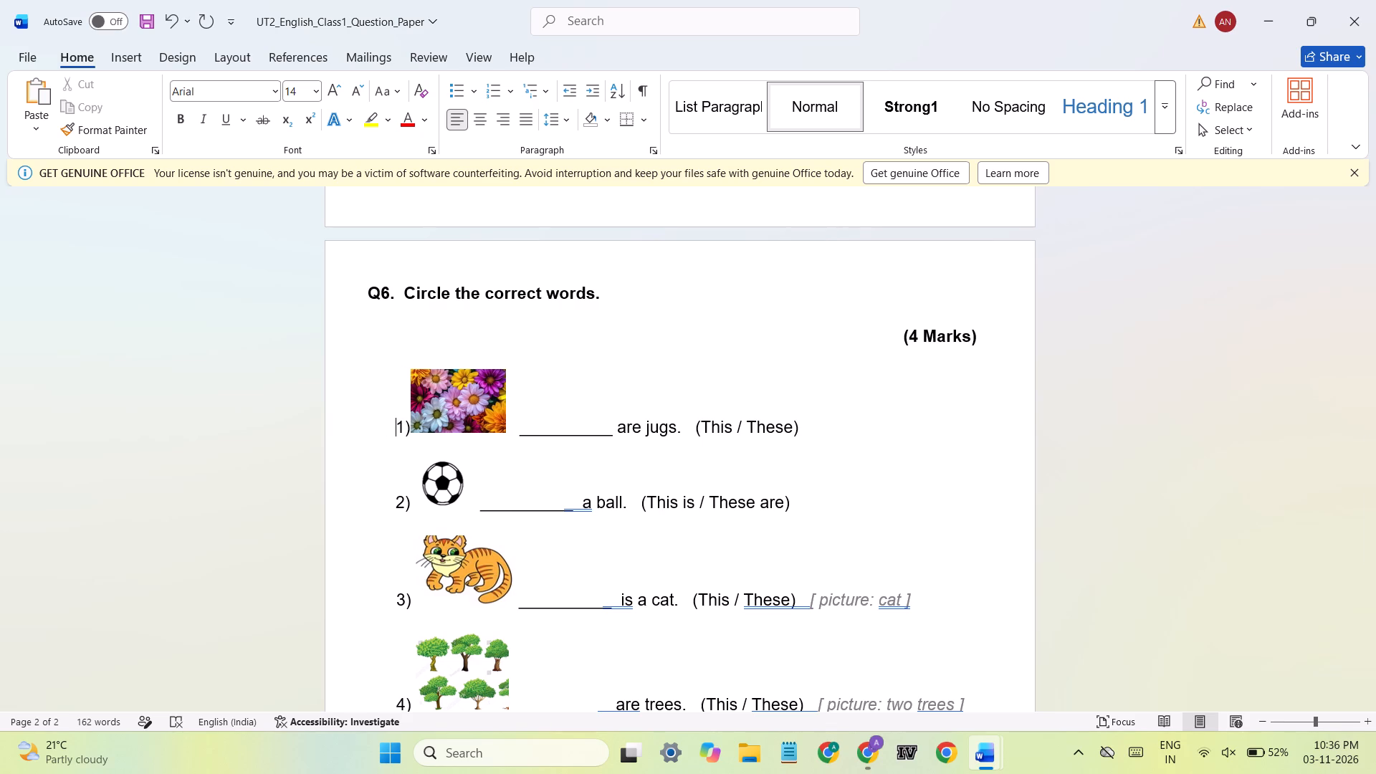
pyautogui.press('BackSpace')
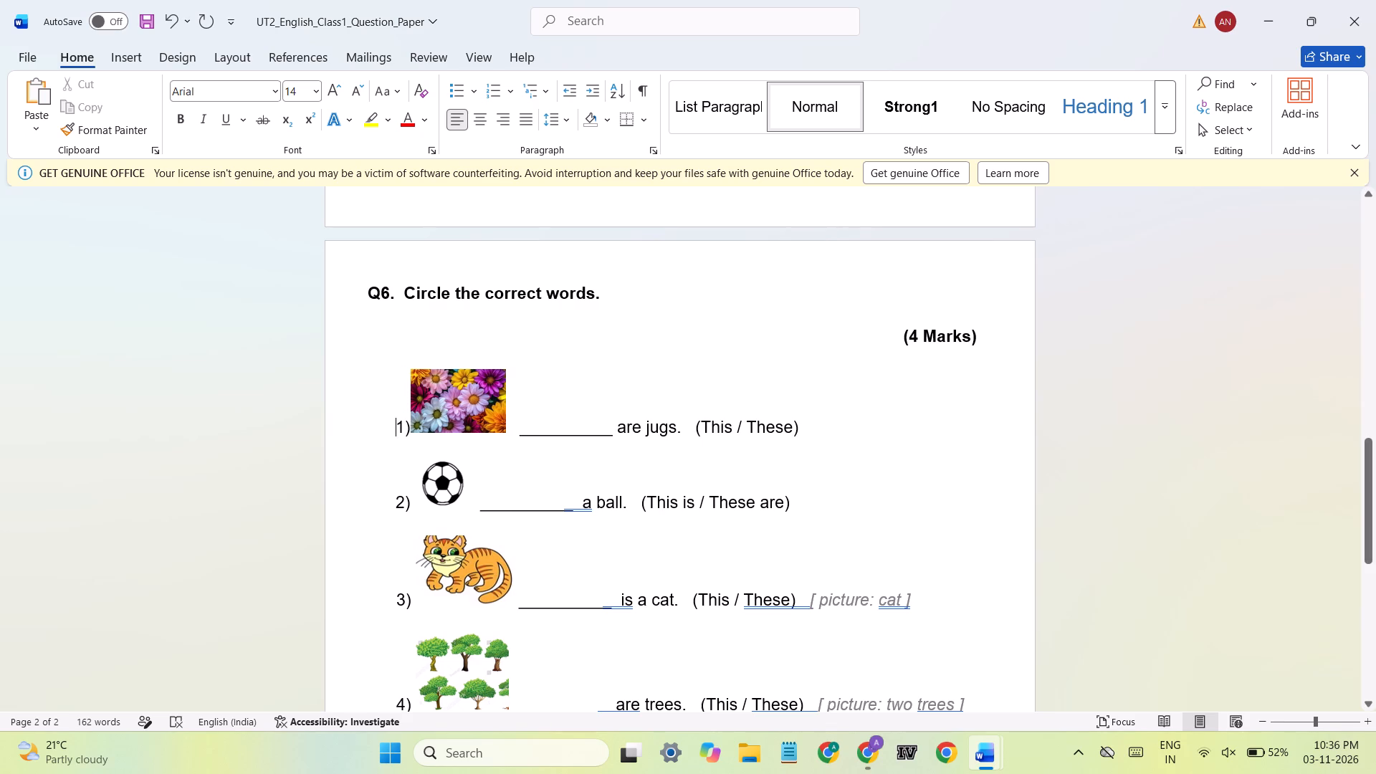
# Insert two spaces between "1)" and the flowers picture.
pyautogui.click(416, 424)
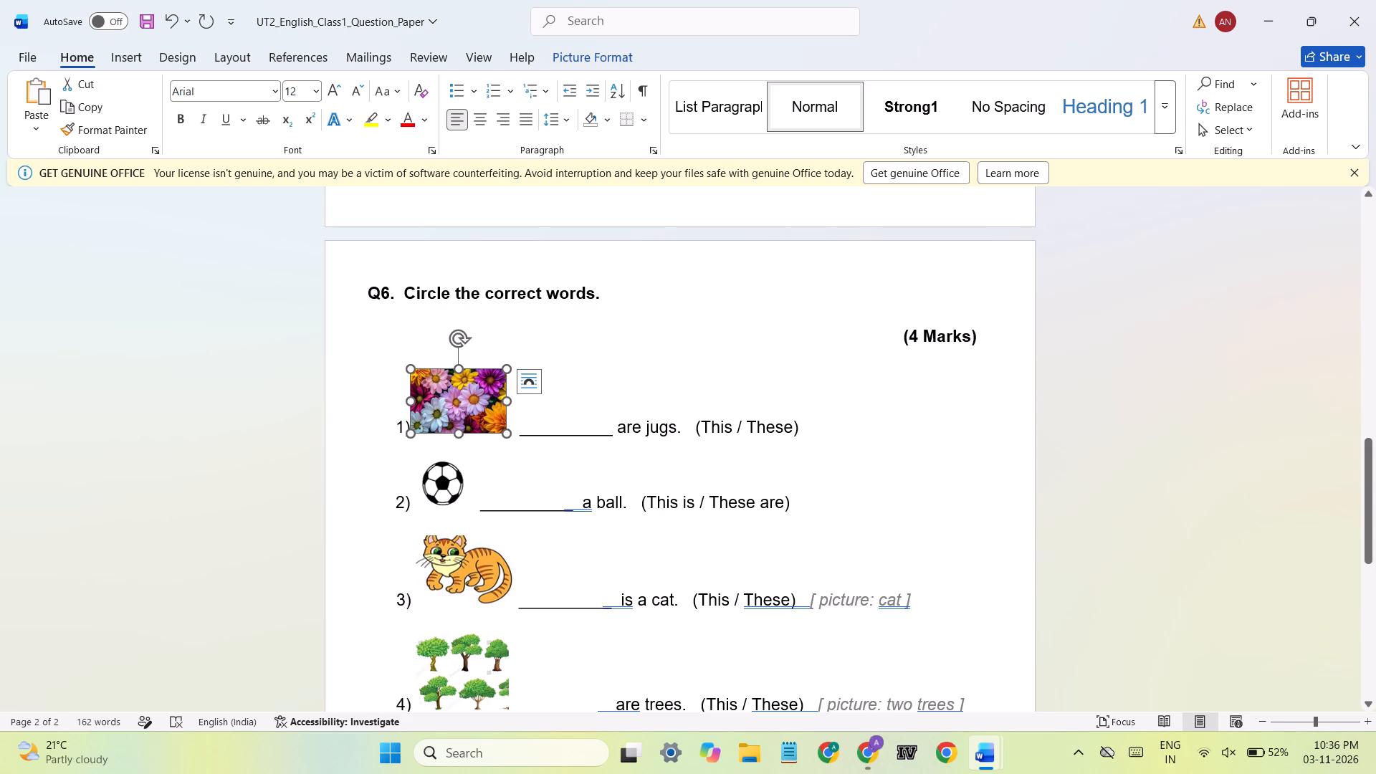
pyautogui.click(403, 424)
pyautogui.press('Right')
pyautogui.press('space')
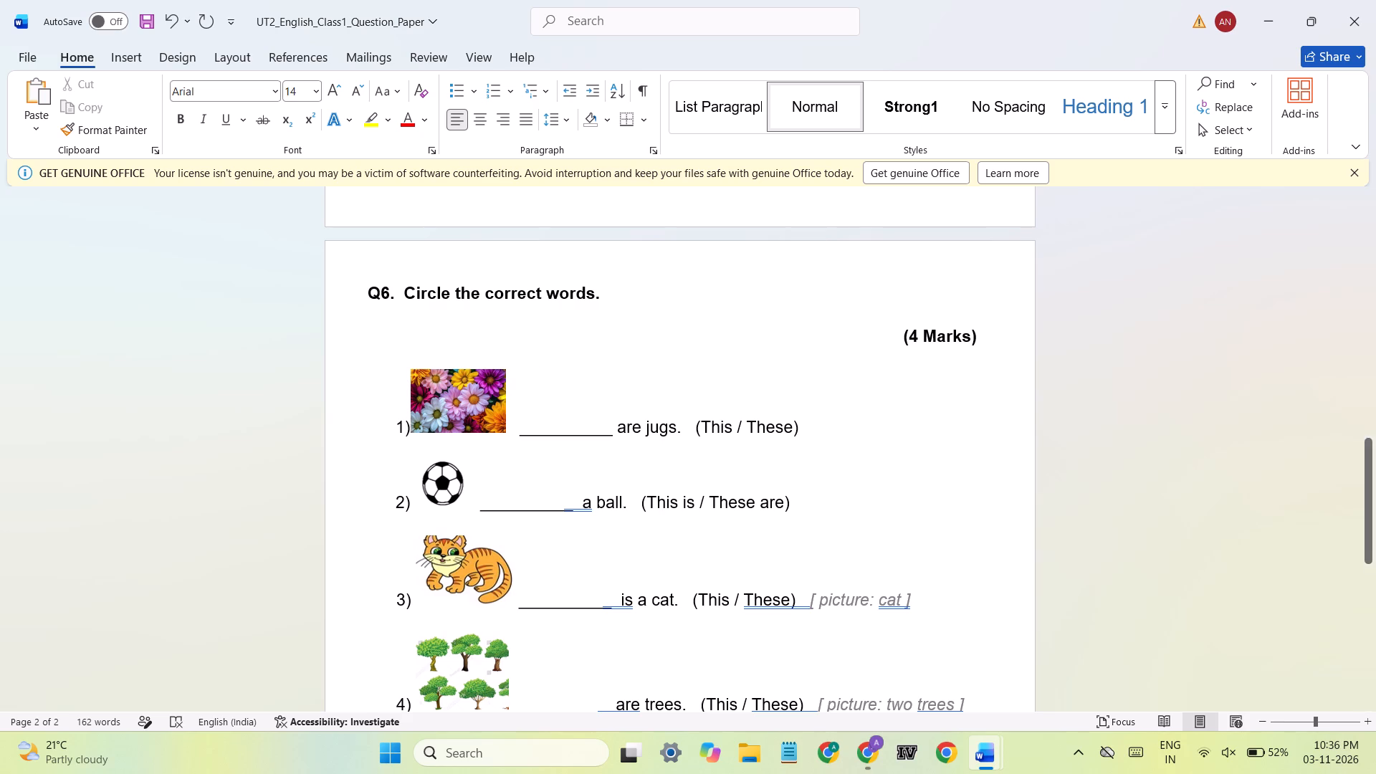
pyautogui.press('space')
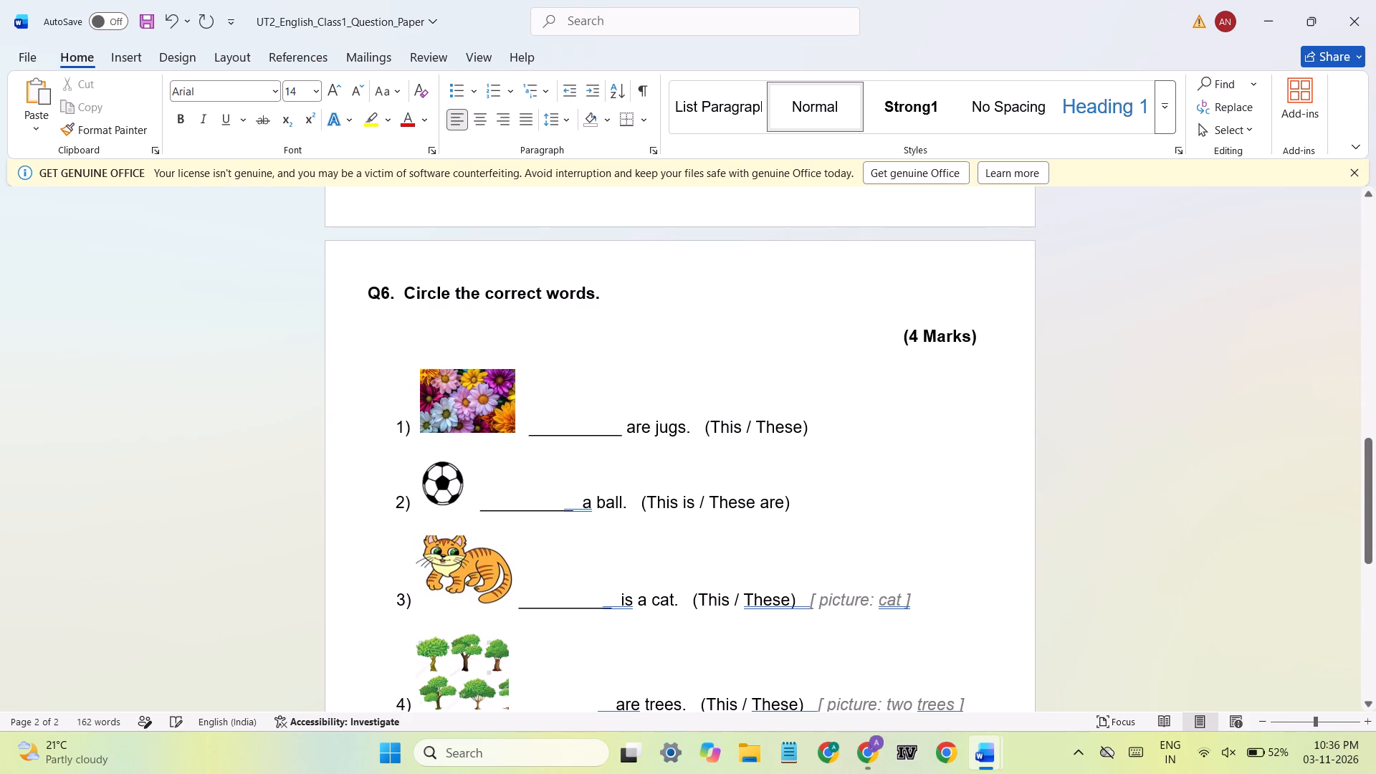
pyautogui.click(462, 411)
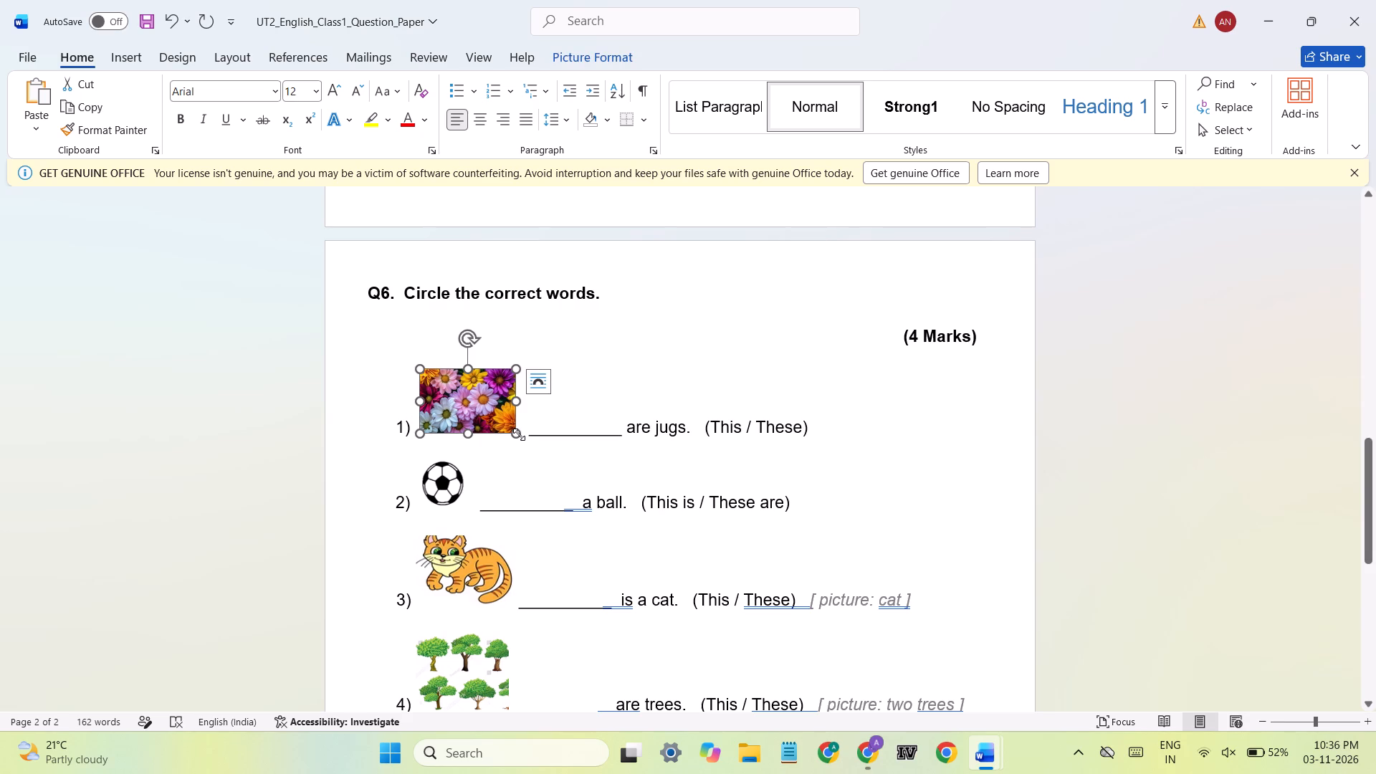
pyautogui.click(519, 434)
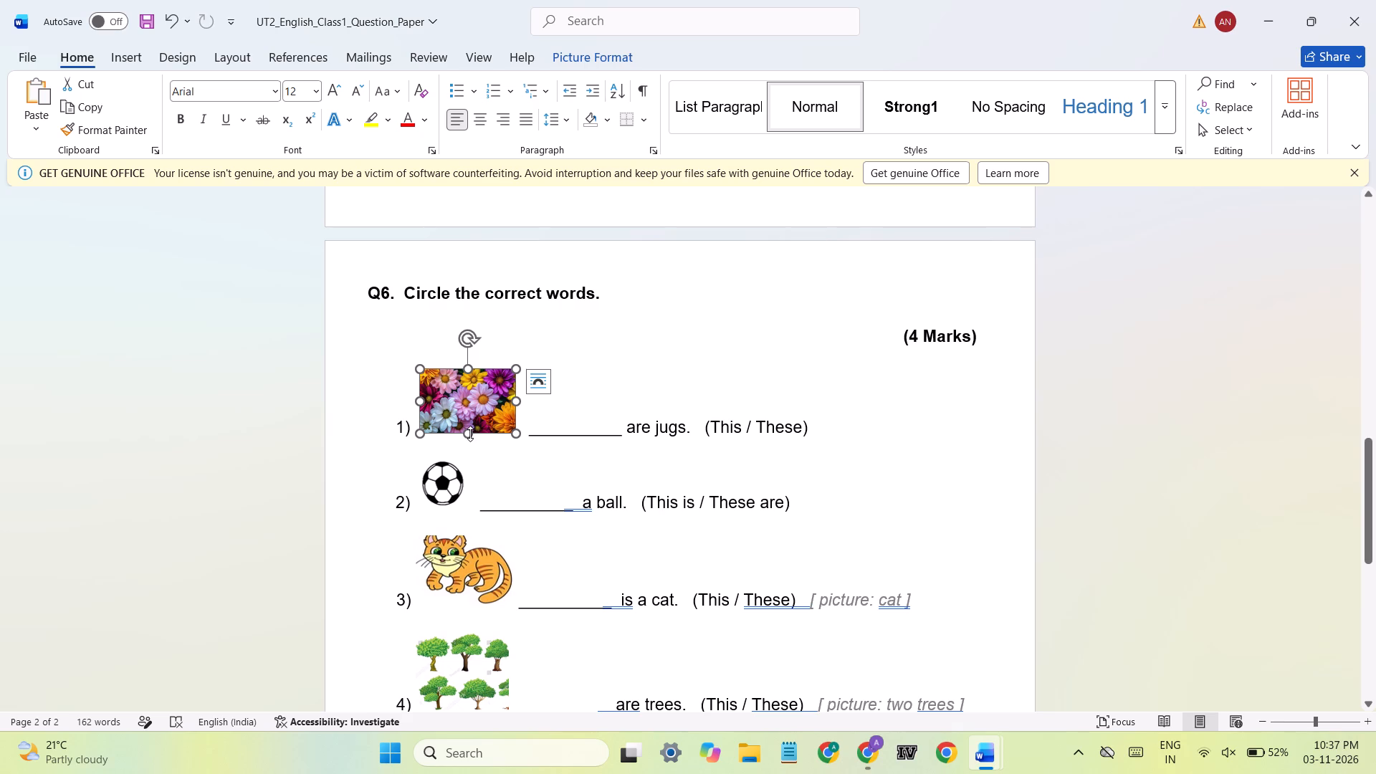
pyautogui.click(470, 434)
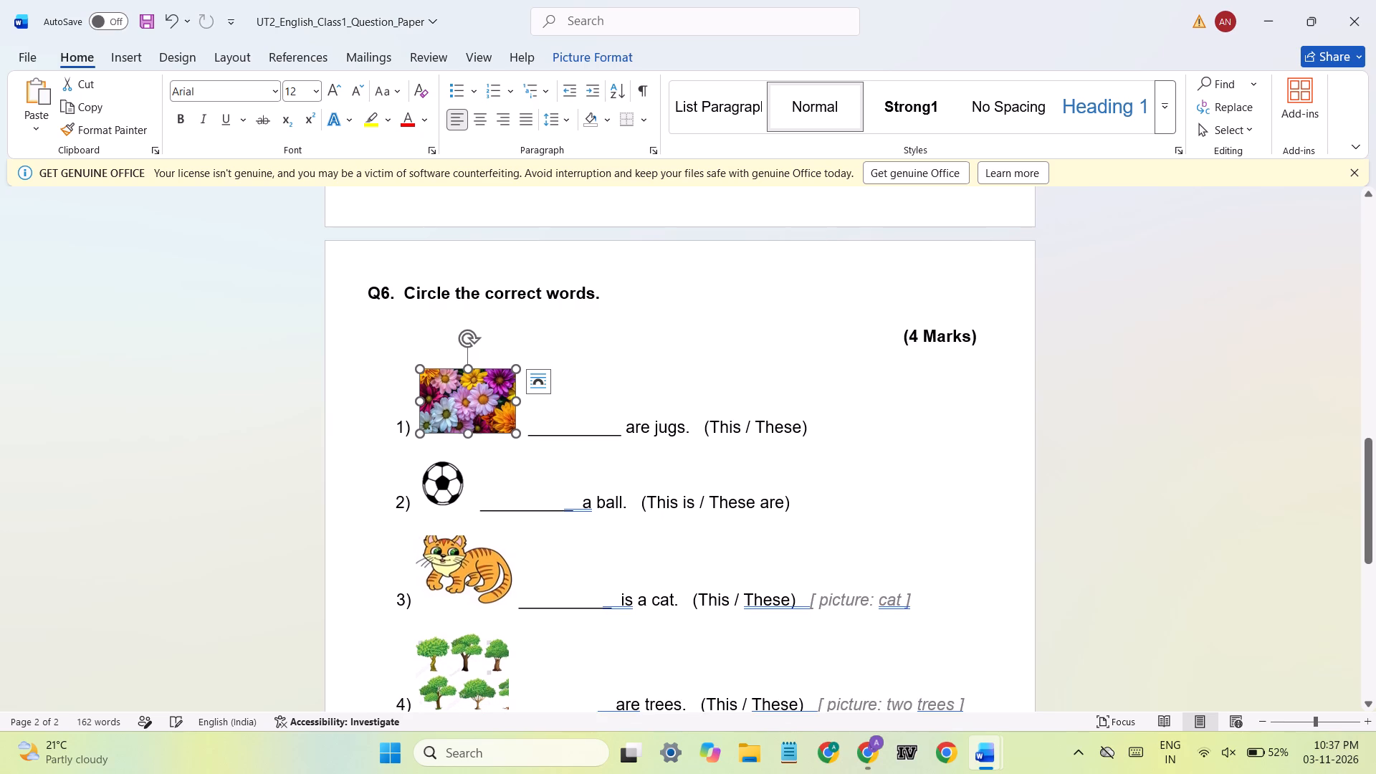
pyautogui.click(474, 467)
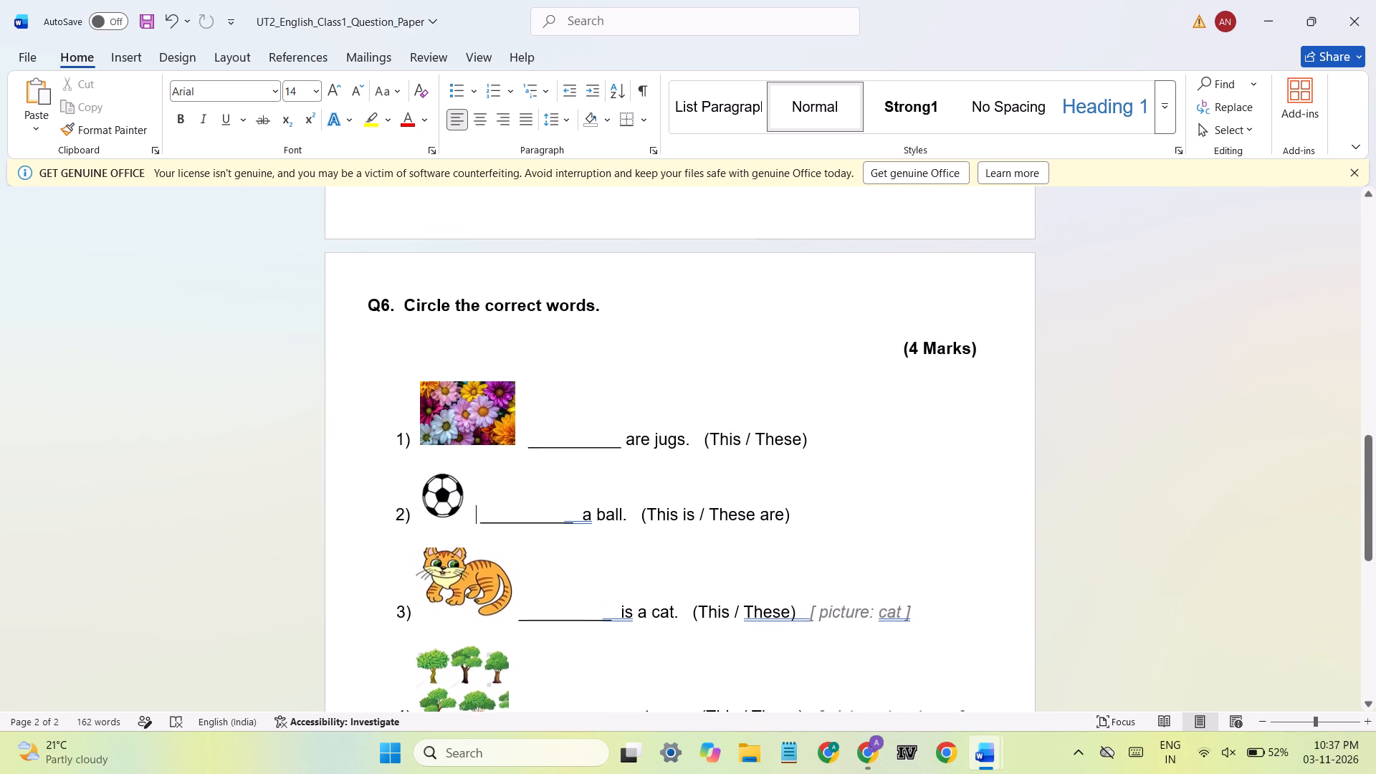
# Replace the word "jugs" with "flowers" in the first Q6 sentence.
pyautogui.click(683, 447)
pyautogui.press('BackSpace')
pyautogui.press('BackSpace')
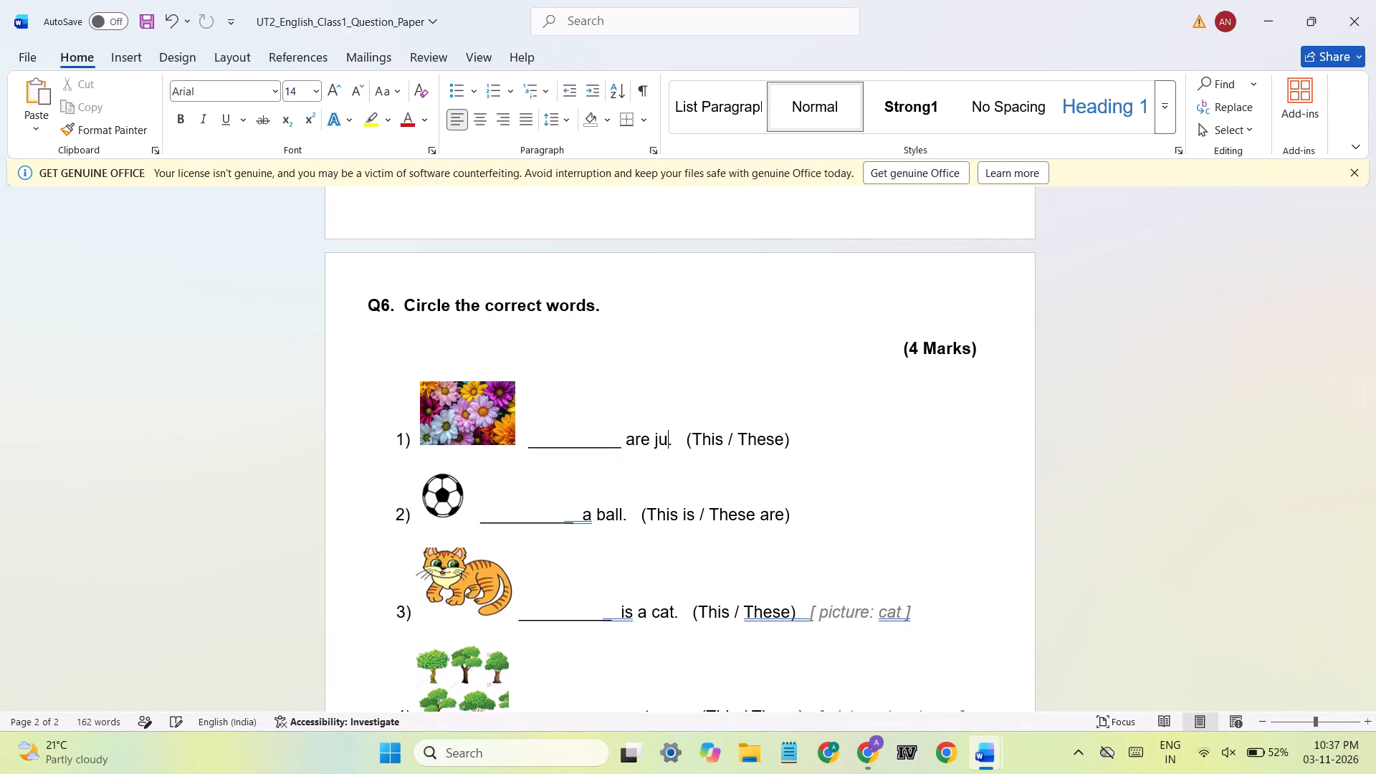
pyautogui.press('BackSpace')
pyautogui.press('BackSpace')
pyautogui.write('flowers')
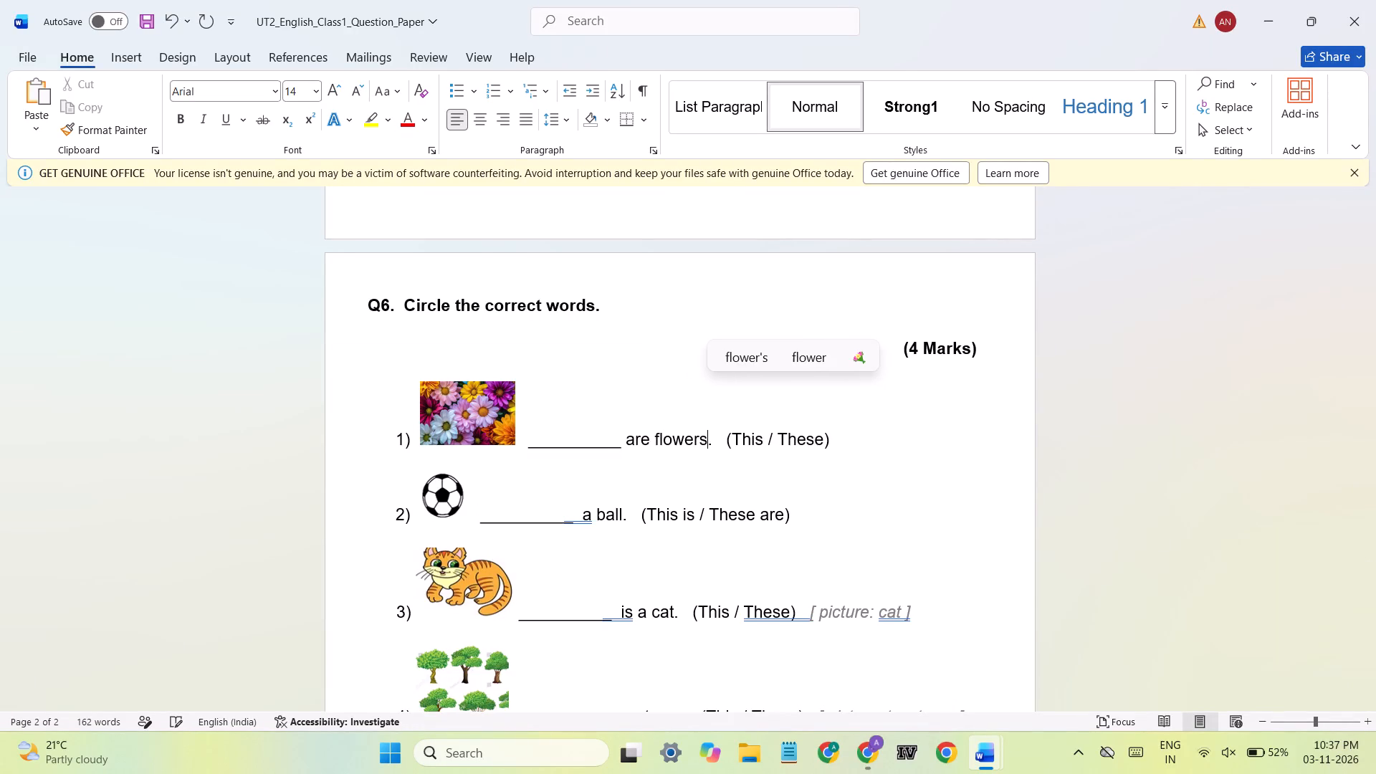
# Delete the "[ picture: cat ]" note and the spaces before it from Q6 item 3.
pyautogui.scroll(-1, 638, 524)
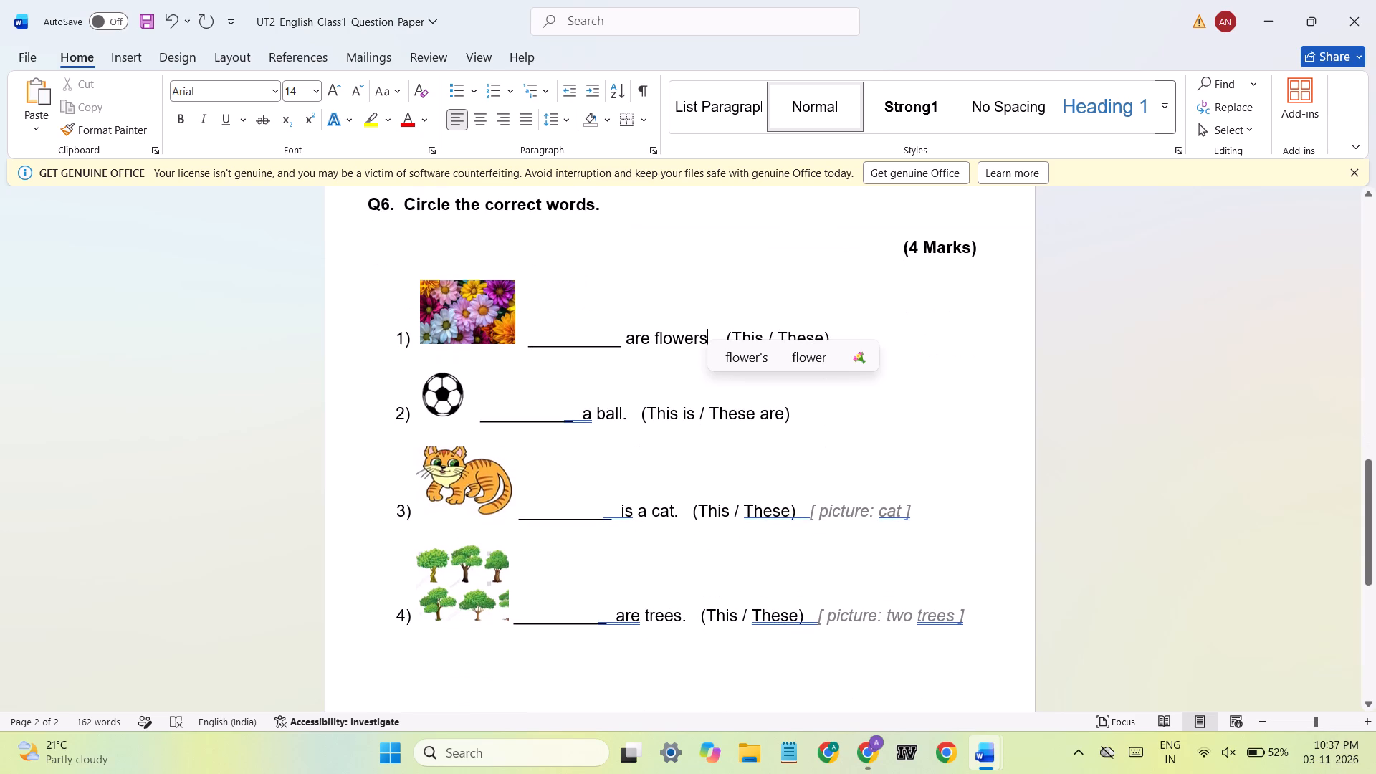
pyautogui.scroll(-1, 513, 522)
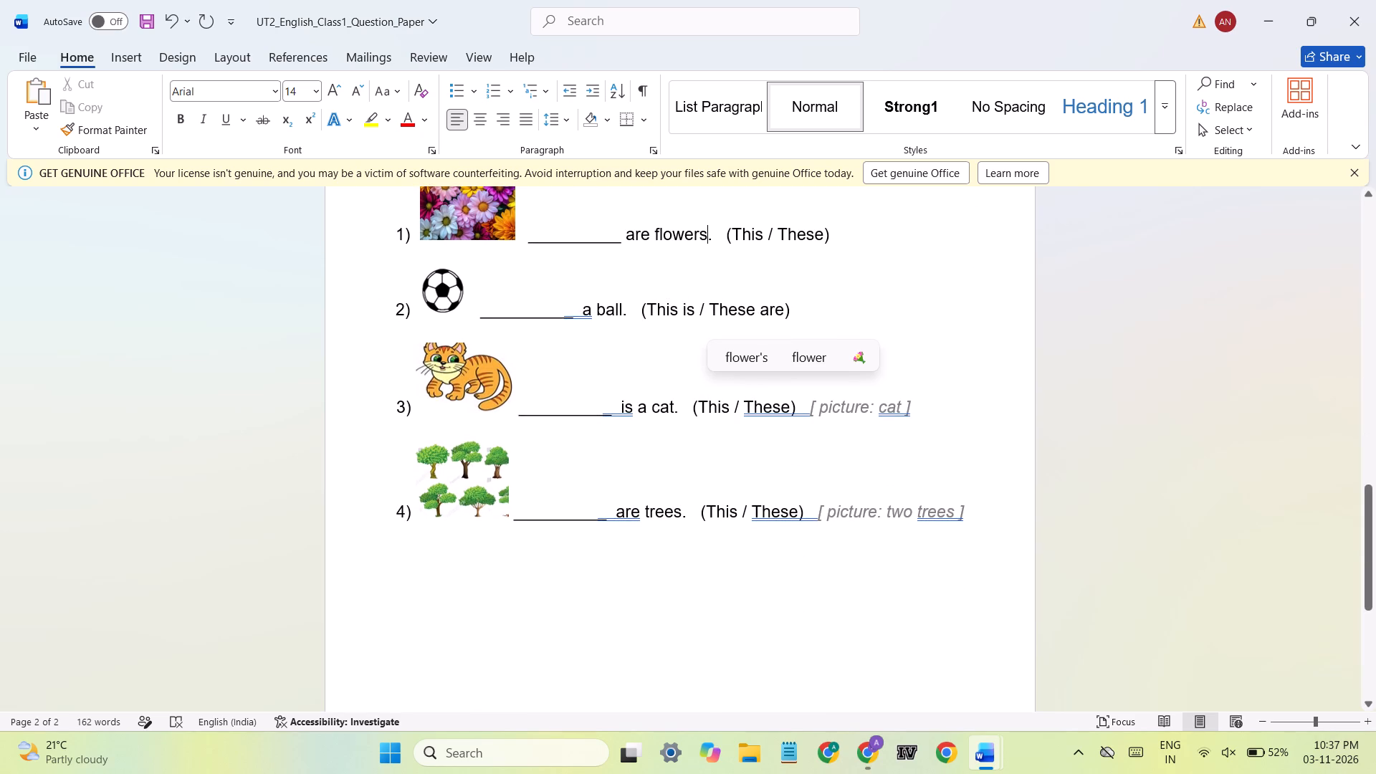
pyautogui.moveTo(815, 405); pyautogui.dragTo(915, 402)
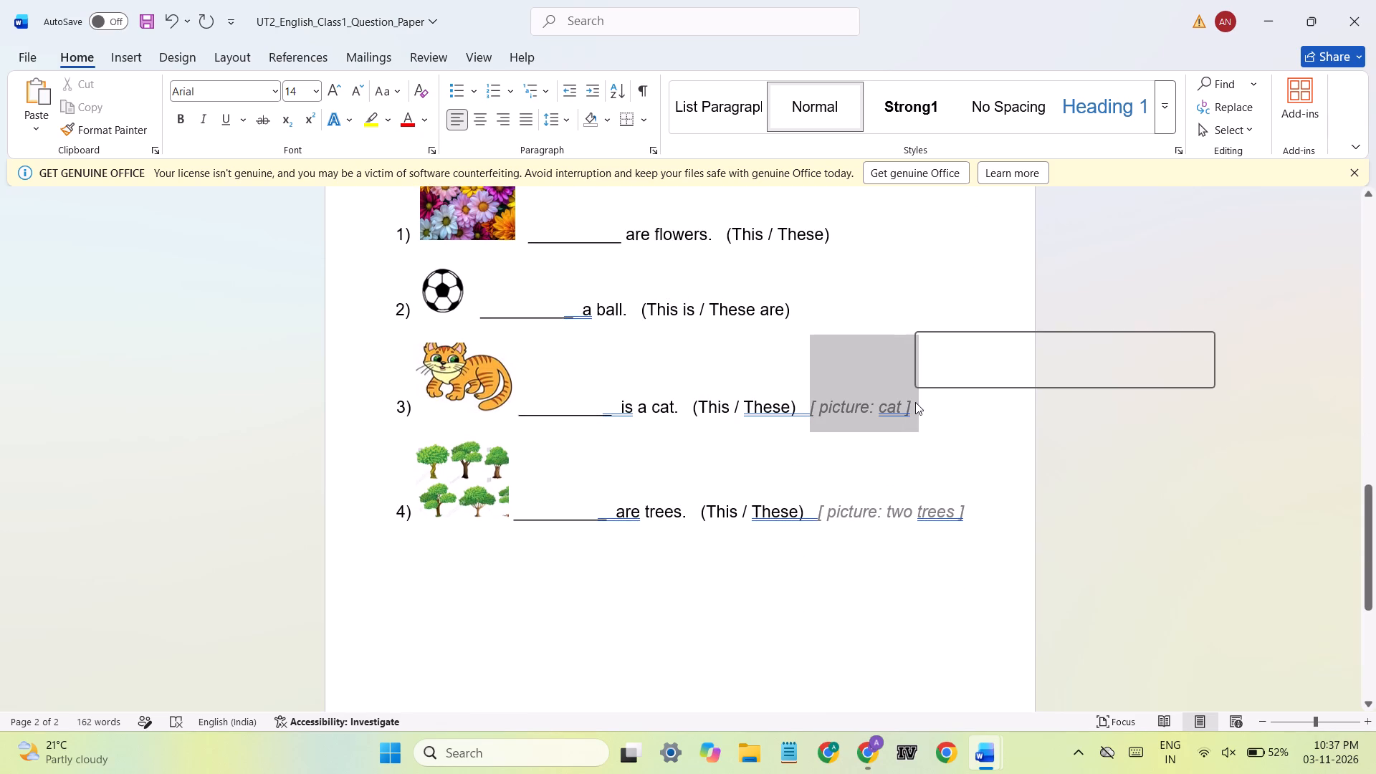
pyautogui.press('BackSpace')
pyautogui.press('BackSpace')
pyautogui.press('BackSpace')
pyautogui.press('BackSpace')
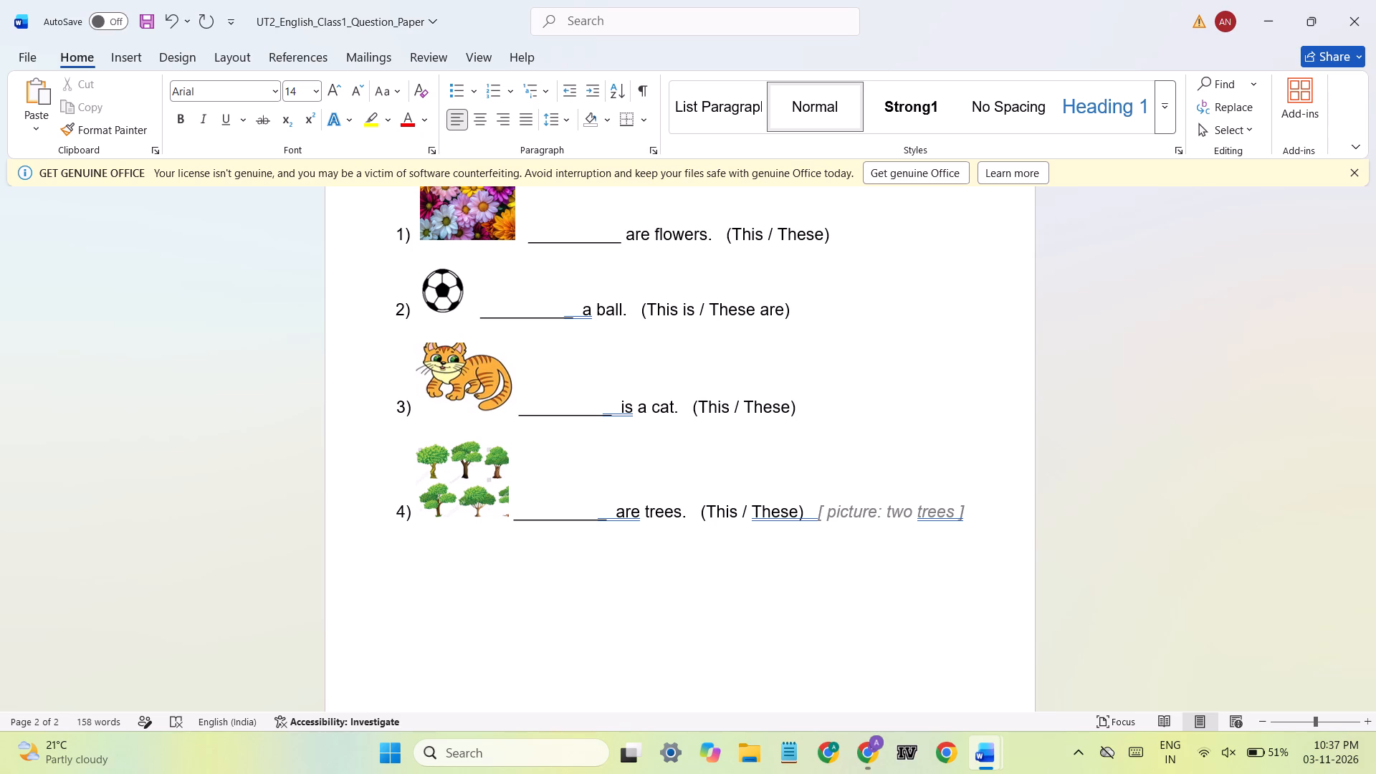
# Delete the "[ picture: two trees ]" note and the spaces before it from Q6 item 4.
pyautogui.moveTo(816, 520); pyautogui.dragTo(999, 516)
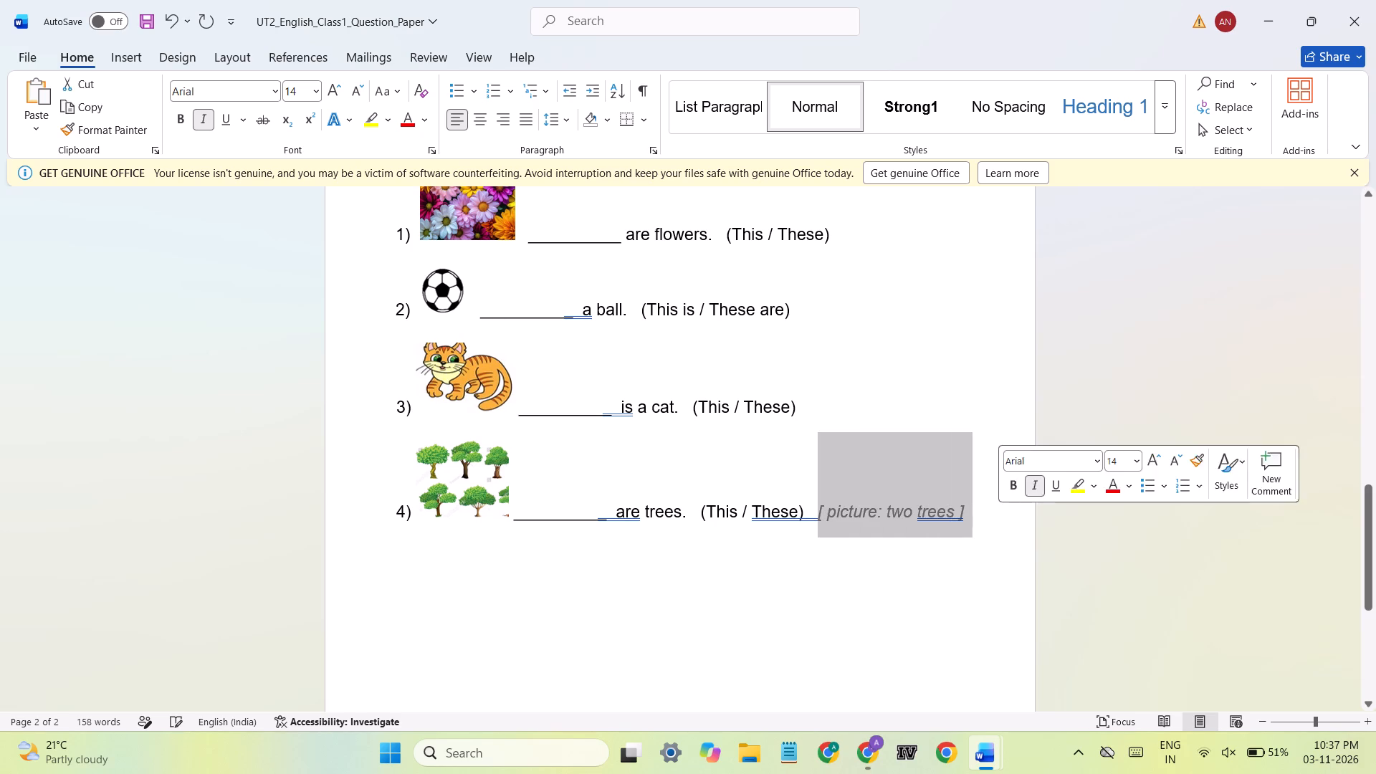
pyautogui.press('BackSpace')
pyautogui.press('BackSpace')
pyautogui.press('BackSpace')
pyautogui.press('BackSpace')
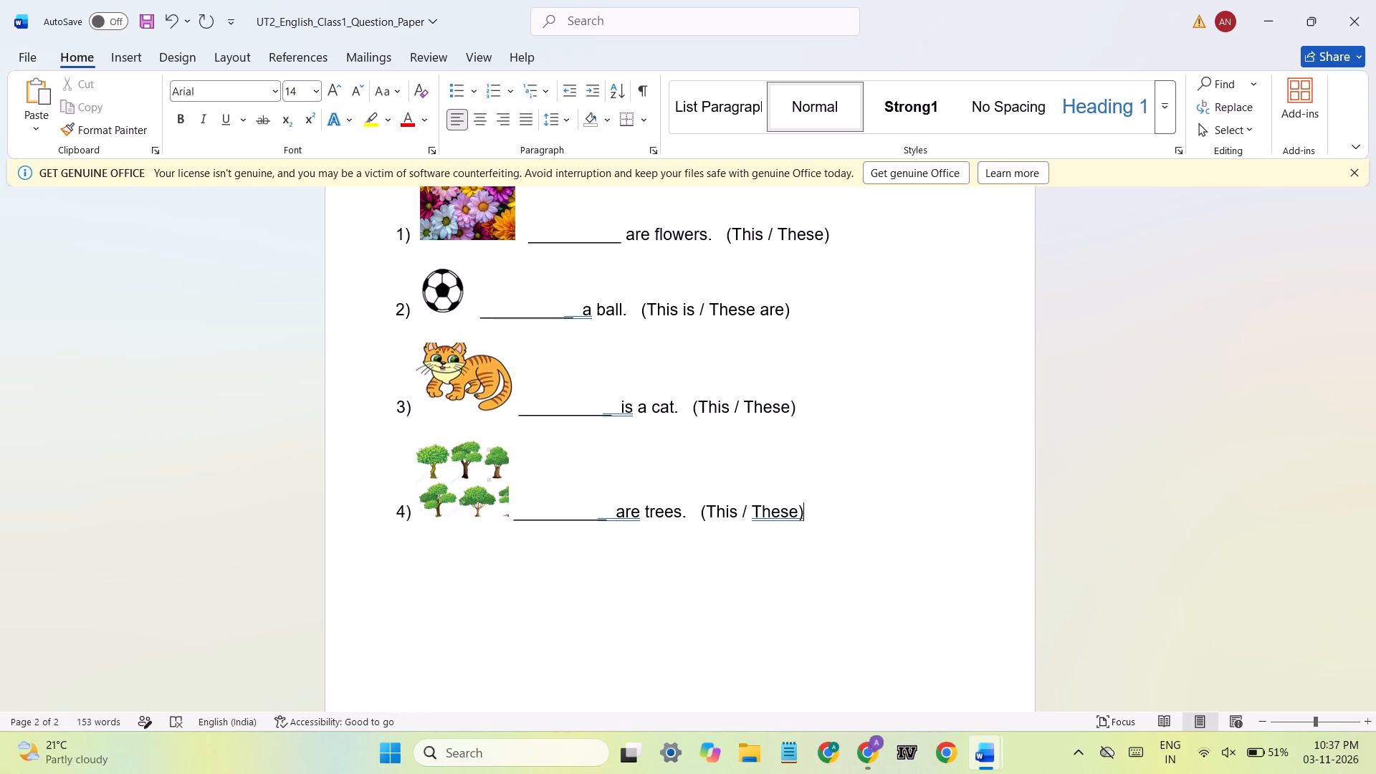
# Remove the "(4 Marks)" text from the line below the Q6 heading, leaving a blank line there.
pyautogui.scroll(1, 955, 383)
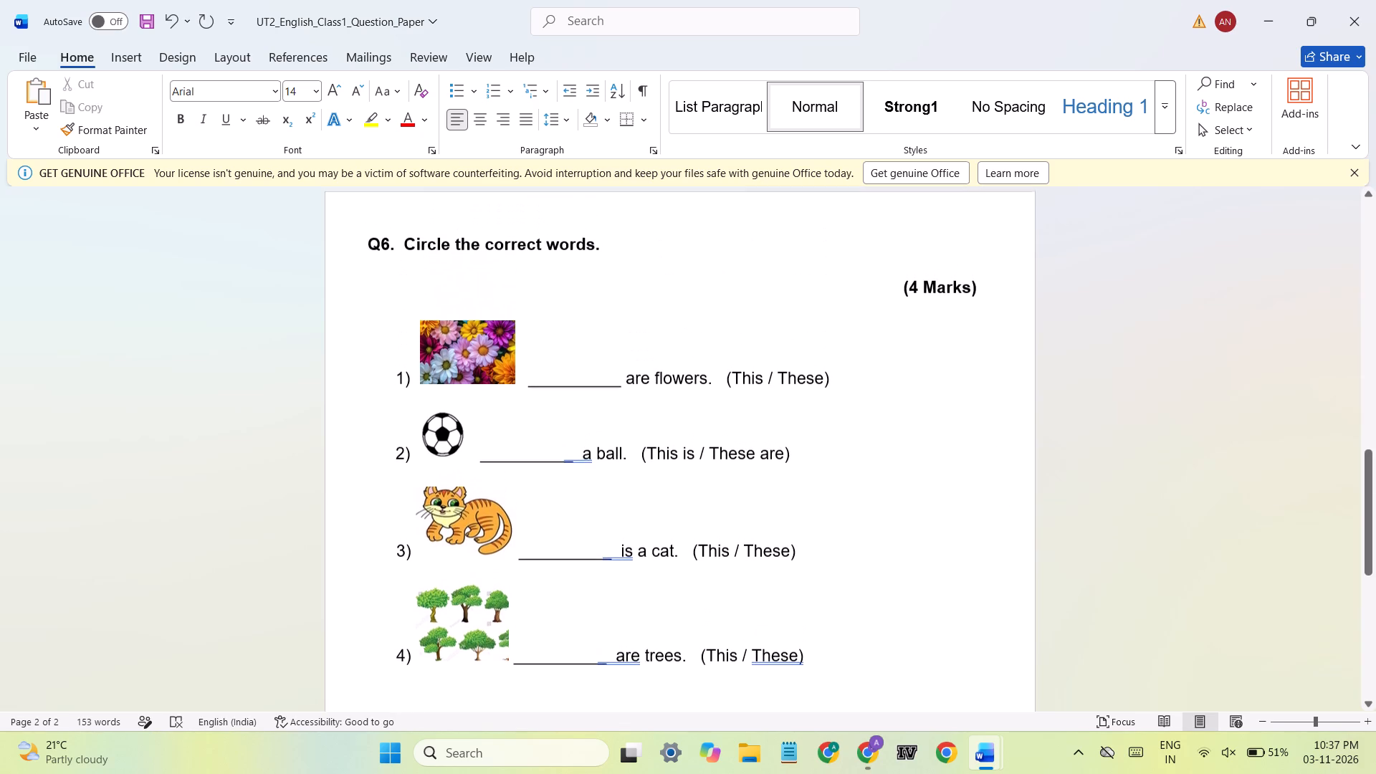
pyautogui.scroll(1, 955, 383)
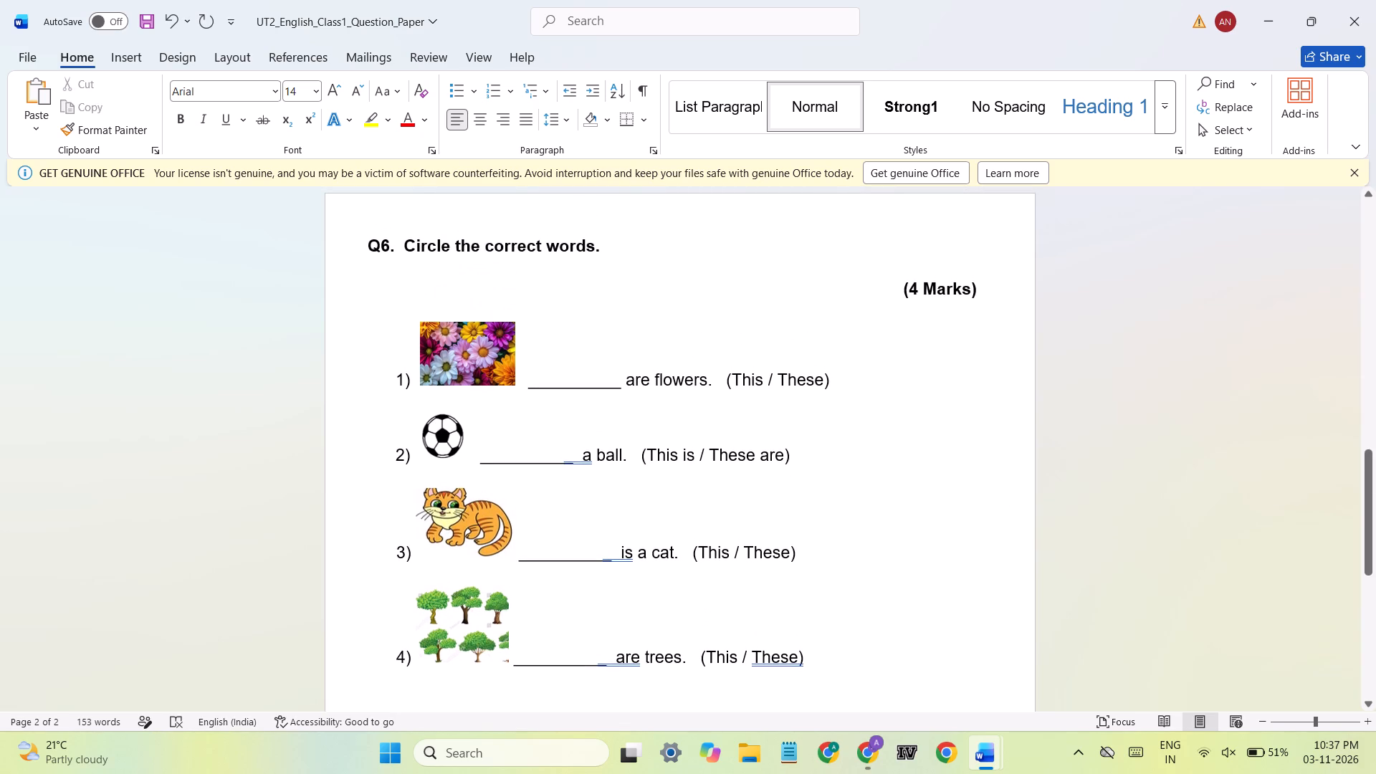
pyautogui.moveTo(901, 294); pyautogui.dragTo(970, 294)
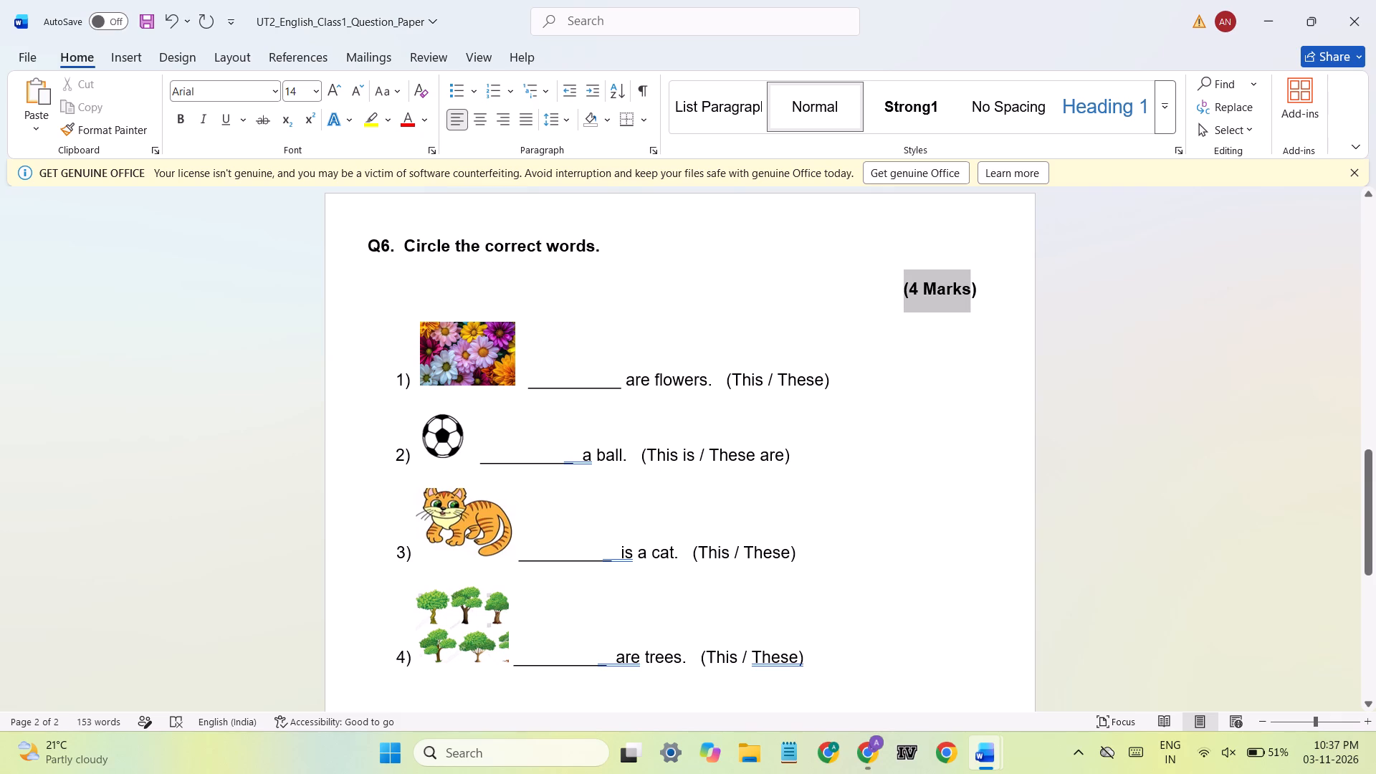
pyautogui.moveTo(970, 294); pyautogui.dragTo(975, 294)
pyautogui.press('BackSpace')
pyautogui.press('BackSpace')
pyautogui.press('BackSpace')
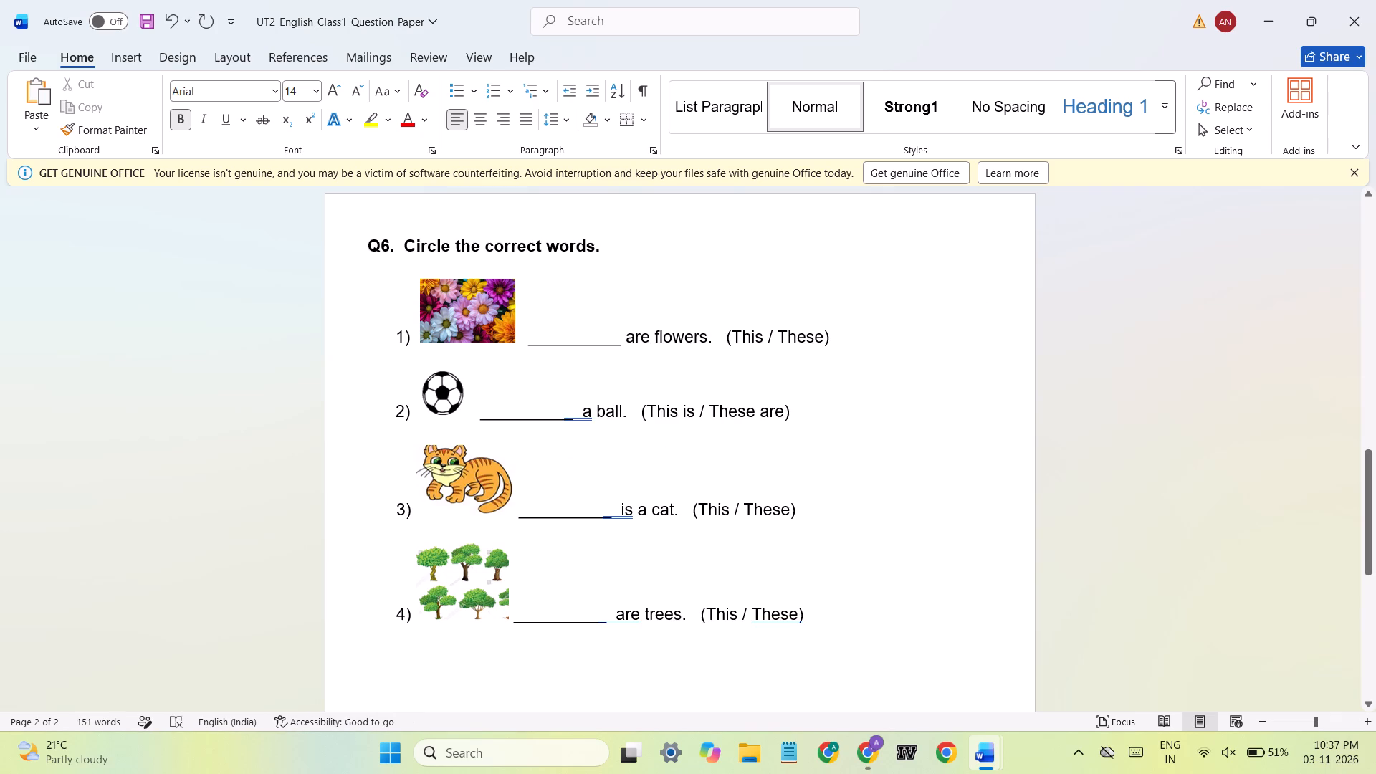
pyautogui.press('Return')
# Add "4 Marks" after two spaces at the end of the Q6 heading "Circle the correct words.".
pyautogui.click(674, 241)
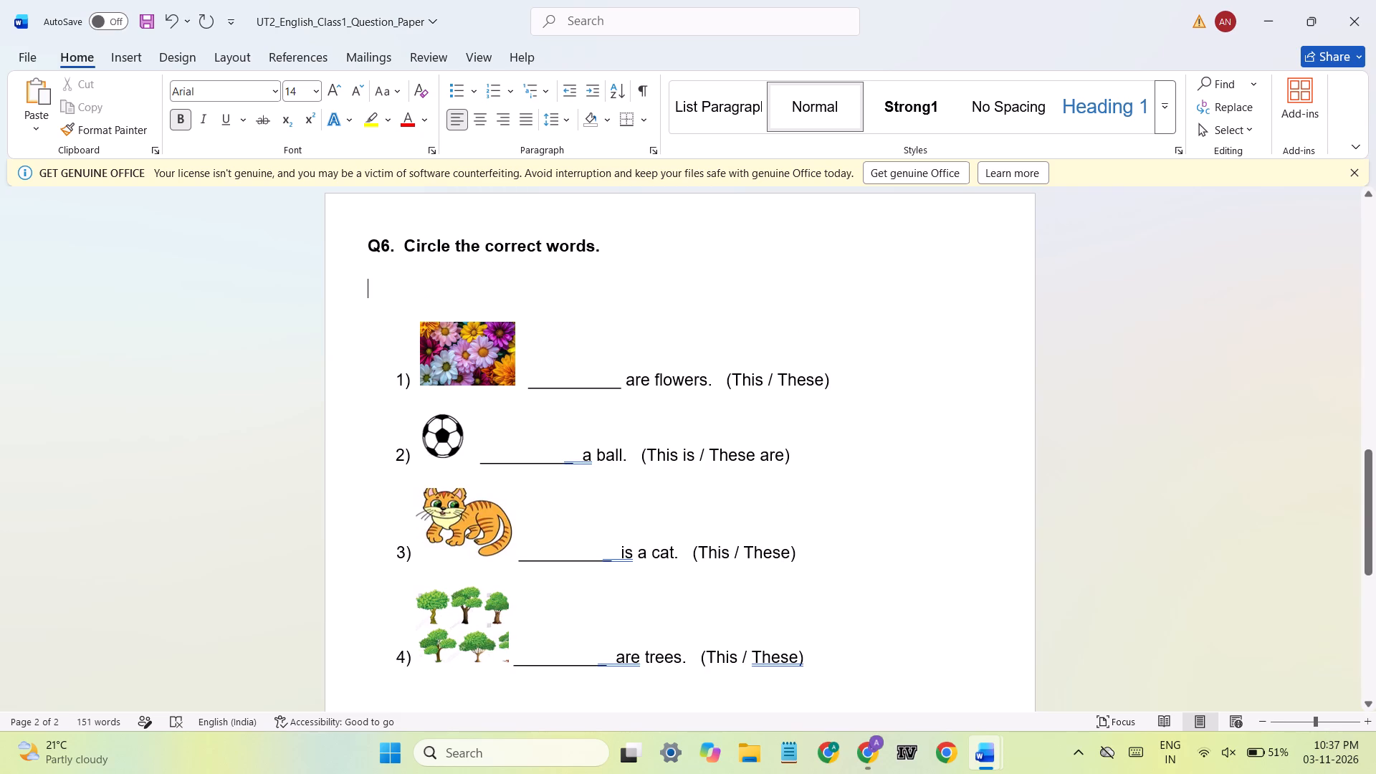
pyautogui.press('space')
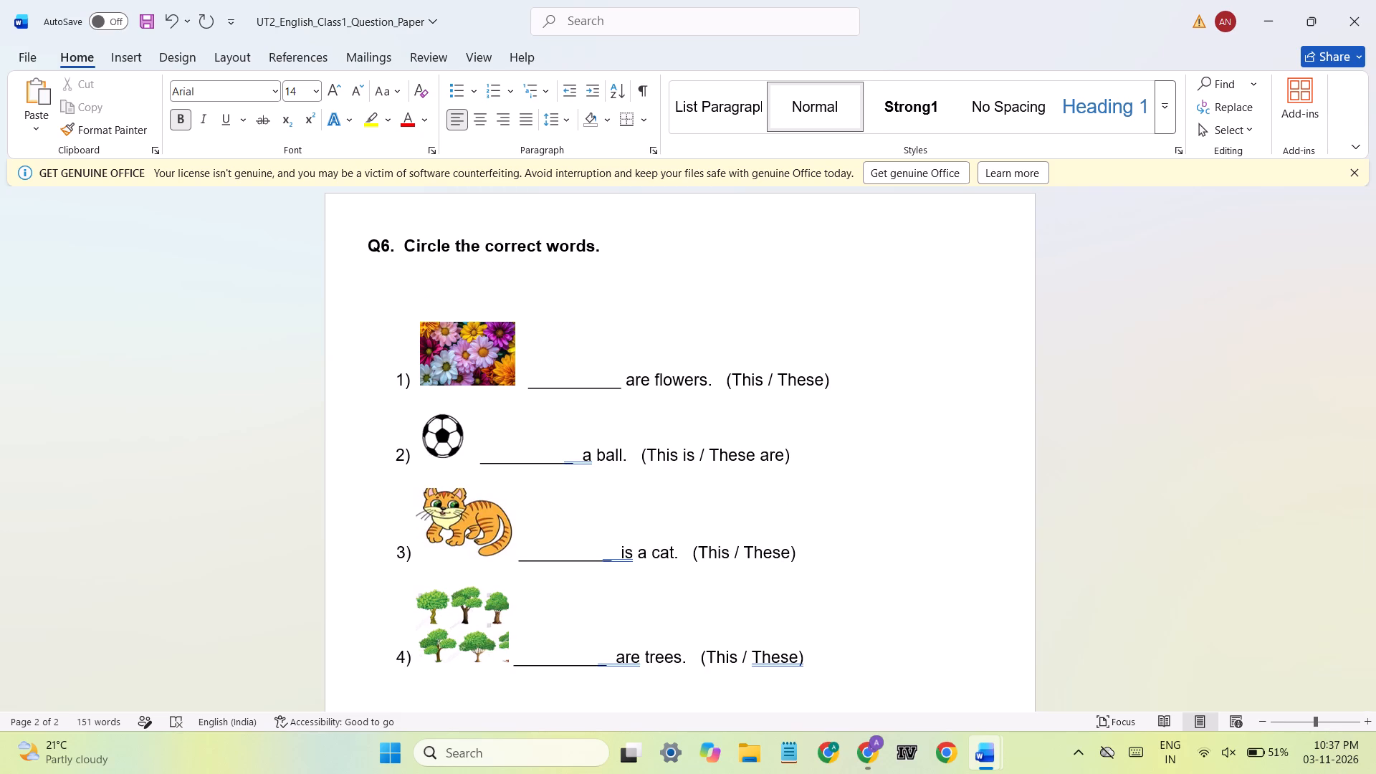
pyautogui.press('space')
pyautogui.write('4')
pyautogui.press('BackSpace')
pyautogui.press('space')
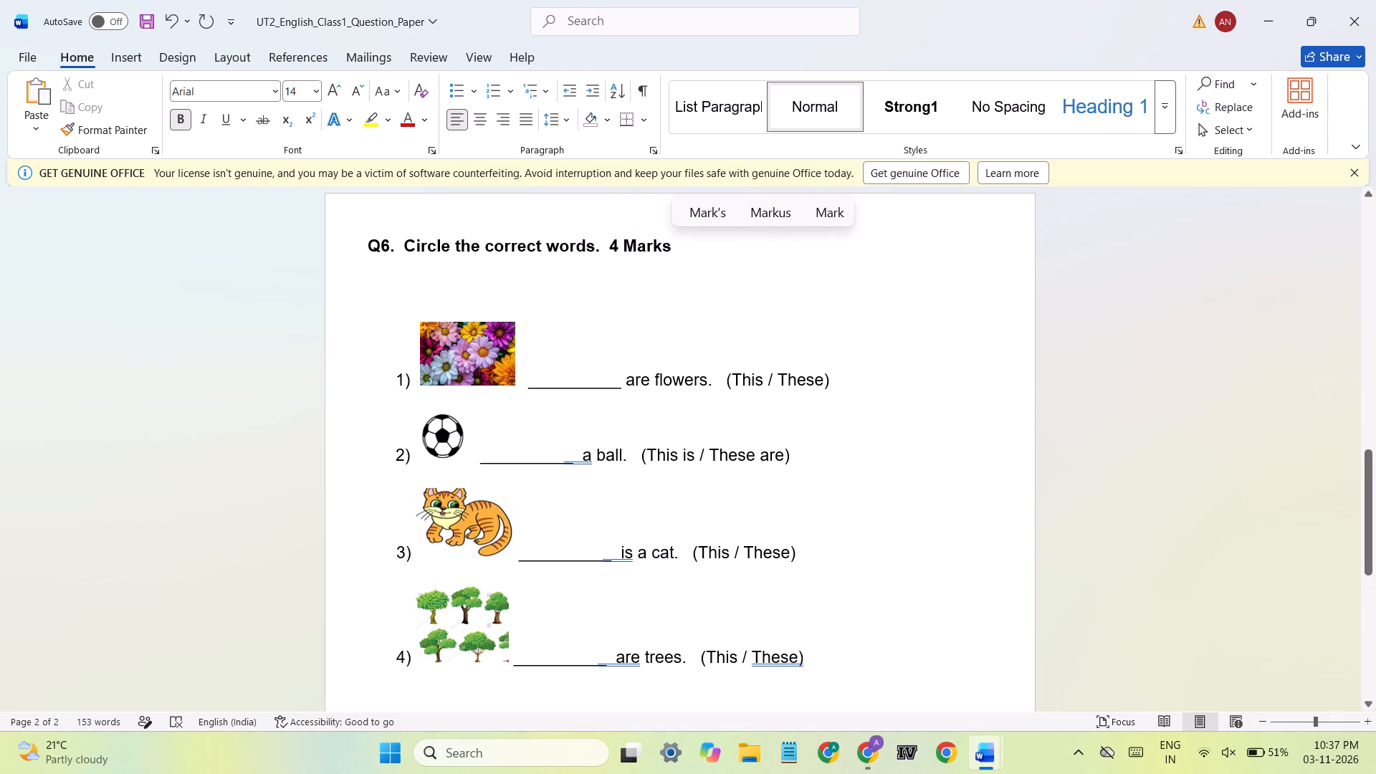
# Enclose "4 Marks" in the Q6 heading in parentheses, matching the marks format of Q5.
pyautogui.scroll(2, 611, 247)
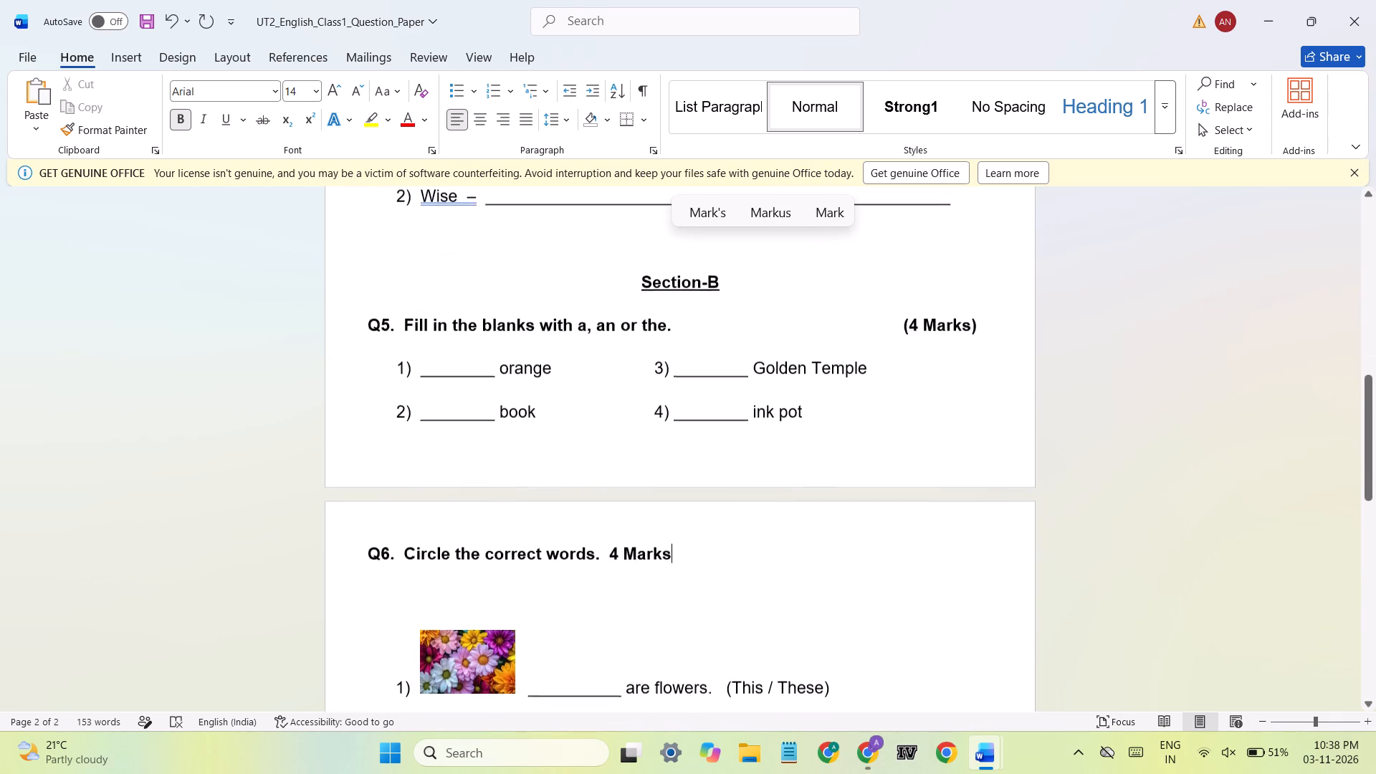
pyautogui.scroll(1, 611, 247)
pyautogui.scroll(-1, 604, 567)
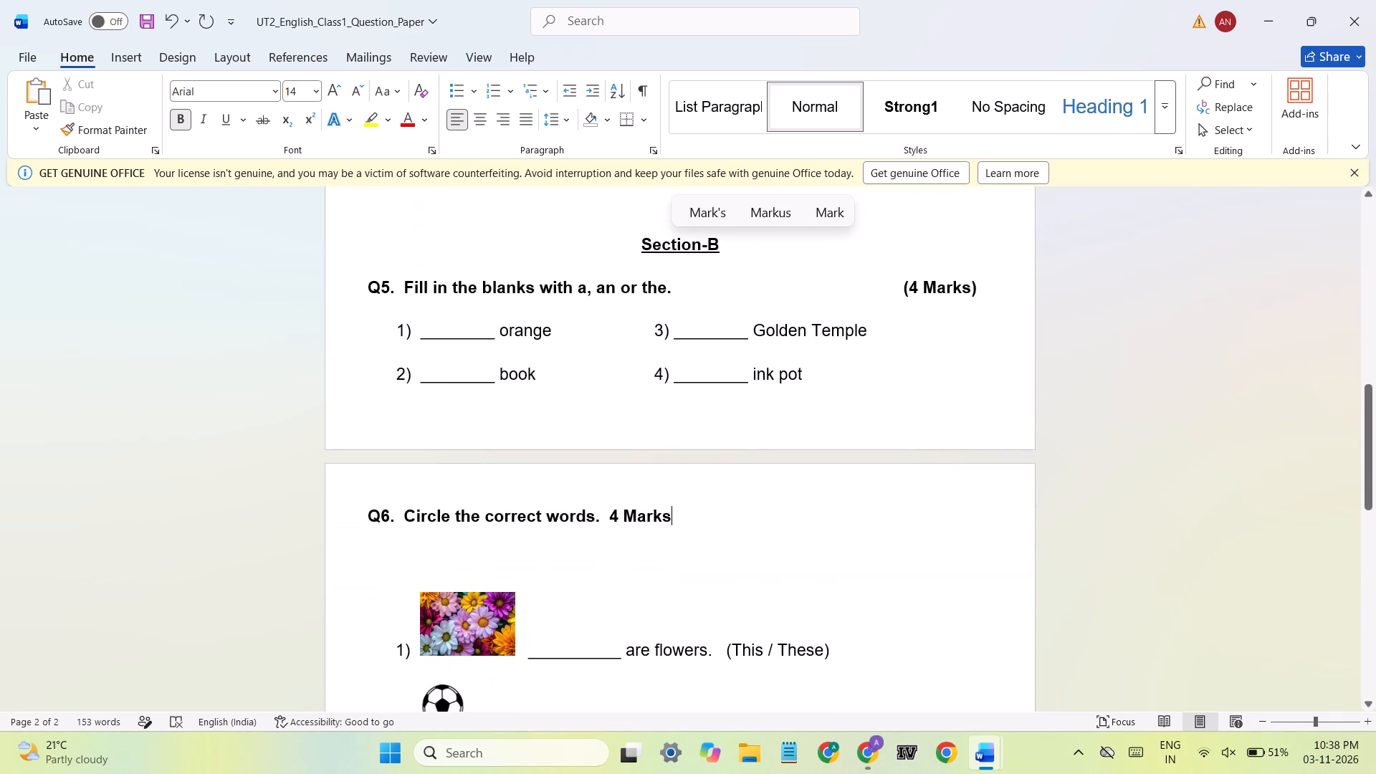
pyautogui.click(610, 523)
pyautogui.hotkey('shift', '(')
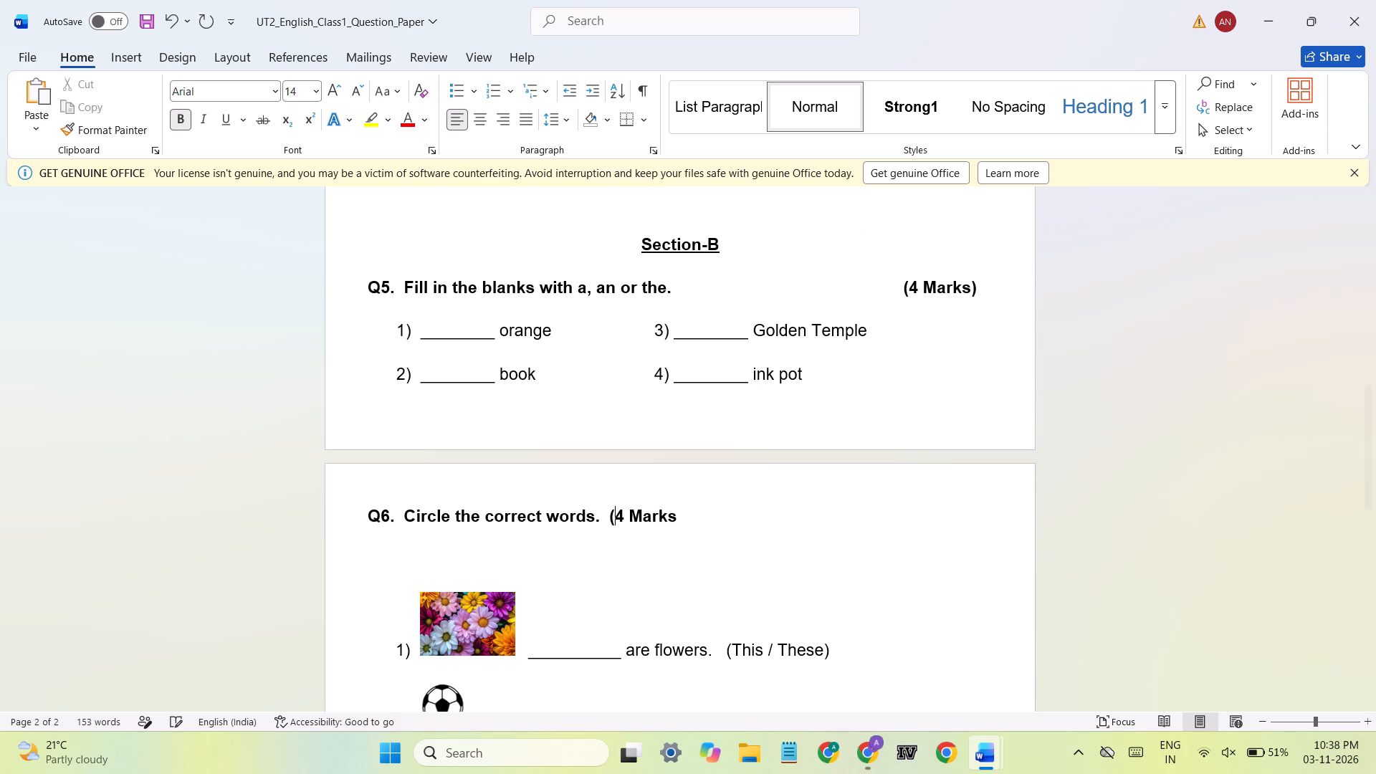
pyautogui.press('Right')
pyautogui.press('Right')
pyautogui.press('Right')
pyautogui.press('Right')
pyautogui.press('Right')
pyautogui.press('Right')
pyautogui.press('Right')
pyautogui.hotkey('shift', ')')
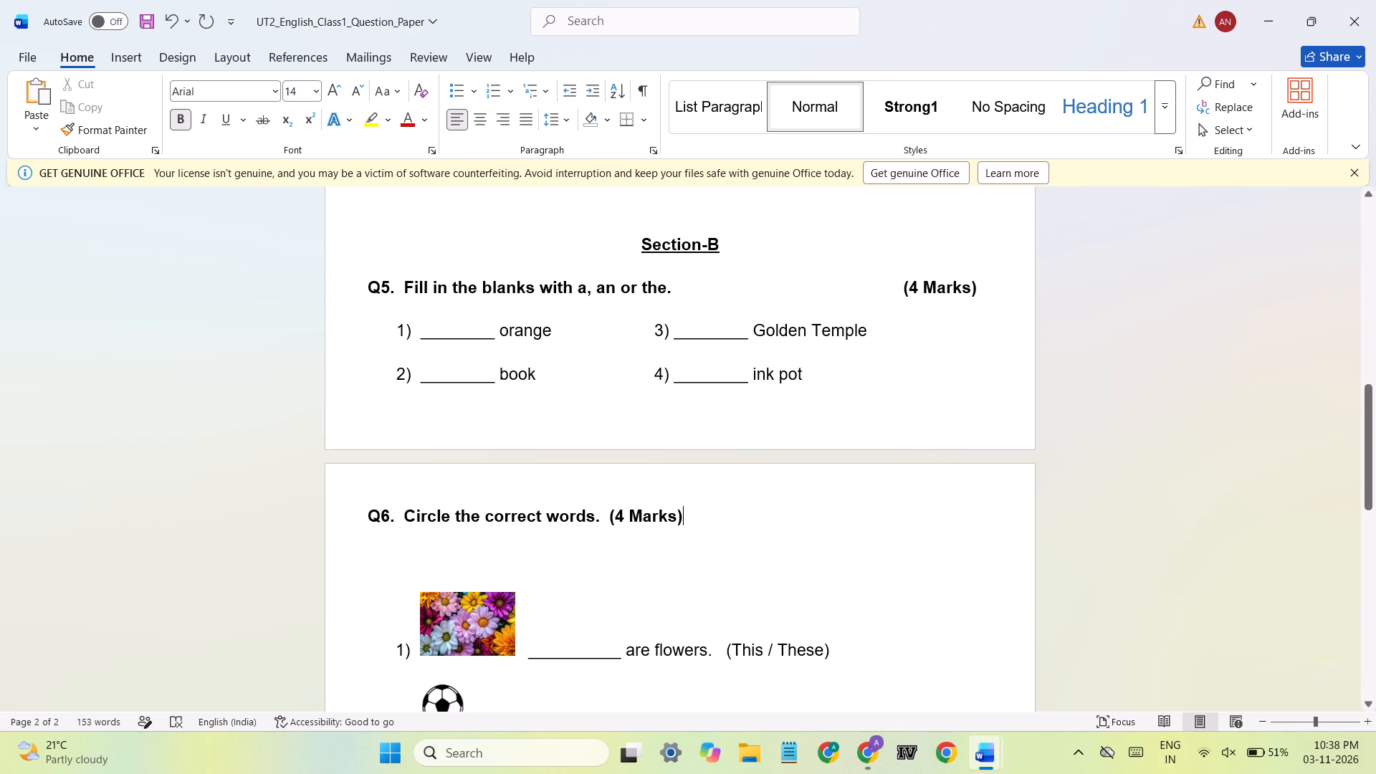
# Insert spaces before "(4 Marks)" in the Q6 heading to line it up with the Q5 marks above.
pyautogui.click(612, 519)
pyautogui.press('Left')
pyautogui.press('space')
pyautogui.press('space')
pyautogui.press('space')
pyautogui.press('space')
pyautogui.press('space')
pyautogui.press('space')
pyautogui.press('space')
pyautogui.press('space')
pyautogui.press('space')
pyautogui.press('space')
pyautogui.press('space')
pyautogui.press('space')
pyautogui.press('space')
pyautogui.press('space')
pyautogui.press('space')
pyautogui.press('space')
pyautogui.press('space')
pyautogui.press('space')
pyautogui.press('space')
pyautogui.press('space')
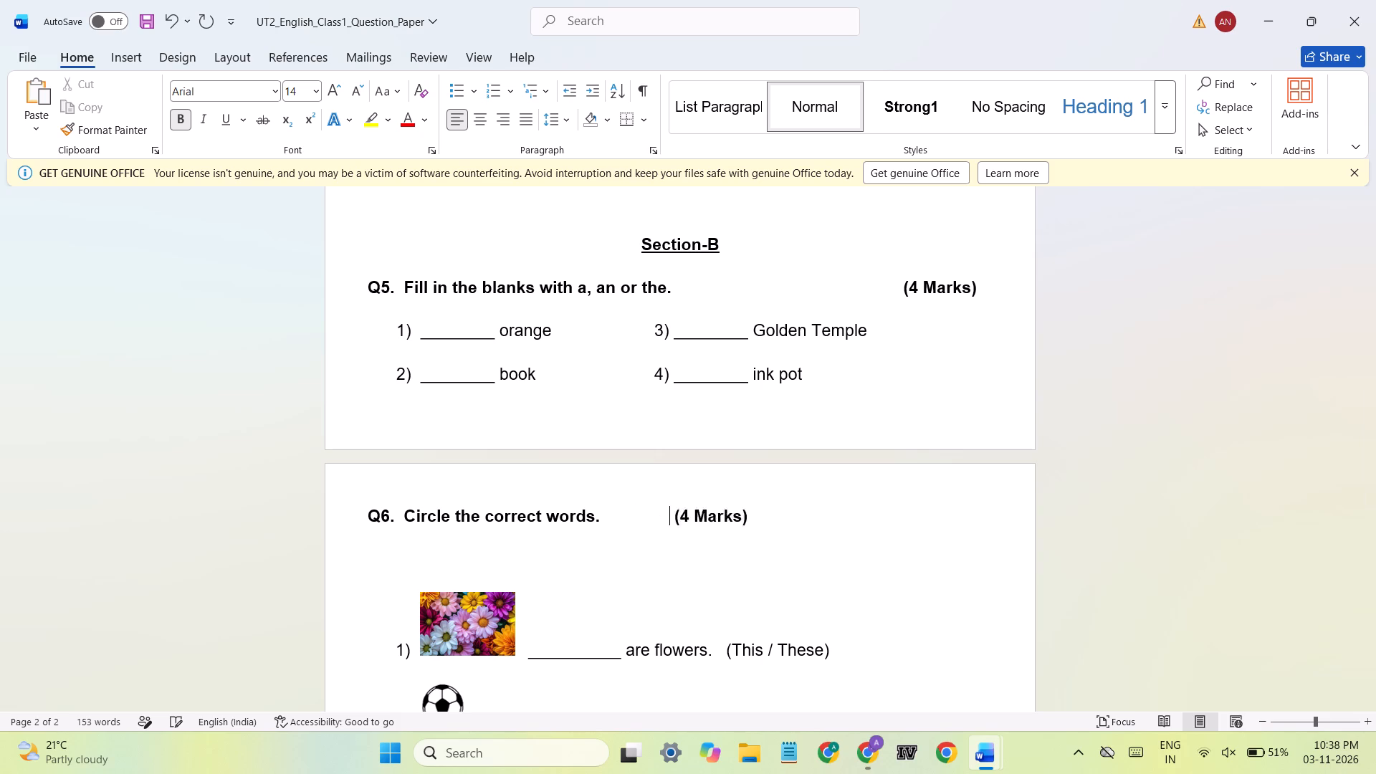
pyautogui.press('space')
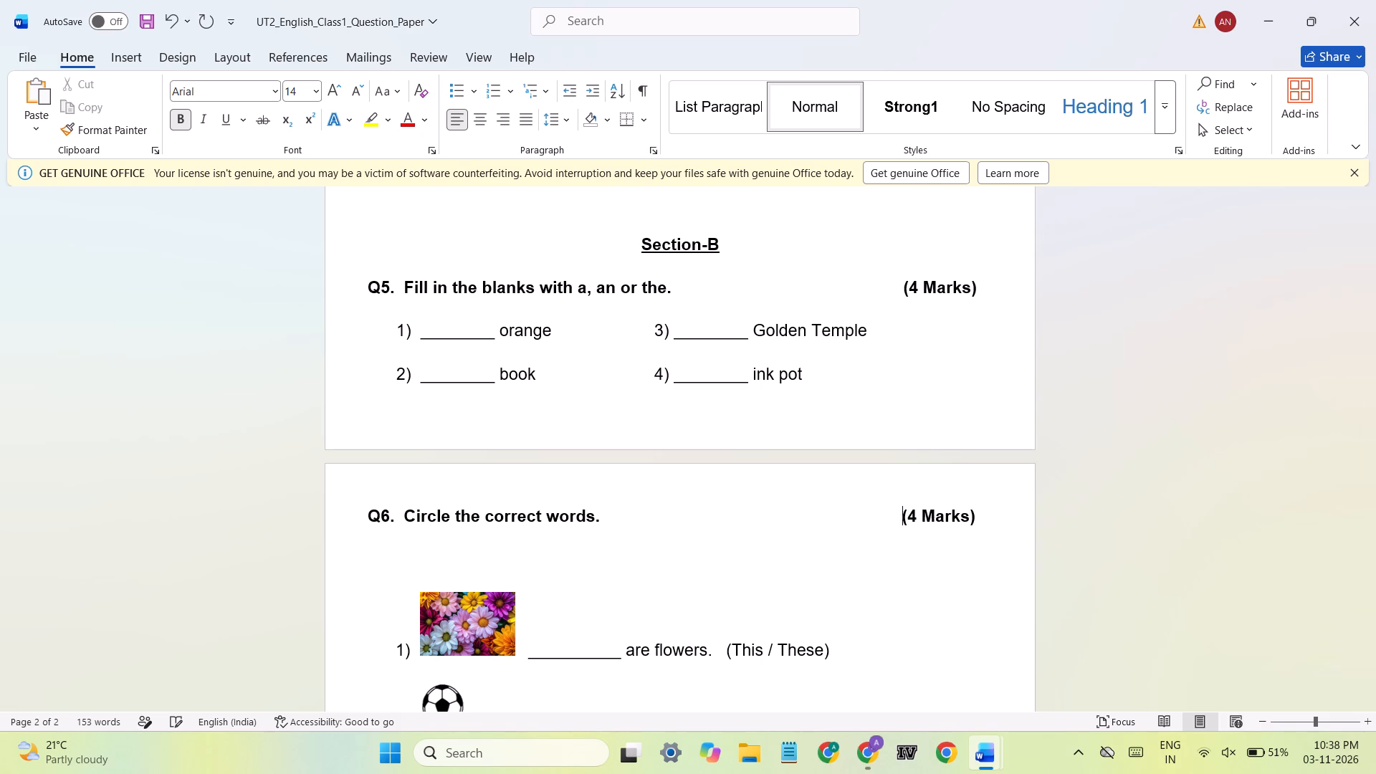
pyautogui.press('space')
pyautogui.press('BackSpace')
pyautogui.press('BackSpace')
pyautogui.press('space')
# Check the alignment of the Q6 marks against Q5 and the layout of both questions.
pyautogui.hscroll(1, 612, 520)
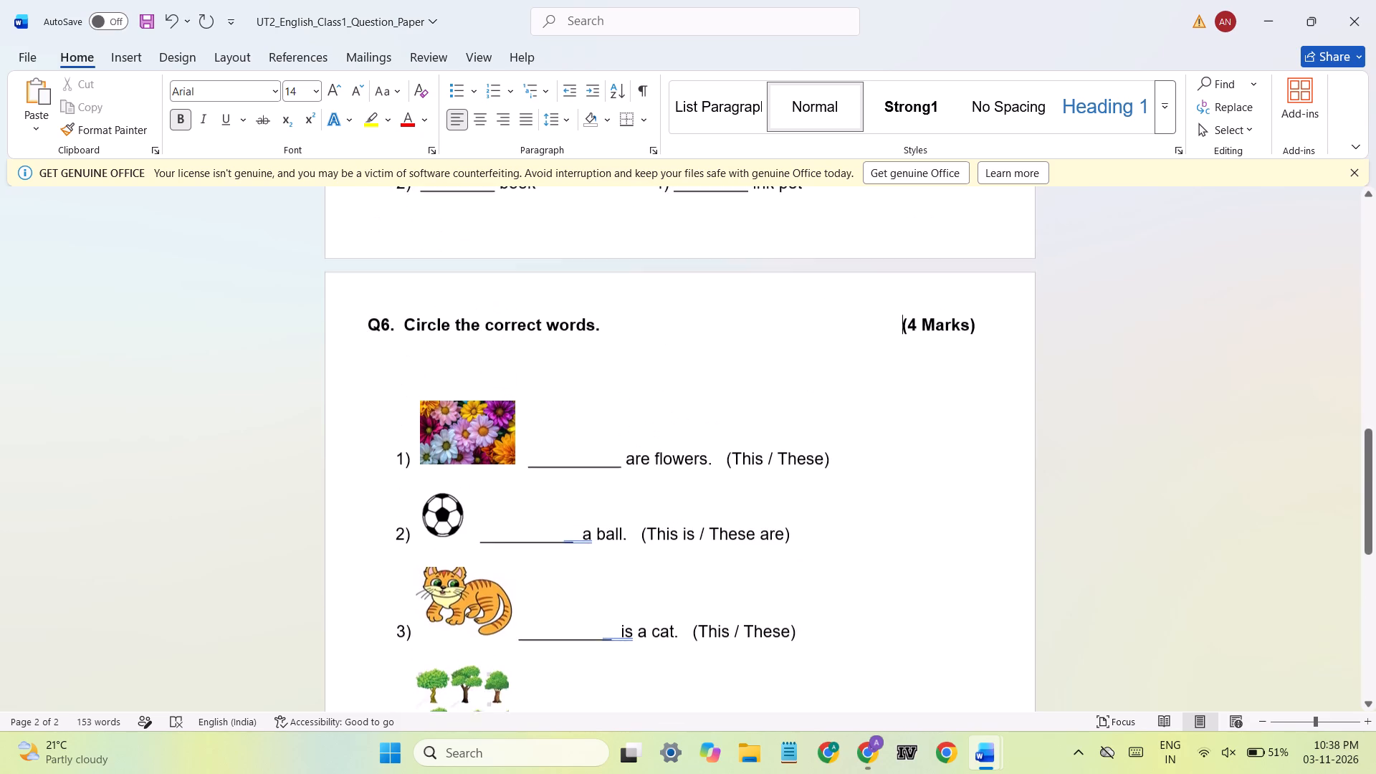
pyautogui.hscroll(1, 612, 520)
pyautogui.scroll(1, 383, 399)
pyautogui.scroll(1, 487, 401)
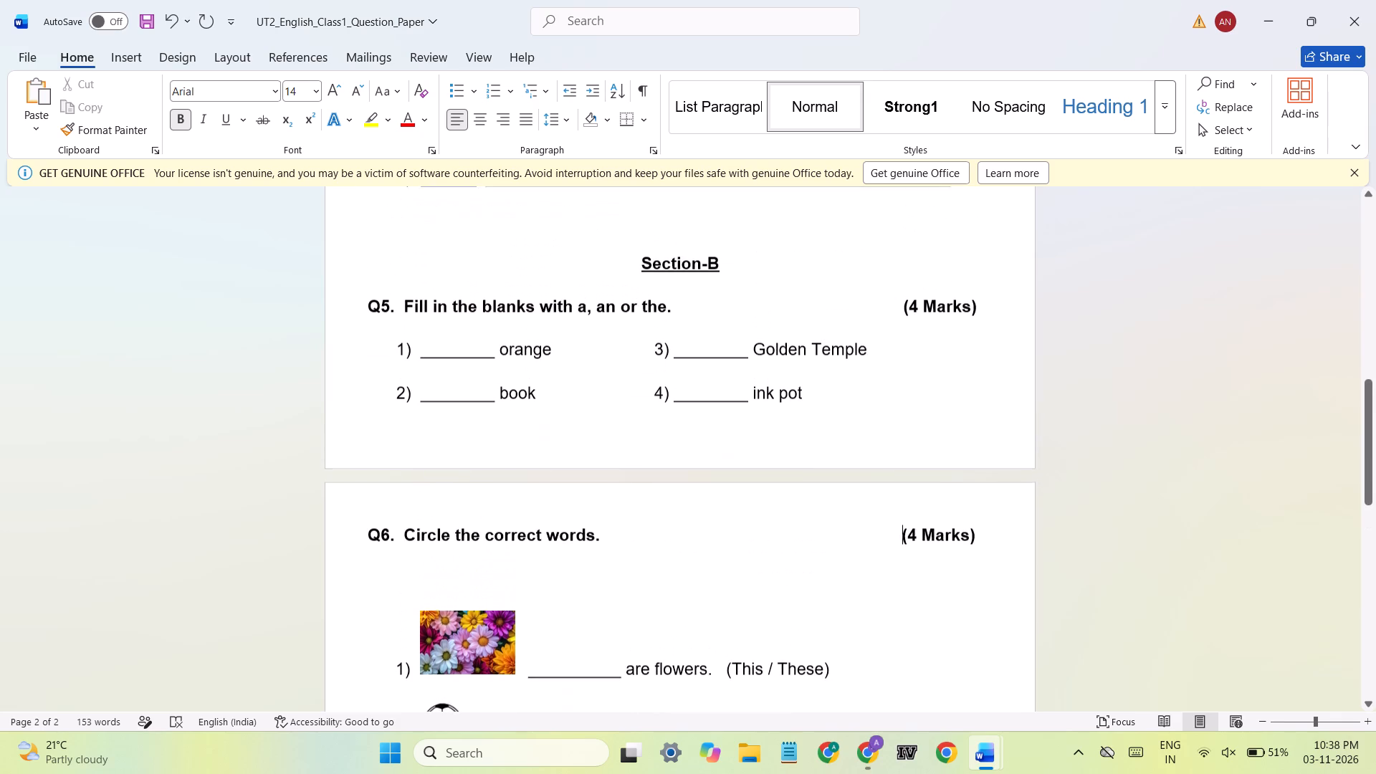
pyautogui.scroll(3, 487, 401)
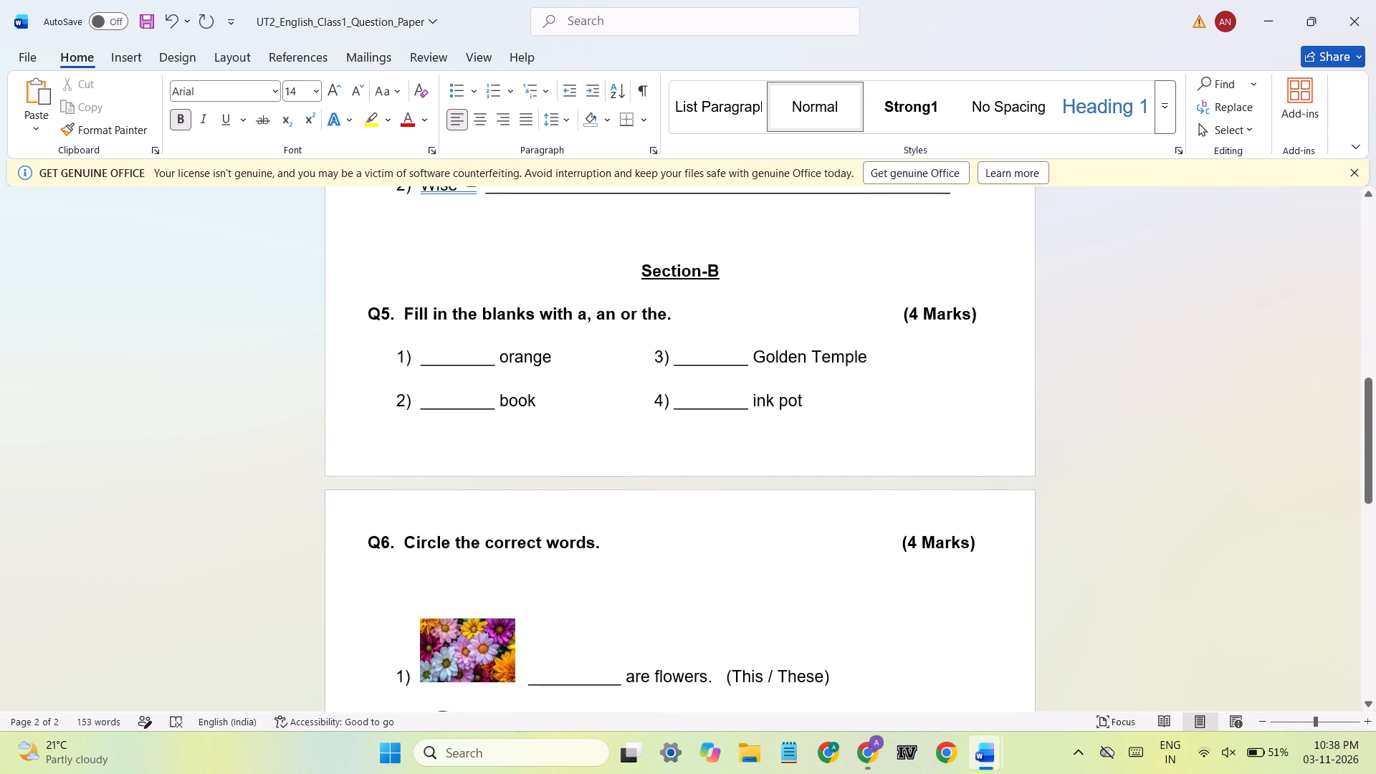
pyautogui.scroll(2, 487, 401)
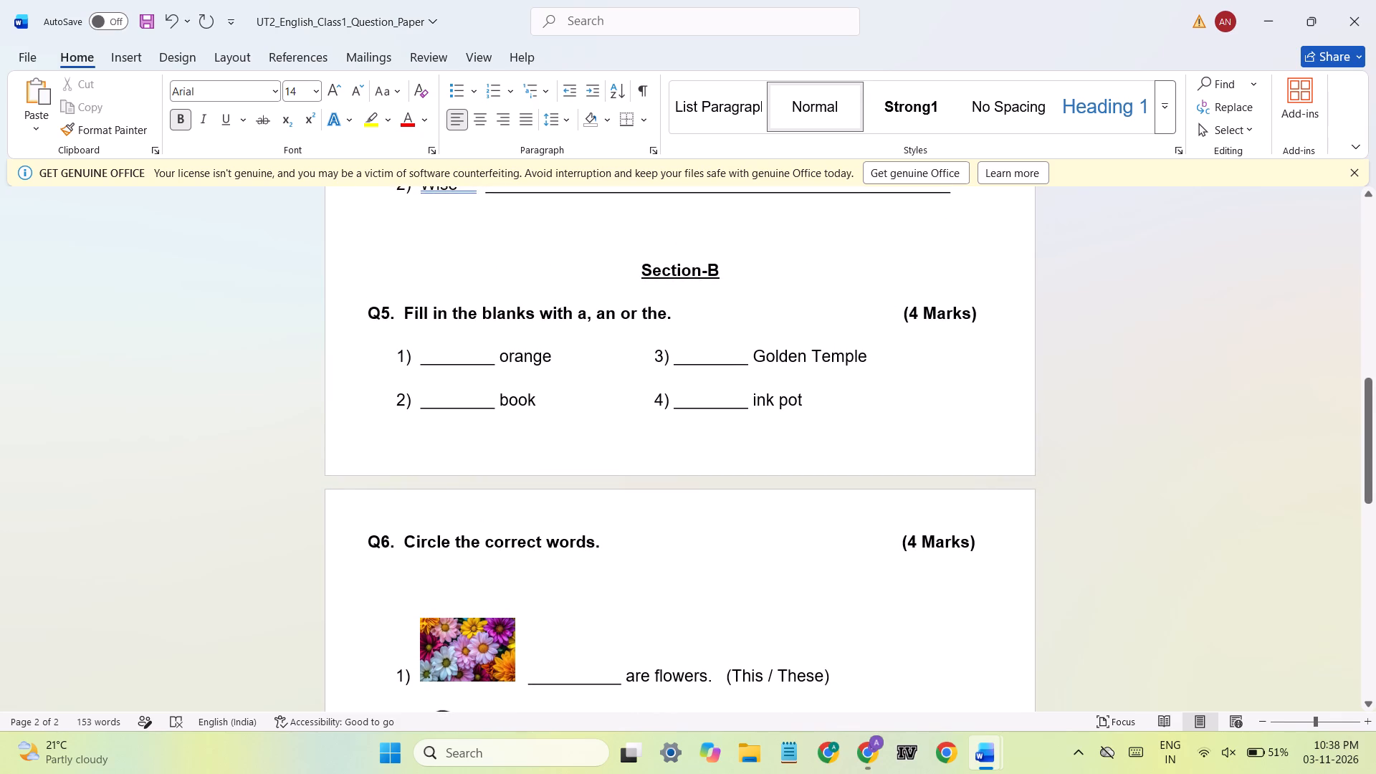
pyautogui.scroll(1, 487, 401)
pyautogui.scroll(-1, 424, 543)
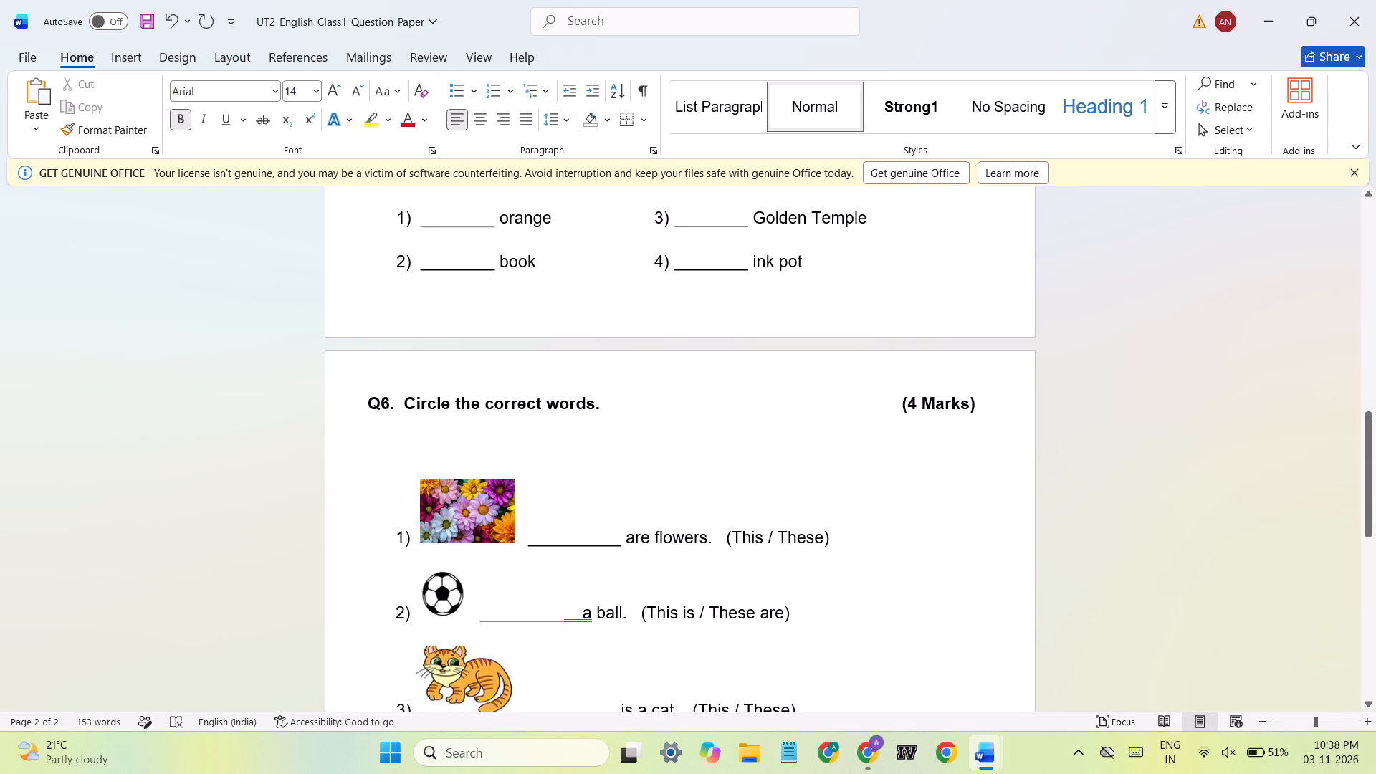
# Review Q6 on the second page, examining the heading, pictures, blanks and answer options of all four items.
pyautogui.click(593, 406)
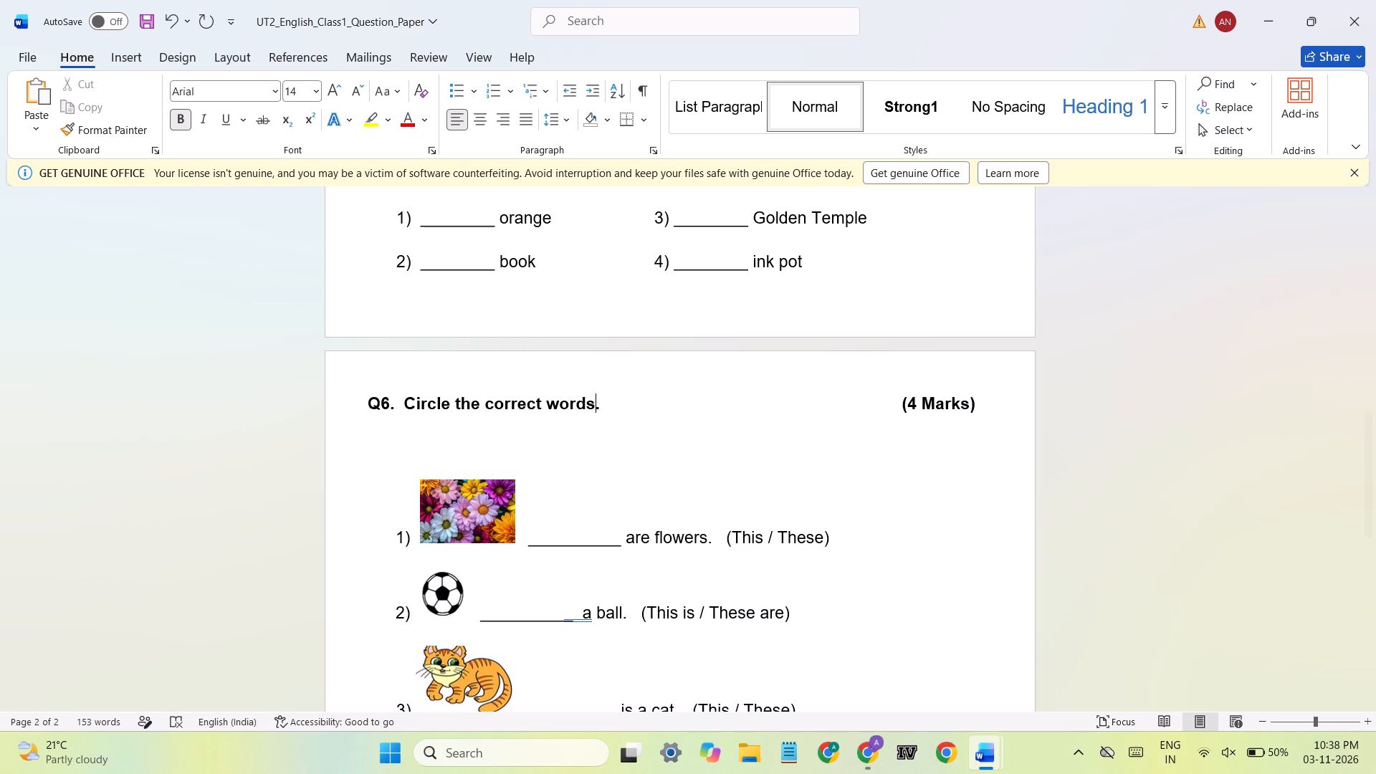
pyautogui.scroll(-1, 593, 406)
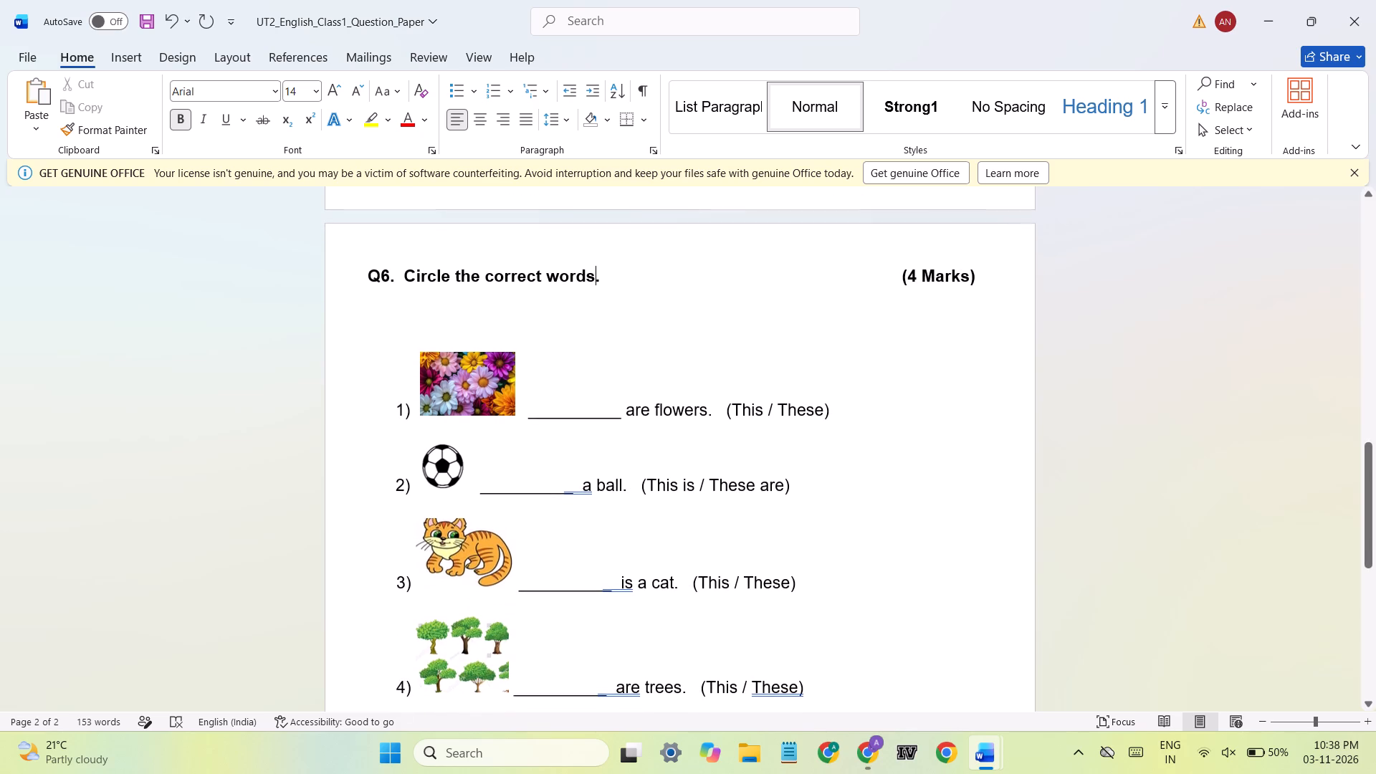
pyautogui.scroll(-1, 593, 406)
pyautogui.scroll(-1, 742, 492)
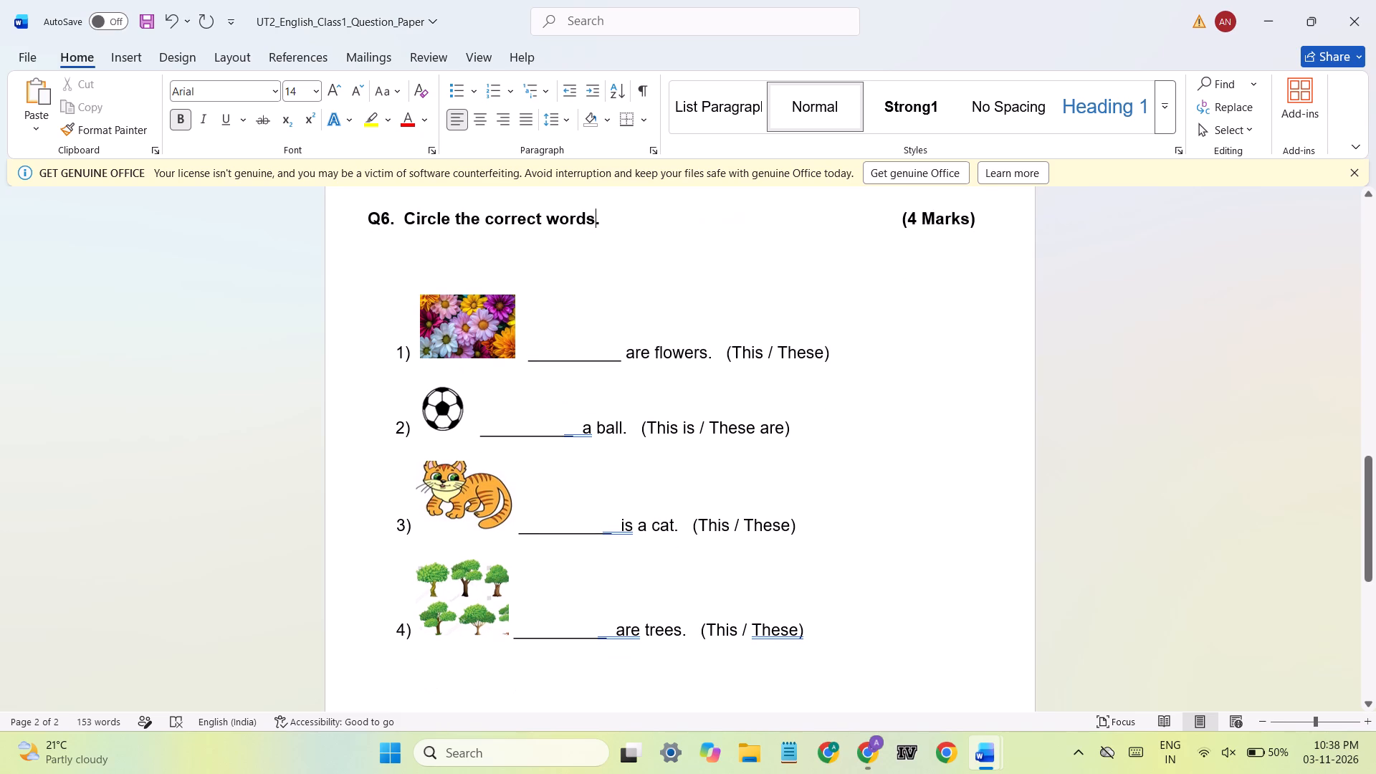
pyautogui.scroll(-1, 742, 492)
pyautogui.scroll(1, 750, 564)
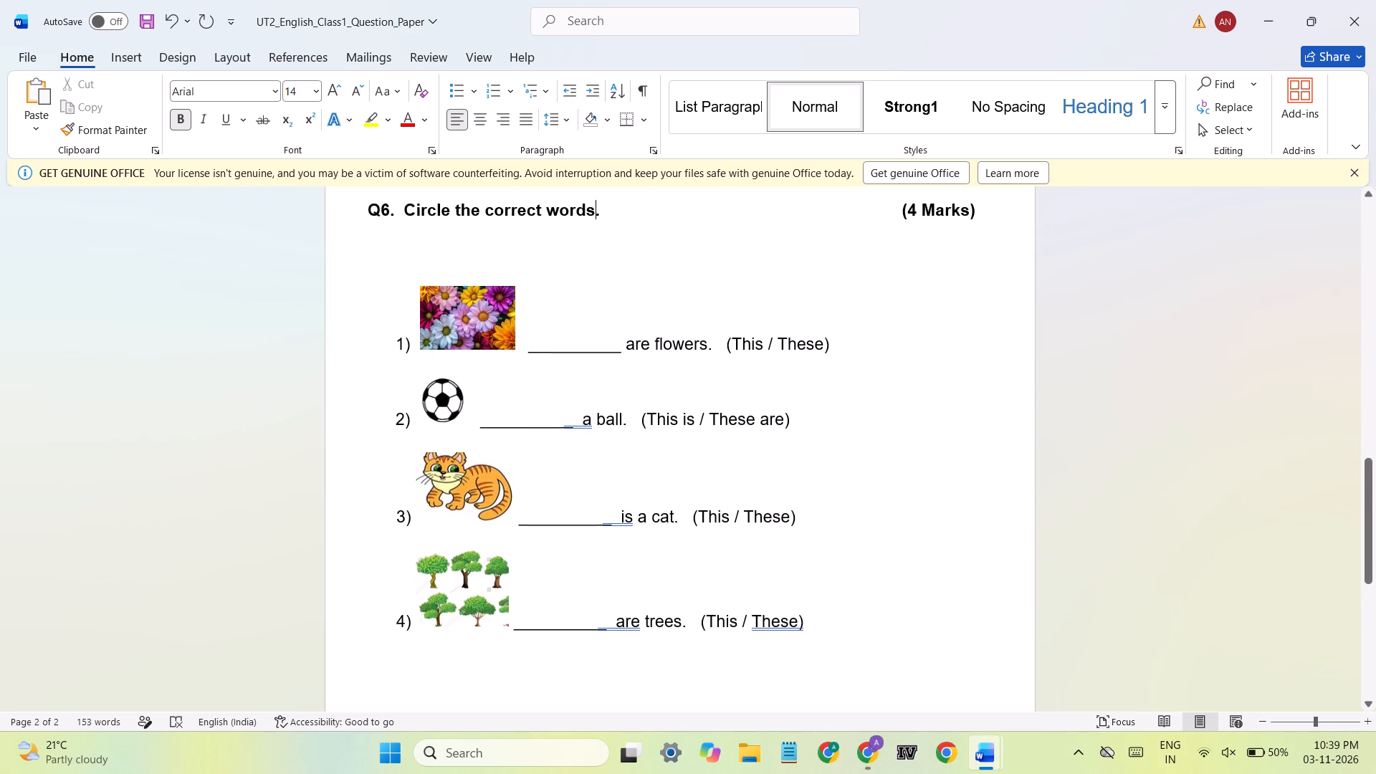
pyautogui.scroll(2, 750, 564)
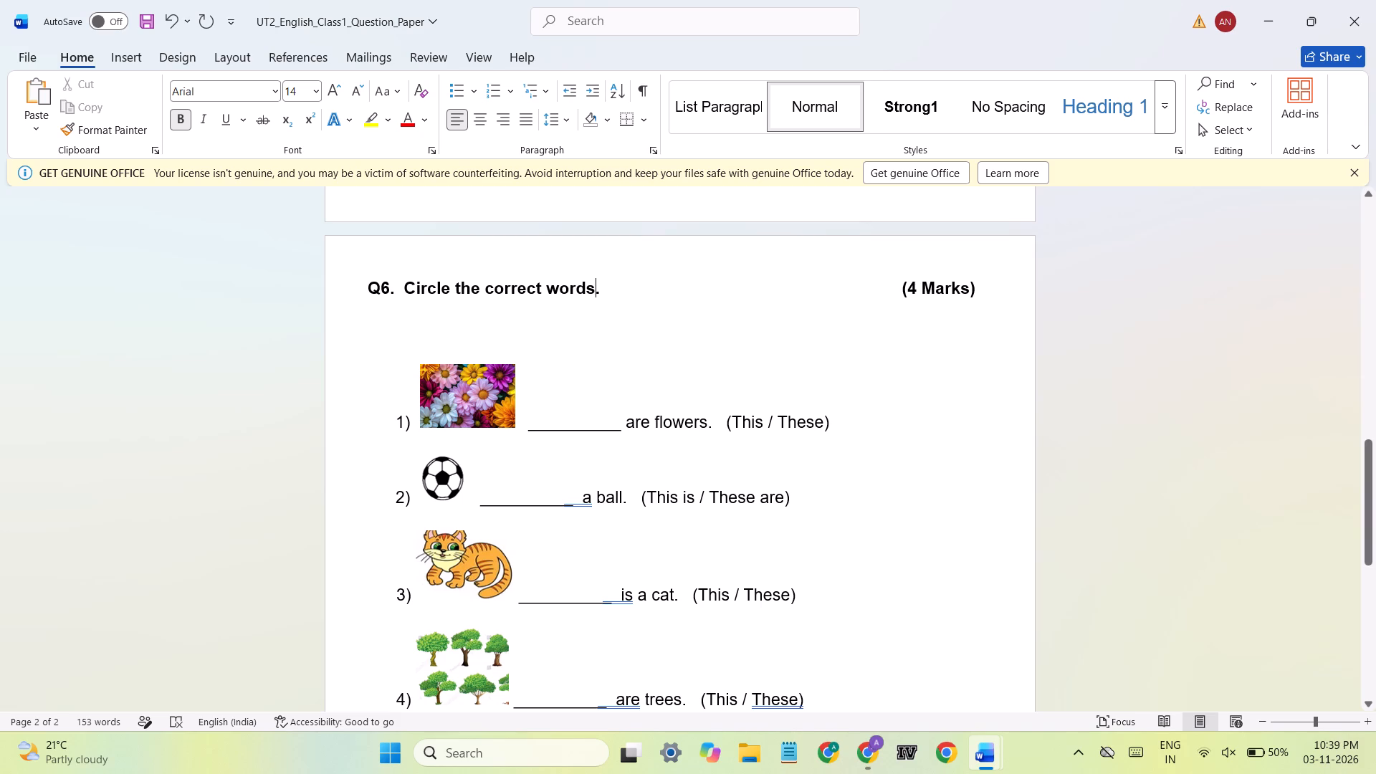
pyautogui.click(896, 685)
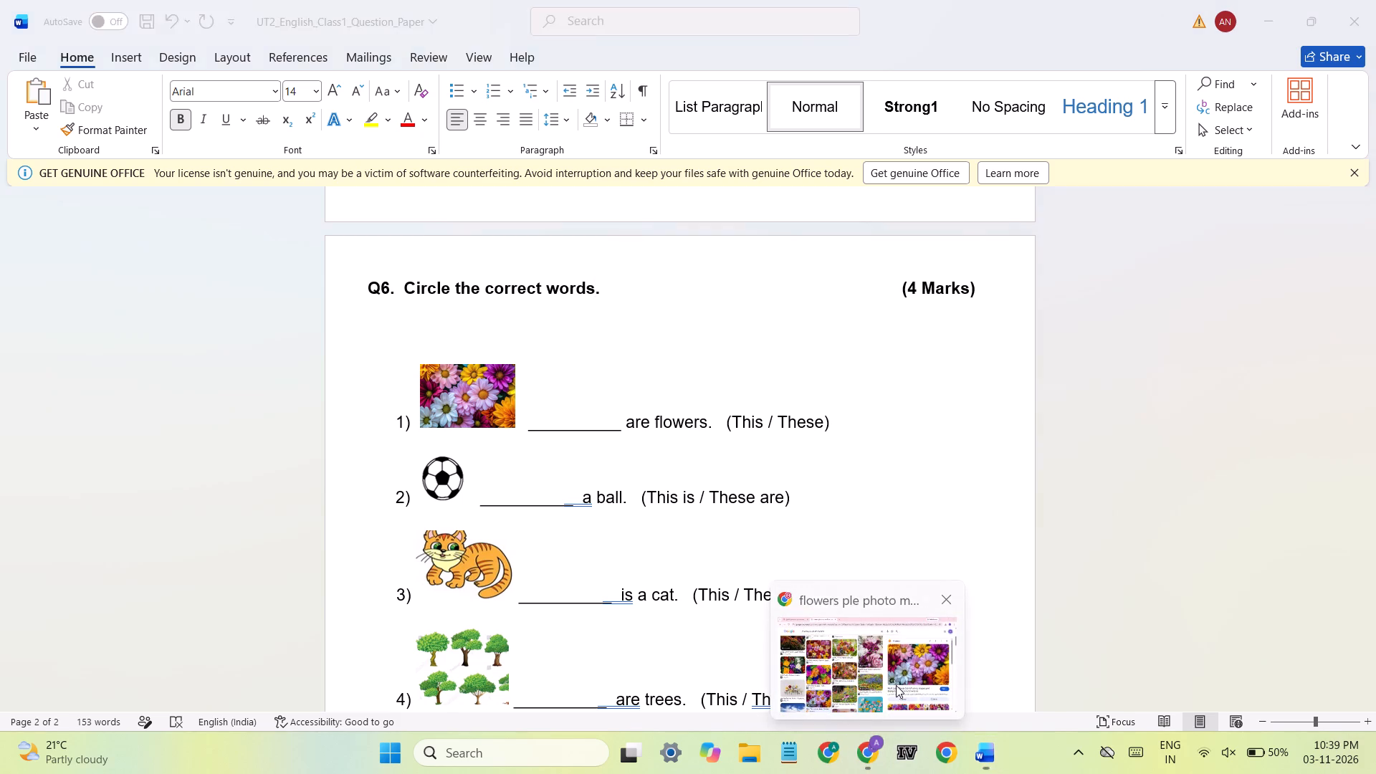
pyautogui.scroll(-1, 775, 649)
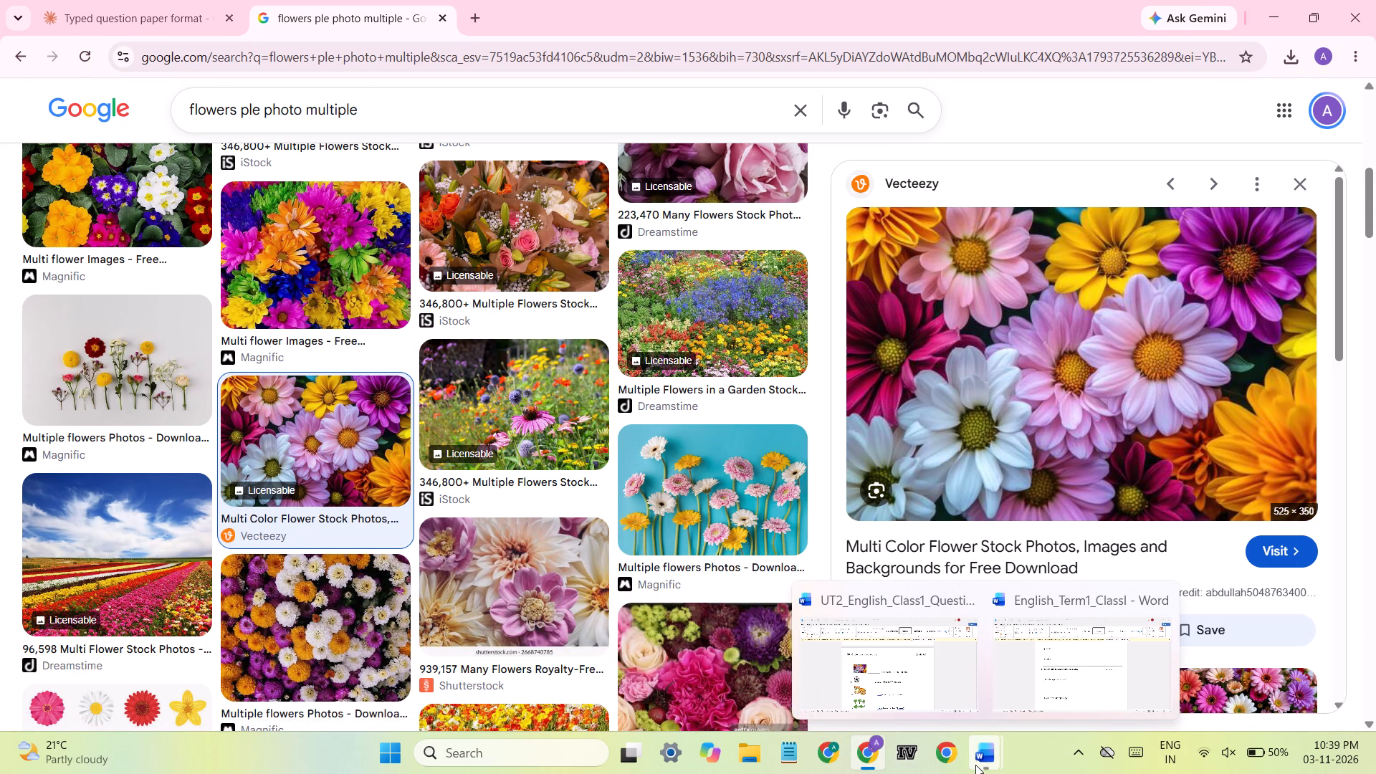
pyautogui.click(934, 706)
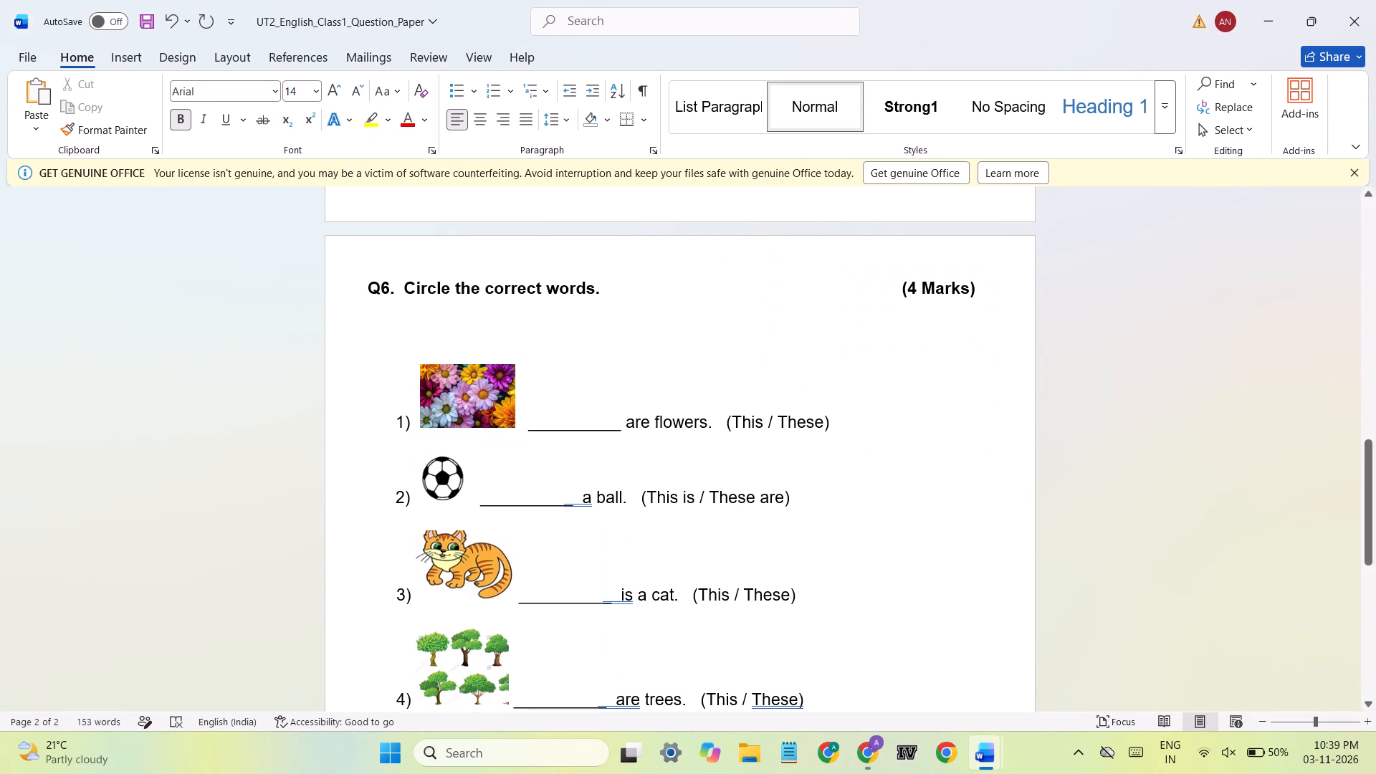
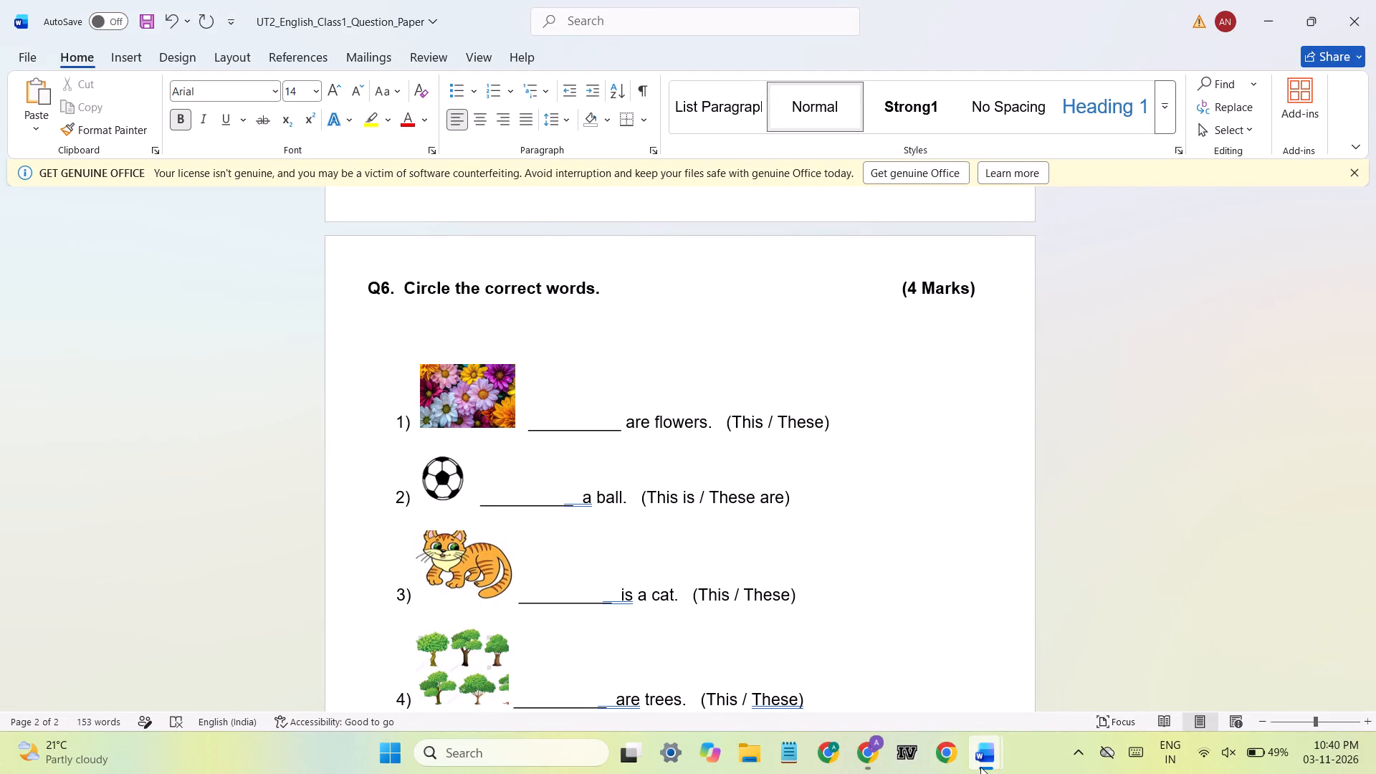
# Switch to Chrome and look through the multiple-flowers image results, previewing the Magnific picture of flowers on a blue background.
pyautogui.click(948, 671)
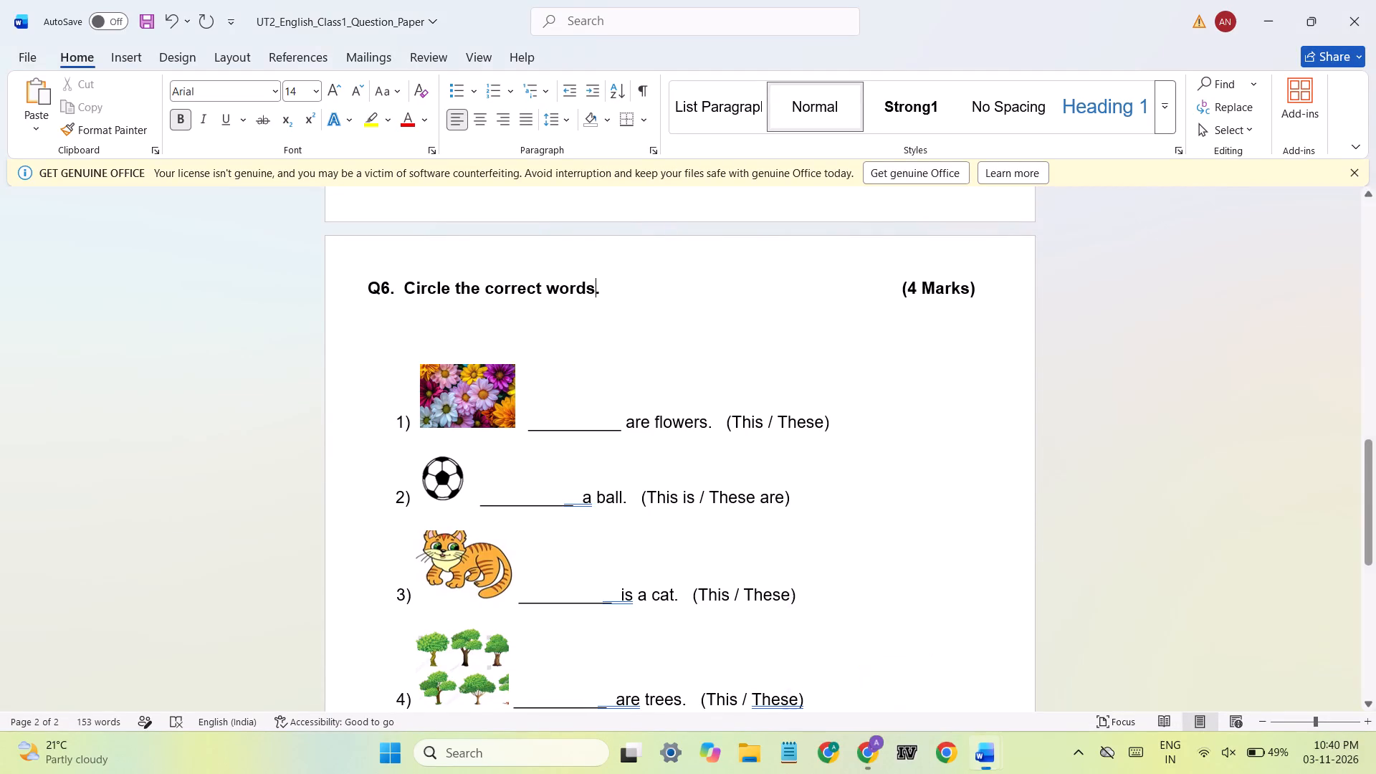
pyautogui.click(881, 671)
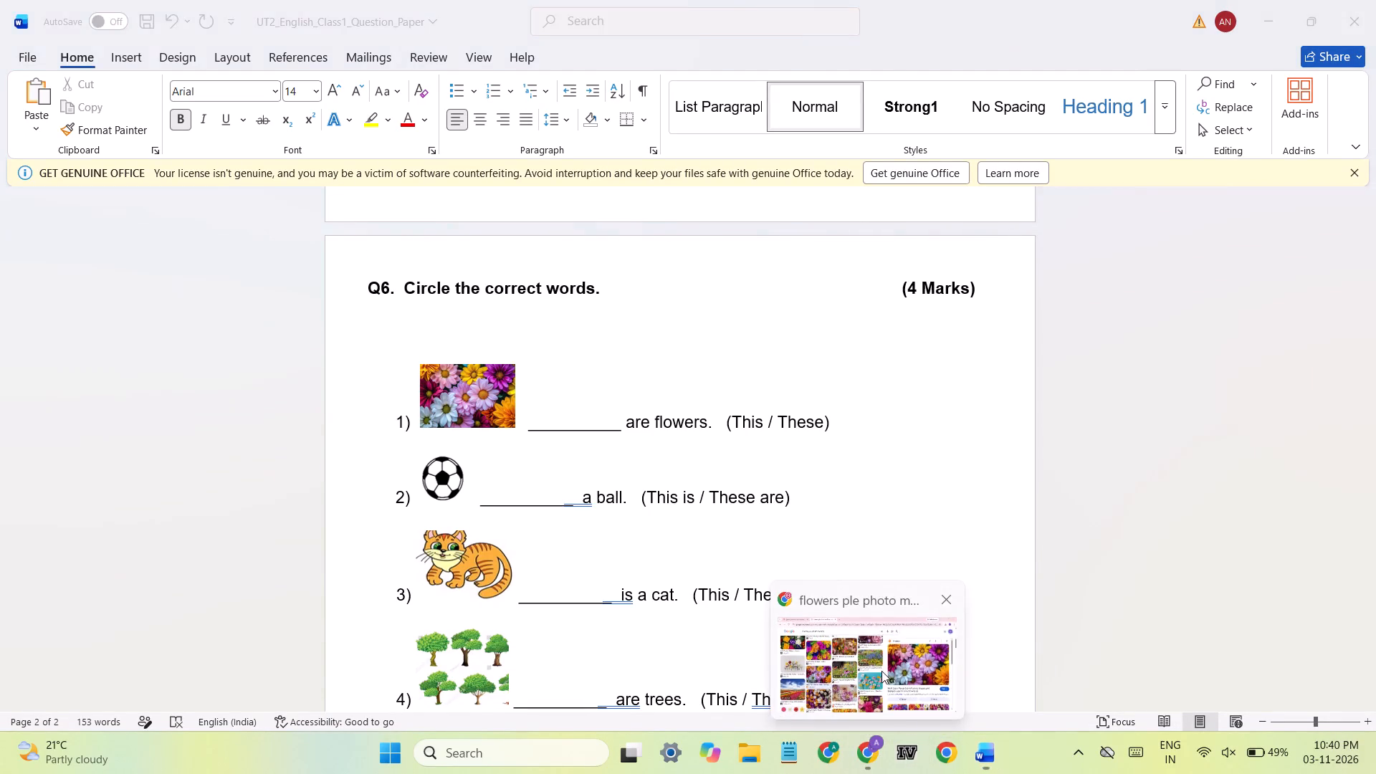
pyautogui.click(702, 468)
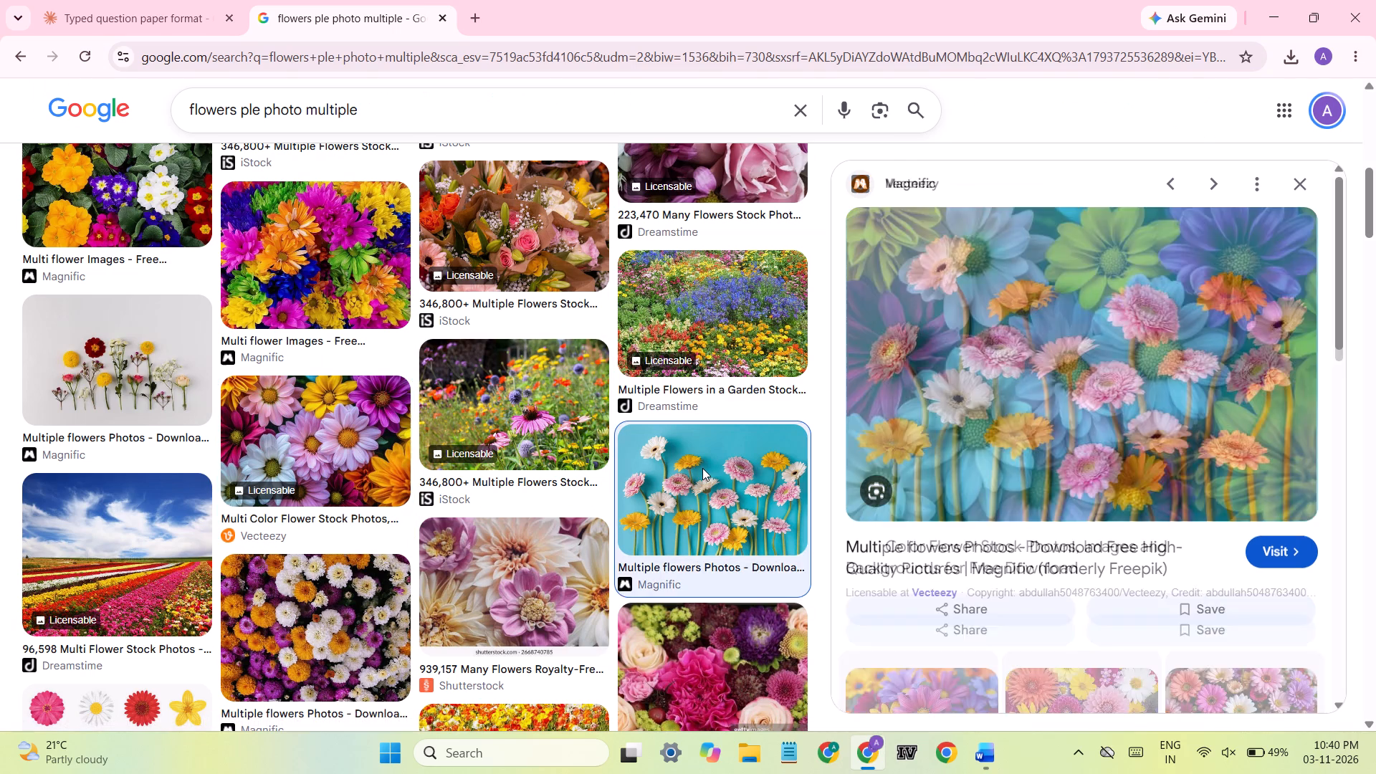
pyautogui.scroll(-2, 702, 468)
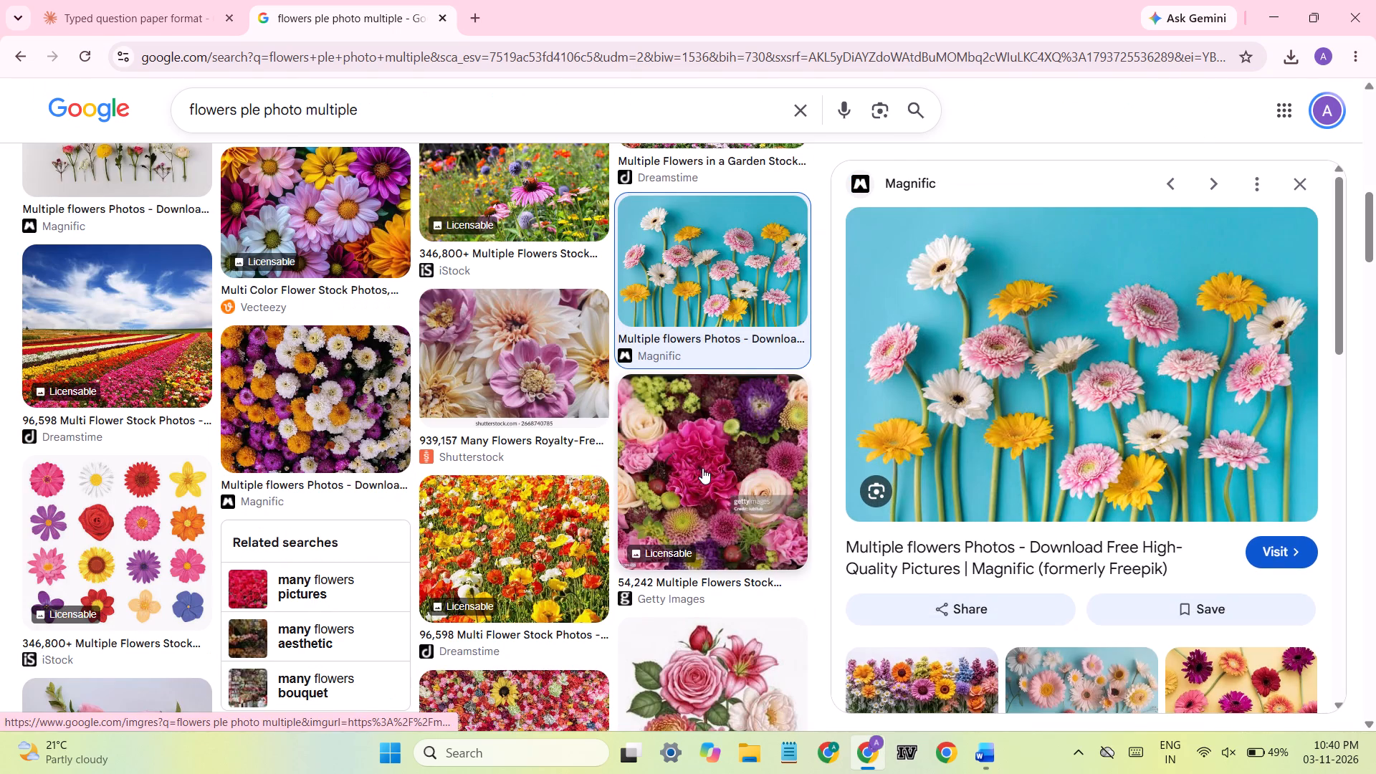
pyautogui.scroll(-1, 702, 468)
pyautogui.scroll(-1, 850, 615)
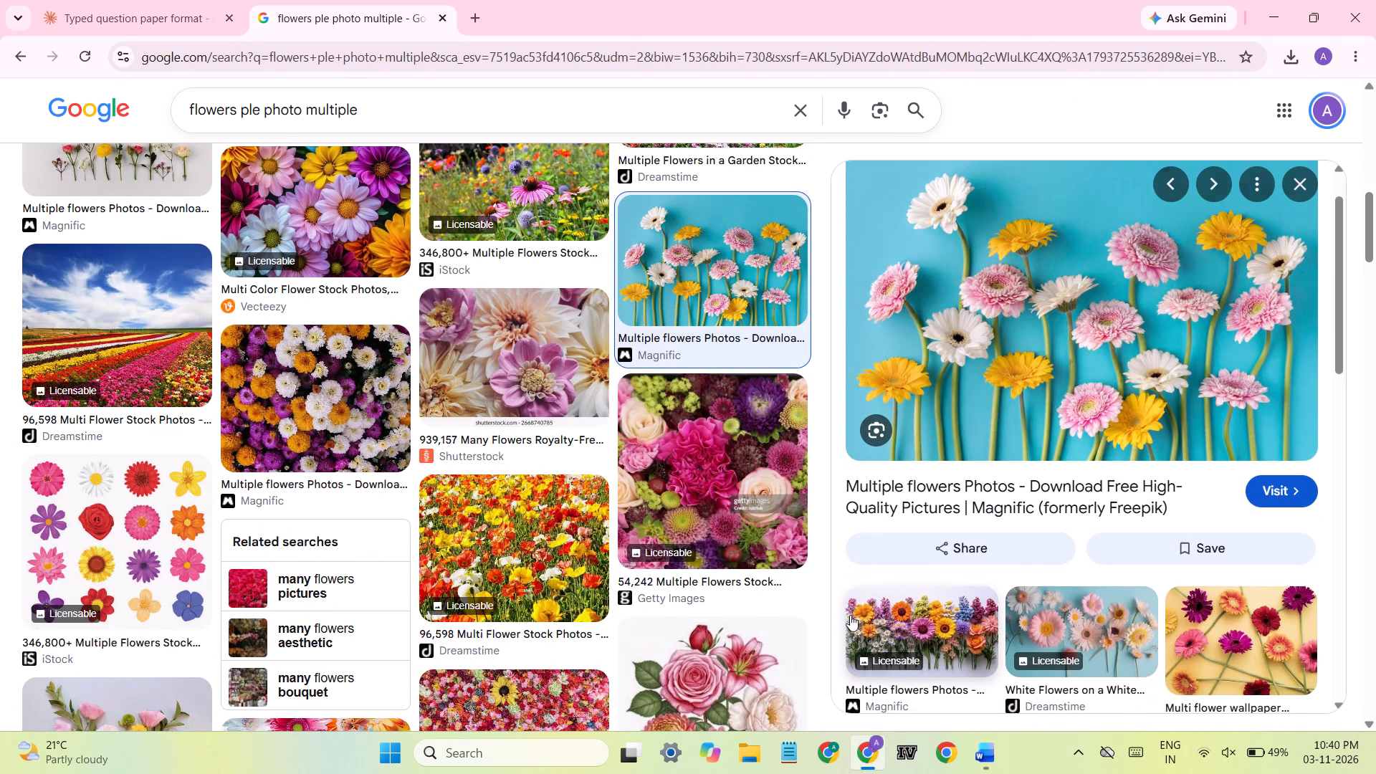
# Search Google Images for "flowers ple photo multiple sketch" and look through the flower drawings.
pyautogui.click(431, 104)
pyautogui.press('space')
pyautogui.write('sketch')
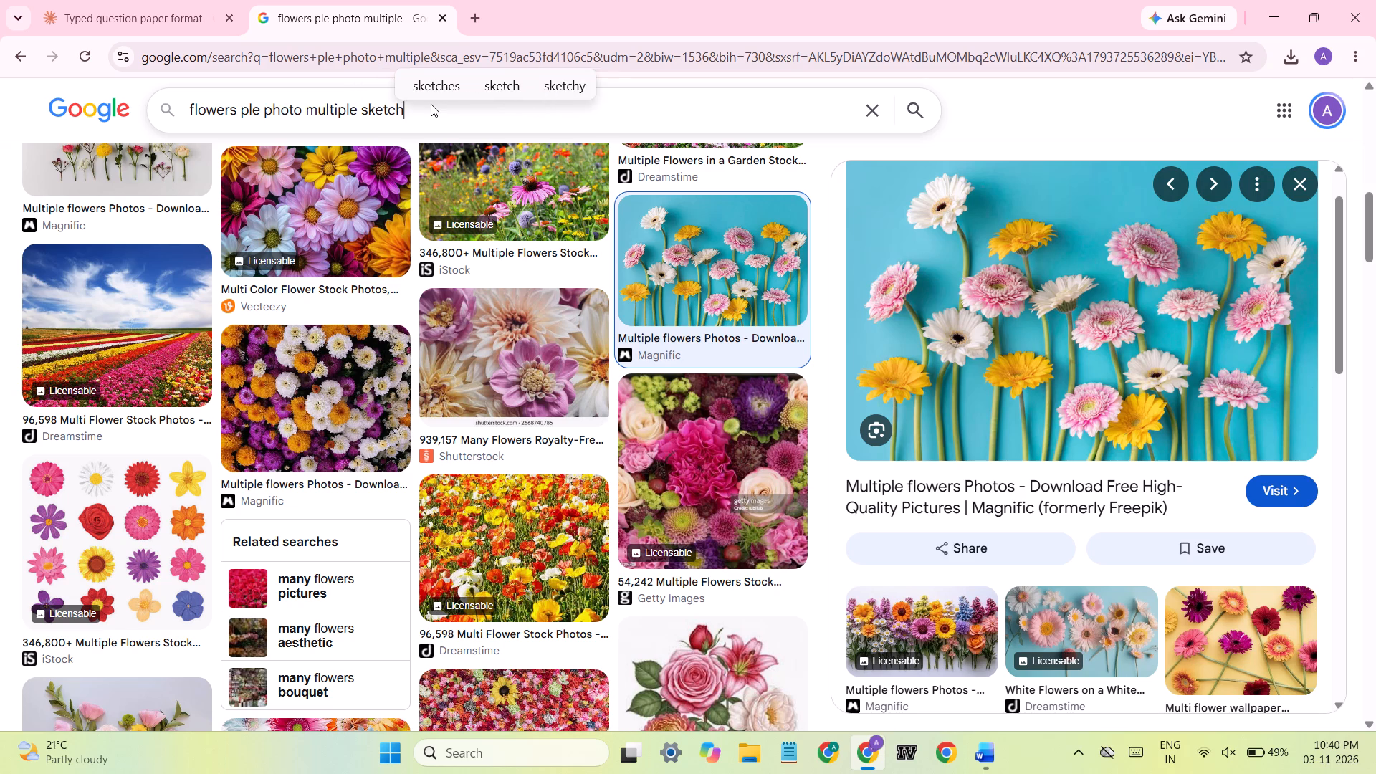
pyautogui.press('Return')
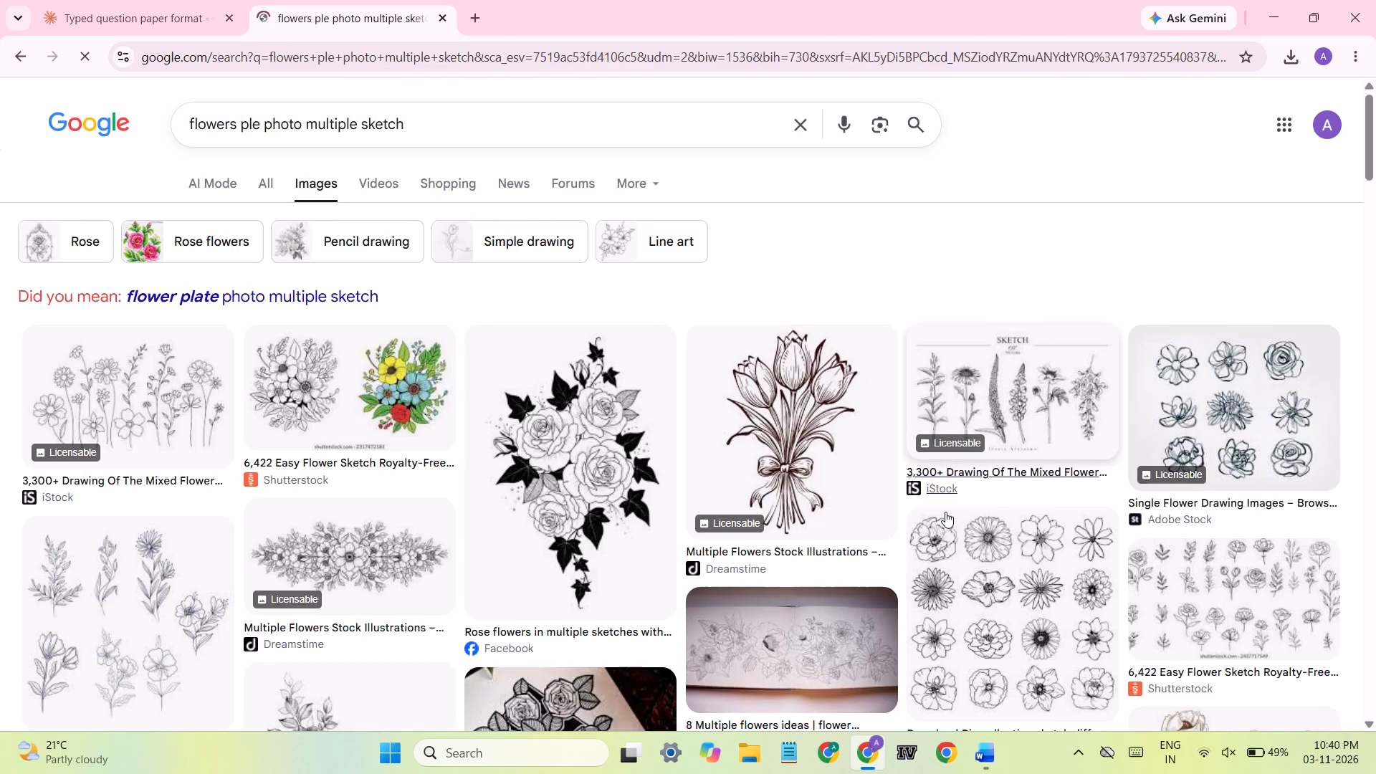
pyautogui.scroll(-2, 952, 537)
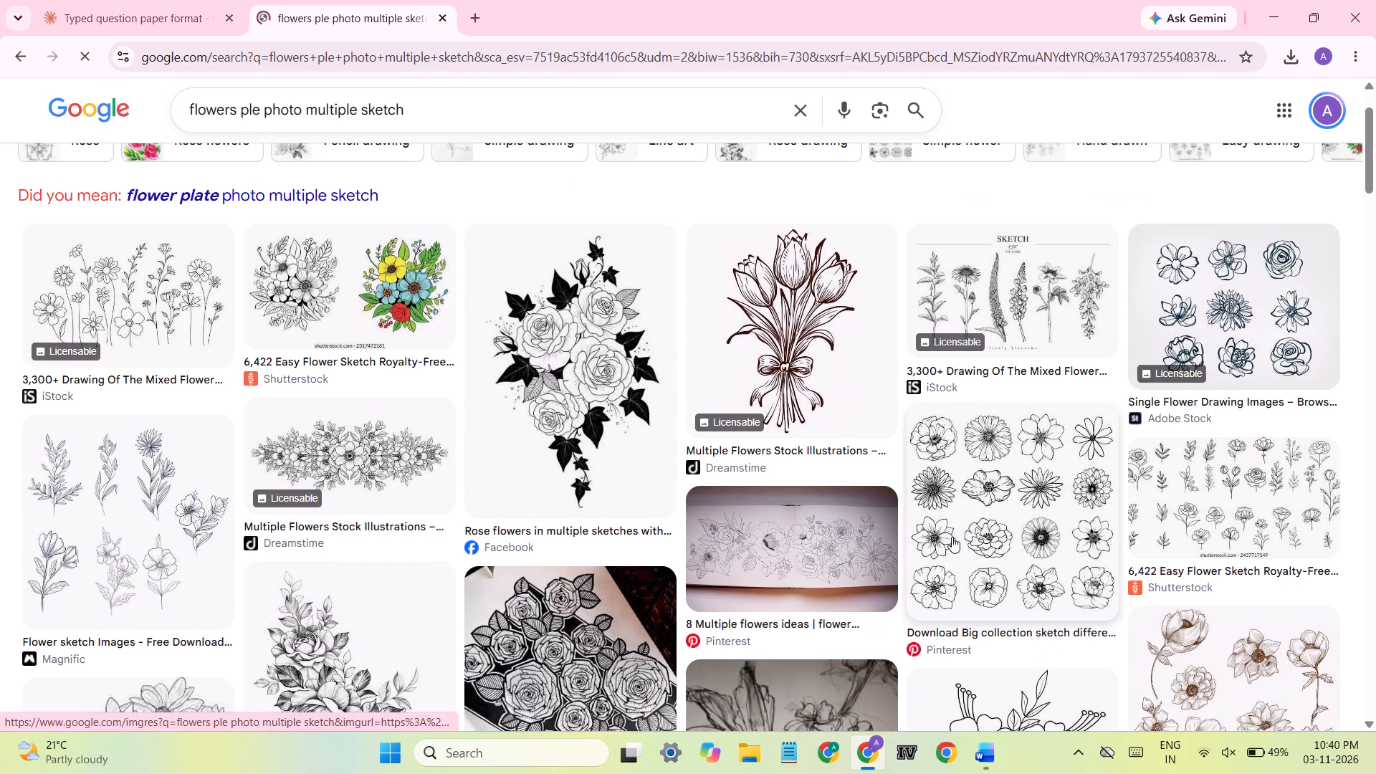
pyautogui.scroll(-2, 952, 537)
pyautogui.scroll(-1, 648, 589)
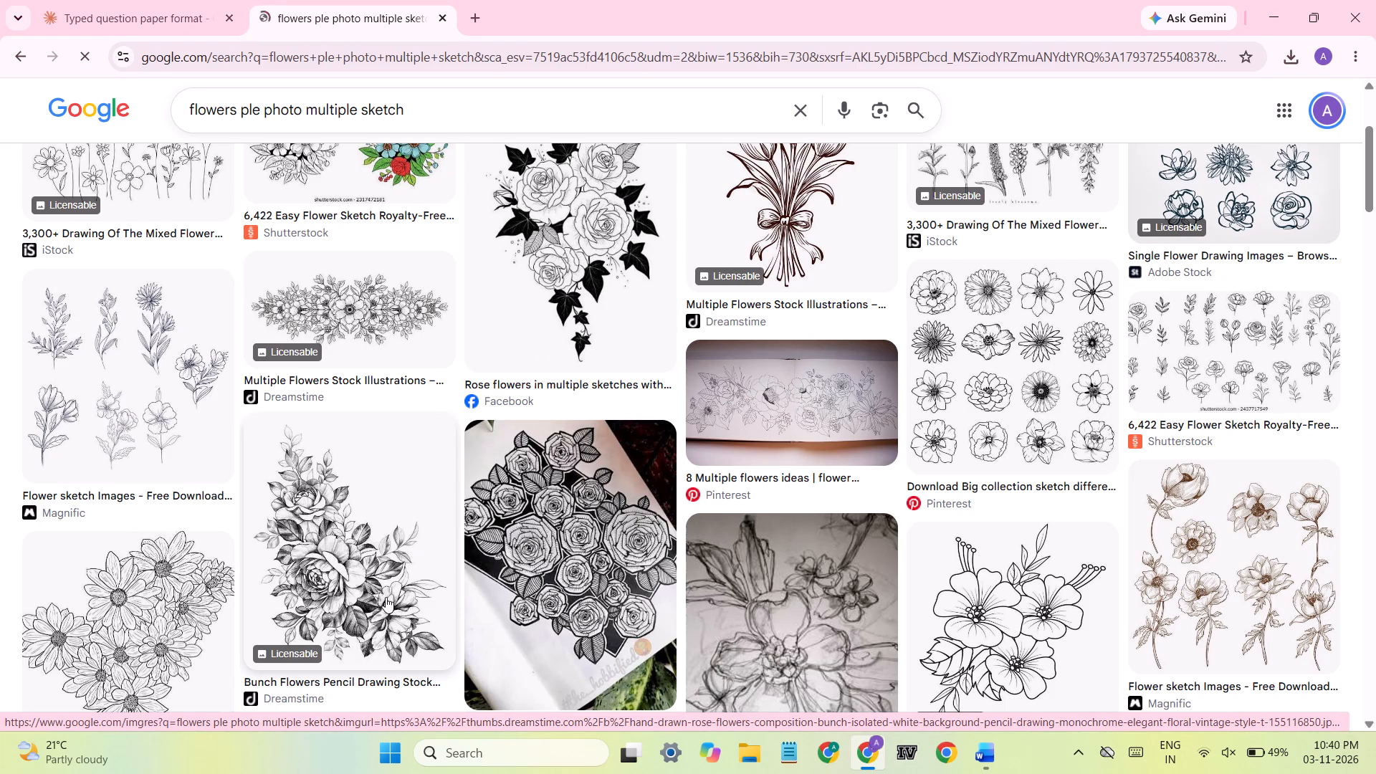
pyautogui.scroll(-1, 387, 623)
pyautogui.scroll(-1, 776, 638)
pyautogui.scroll(-1, 612, 583)
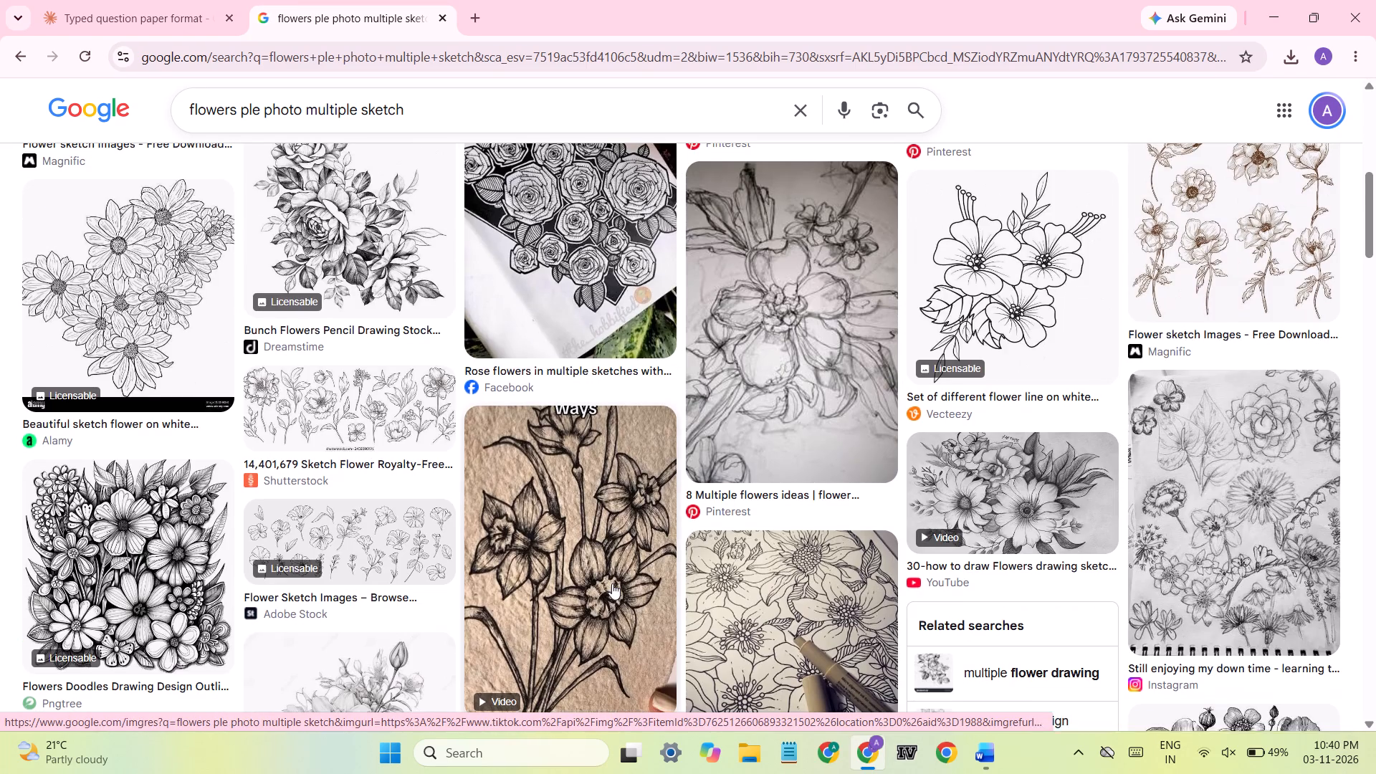
pyautogui.scroll(-1, 612, 583)
pyautogui.scroll(-1, 649, 644)
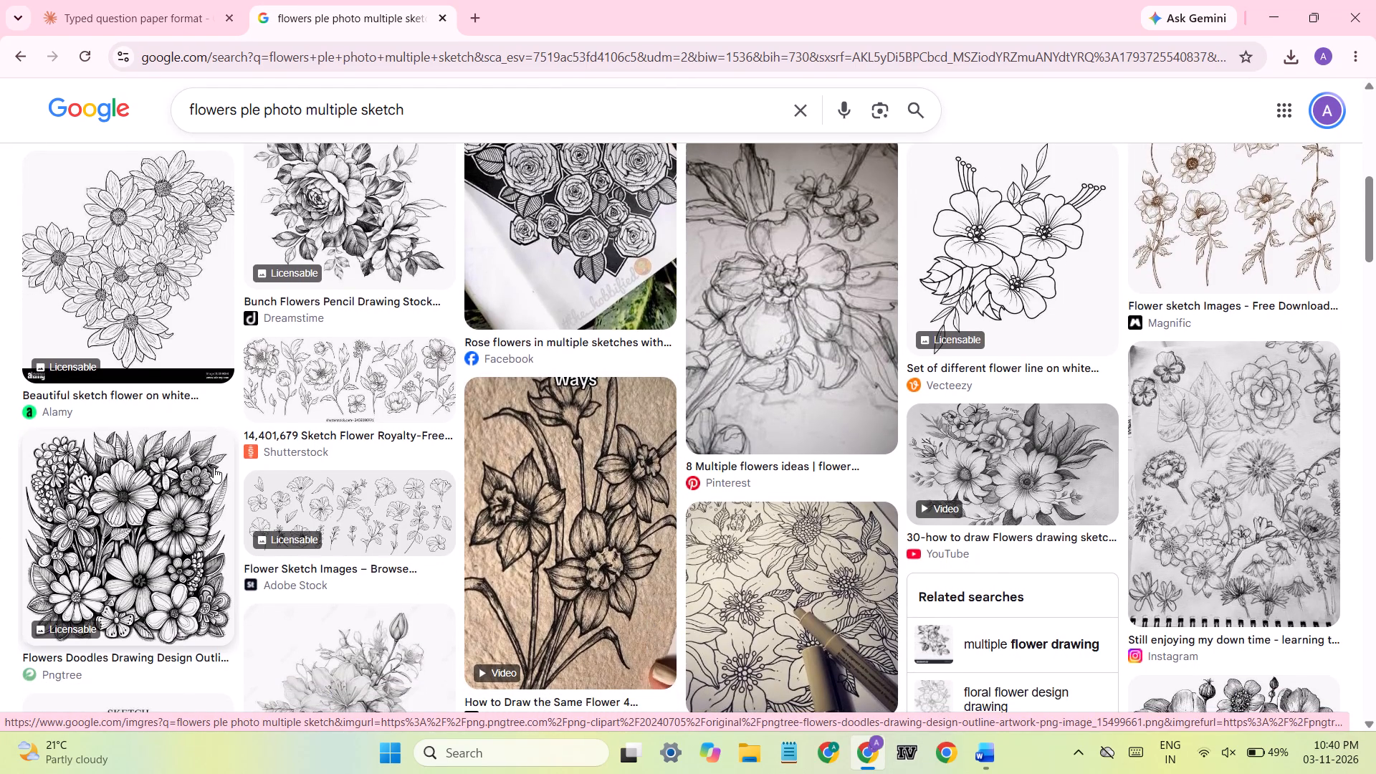
# Preview the Pngtree flower doodles drawing and examine further flower sketches and its related images.
pyautogui.click(204, 467)
pyautogui.scroll(-1, 489, 523)
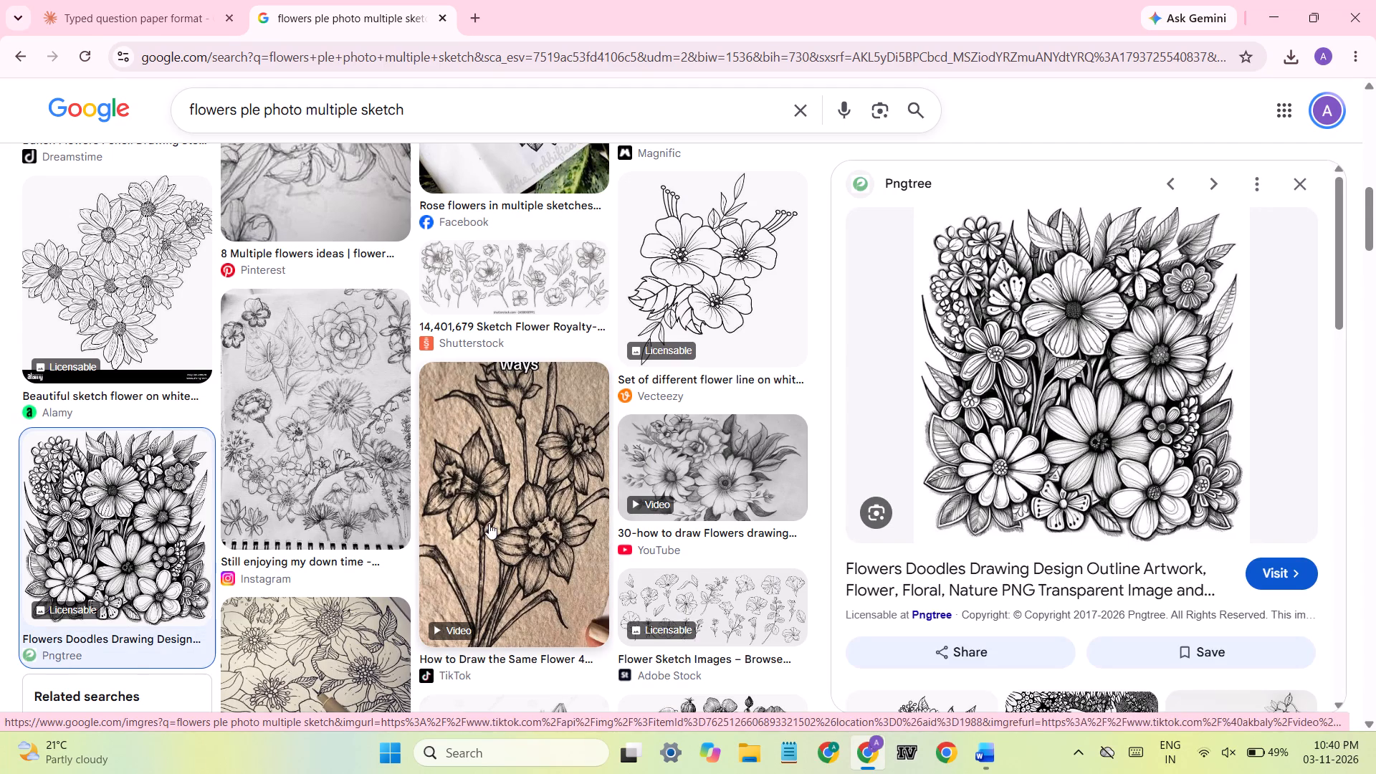
pyautogui.scroll(-6, 489, 523)
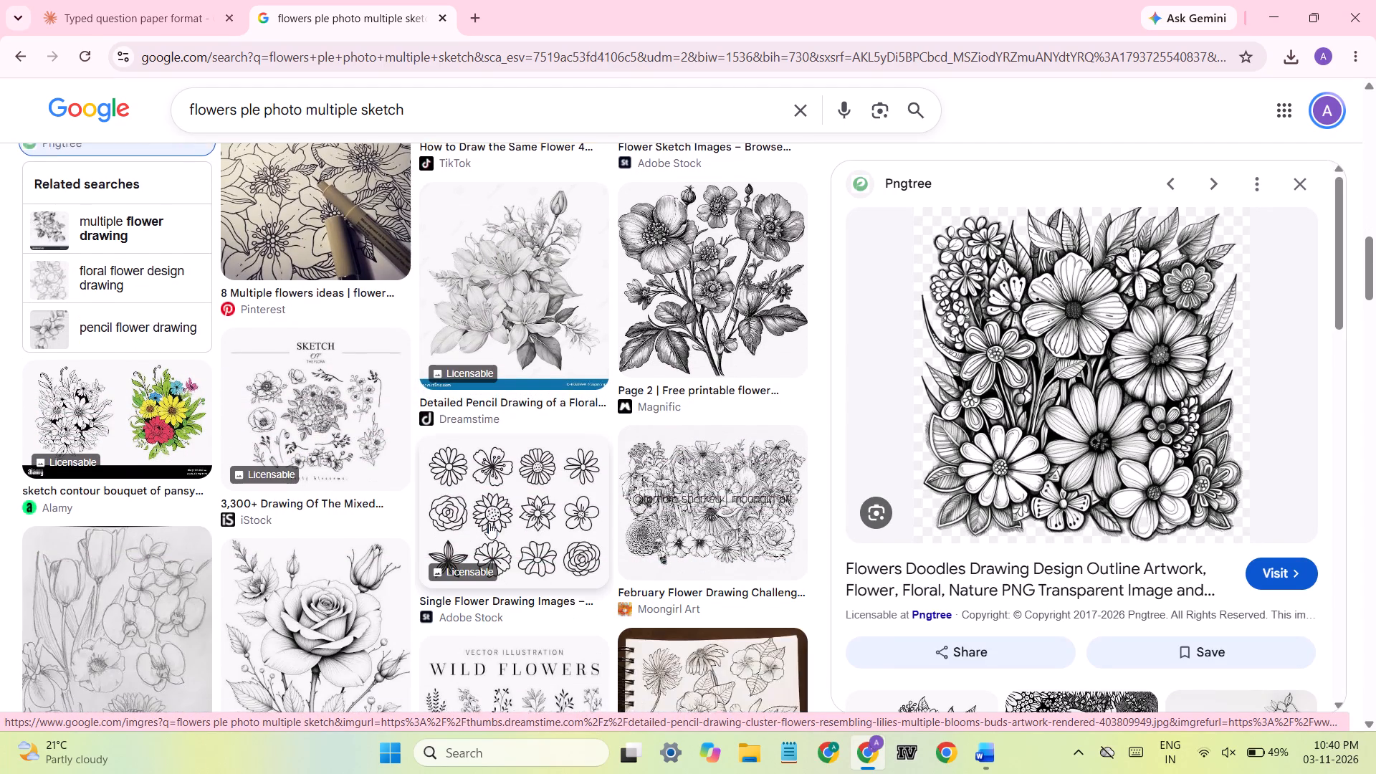
pyautogui.scroll(-4, 489, 523)
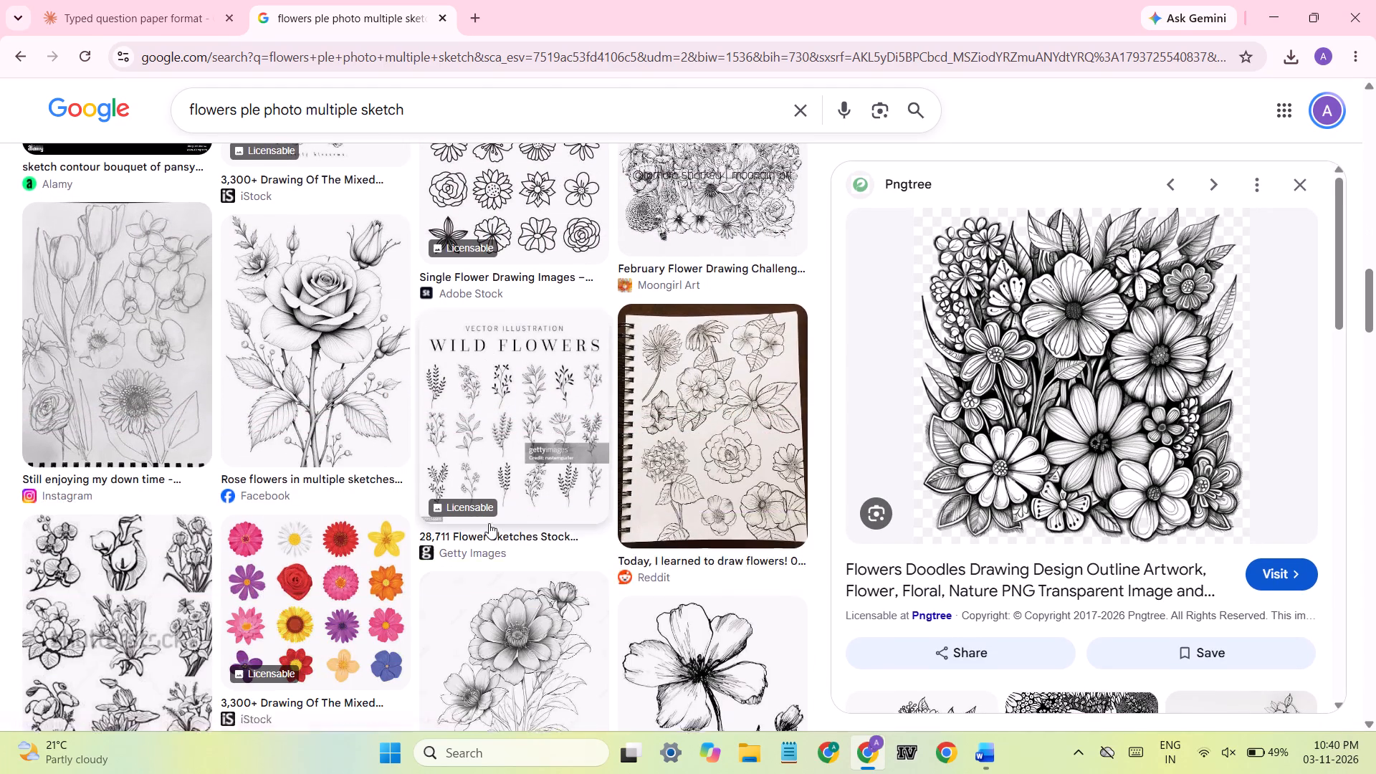
pyautogui.scroll(-3, 489, 523)
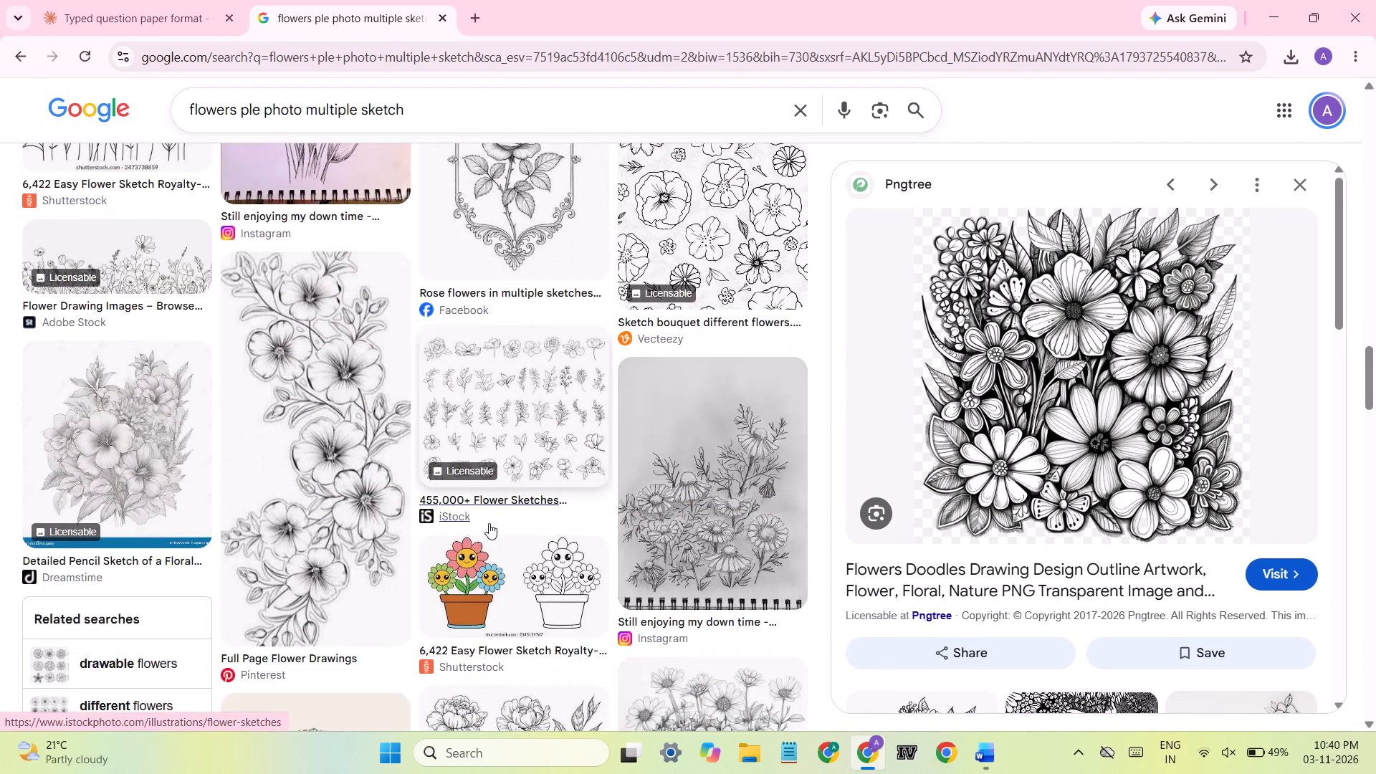
pyautogui.scroll(-4, 489, 523)
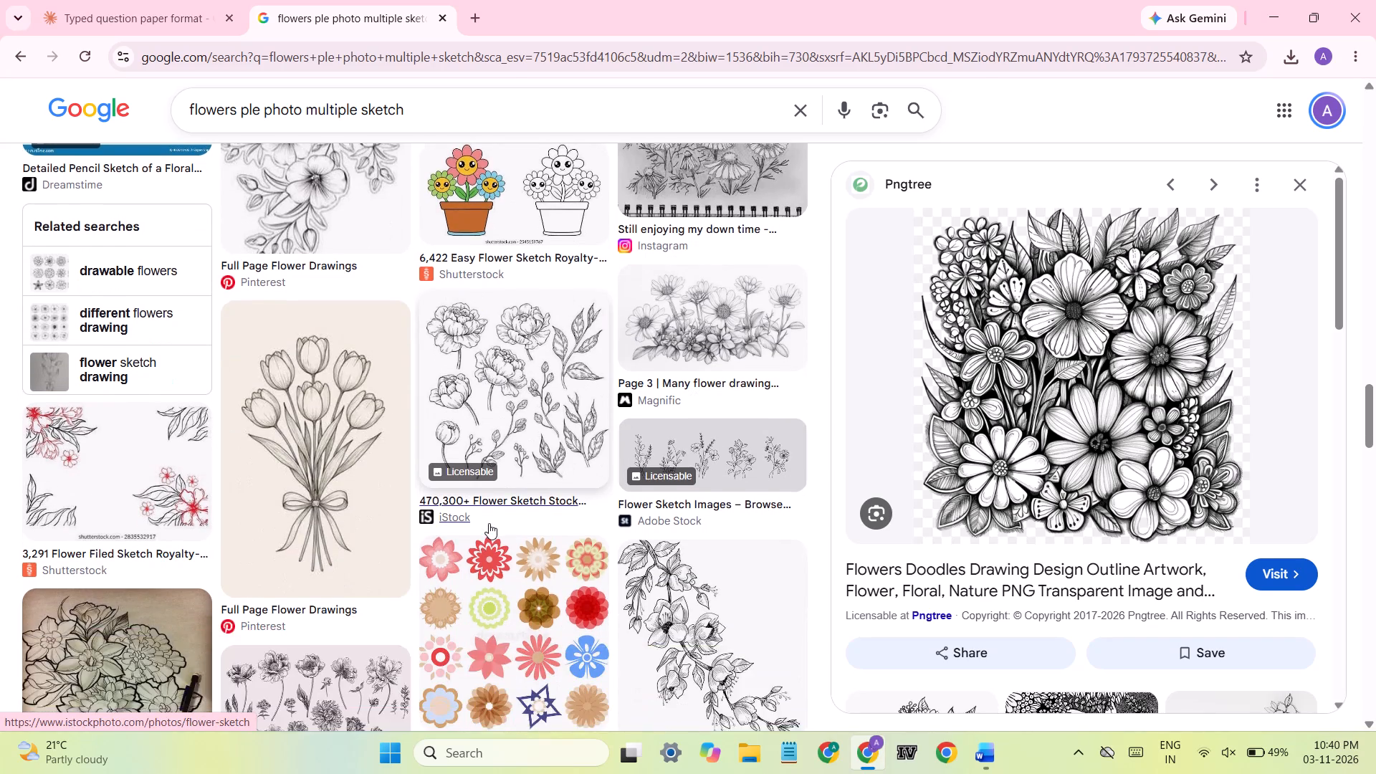
pyautogui.scroll(-4, 489, 523)
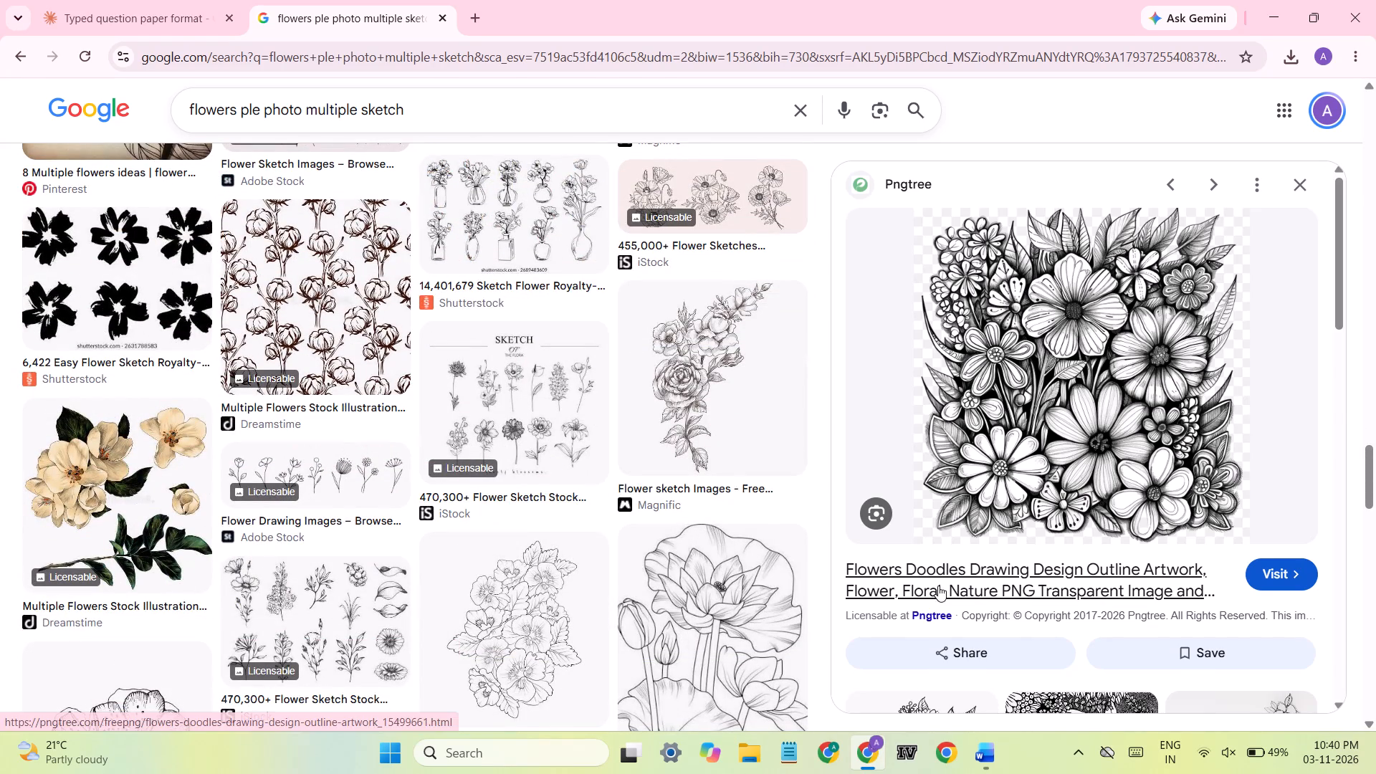
pyautogui.scroll(-2, 938, 586)
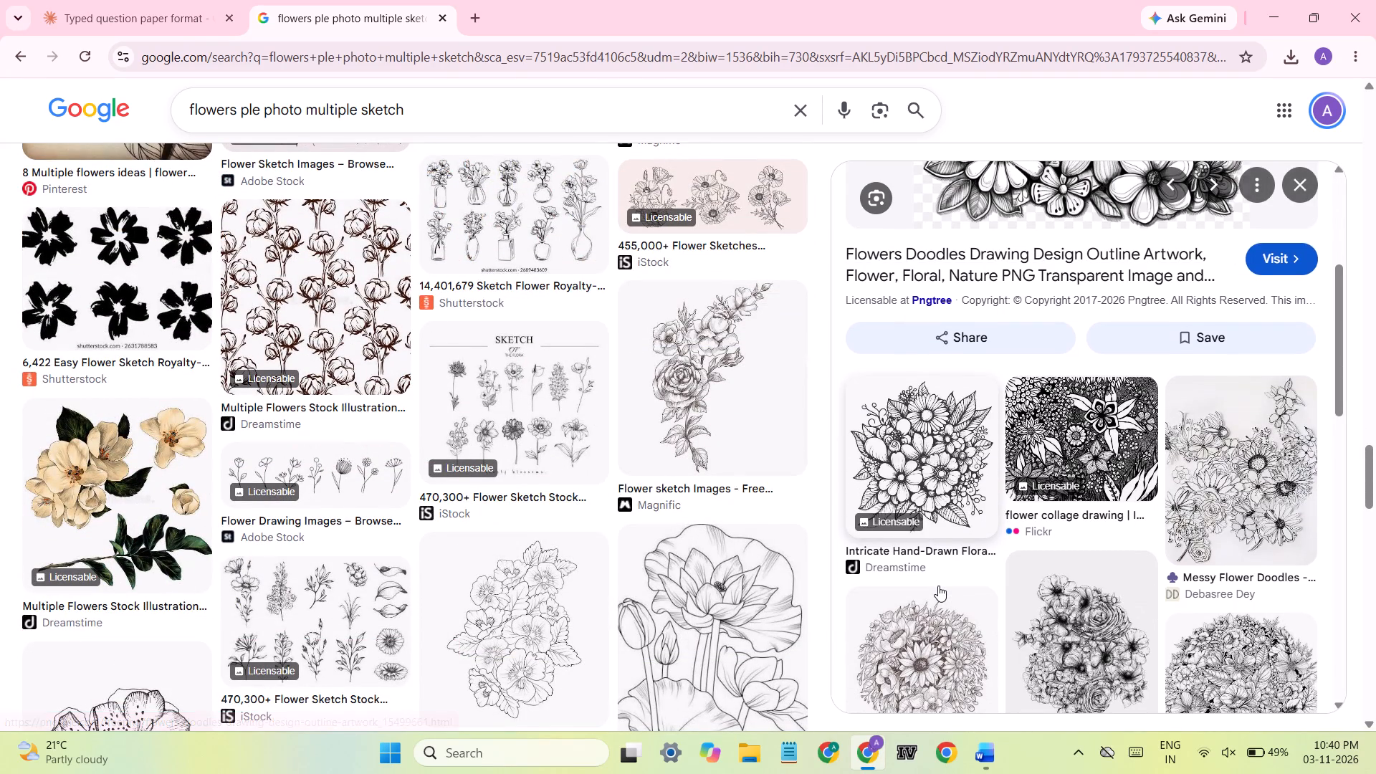
pyautogui.scroll(-1, 938, 586)
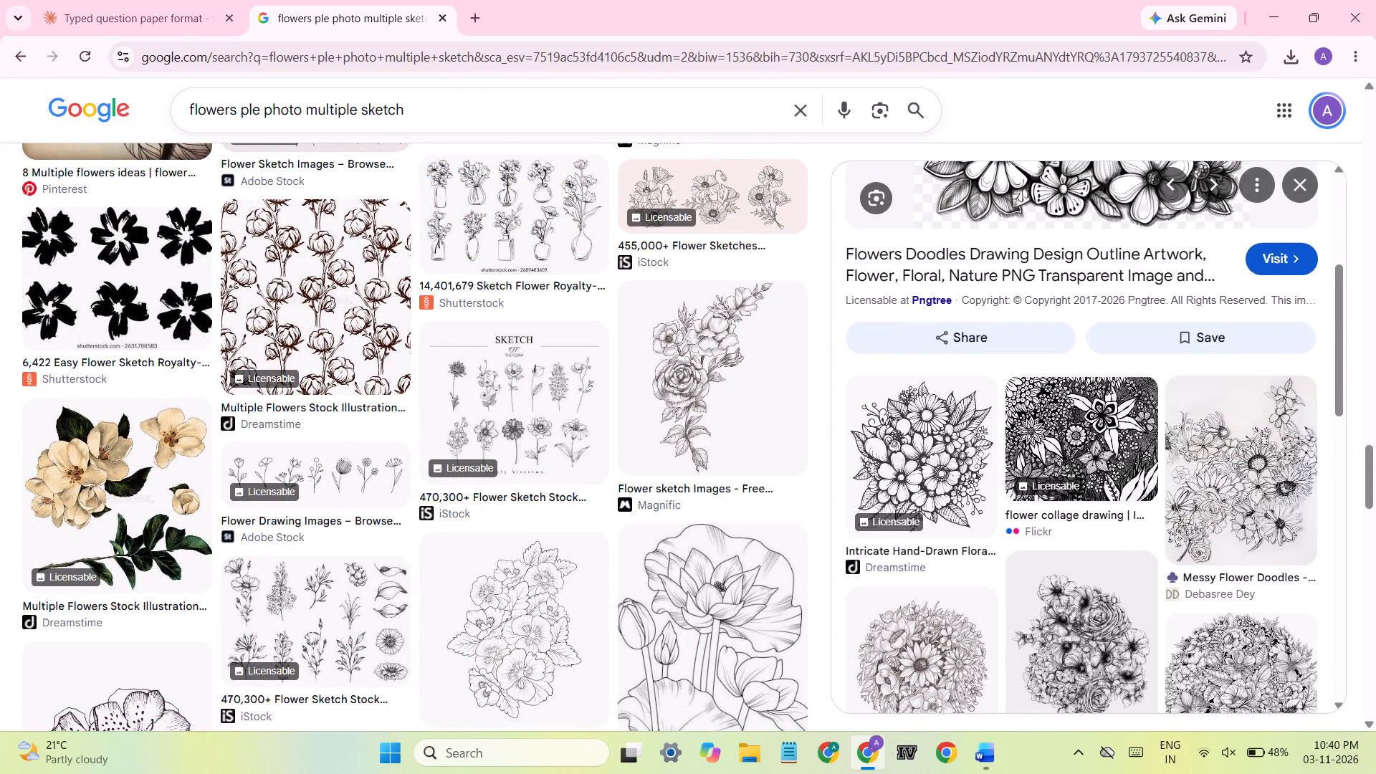
# Search Google Images for "jugs photo multiple sketch" and look through the jug drawings.
pyautogui.click(261, 113)
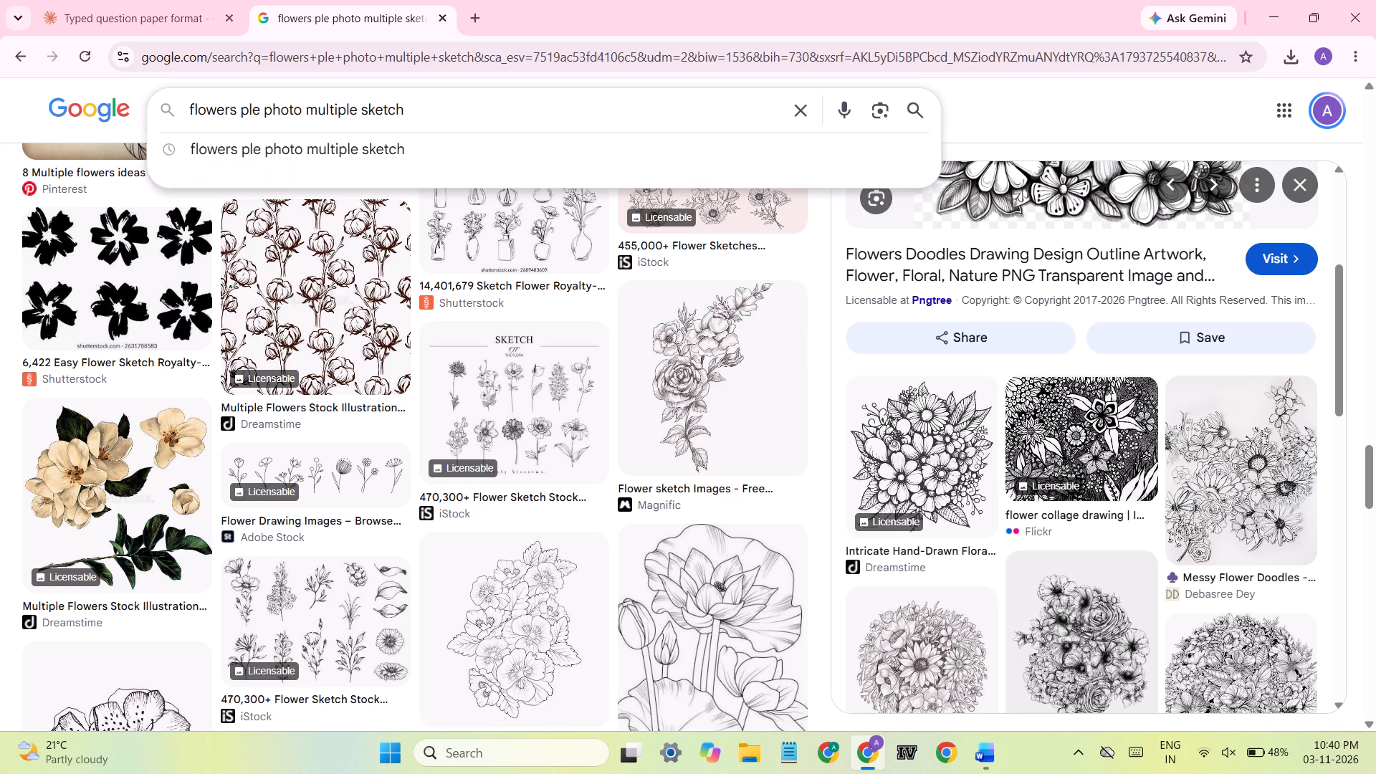
pyautogui.press('BackSpace')
pyautogui.press('BackSpace')
pyautogui.press('BackSpace')
pyautogui.press('BackSpace')
pyautogui.press('BackSpace')
pyautogui.press('BackSpace')
pyautogui.press('BackSpace')
pyautogui.press('BackSpace')
pyautogui.press('BackSpace')
pyautogui.press('BackSpace')
pyautogui.press('BackSpace')
pyautogui.press('BackSpace')
pyautogui.press('BackSpace')
pyautogui.press('BackSpace')
pyautogui.press('BackSpace')
pyautogui.press('BackSpace')
pyautogui.press('BackSpace')
pyautogui.press('BackSpace')
pyautogui.press('BackSpace')
pyautogui.press('BackSpace')
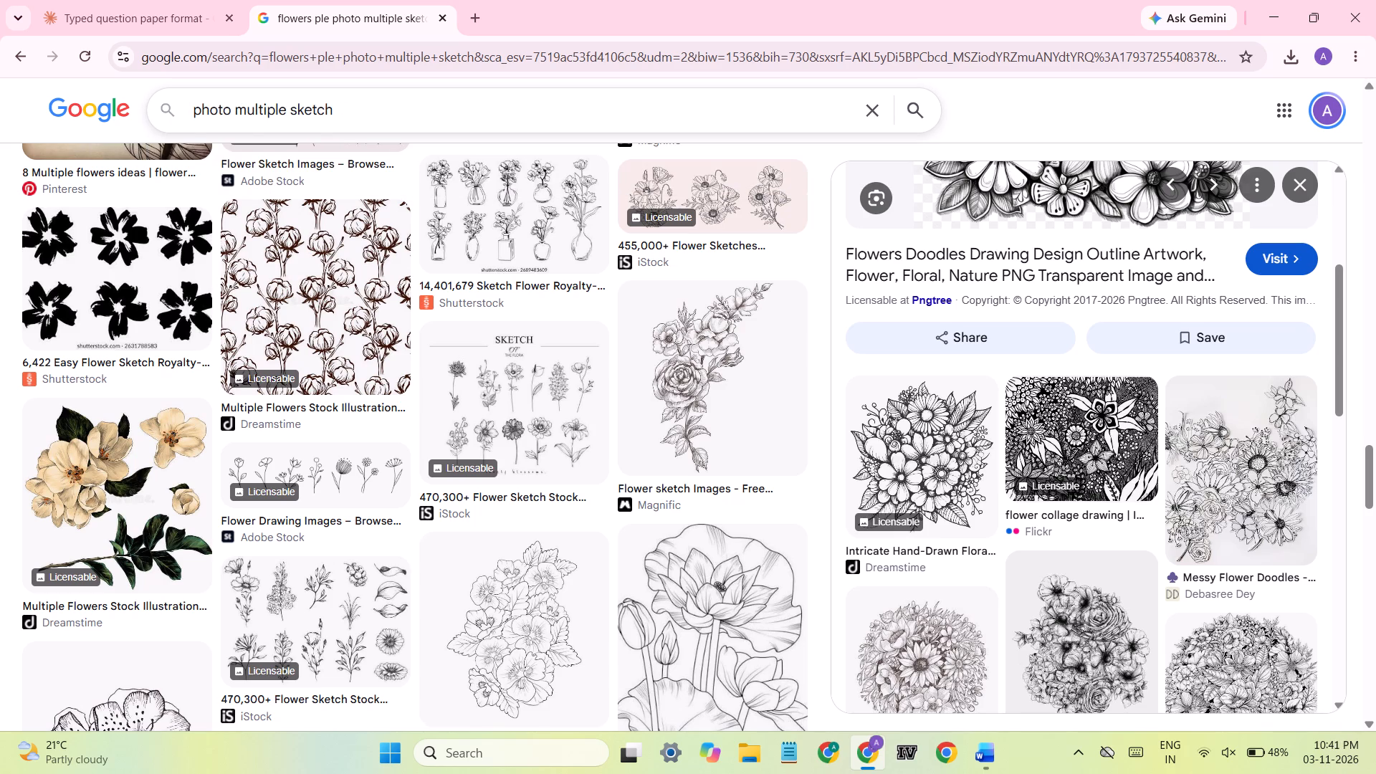
pyautogui.write('jugs')
pyautogui.press('Return')
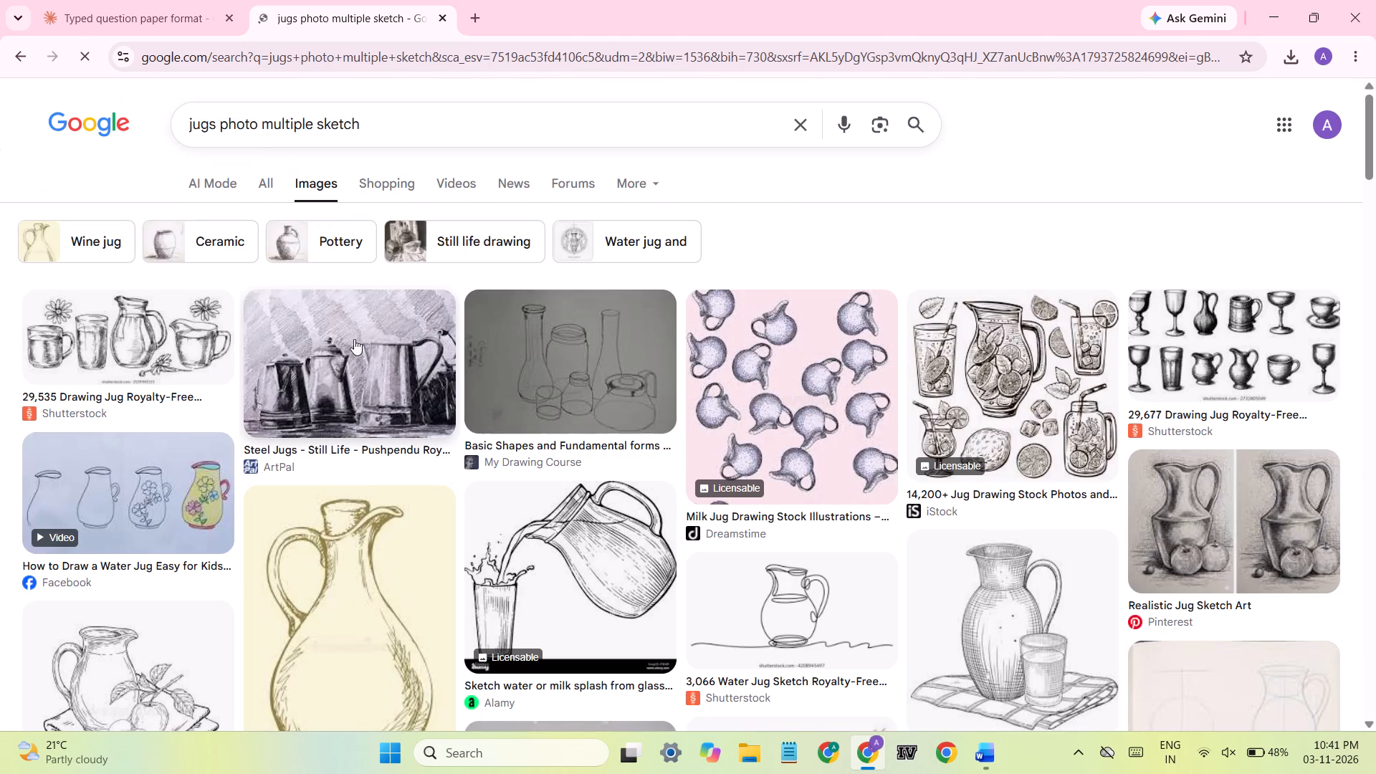
pyautogui.scroll(-2, 373, 351)
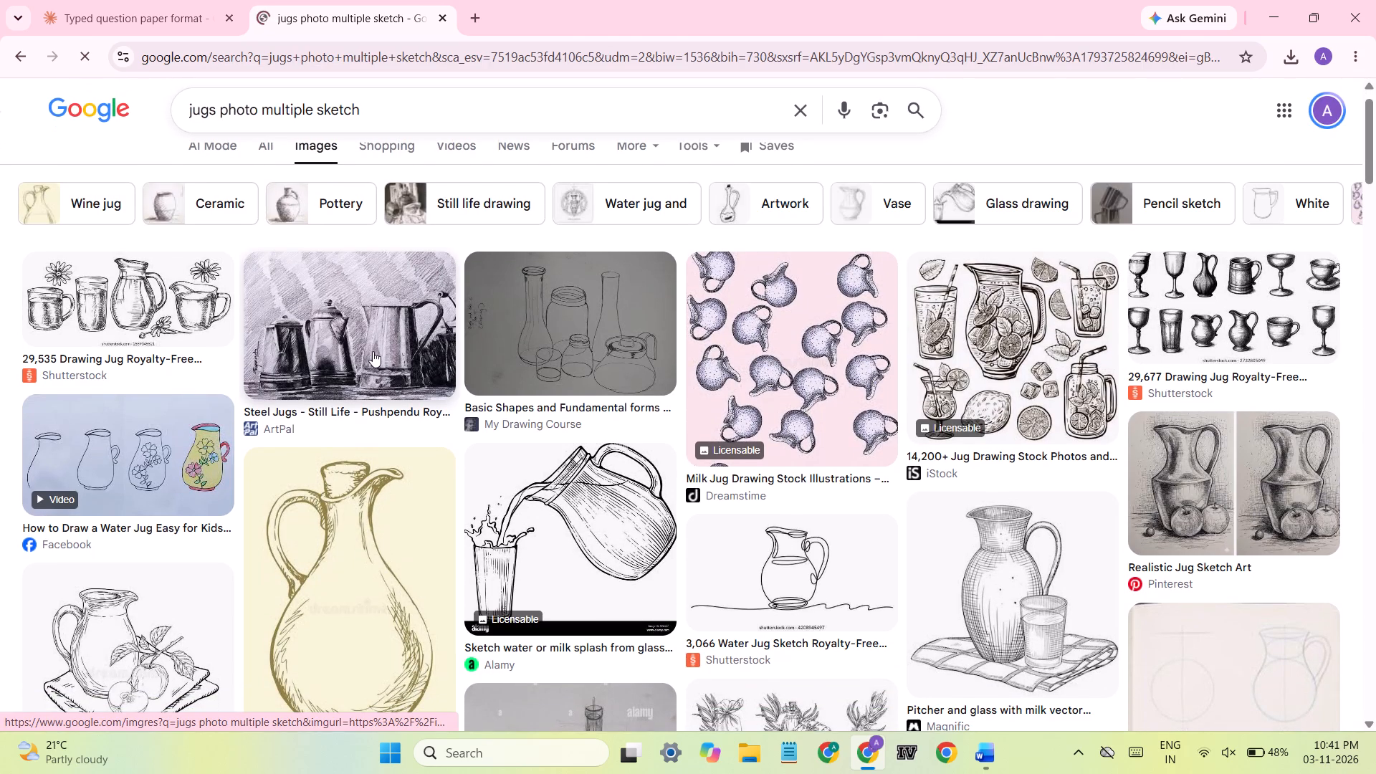
pyautogui.scroll(-1, 373, 351)
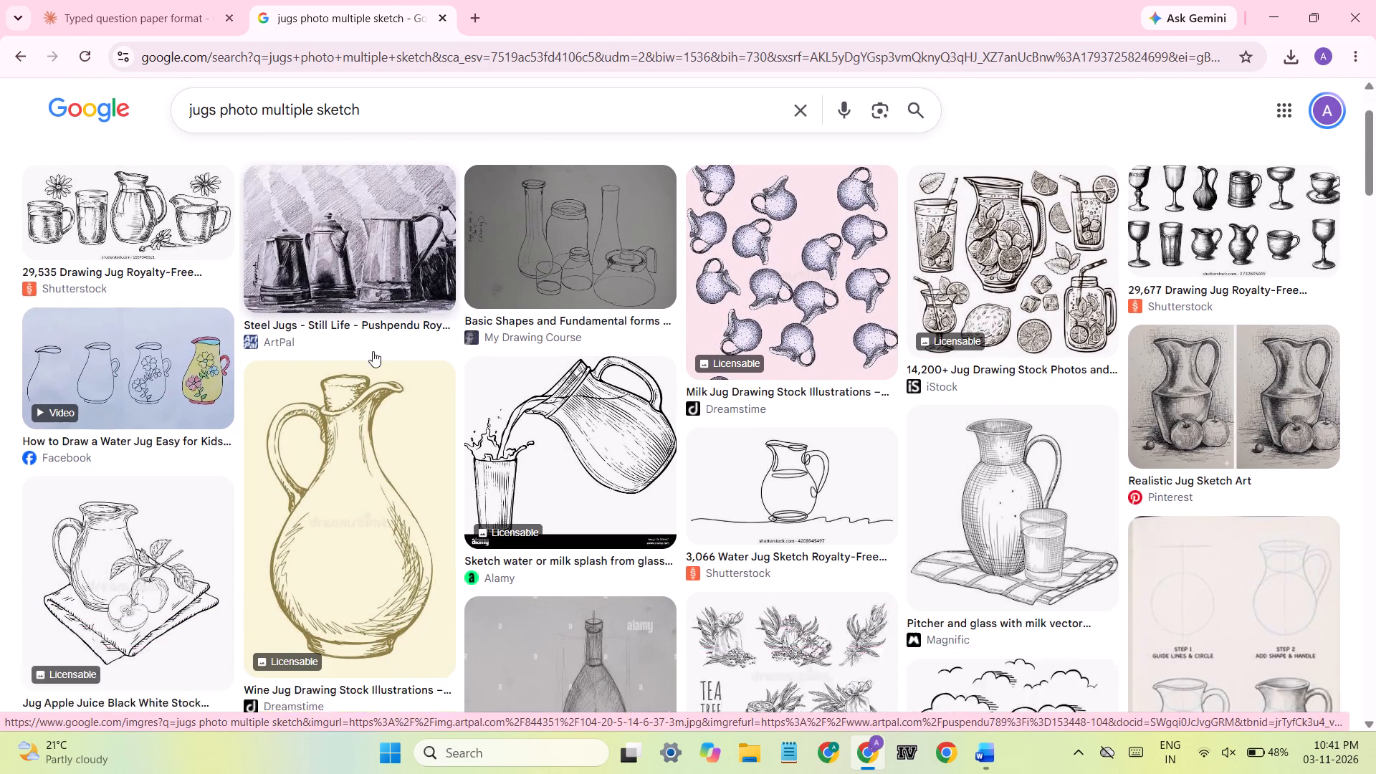
pyautogui.scroll(-6, 373, 351)
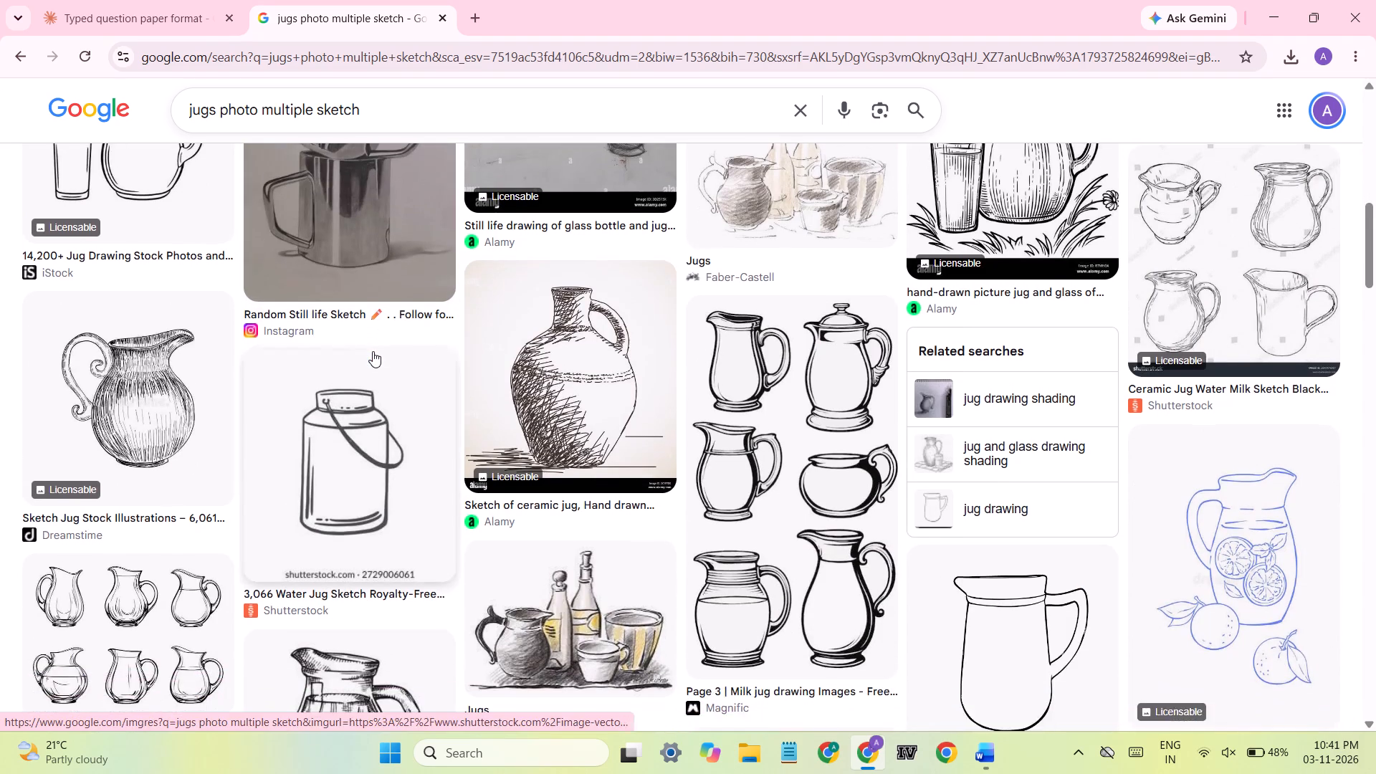
pyautogui.scroll(-3, 373, 351)
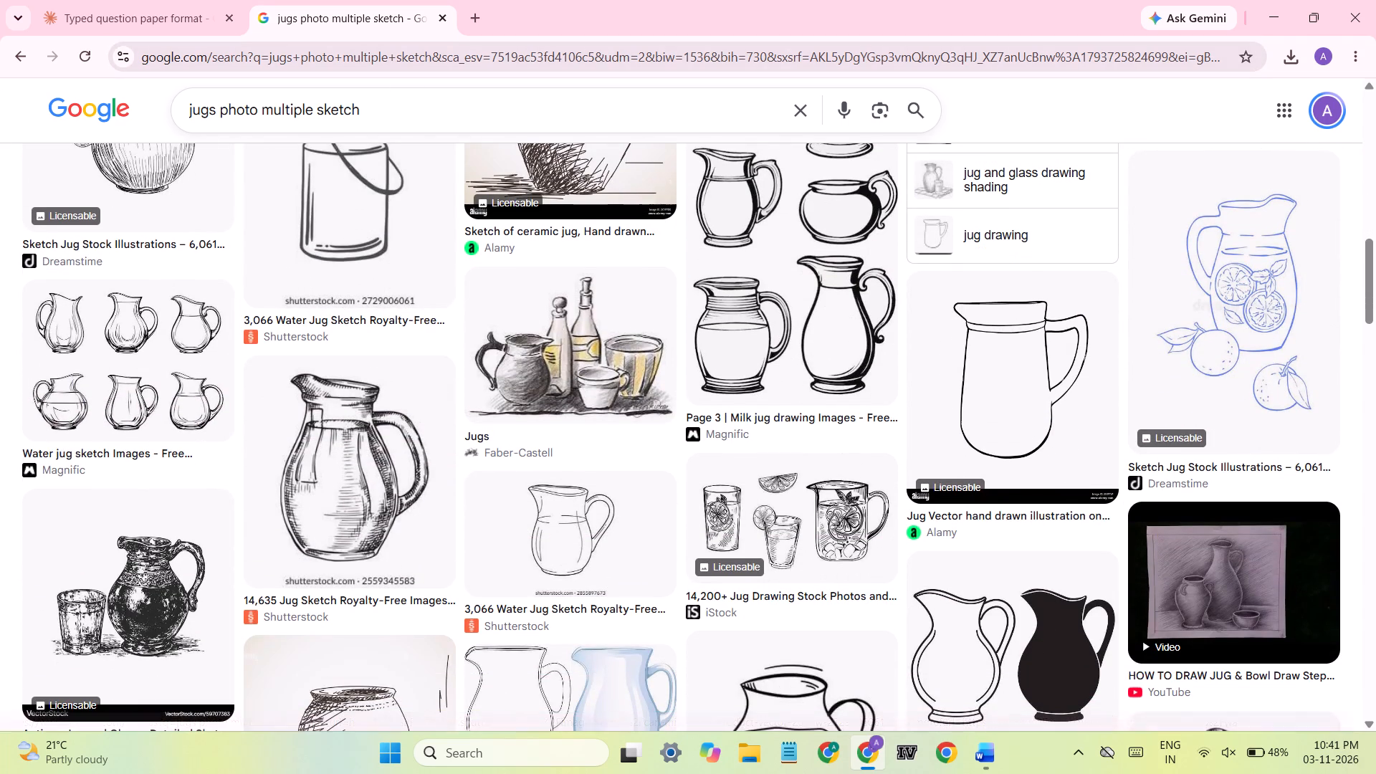
# Search Google Images for "jugs photo multiple" and look through the pictures showing several jugs.
pyautogui.click(376, 110)
pyautogui.press('BackSpace')
pyautogui.press('BackSpace')
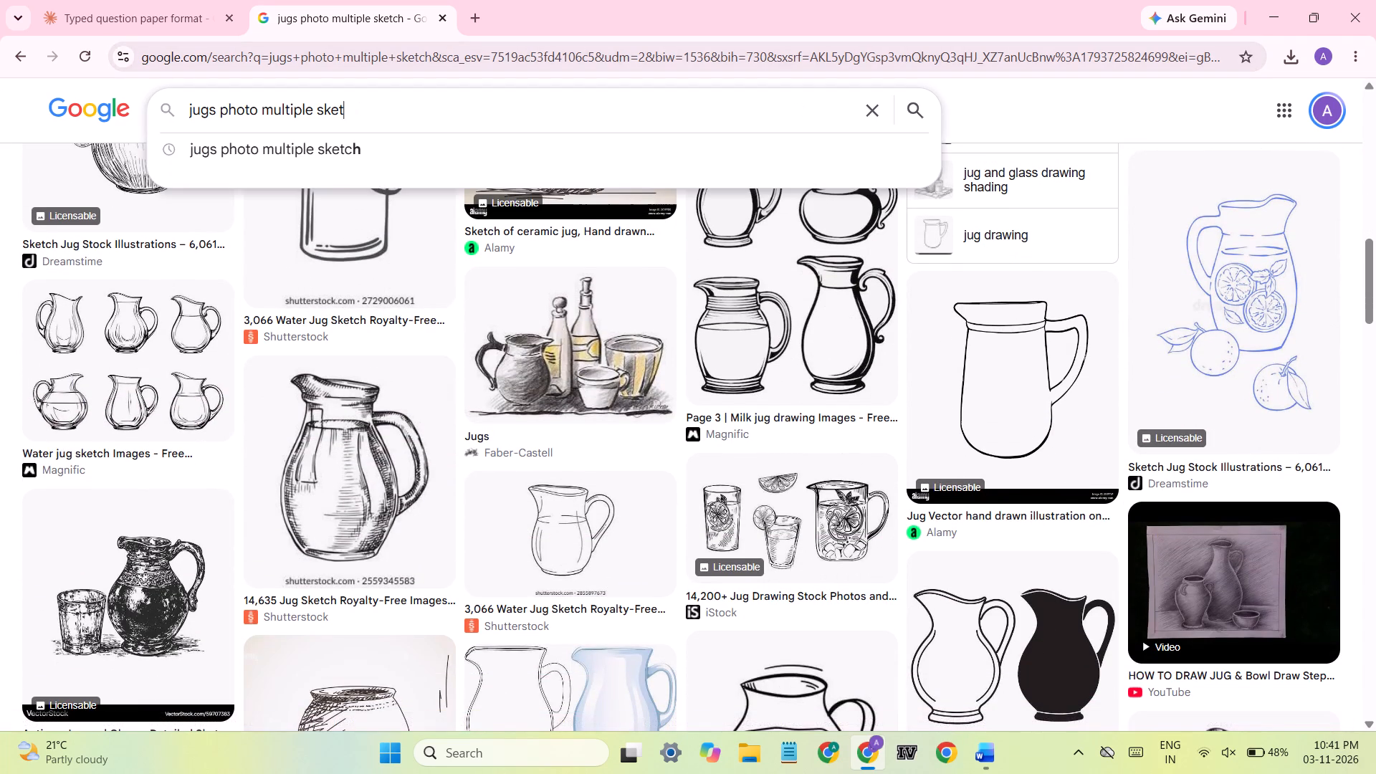
pyautogui.press('BackSpace')
pyautogui.press('BackSpace')
pyautogui.press('BackSpace')
pyautogui.press('BackSpace')
pyautogui.press('BackSpace')
pyautogui.press('Return')
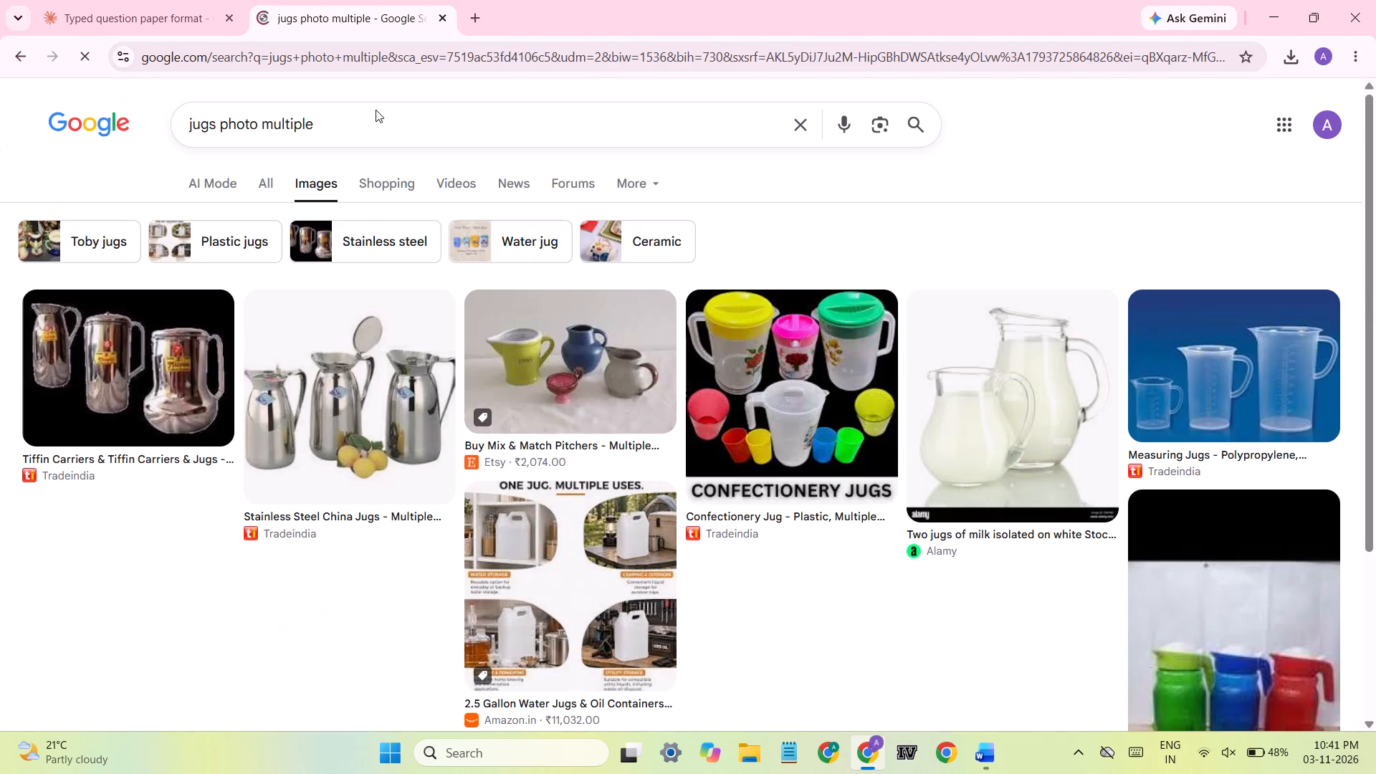
pyautogui.scroll(-2, 584, 376)
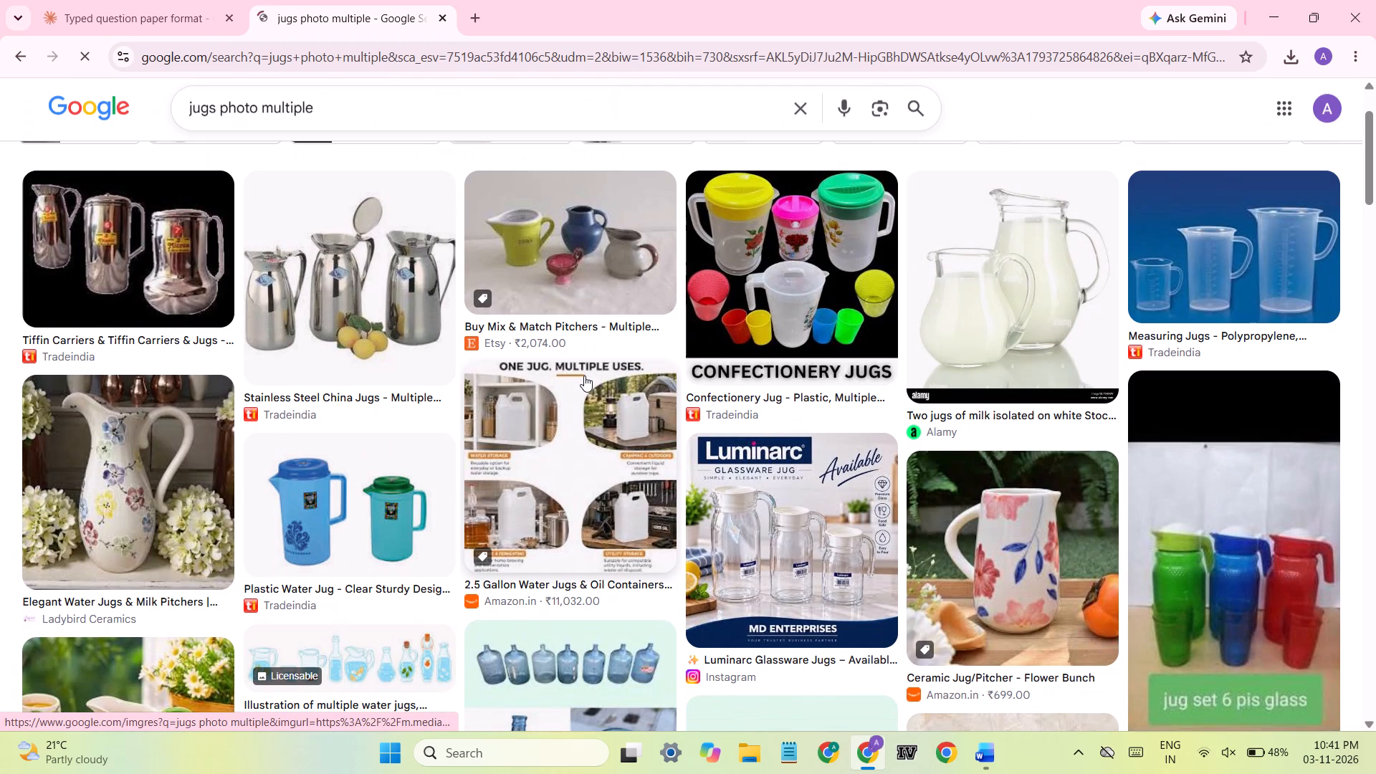
pyautogui.scroll(-6, 584, 376)
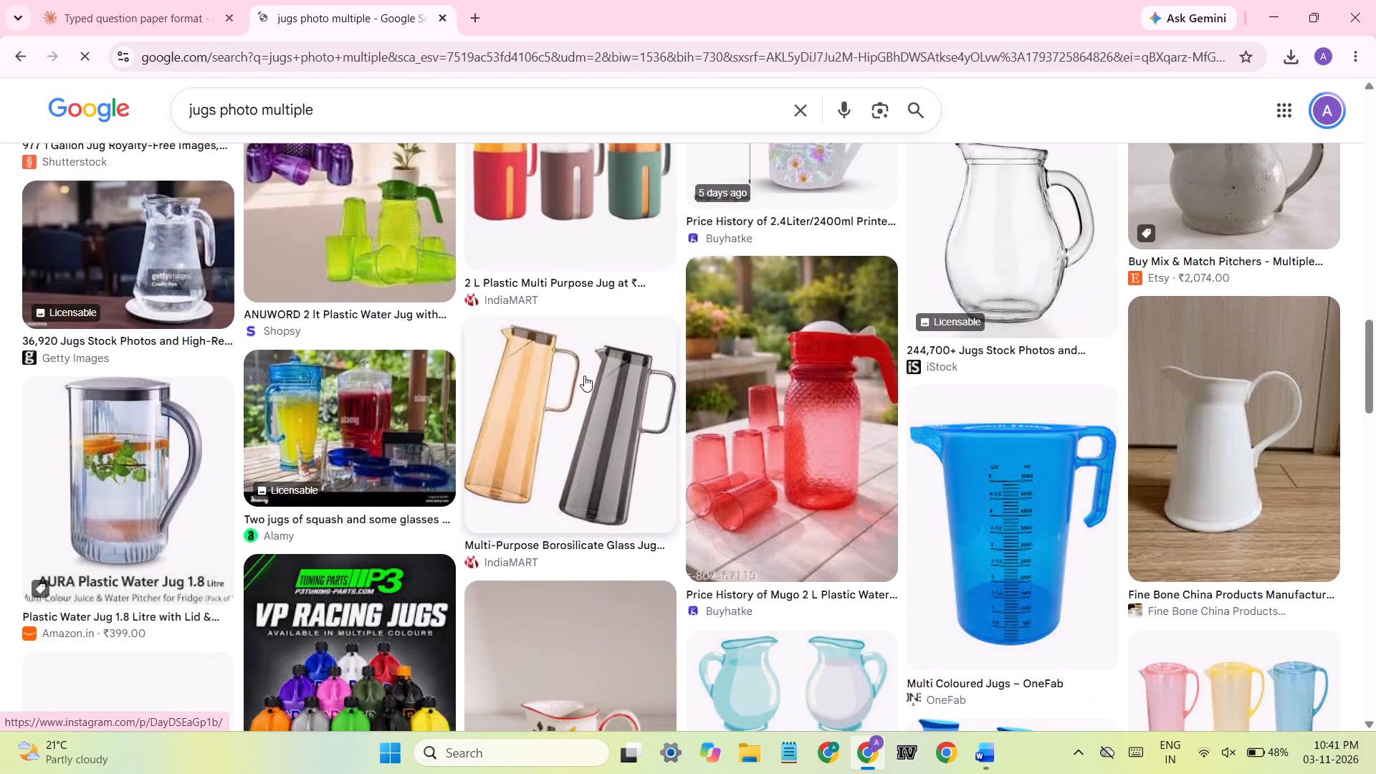